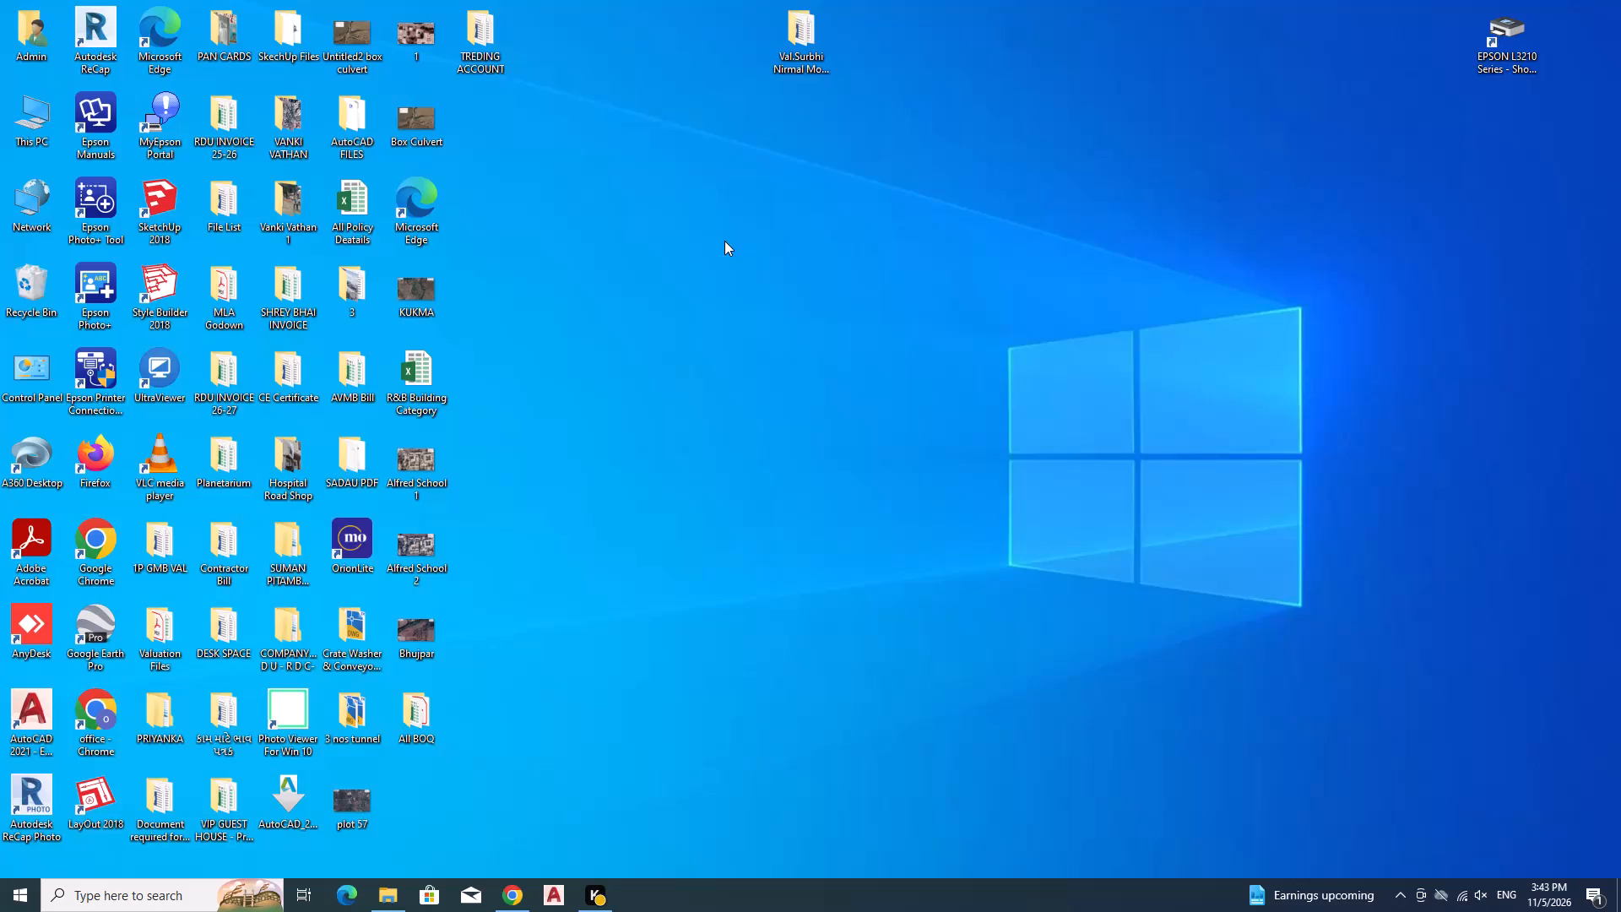
Create a new folder on the desktop named with the client's name followed by "(Plot L-2)".
right_click(722, 237)
left_click(767, 390)
left_click(952, 389)
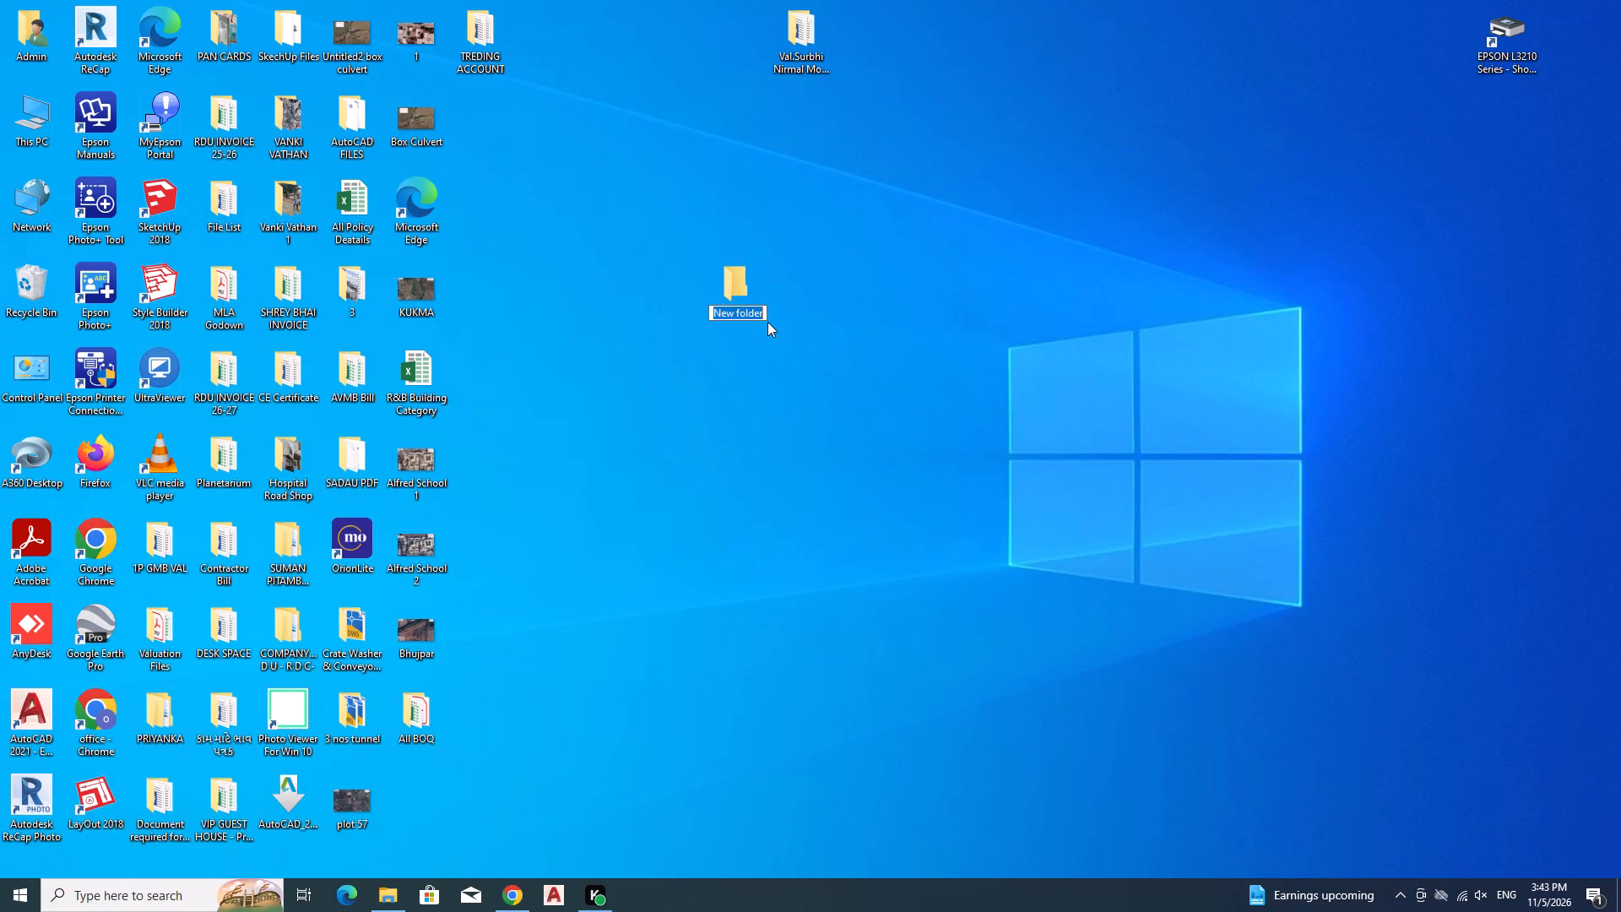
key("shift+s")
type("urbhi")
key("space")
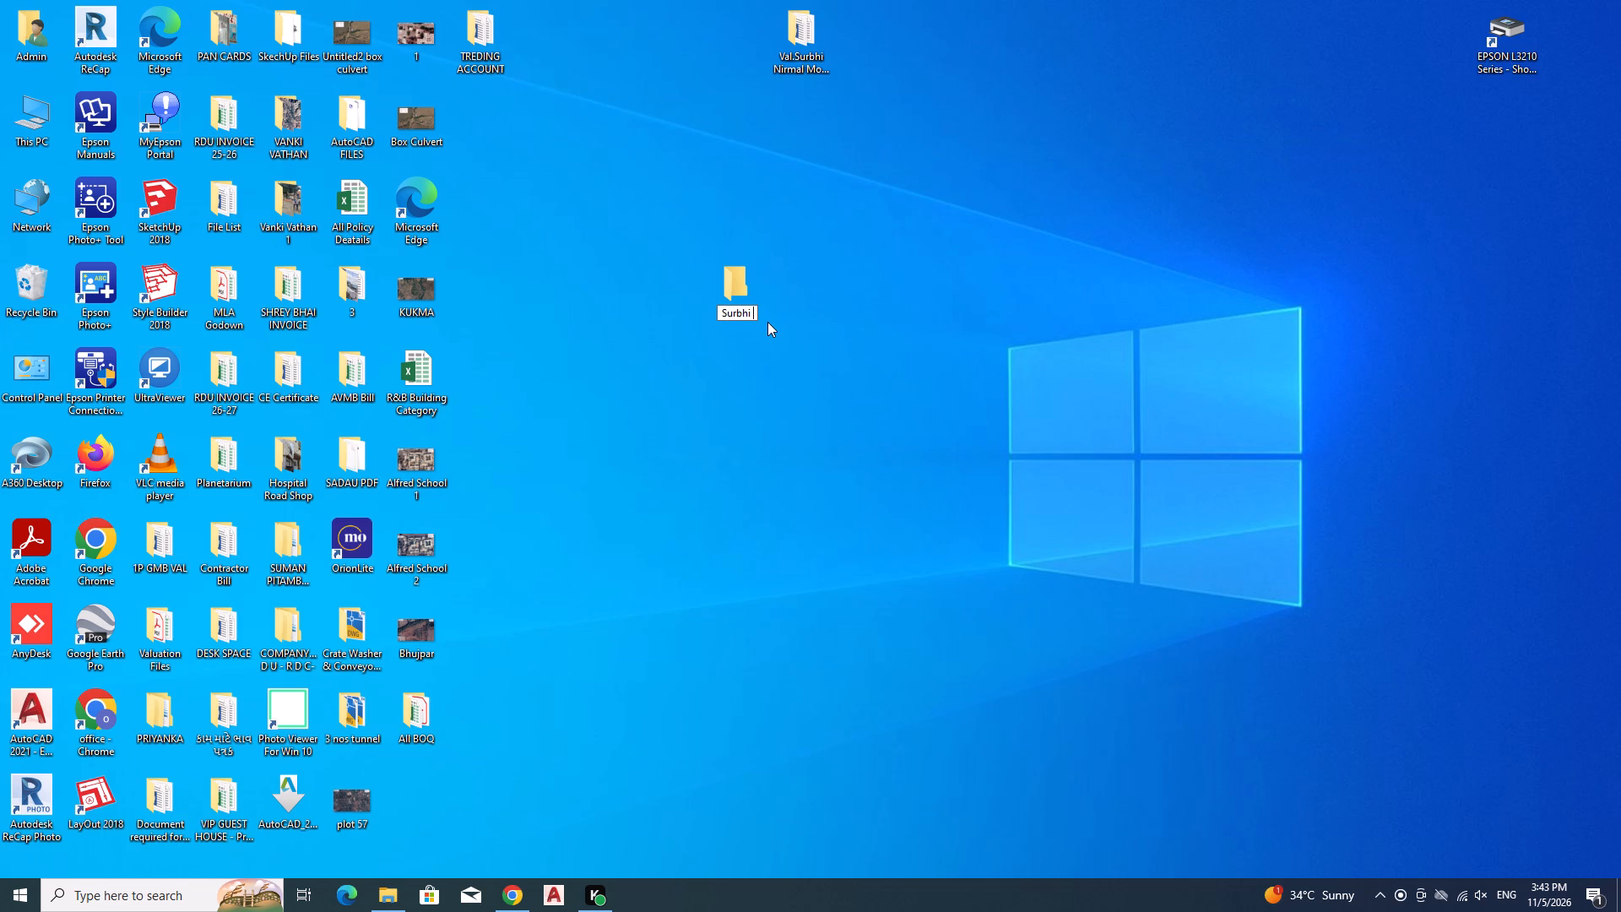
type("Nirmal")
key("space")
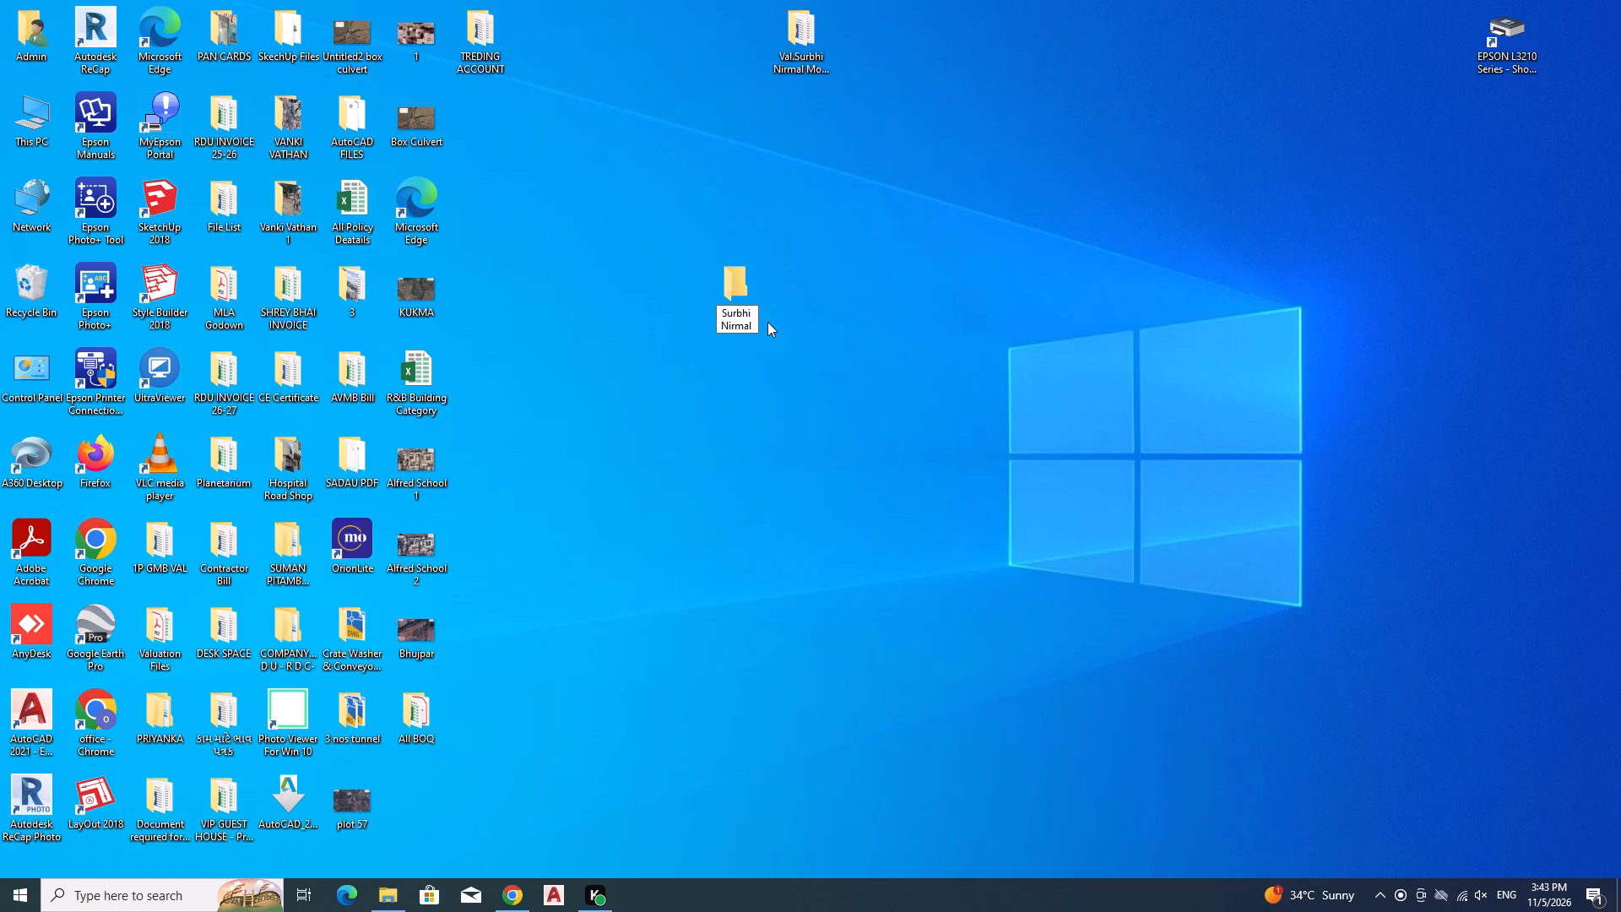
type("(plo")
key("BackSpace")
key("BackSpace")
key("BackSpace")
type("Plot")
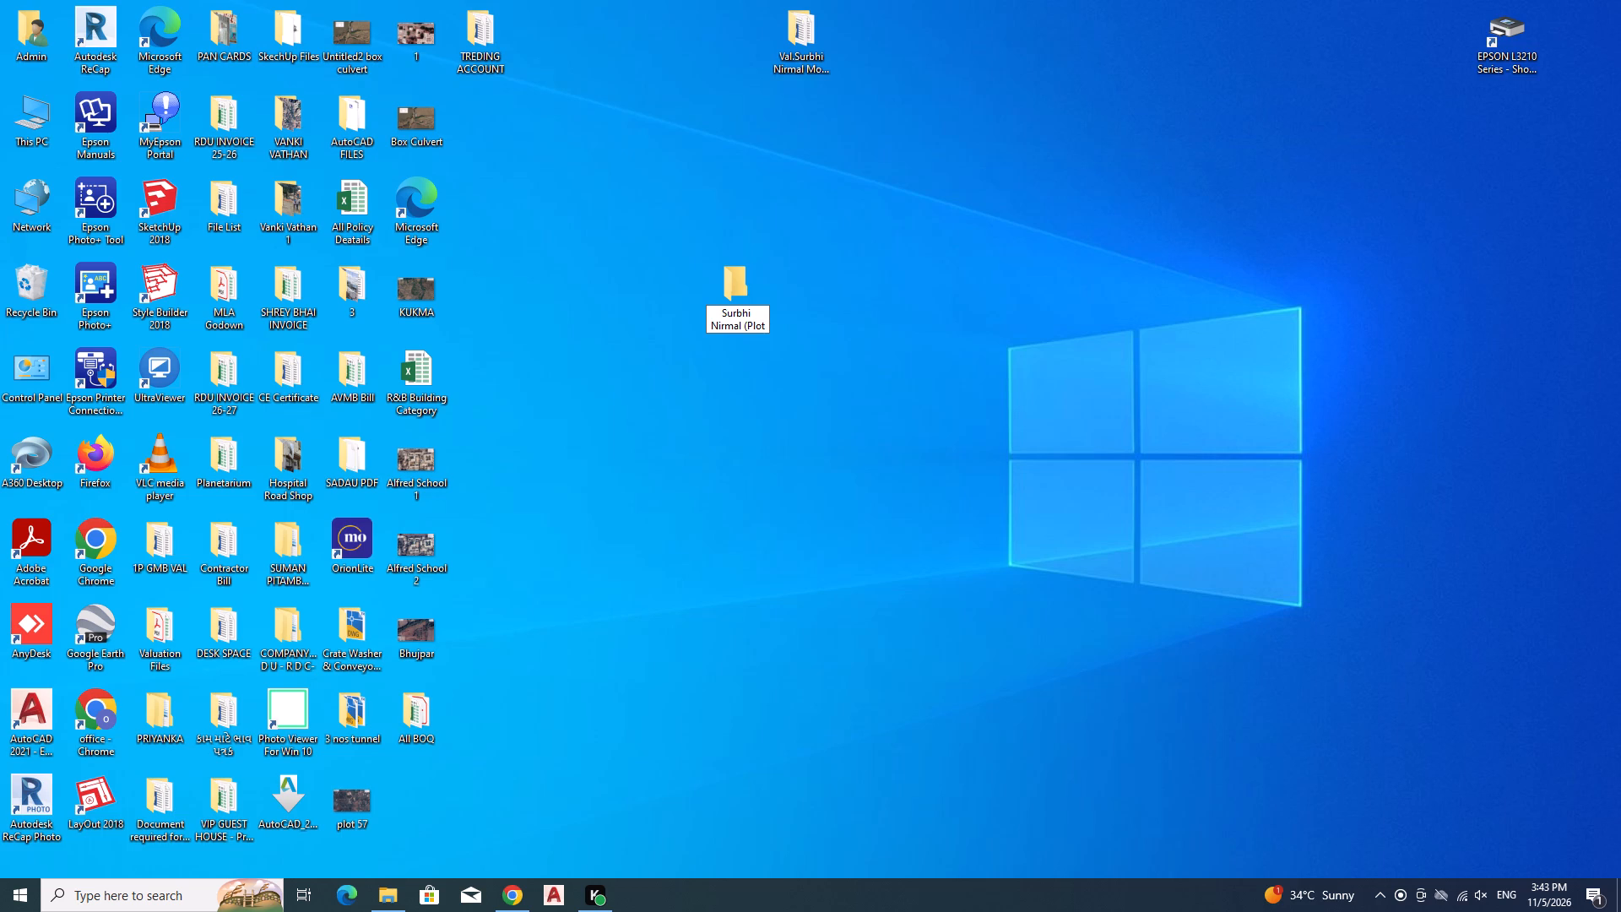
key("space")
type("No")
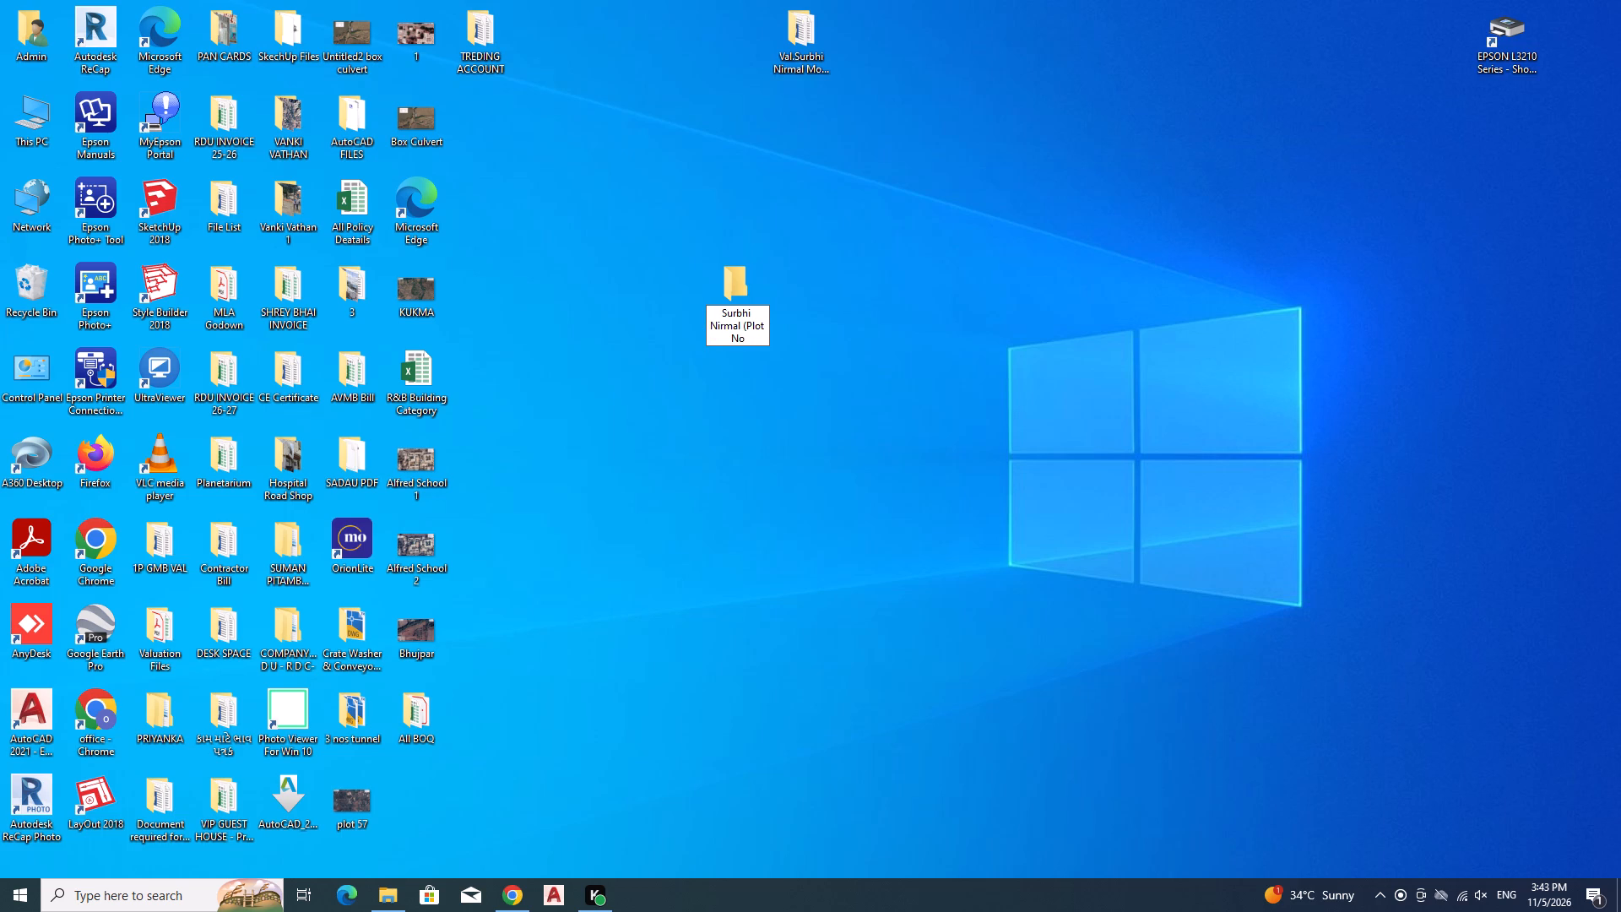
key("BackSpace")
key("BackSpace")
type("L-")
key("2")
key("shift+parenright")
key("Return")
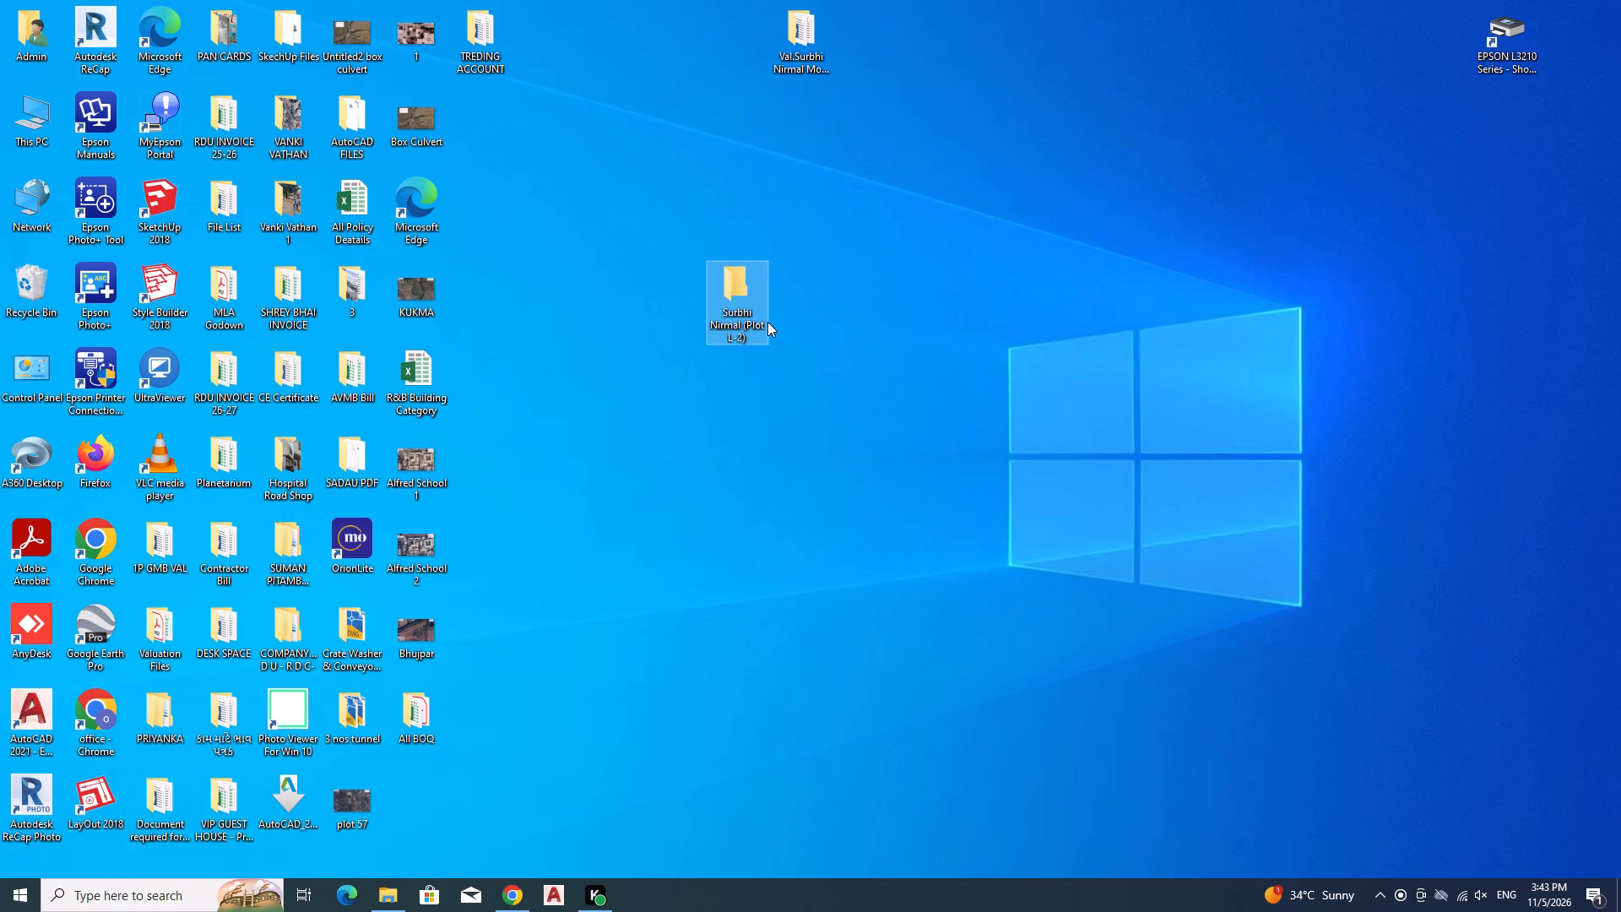
Add the prefix "Val." to the start of the new Plot L-2 folder's name.
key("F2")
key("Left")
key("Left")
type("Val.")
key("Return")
Open the Plot L-2 folder, paste the copied Word files Format to Write and Front Page into it, and refresh.
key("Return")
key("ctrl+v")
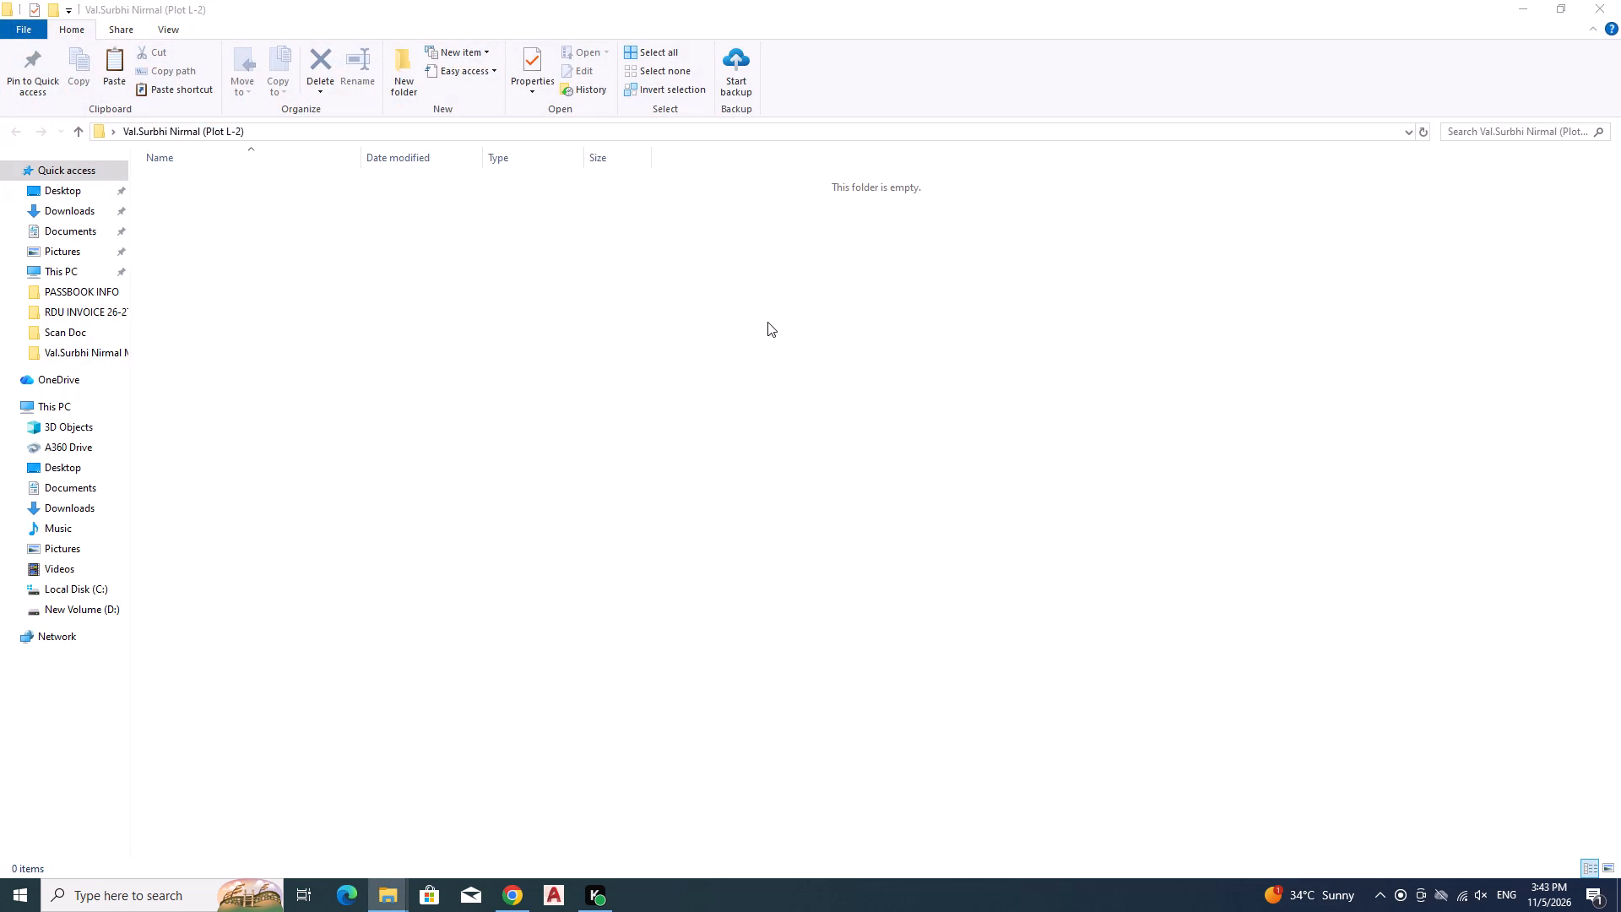
right_click(541, 360)
left_click(579, 425)
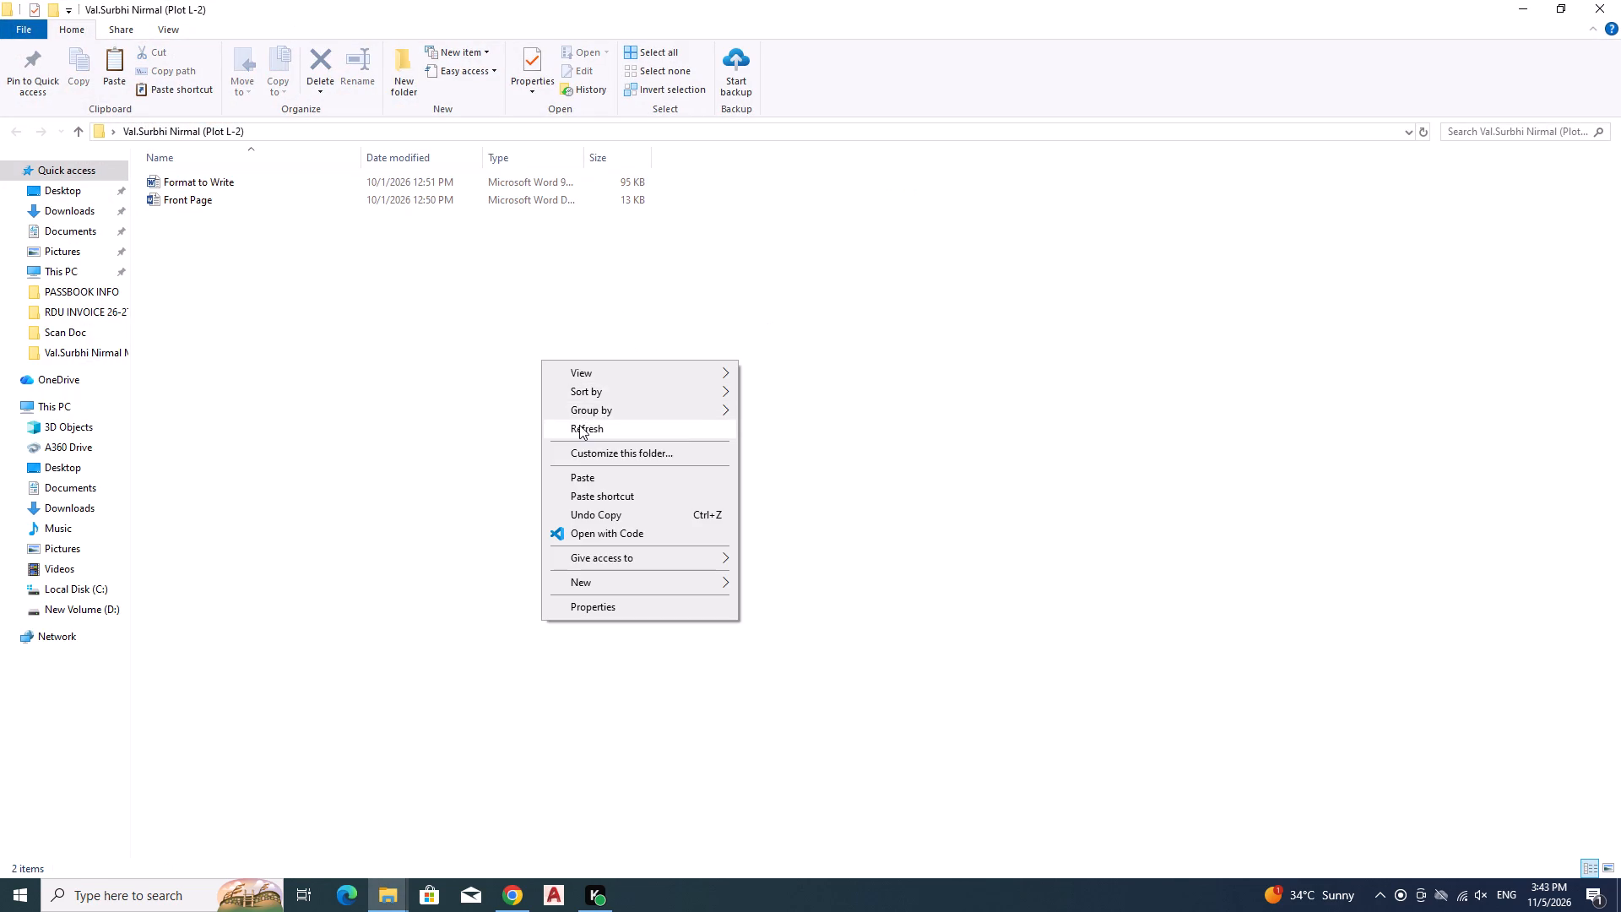
Open the Format to Write document from the Plot L-2 folder in Word.
double_click(236, 183)
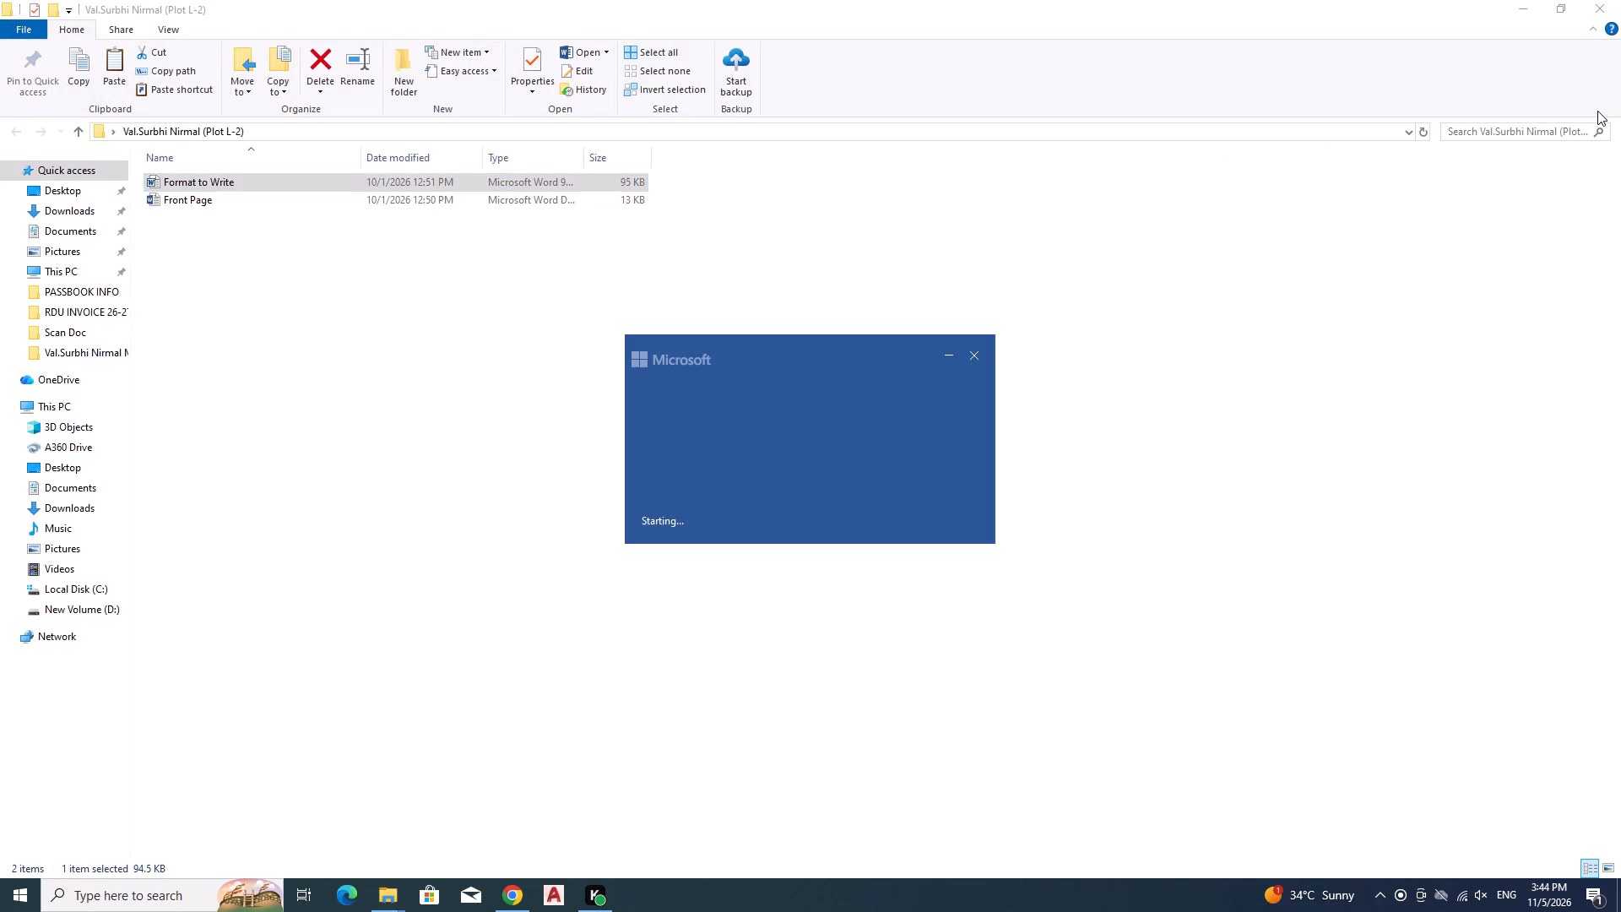
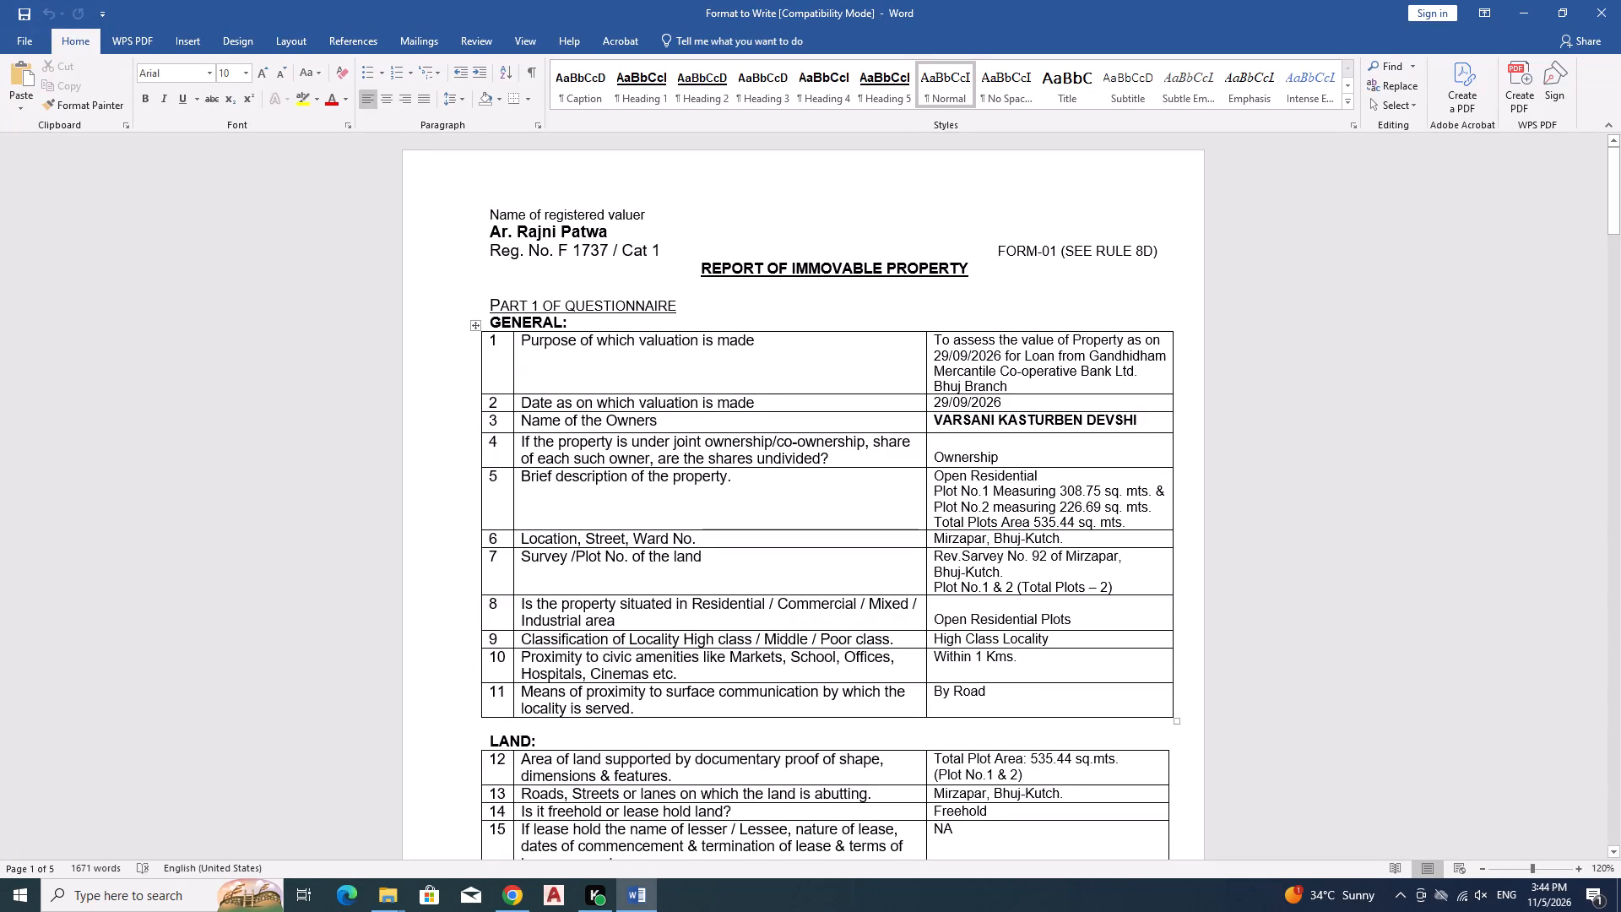
In the purpose of valuation entry, set the date to 05/11/2026 and the lender to Bhuj Mercantile Co-operative Bank Ltd.
left_click_drag(964, 361, 935, 354)
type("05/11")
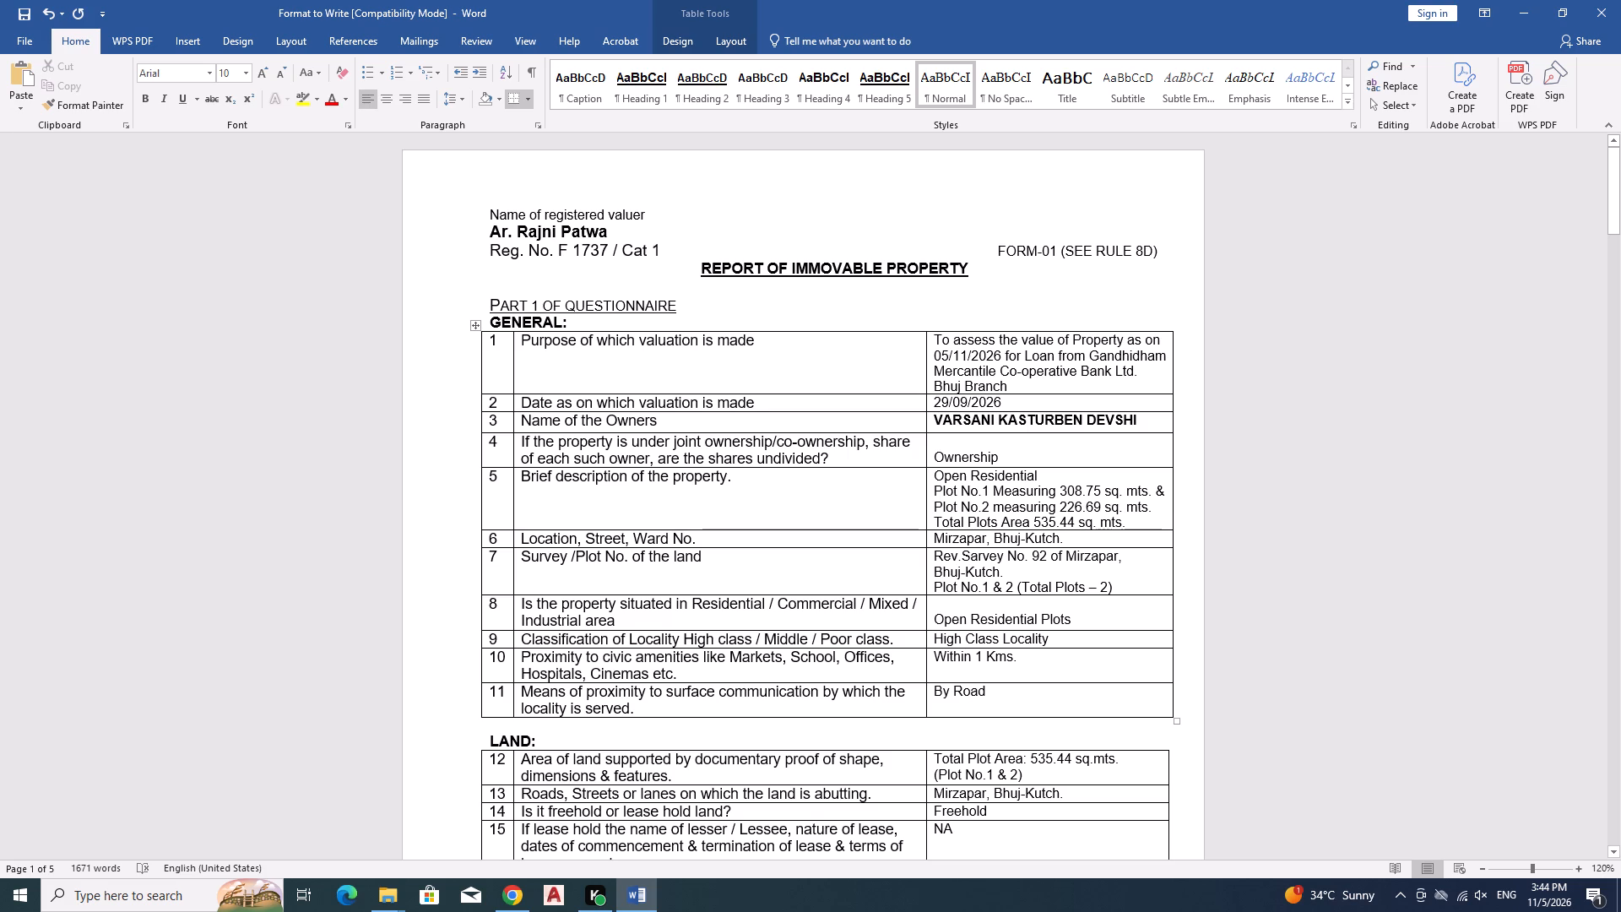
left_click_drag(1087, 356, 1160, 359)
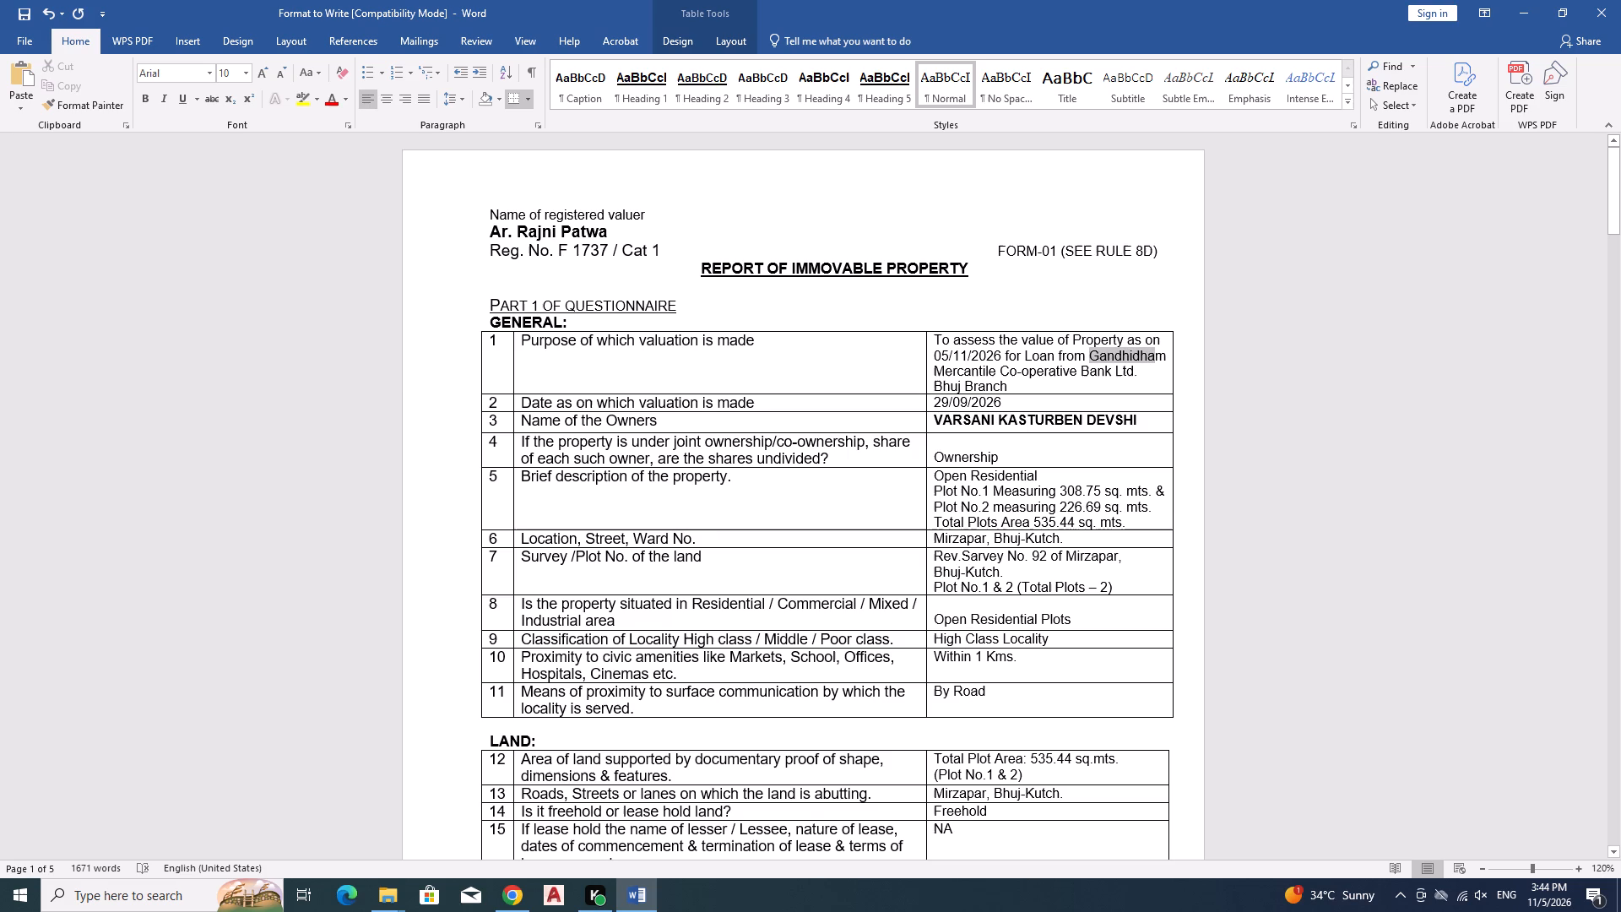
left_click_drag(1160, 359, 1162, 359)
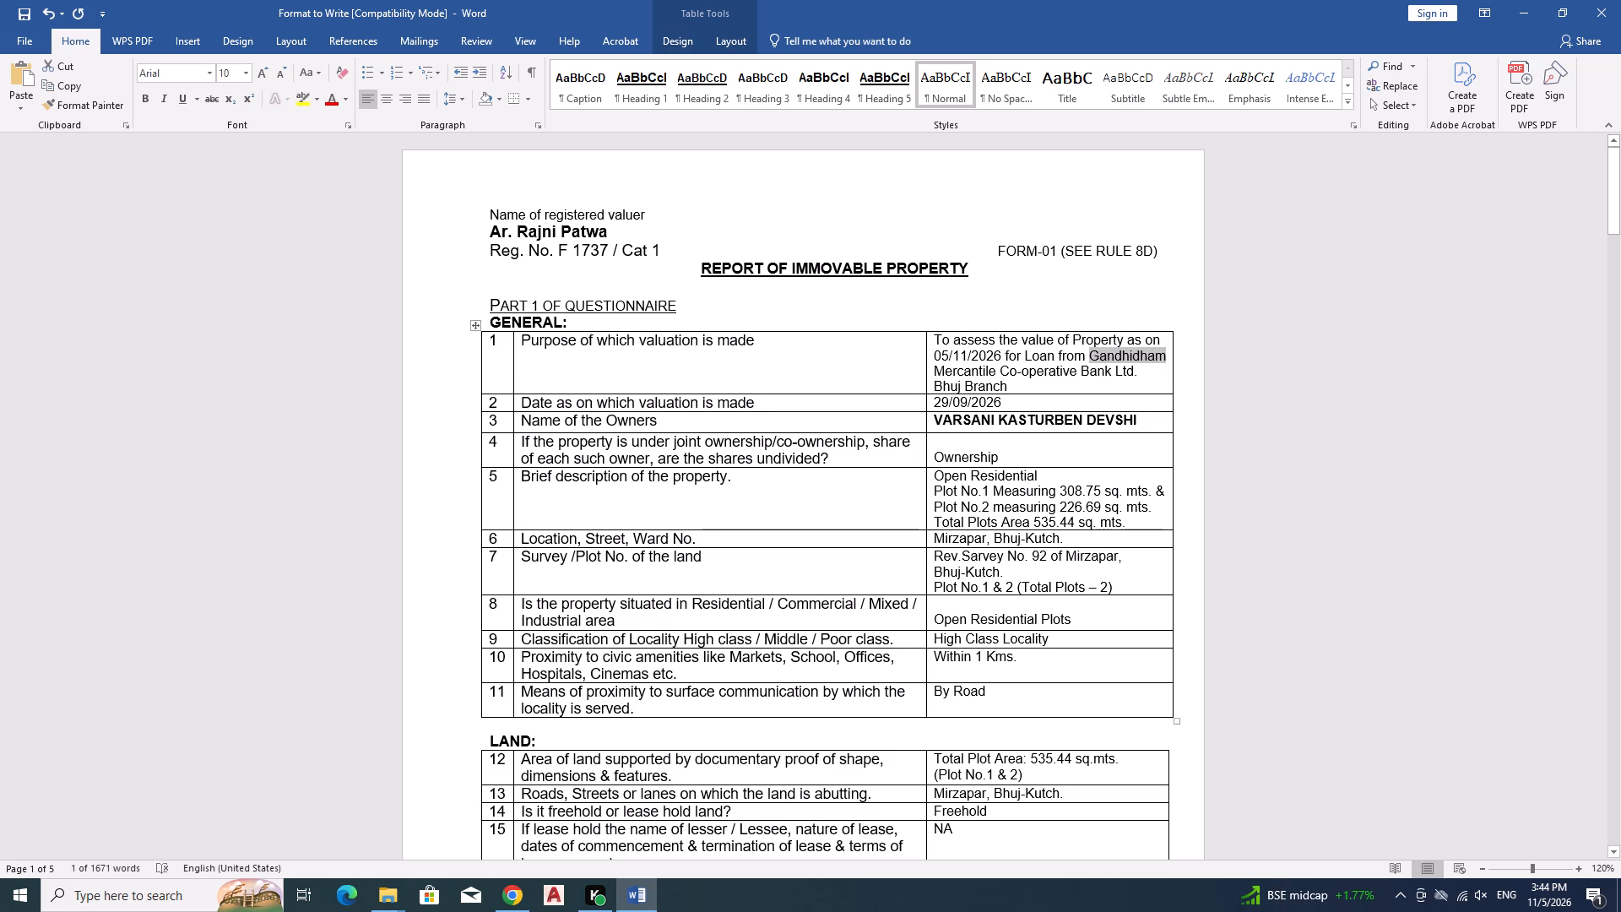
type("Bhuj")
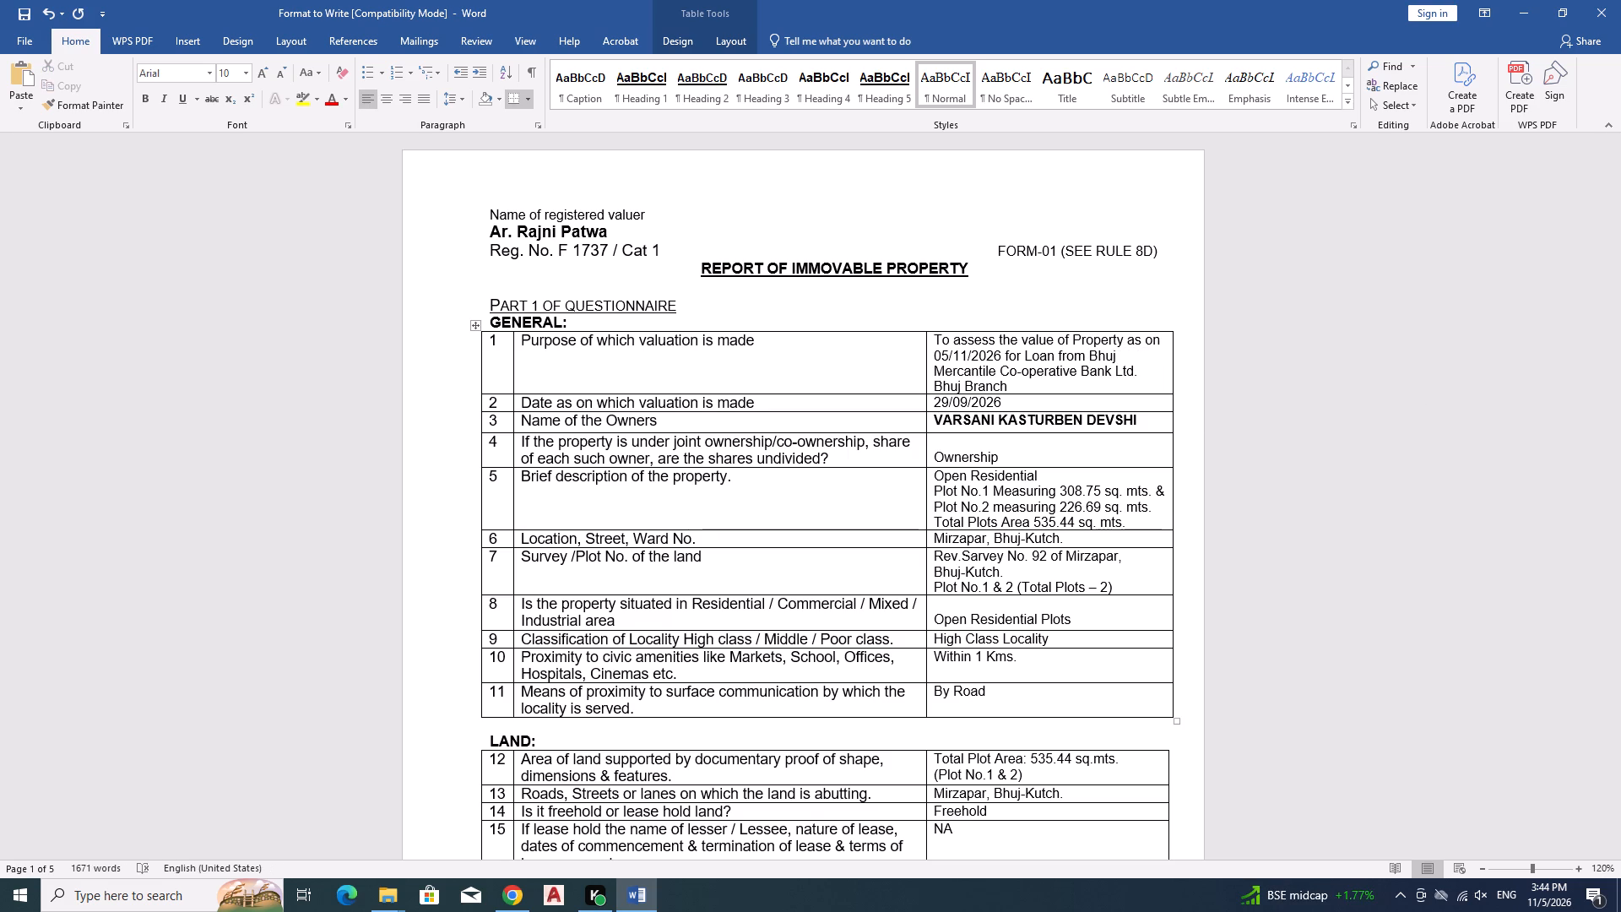
Set the date as on which valuation is made to 05/11/2026 in row 2.
left_click_drag(965, 402, 935, 402)
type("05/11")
Replace the owner's name in row 3 with the new client's full name in capitals, preceded by SHRIMATI.
left_click_drag(1142, 424, 1119, 424)
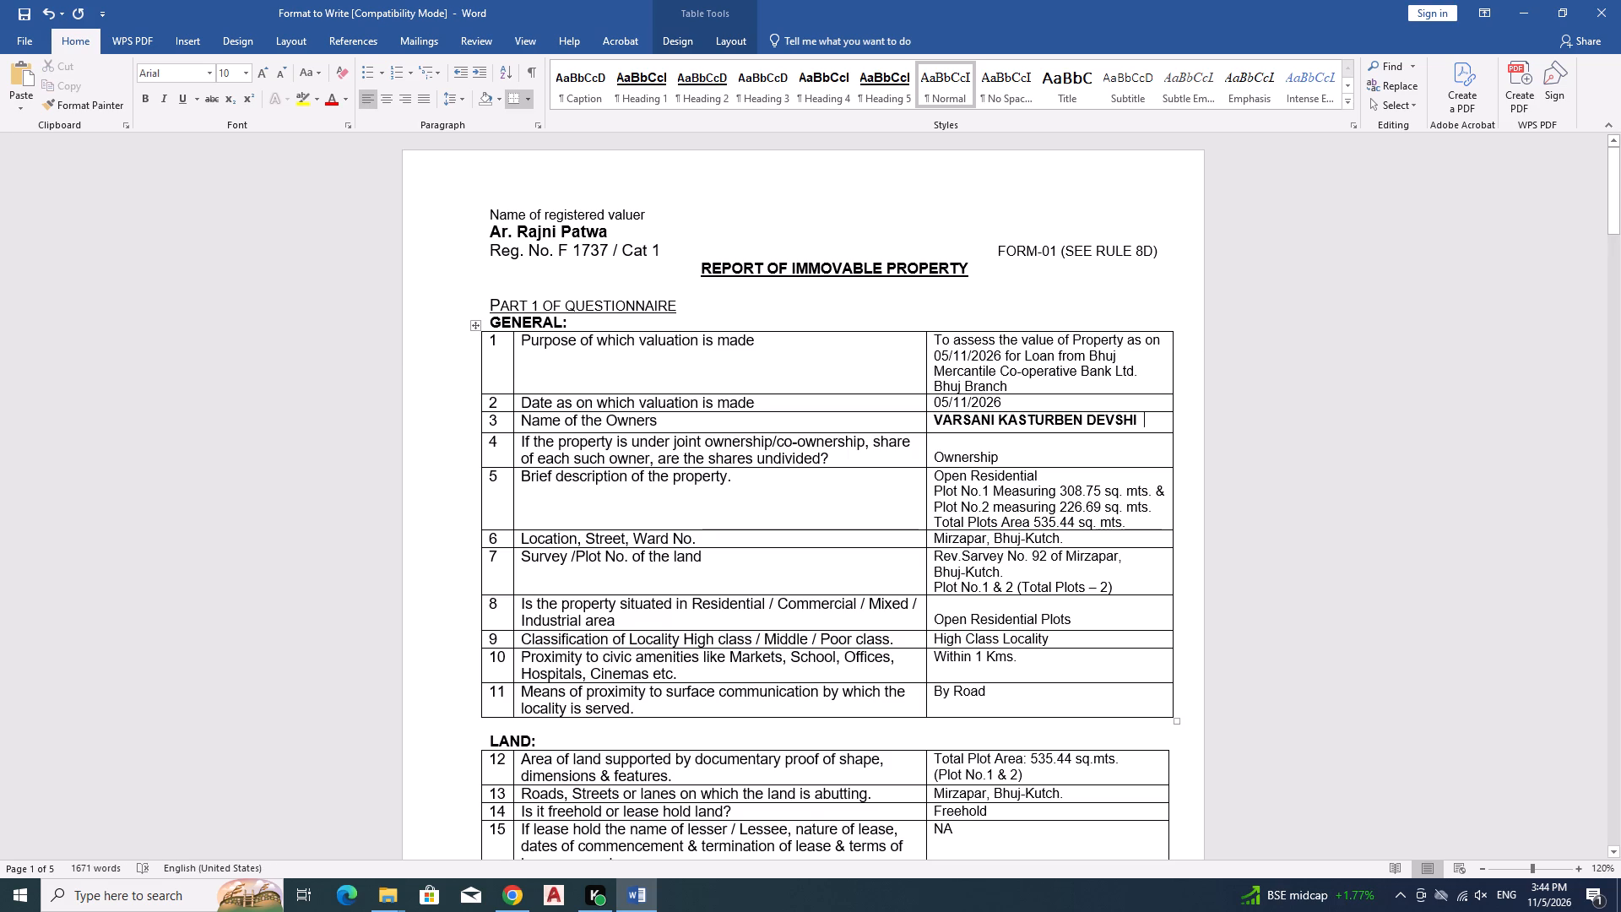
left_click_drag(1119, 424, 947, 422)
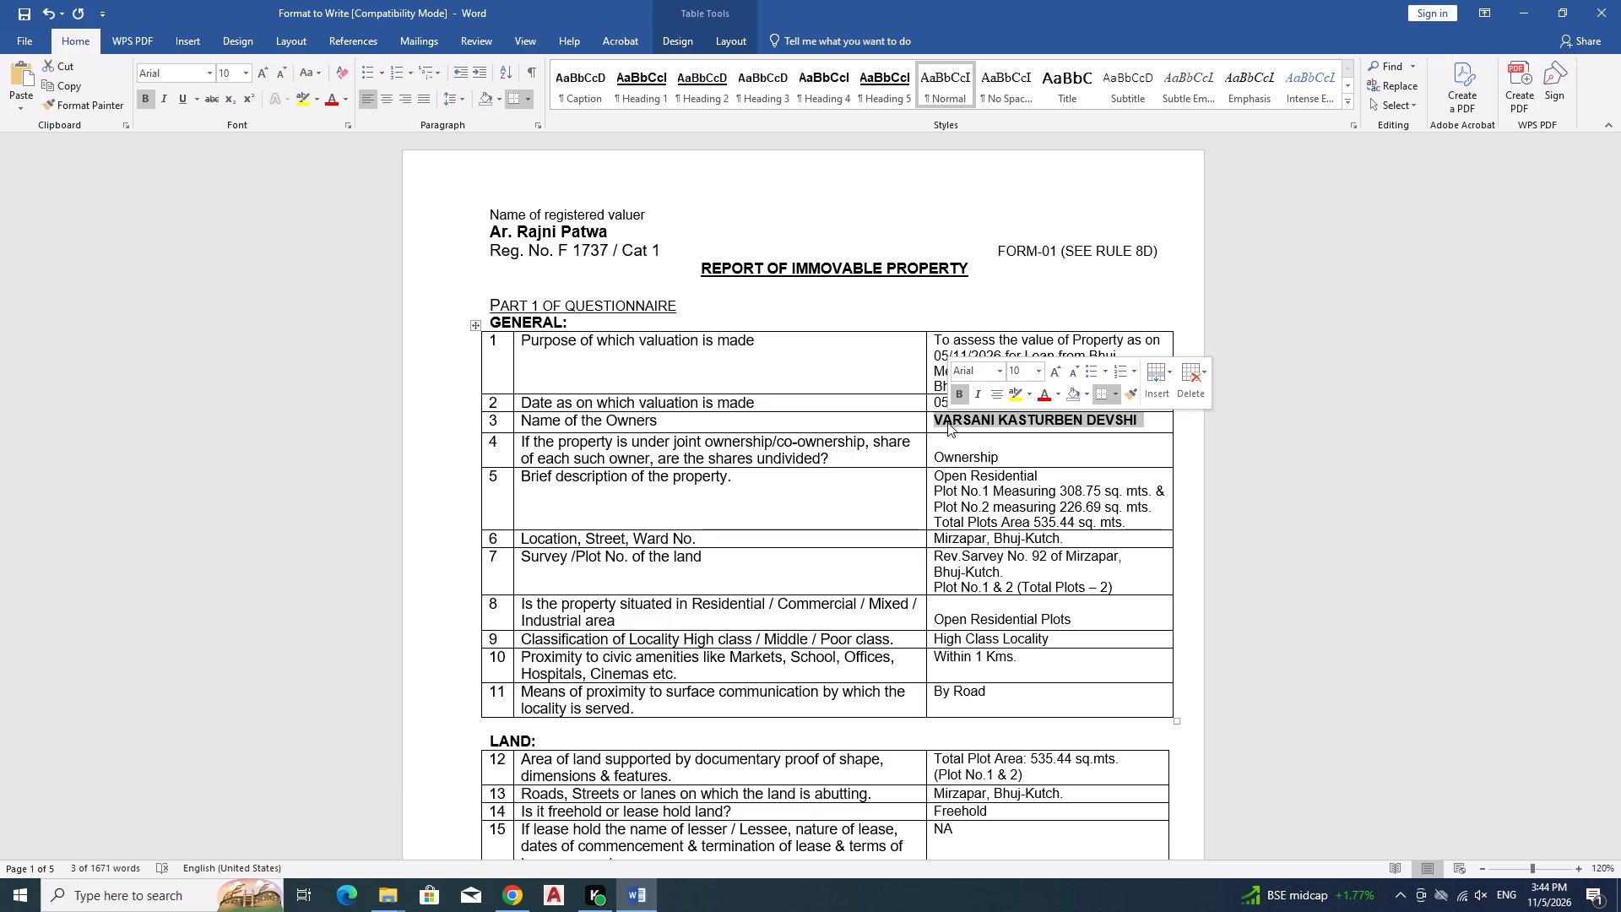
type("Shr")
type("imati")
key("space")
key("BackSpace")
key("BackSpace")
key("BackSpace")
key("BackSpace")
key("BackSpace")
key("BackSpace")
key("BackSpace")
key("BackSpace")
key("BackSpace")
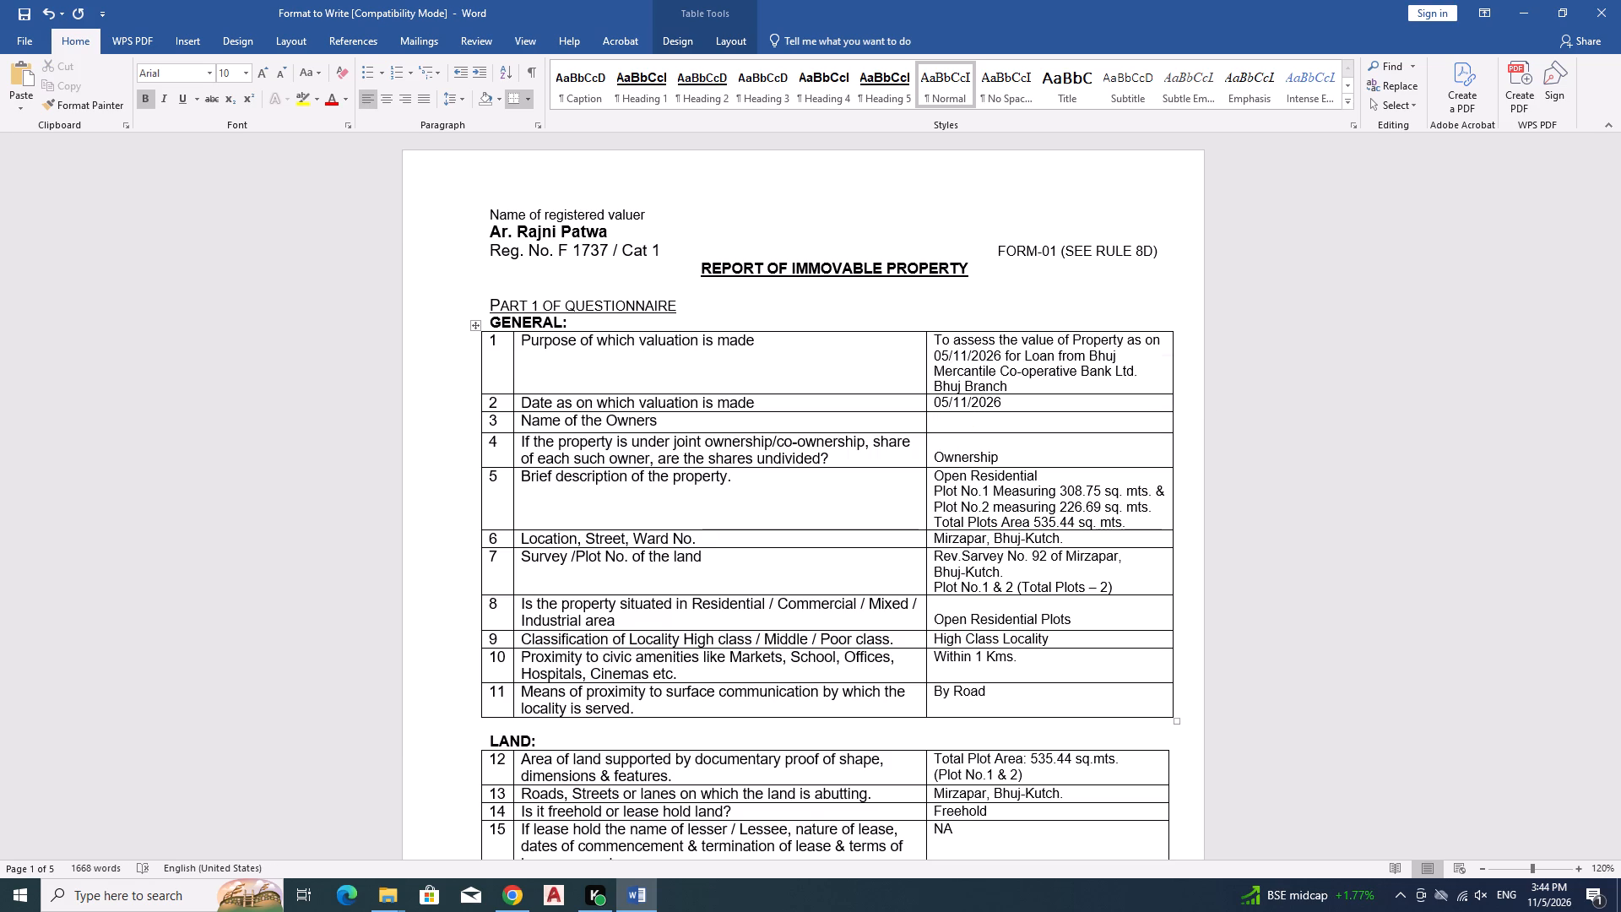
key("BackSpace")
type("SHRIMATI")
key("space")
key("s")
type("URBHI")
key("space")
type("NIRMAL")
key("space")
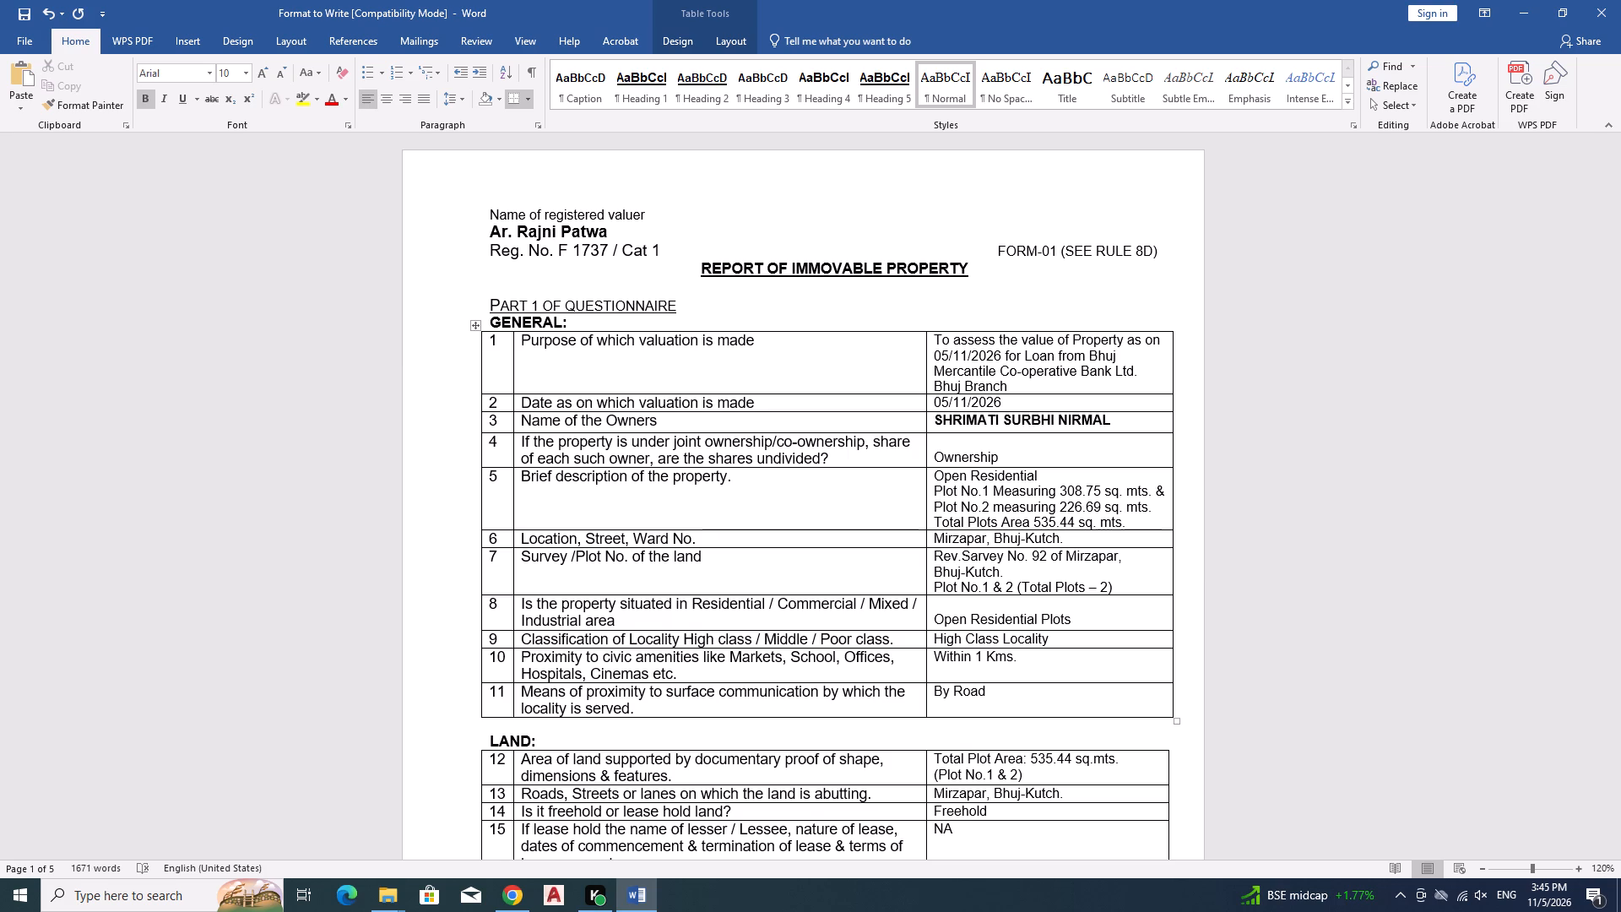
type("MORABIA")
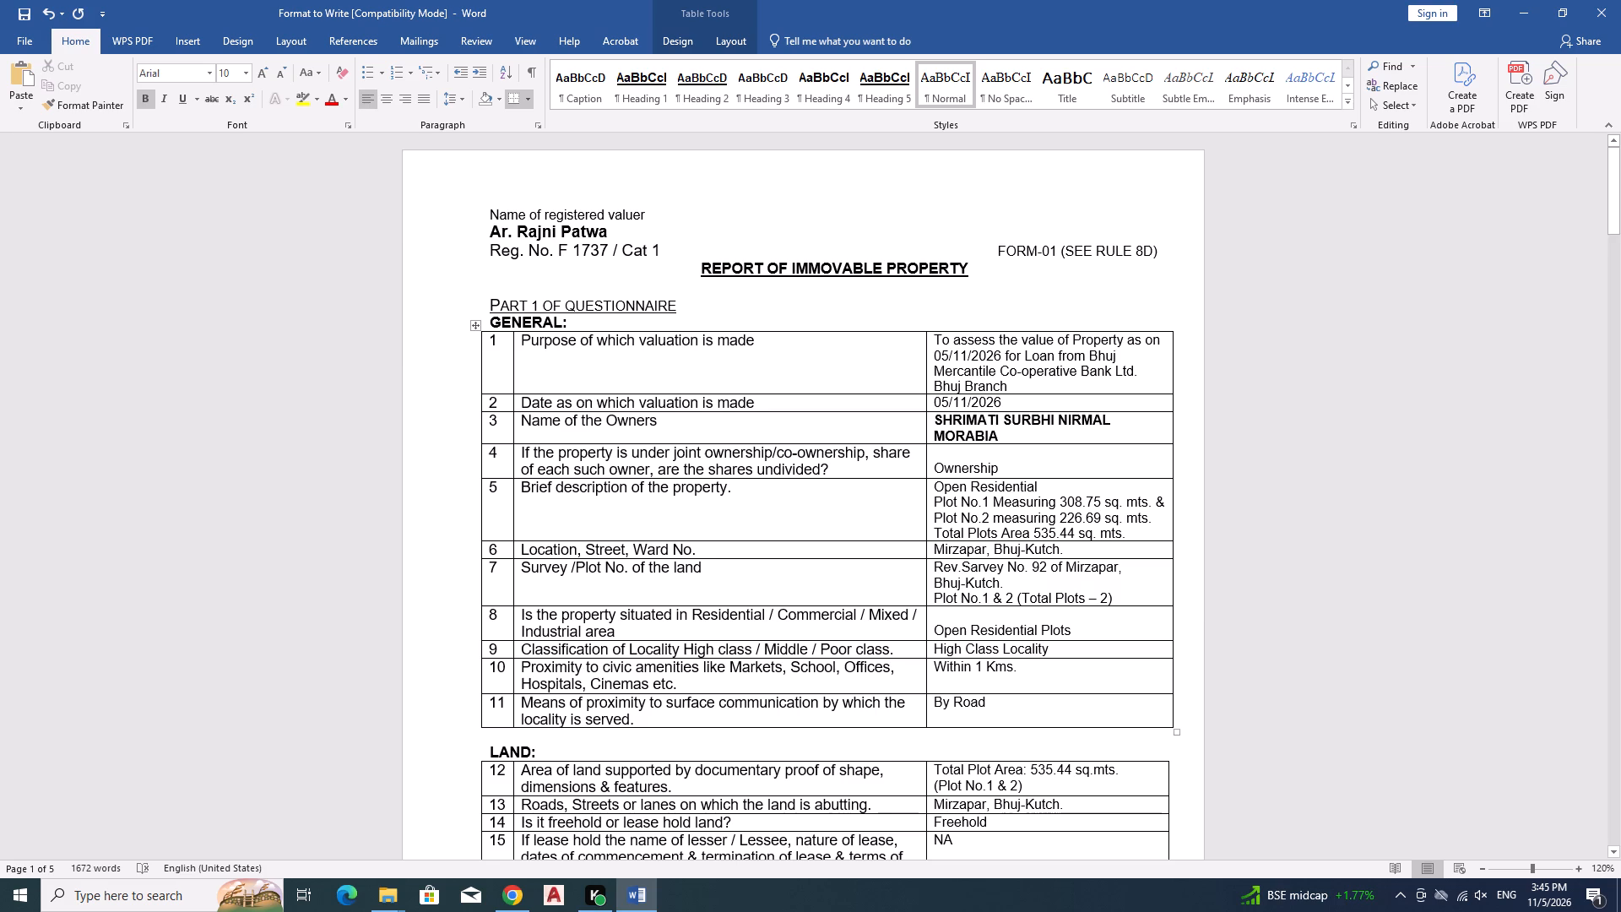
Remove the Plot No.2 line and the trailing ampersand of the Plot No.1 line from the brief property description.
left_click_drag(1154, 518, 980, 515)
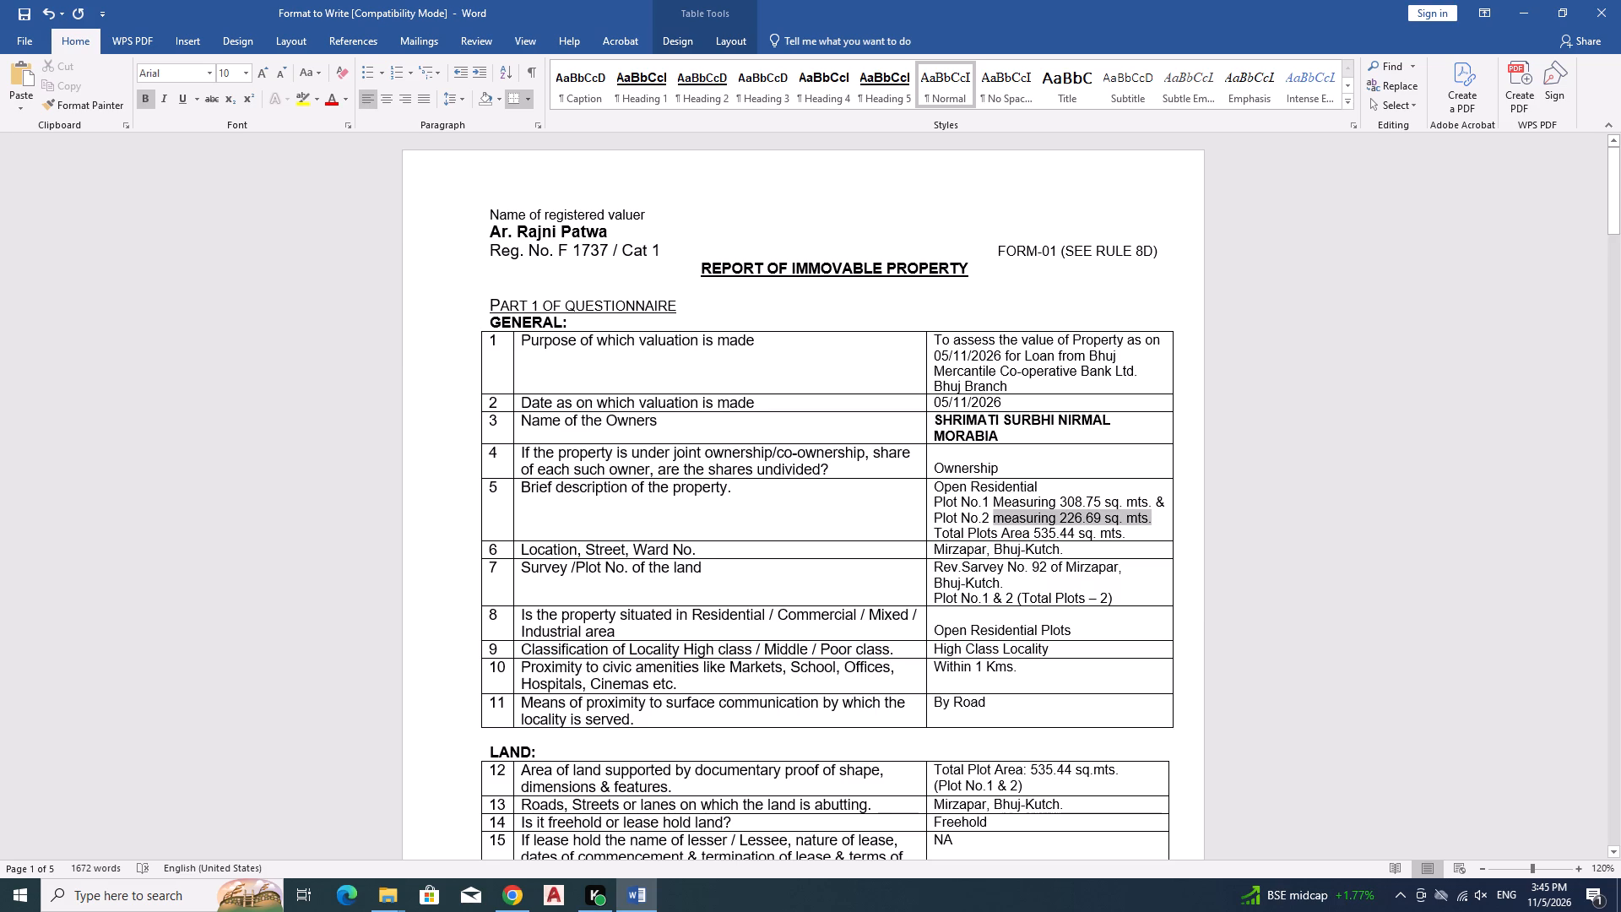
left_click_drag(980, 515, 941, 515)
key("BackSpace")
key("BackSpace")
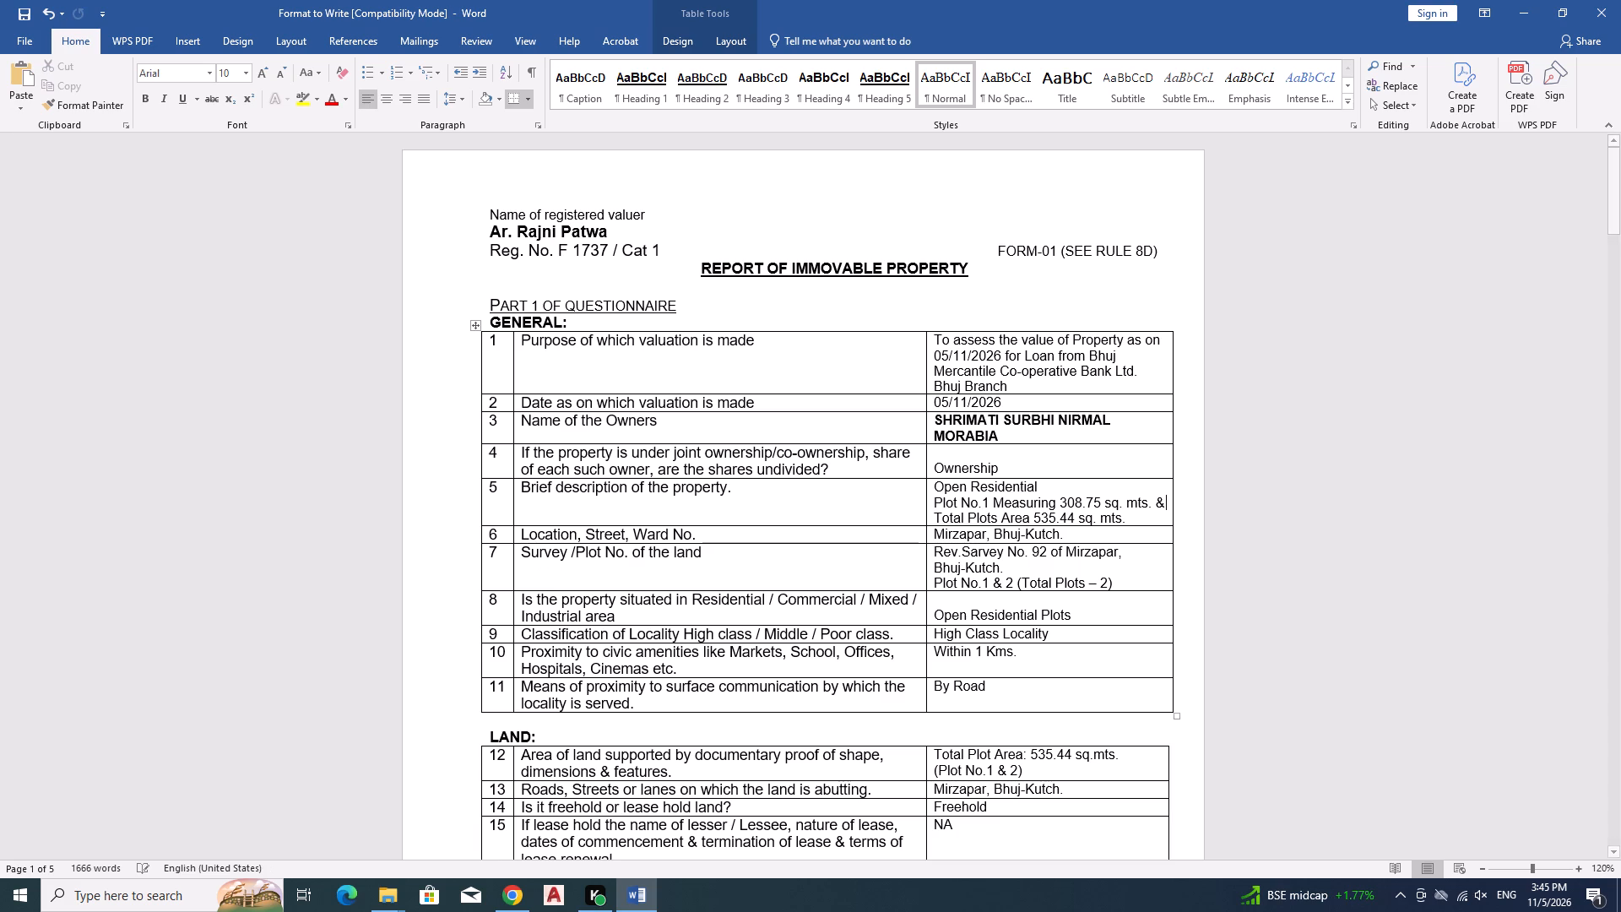
key("BackSpace")
key("BackSpace")
Delete the Total Plots Area line from the brief property description, leaving no empty line.
left_click(1134, 518)
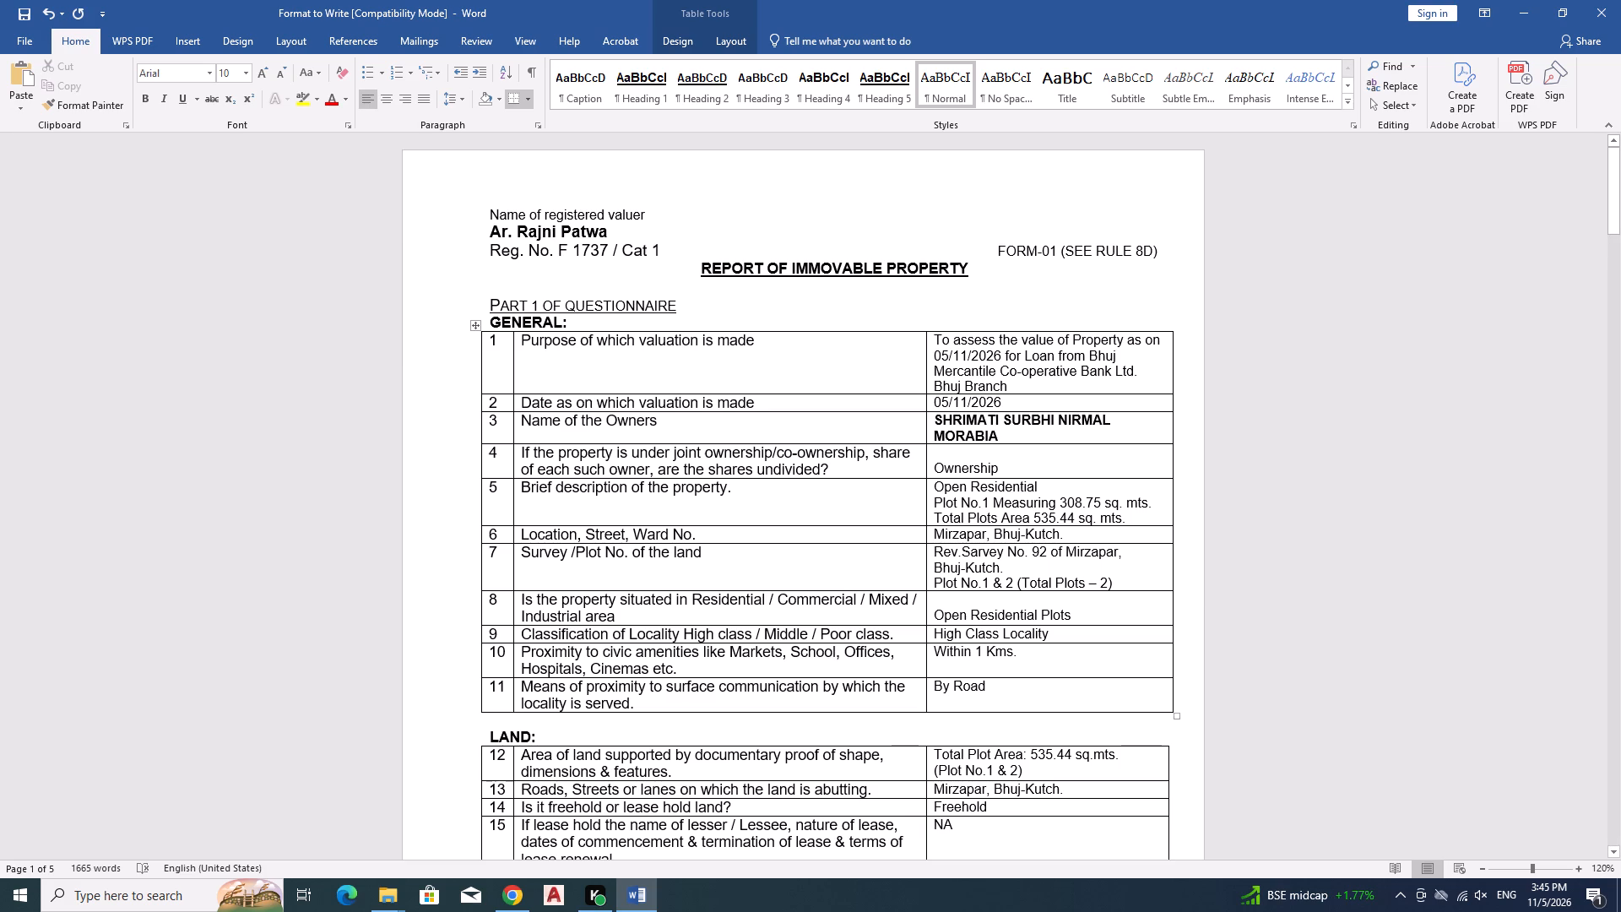
key("ctrl+BackSpace")
key("ctrl+BackSpace")
key("ctrl+BackSpace")
key("ctrl+BackSpace")
key("ctrl+BackSpace")
key("ctrl+BackSpace")
key("ctrl+BackSpace")
key("ctrl+BackSpace")
key("ctrl+BackSpace")
key("ctrl+BackSpace")
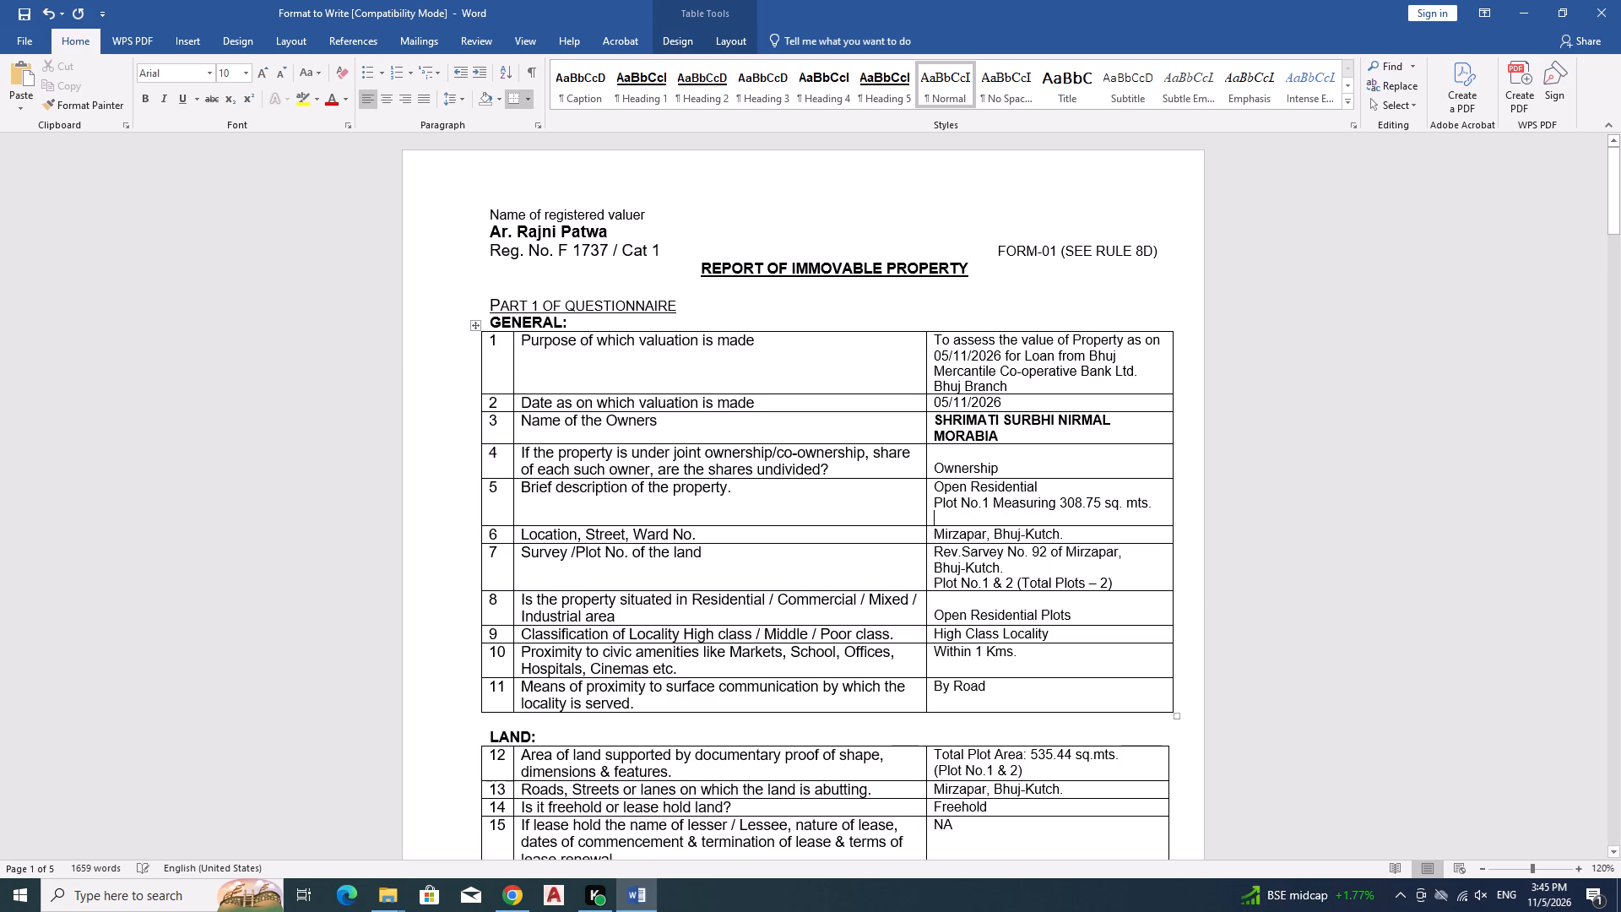
key("BackSpace")
Change the plot number in the brief property description to L-2.
key("Left")
key("Left")
key("Left")
key("Left")
key("Left")
key("Left")
key("Left")
key("Left")
key("Left")
key("Left")
key("Left")
key("Left")
key("Left")
key("Left")
key("Left")
key("Left")
key("Left")
key("Left")
key("Left")
key("Left")
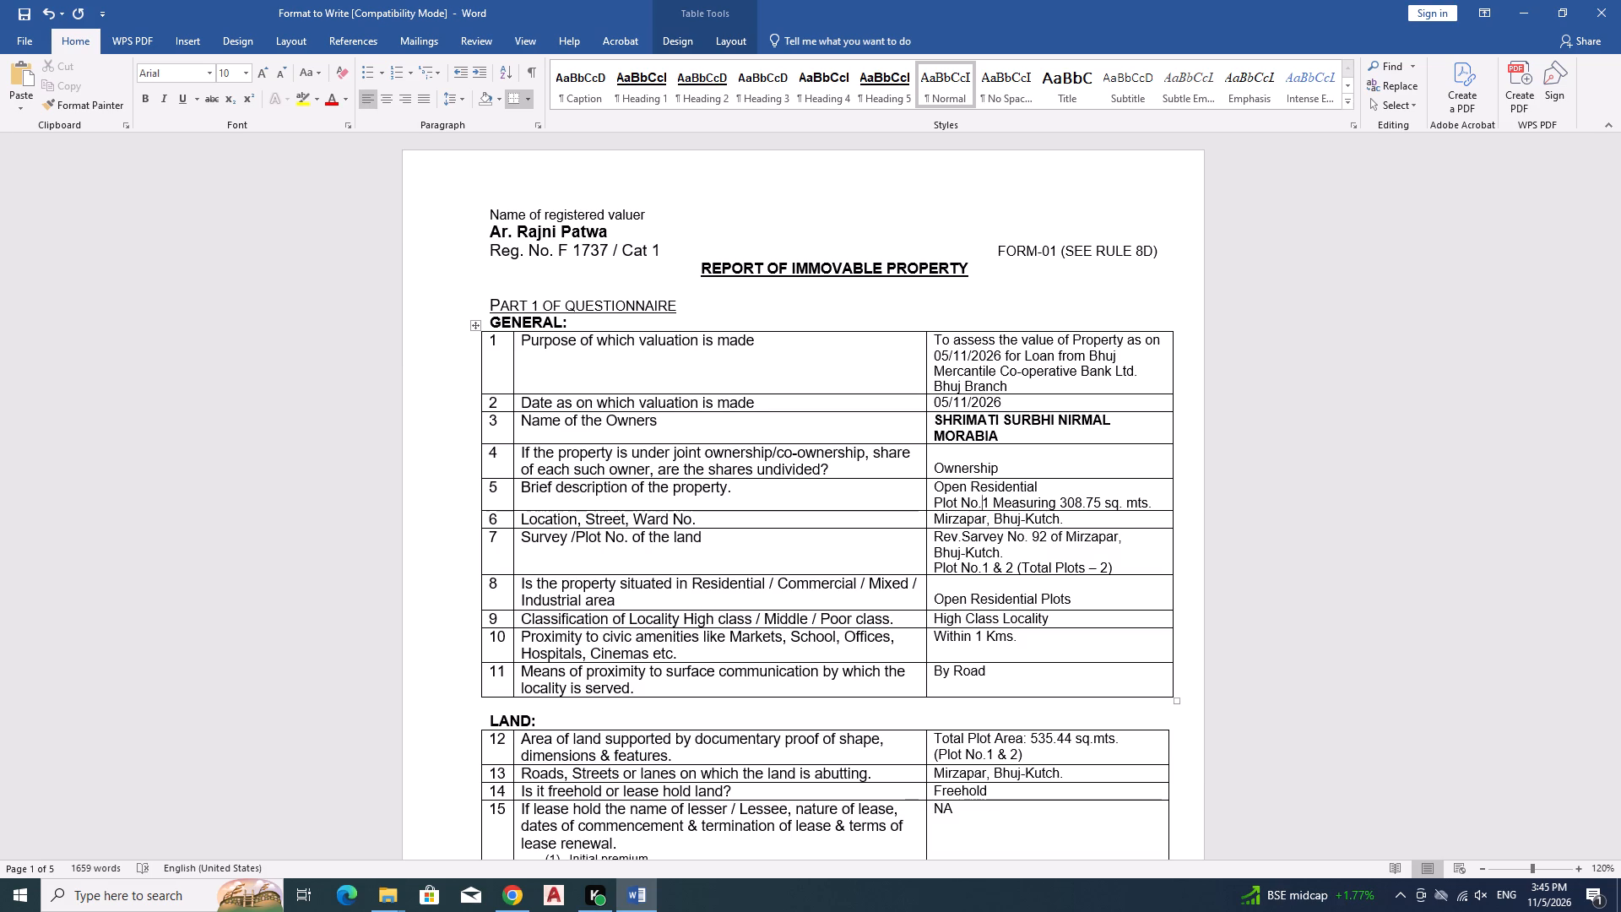
key("Right")
key("BackSpace")
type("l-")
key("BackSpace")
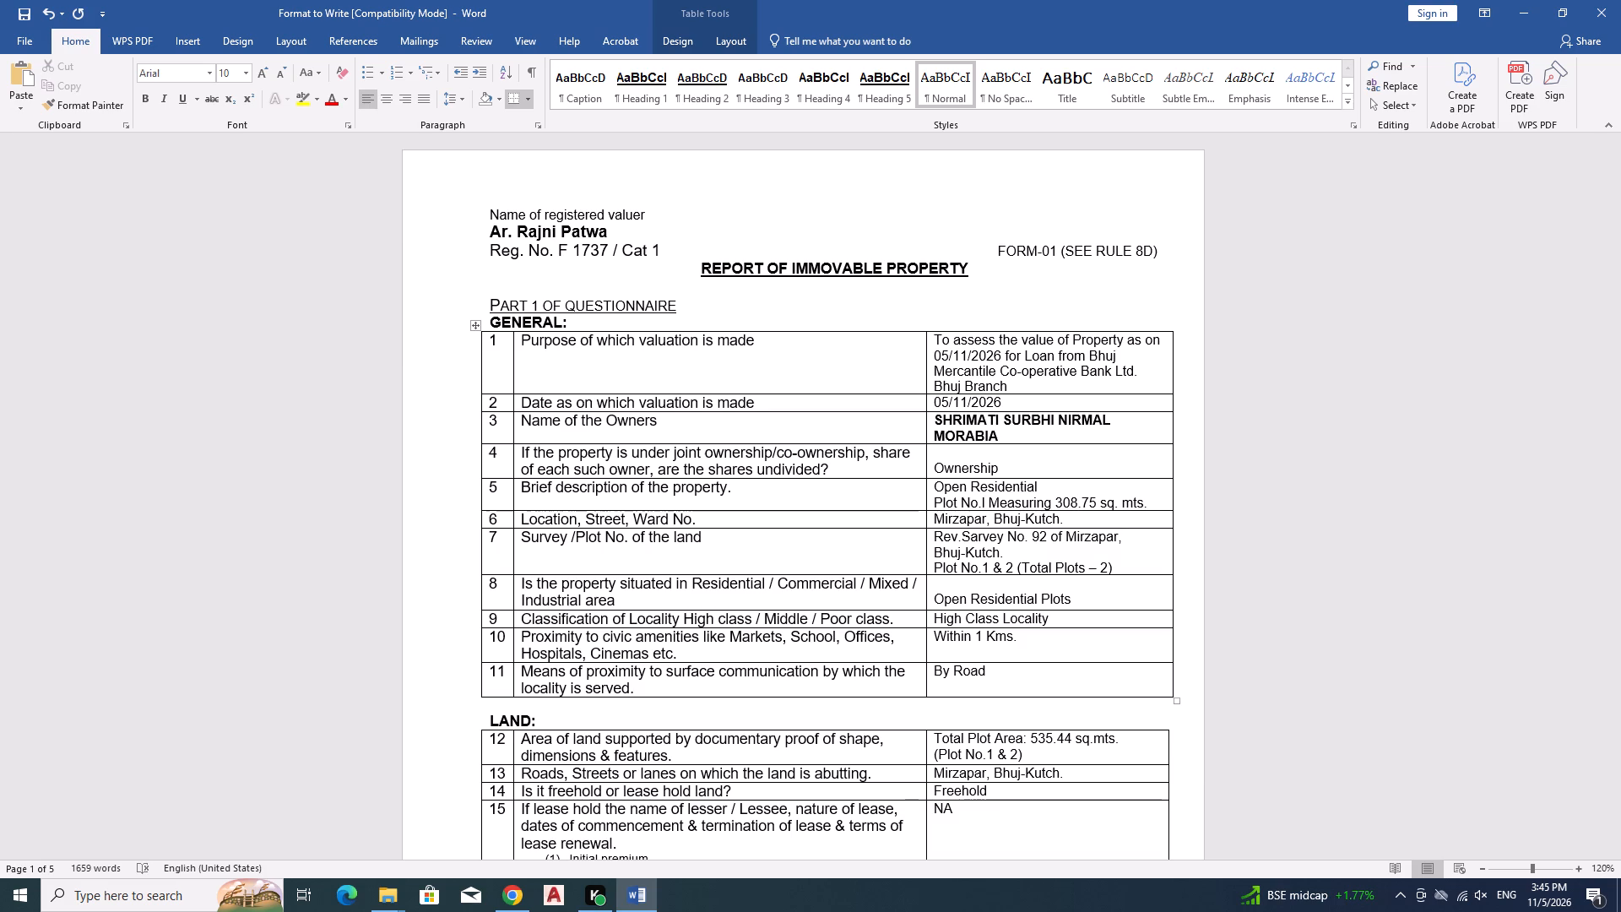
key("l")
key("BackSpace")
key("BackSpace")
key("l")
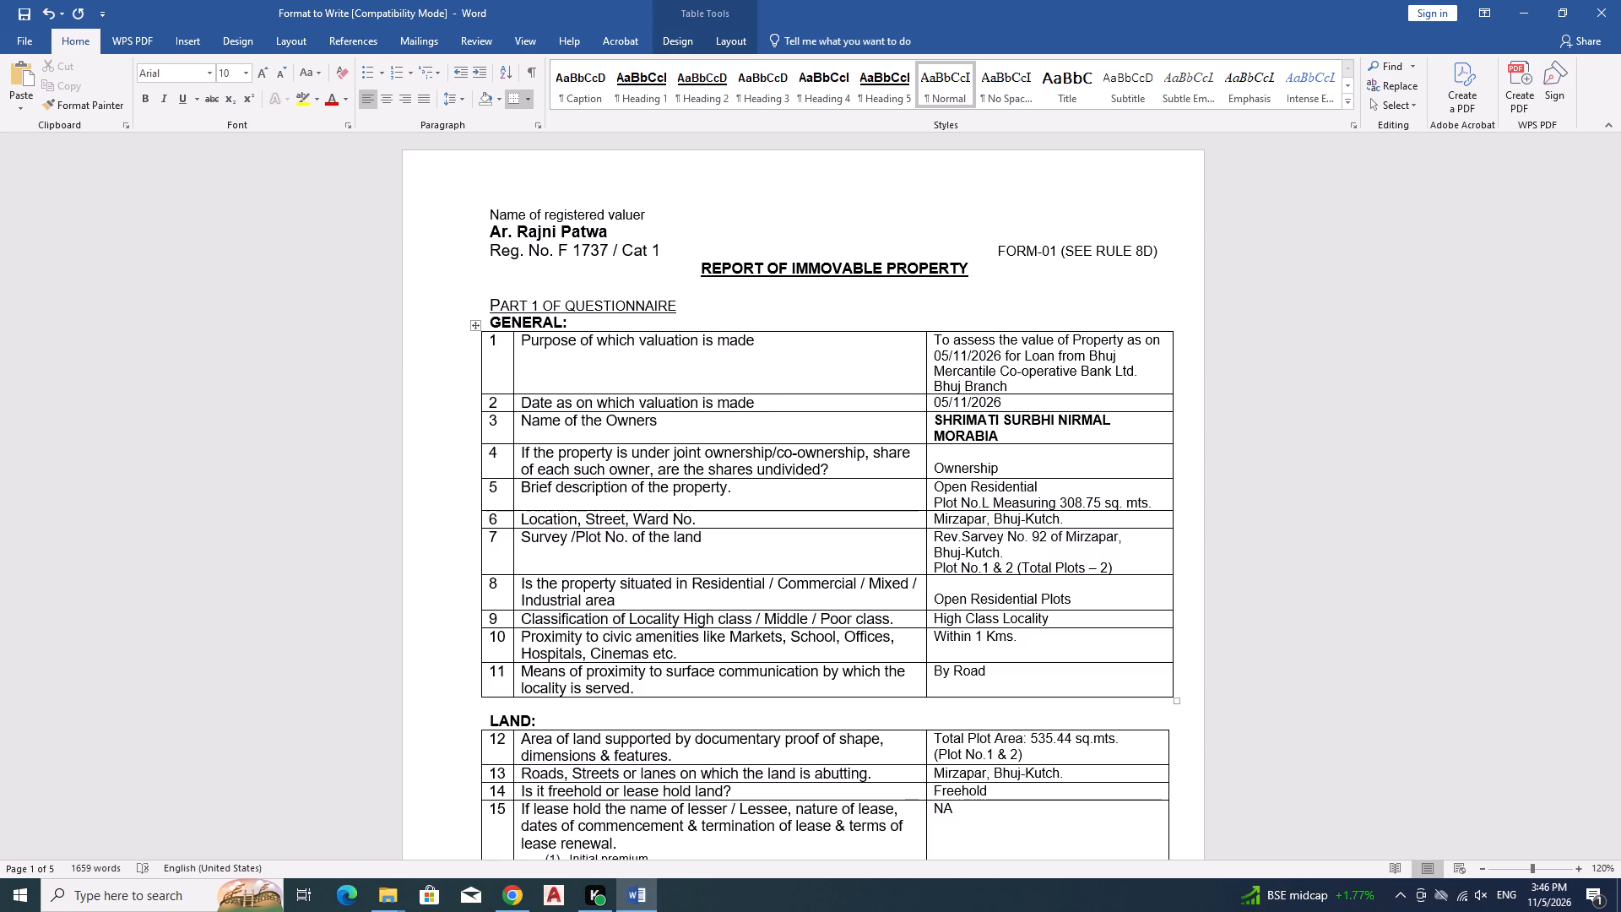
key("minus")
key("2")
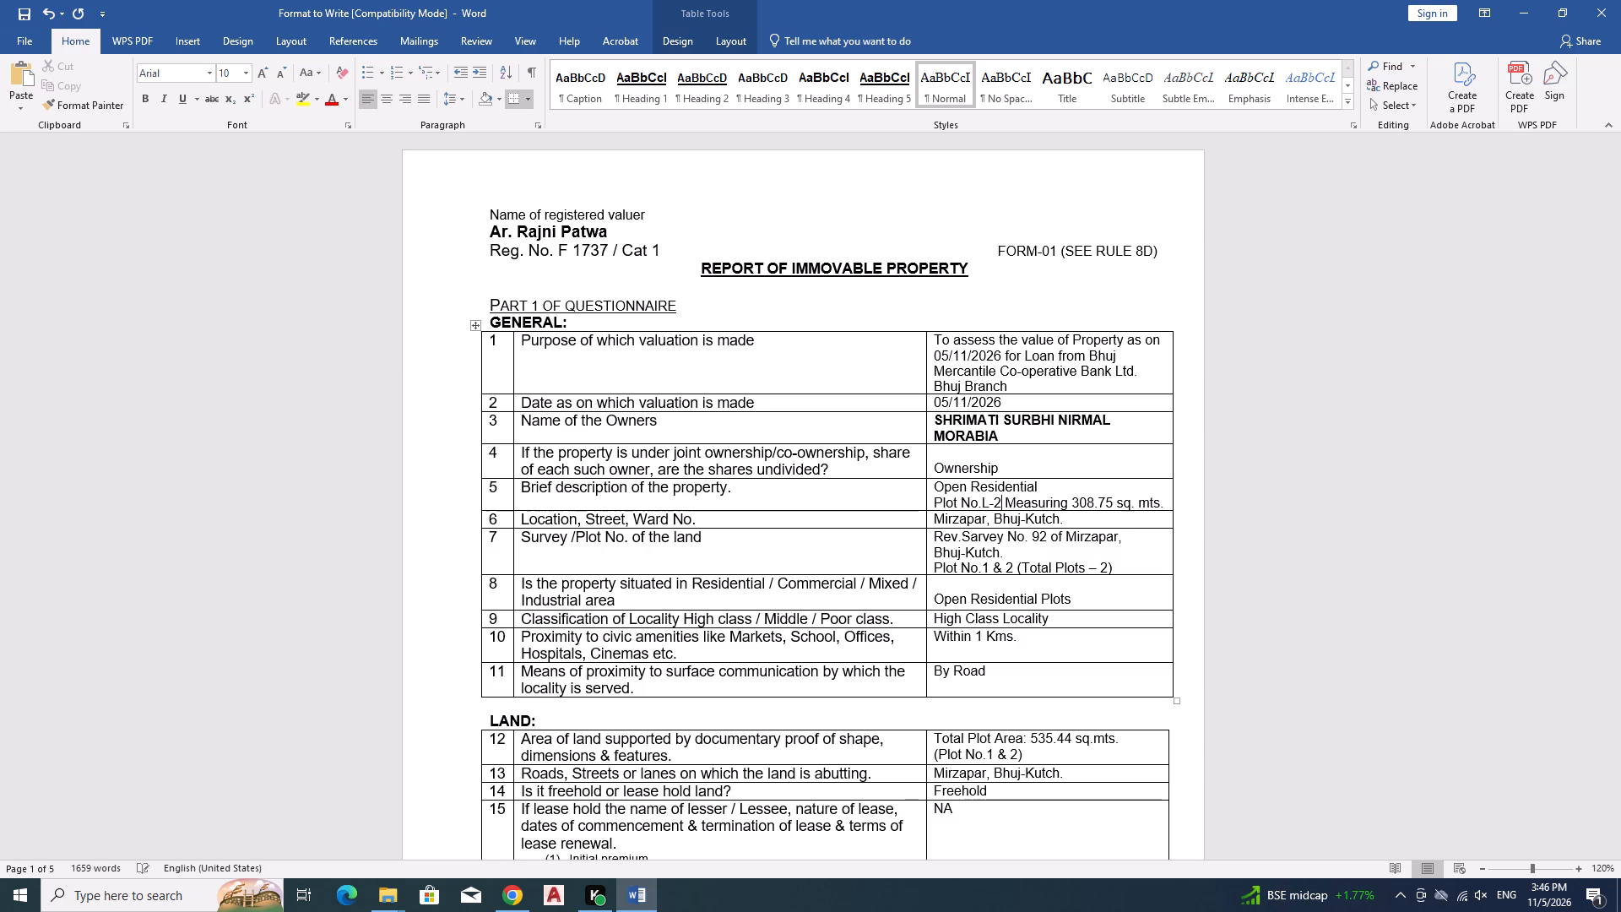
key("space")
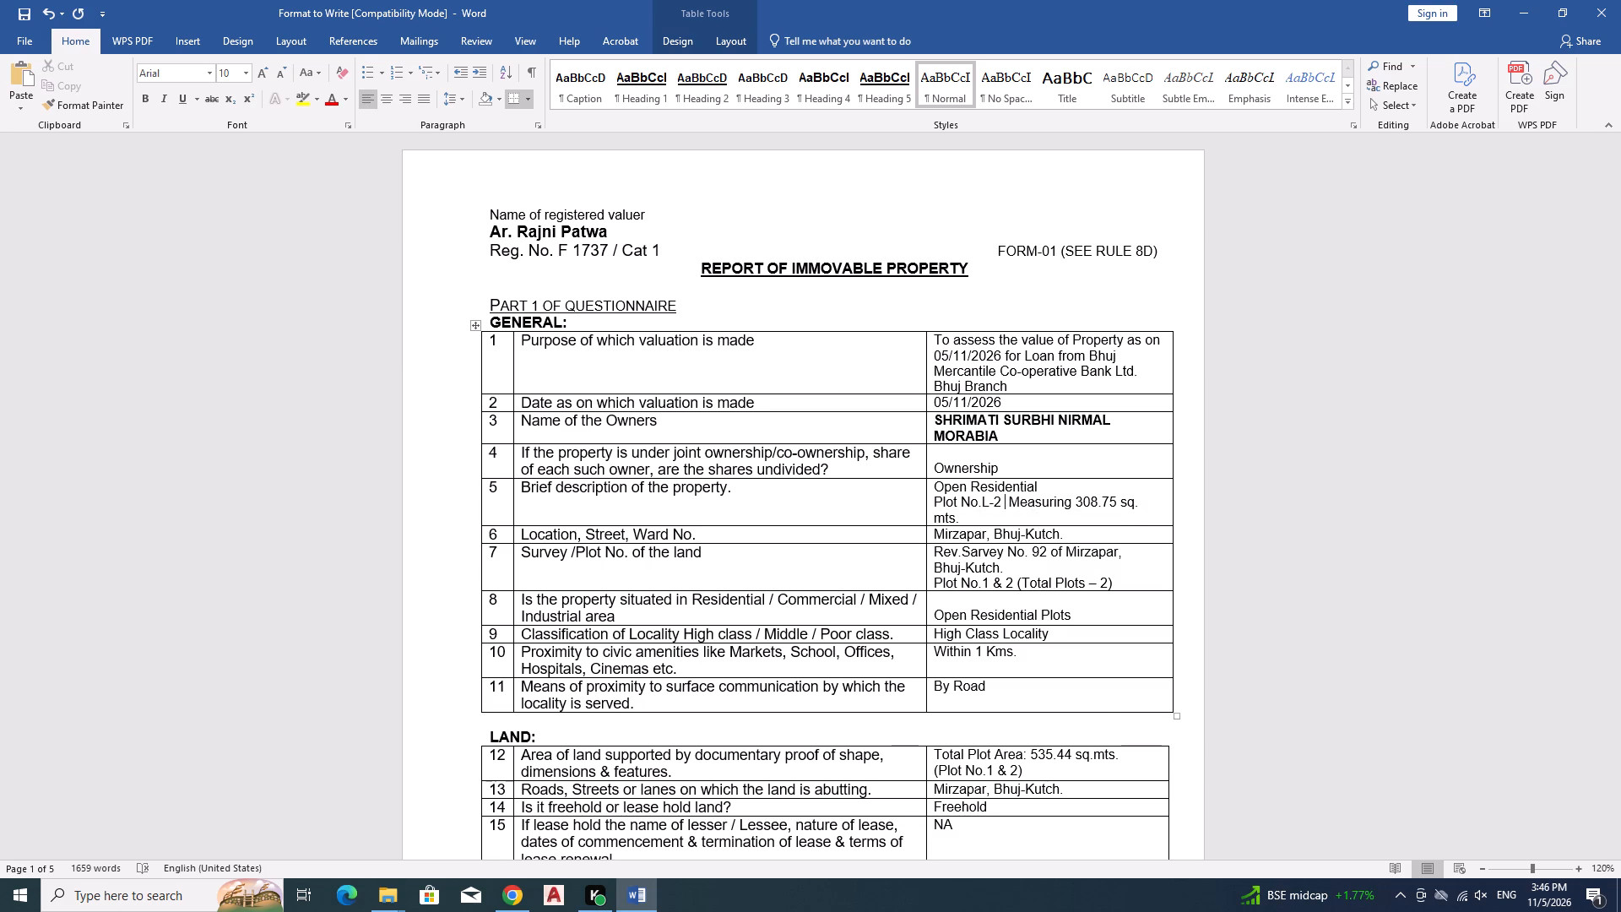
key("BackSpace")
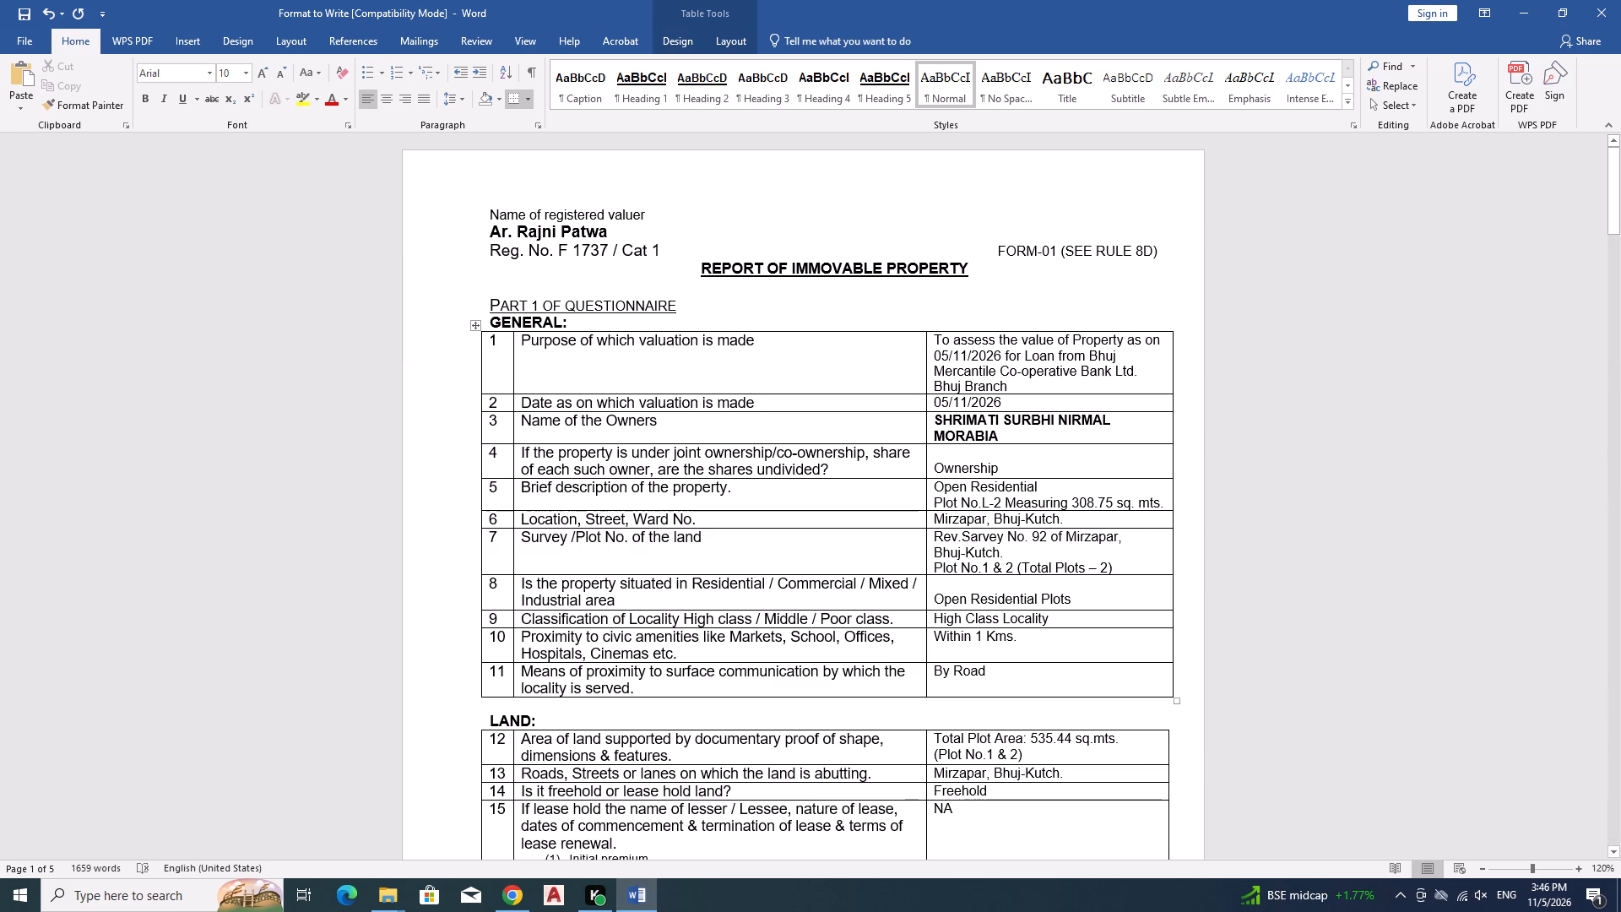
Set the plot's measured area in the brief property description to 622.42 sq. mts.
left_click(1073, 504)
key("Delete")
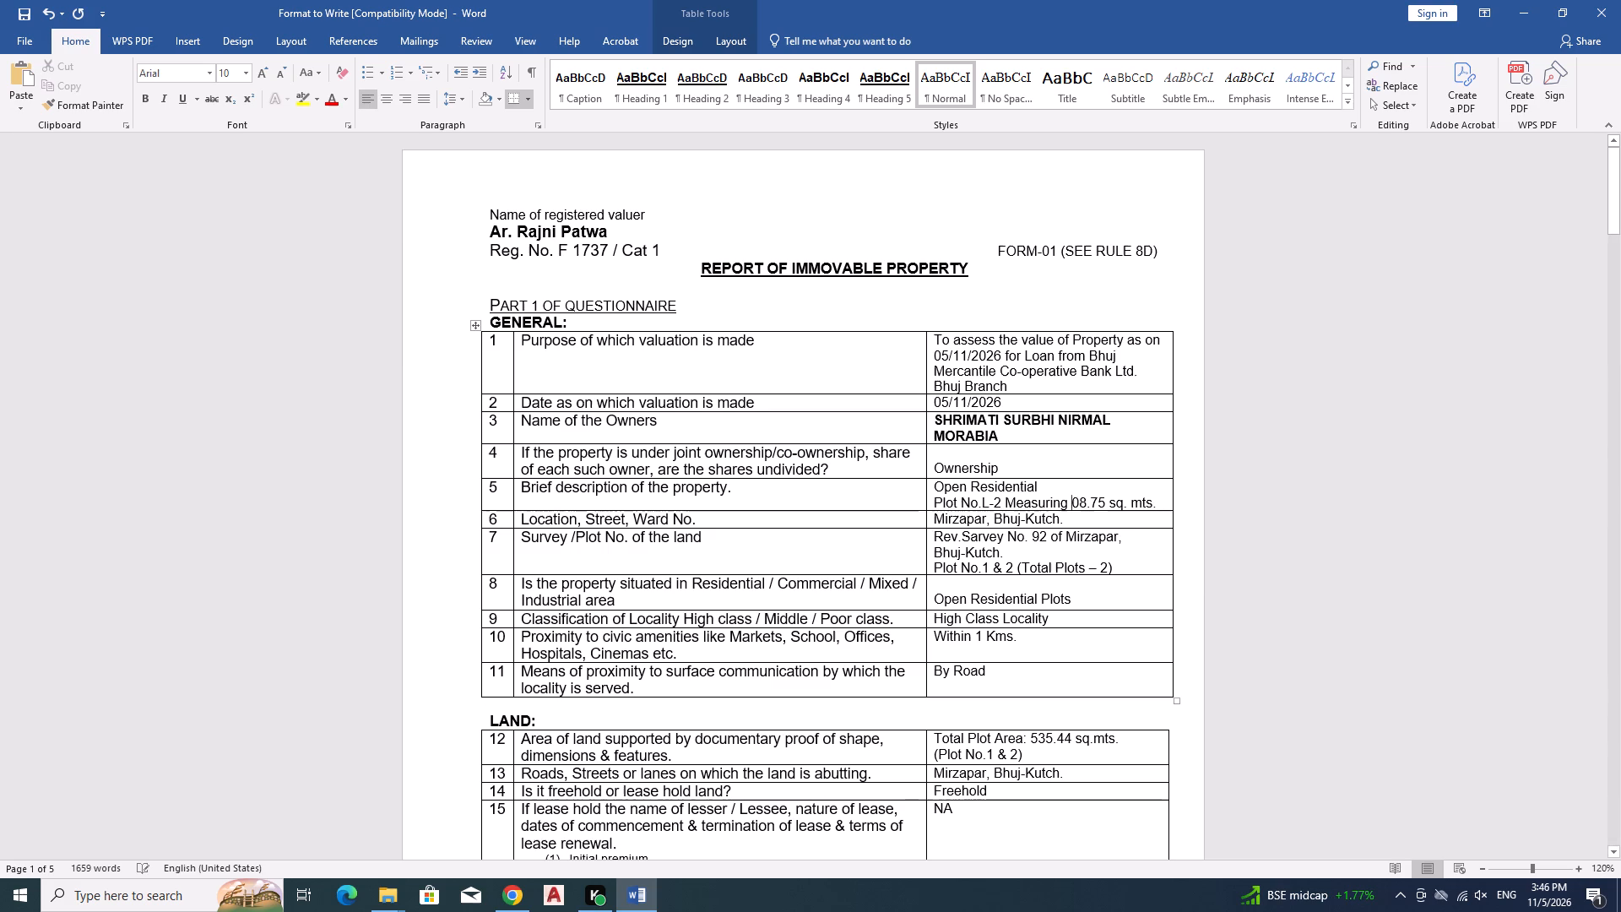
key("Delete")
key("Delete")
key("Delete")
key("Delete")
key("Delete")
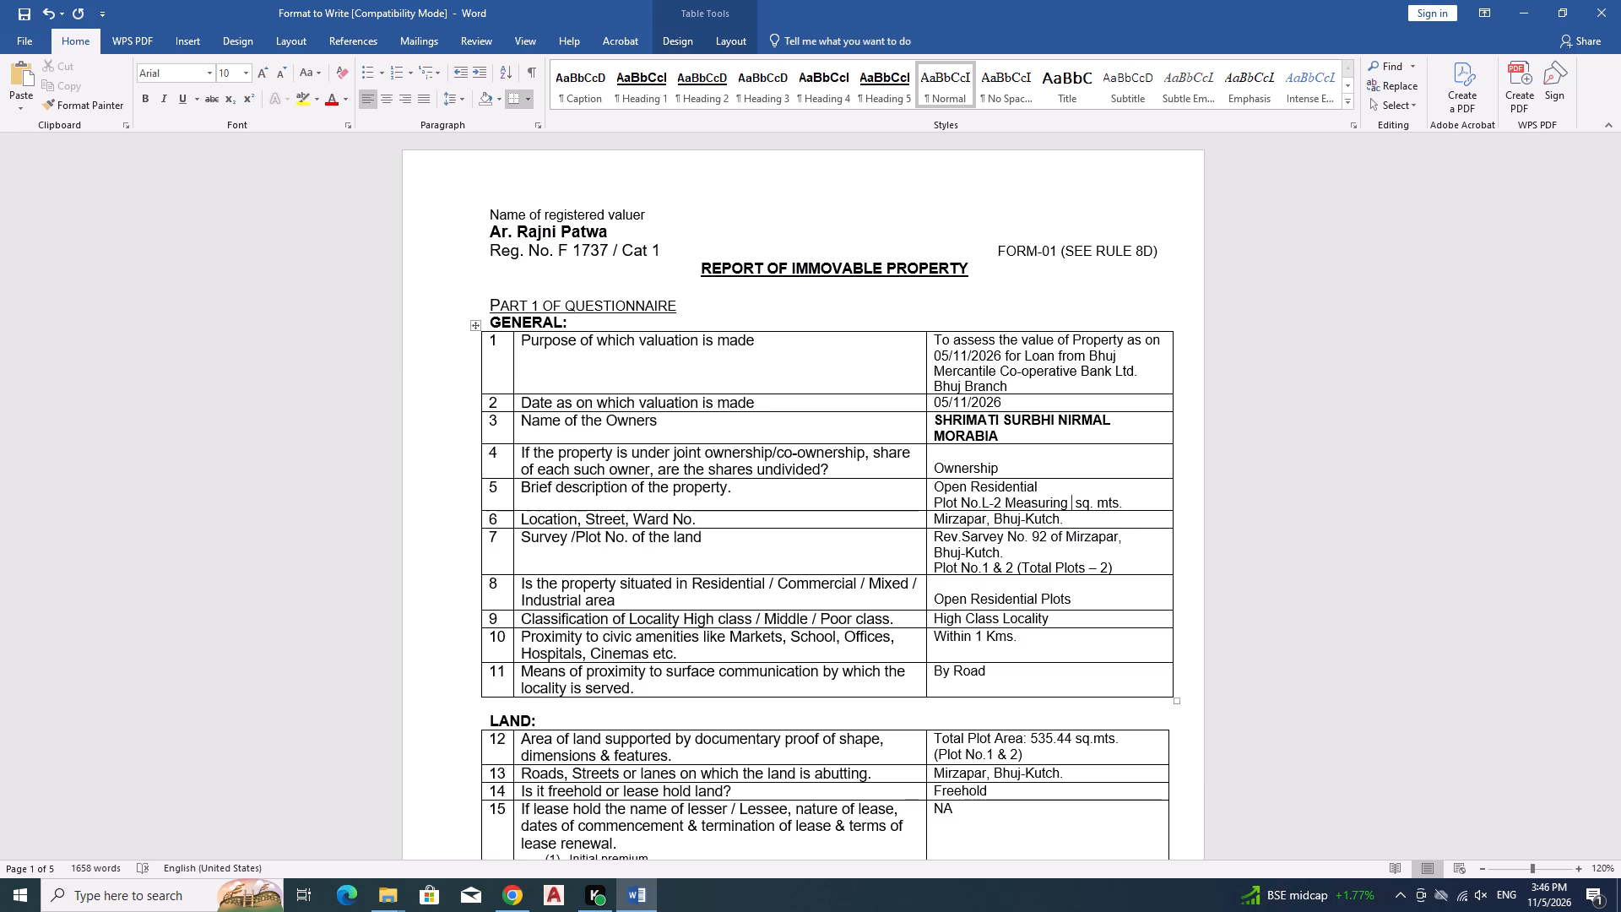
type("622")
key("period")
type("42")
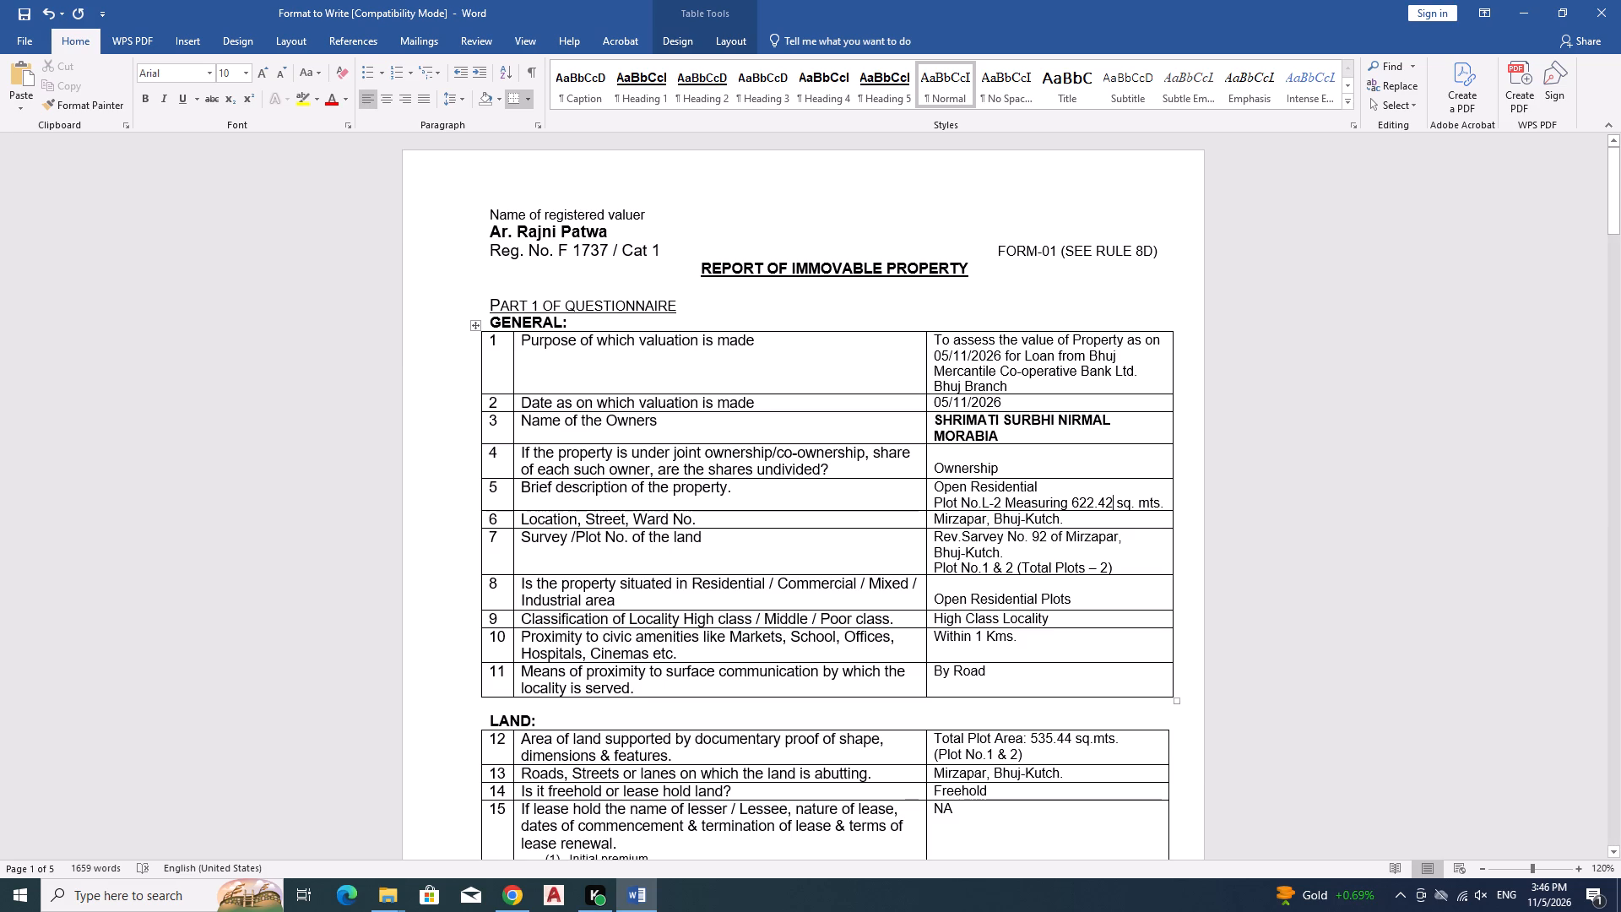
left_click(934, 515)
key("ctrl+Delete")
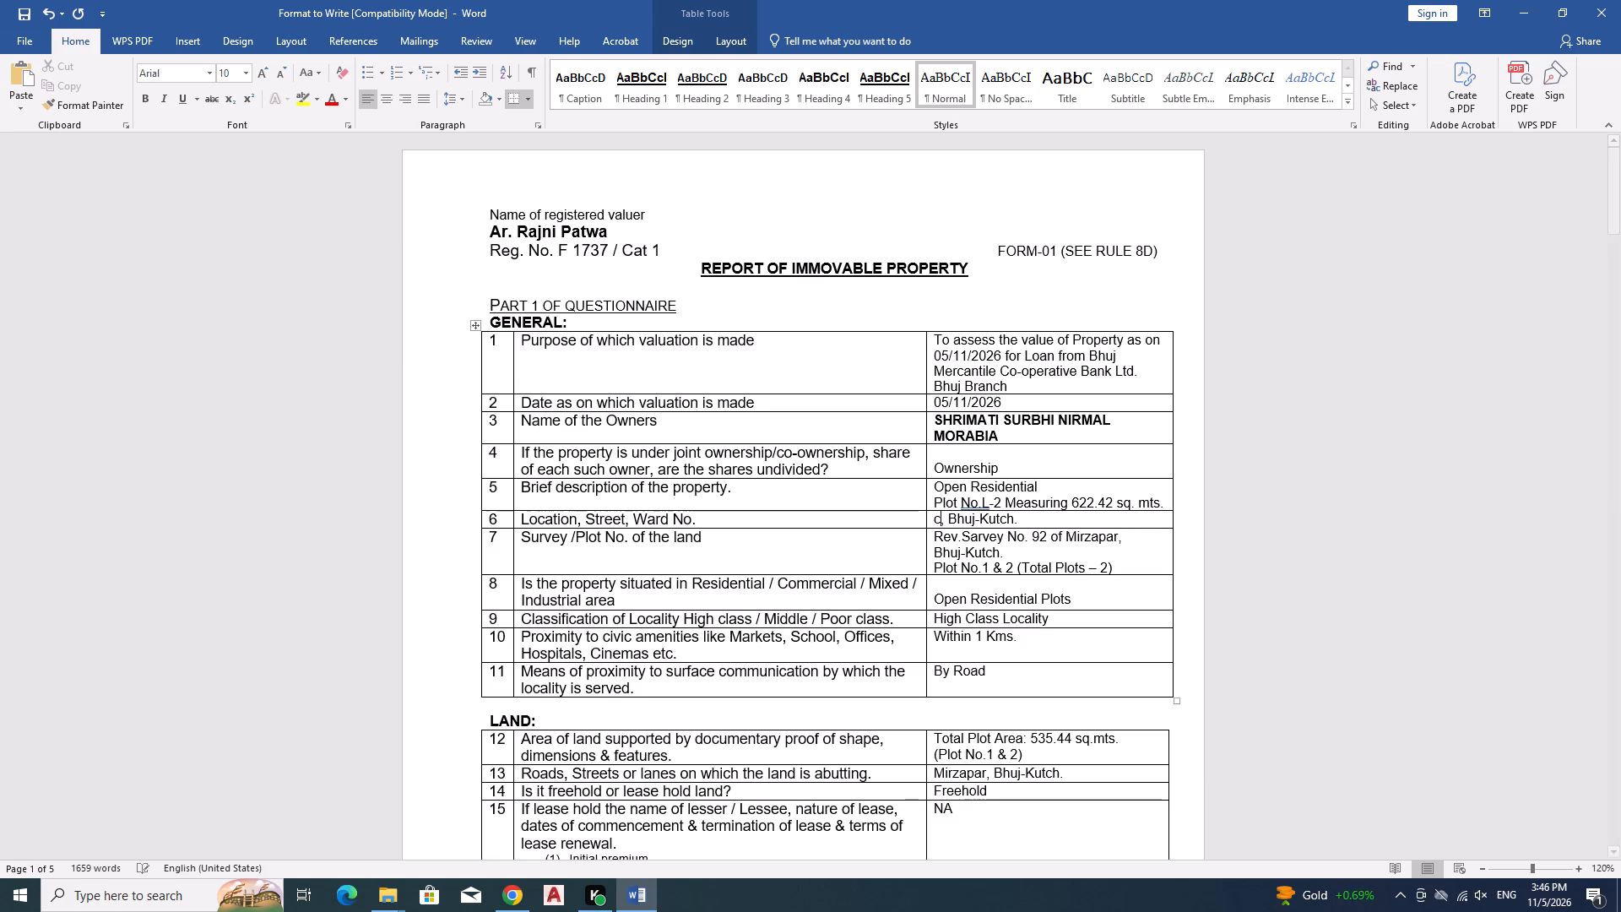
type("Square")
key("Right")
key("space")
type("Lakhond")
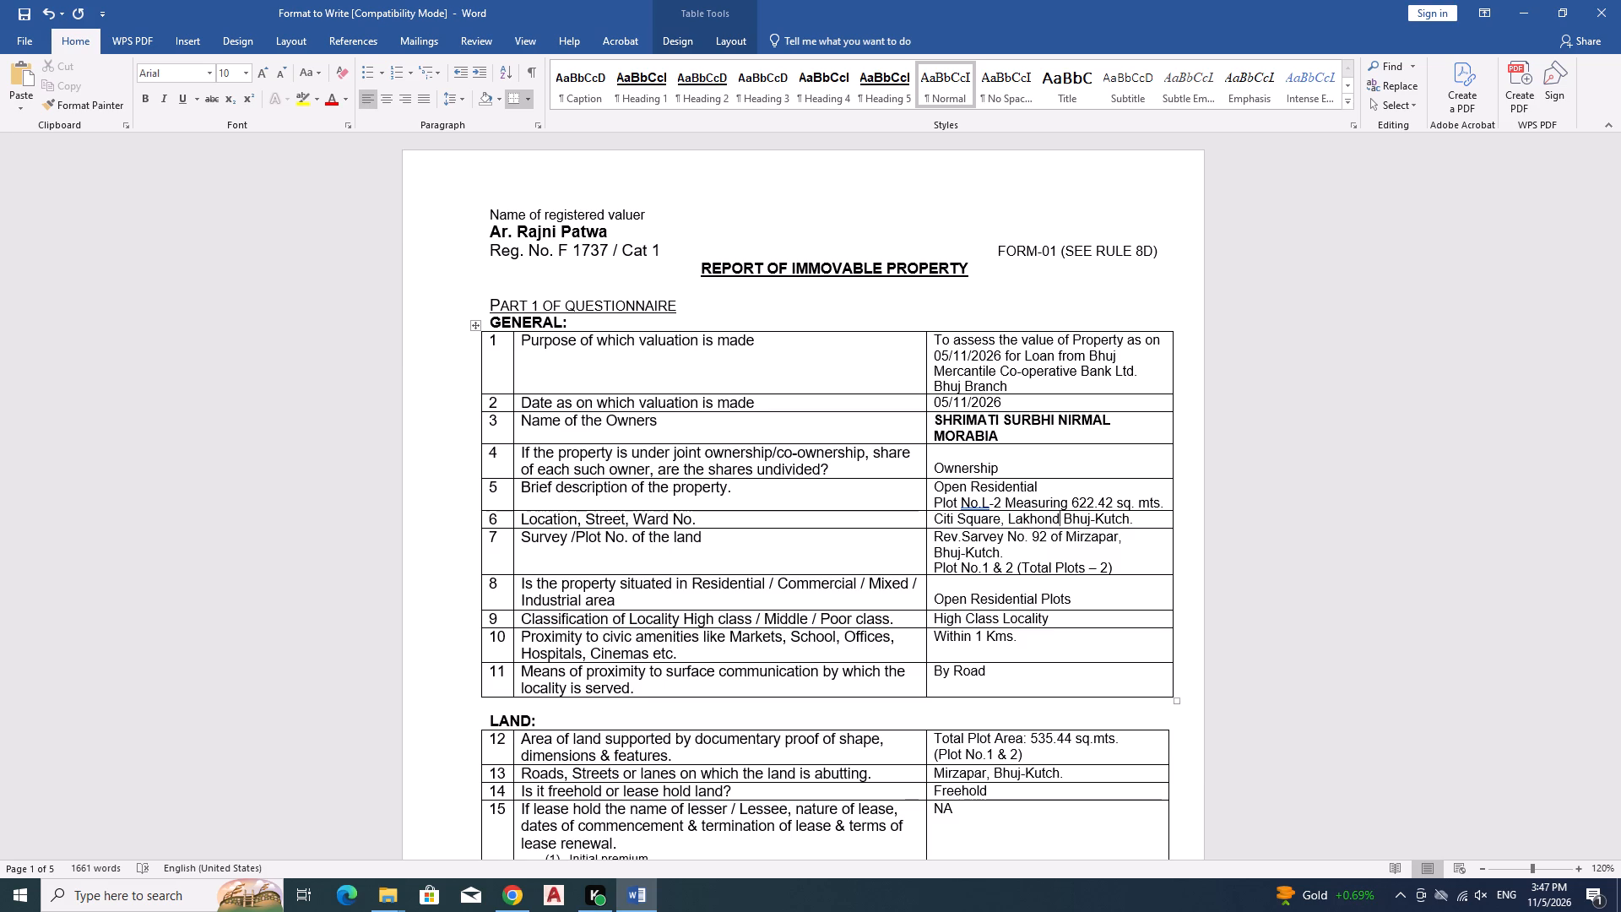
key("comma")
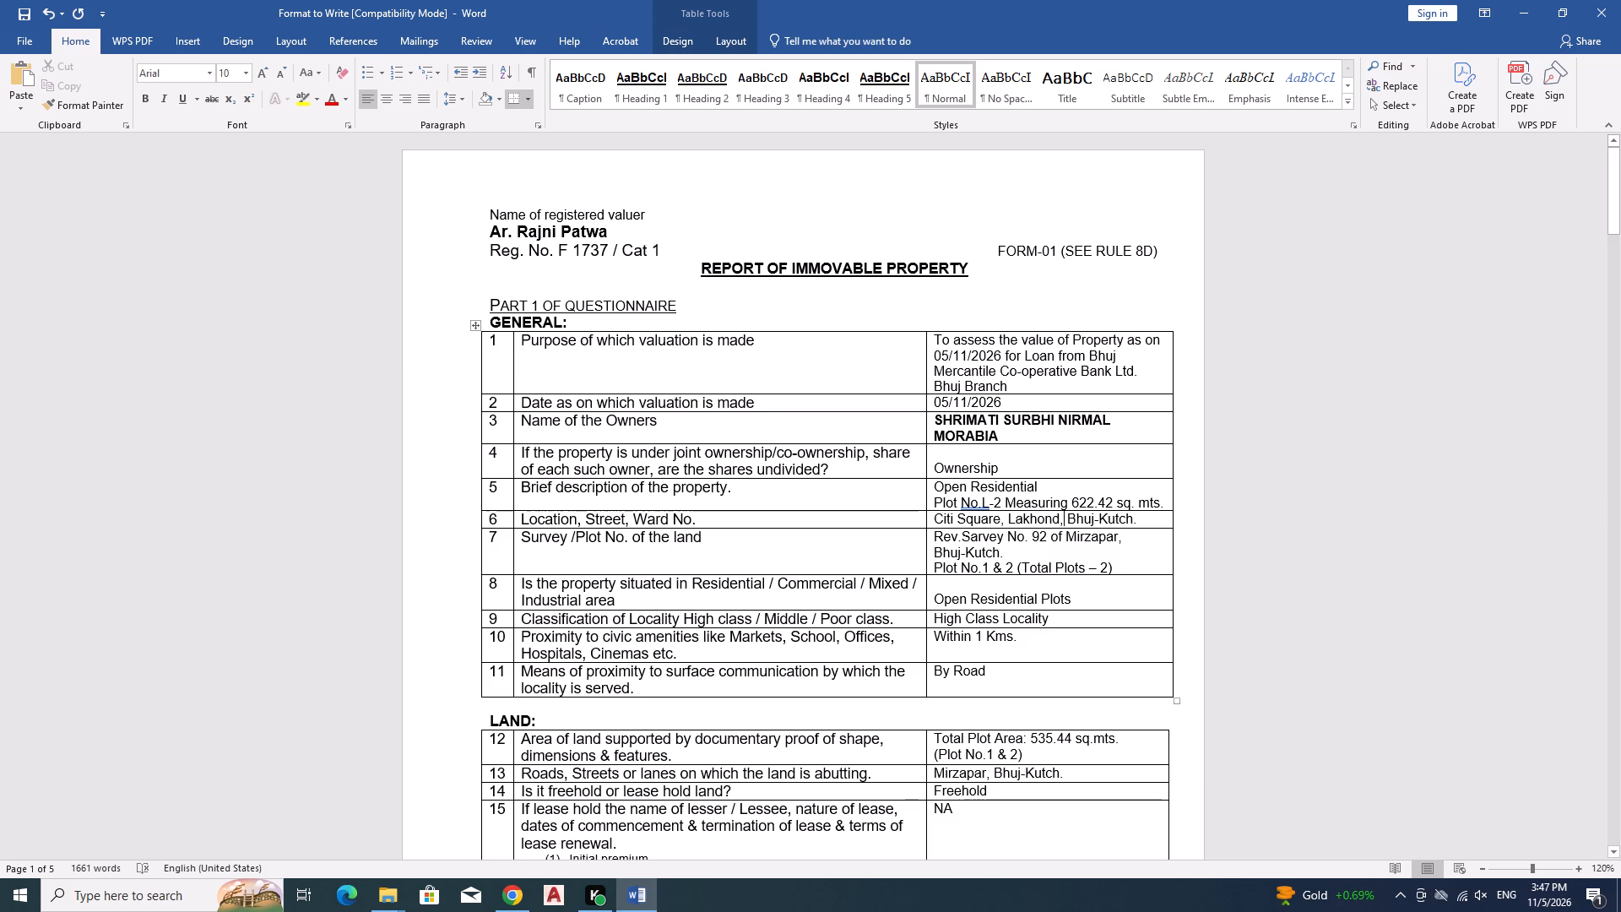
Set the Rev. Sarvey No. in row 7 to 200P/201P, keeping a space before "of".
left_click(1029, 540)
key("Delete")
key("Delete")
key("Delete")
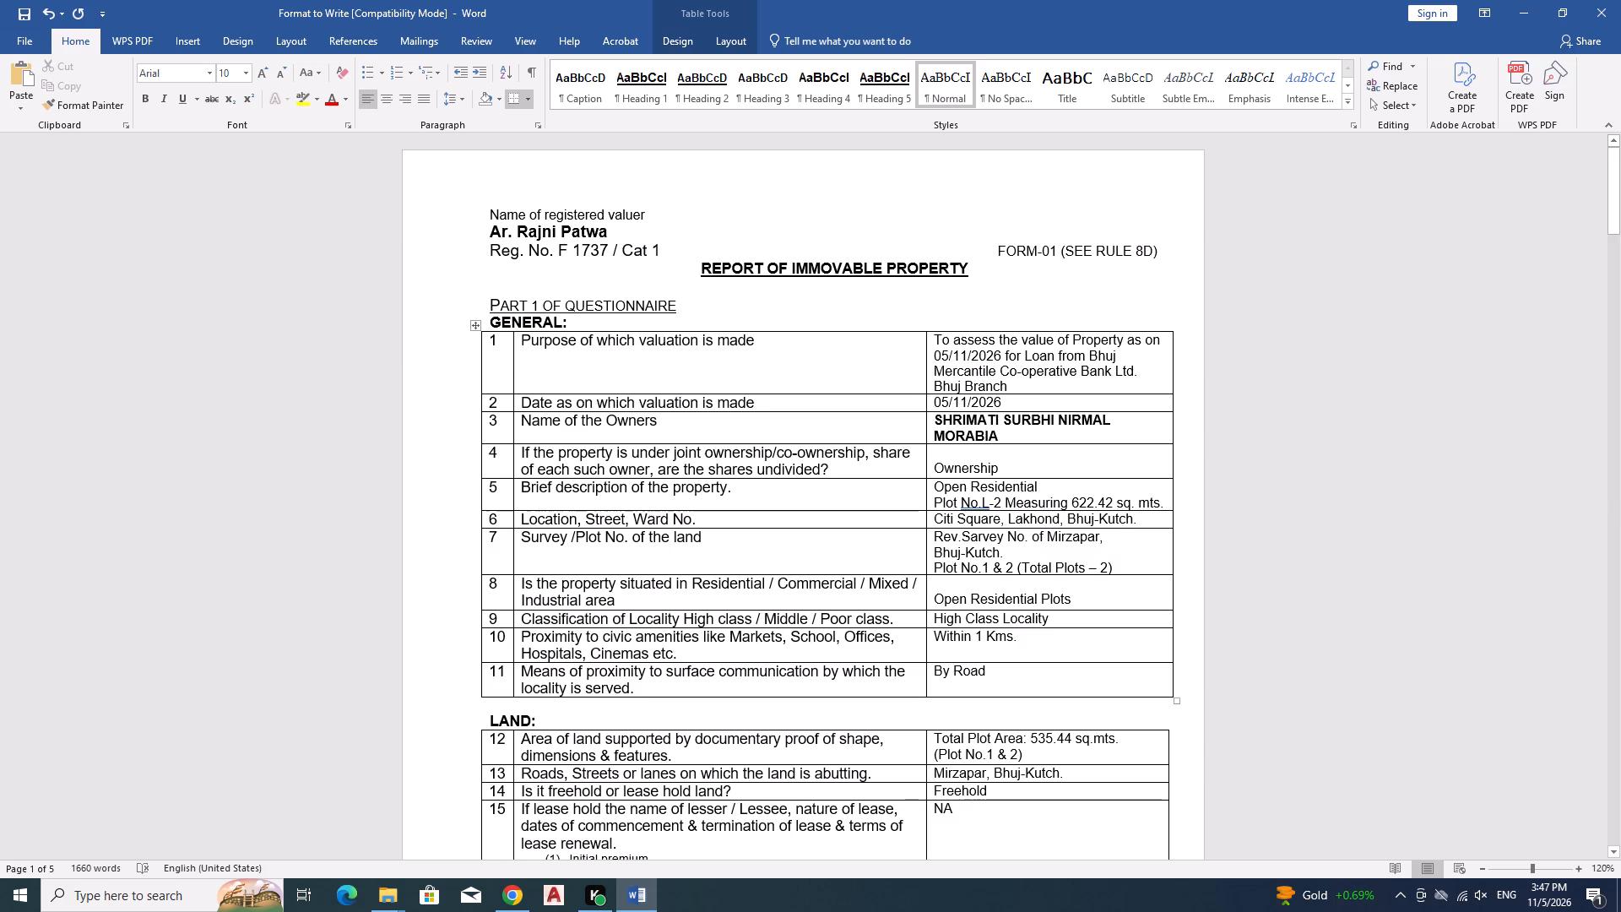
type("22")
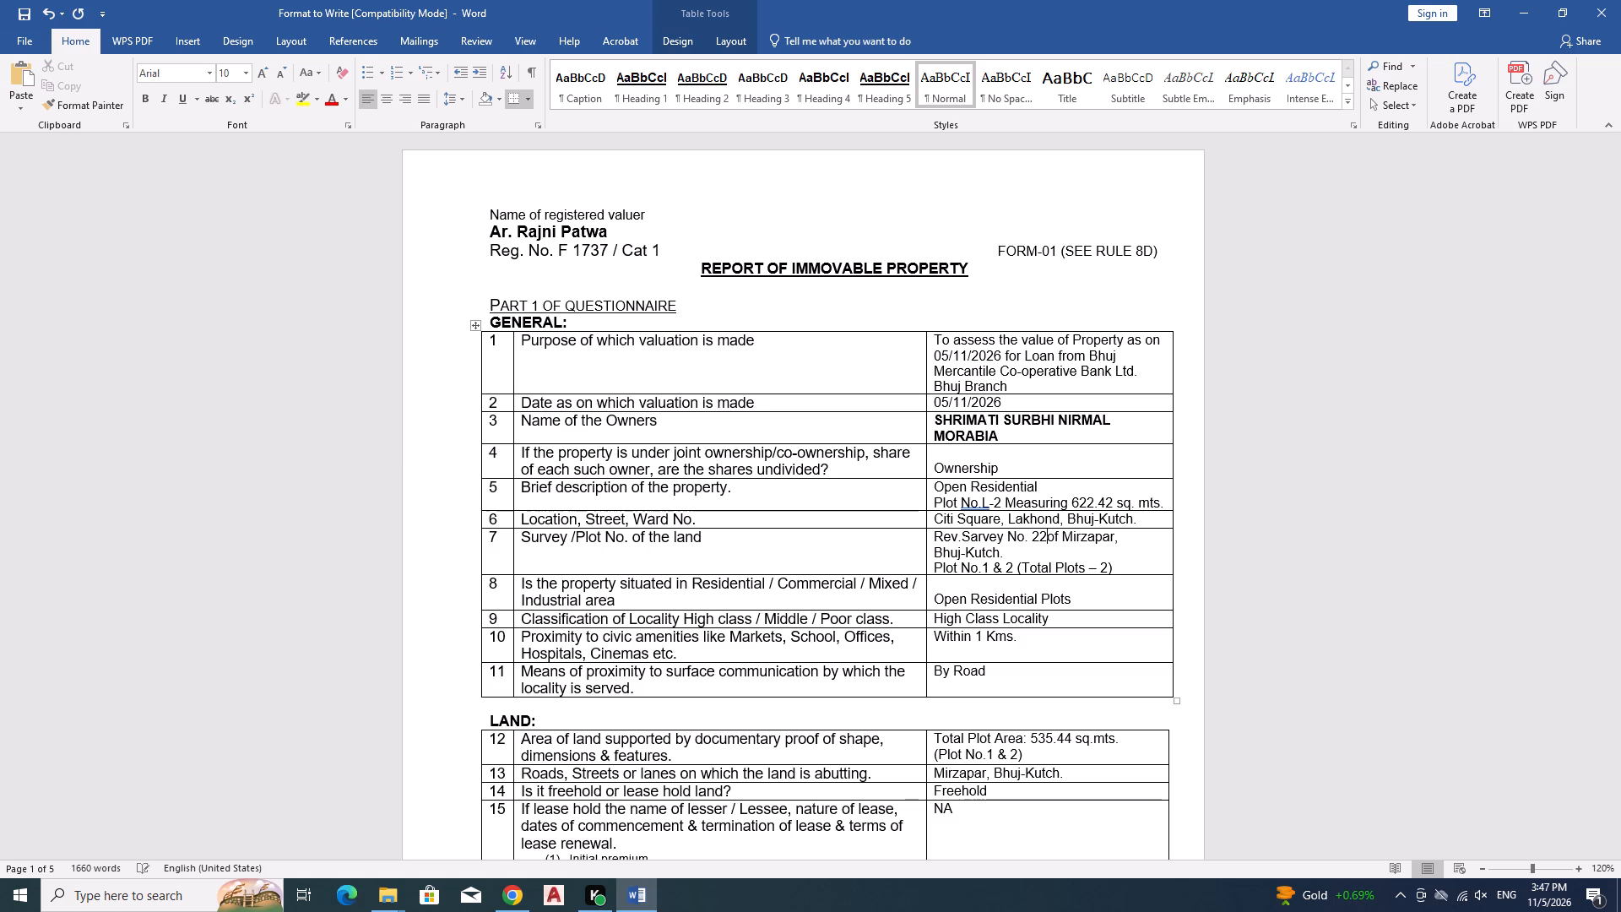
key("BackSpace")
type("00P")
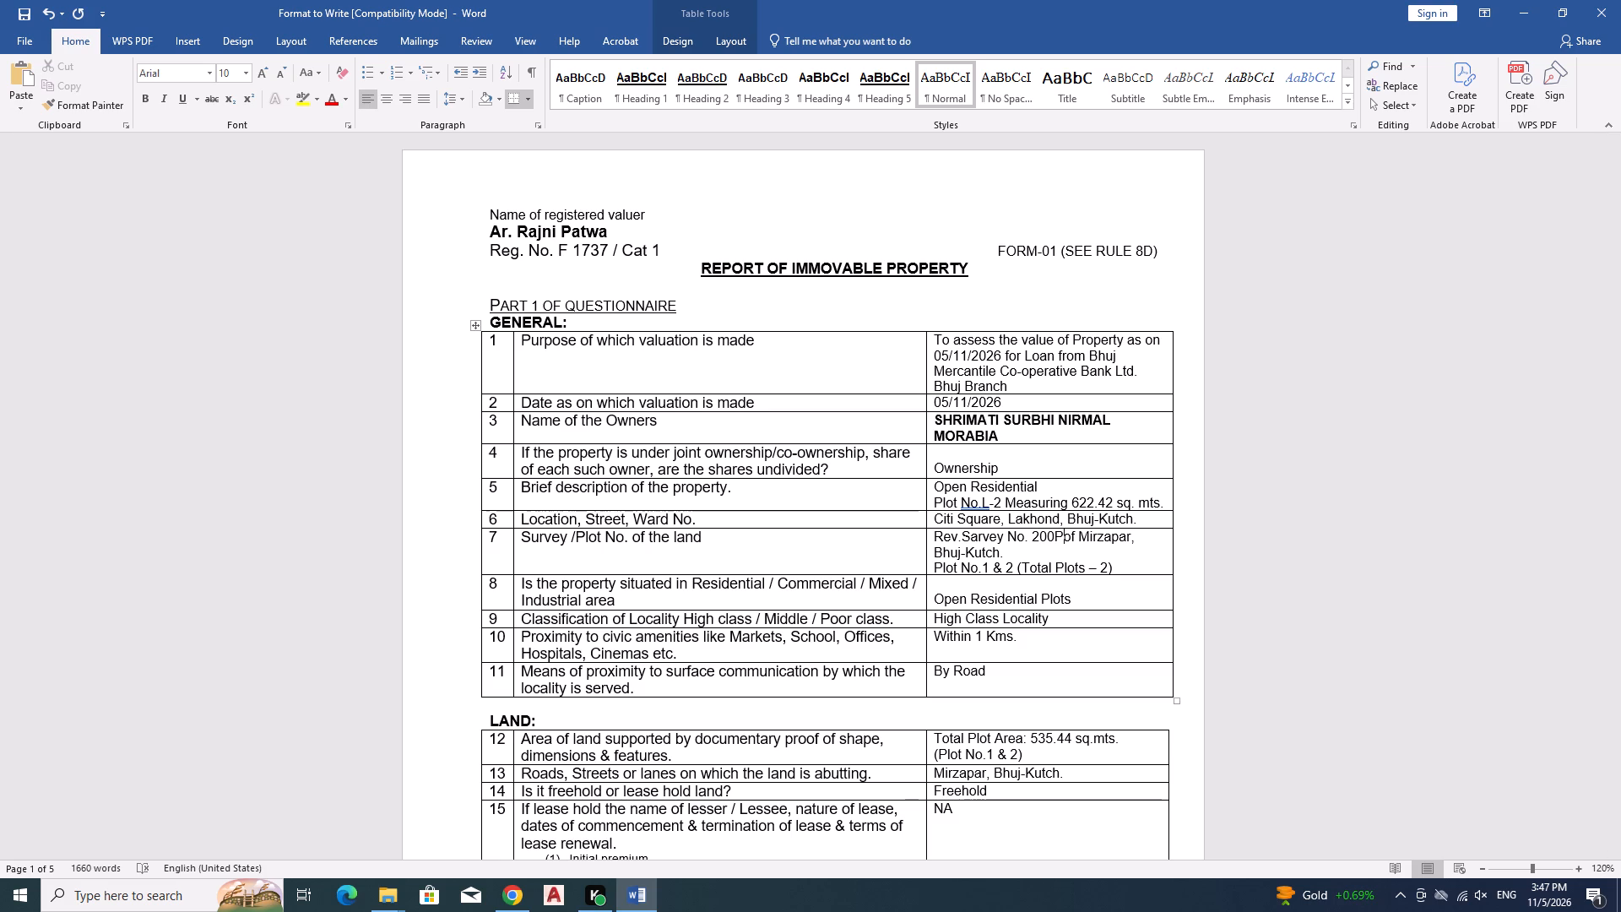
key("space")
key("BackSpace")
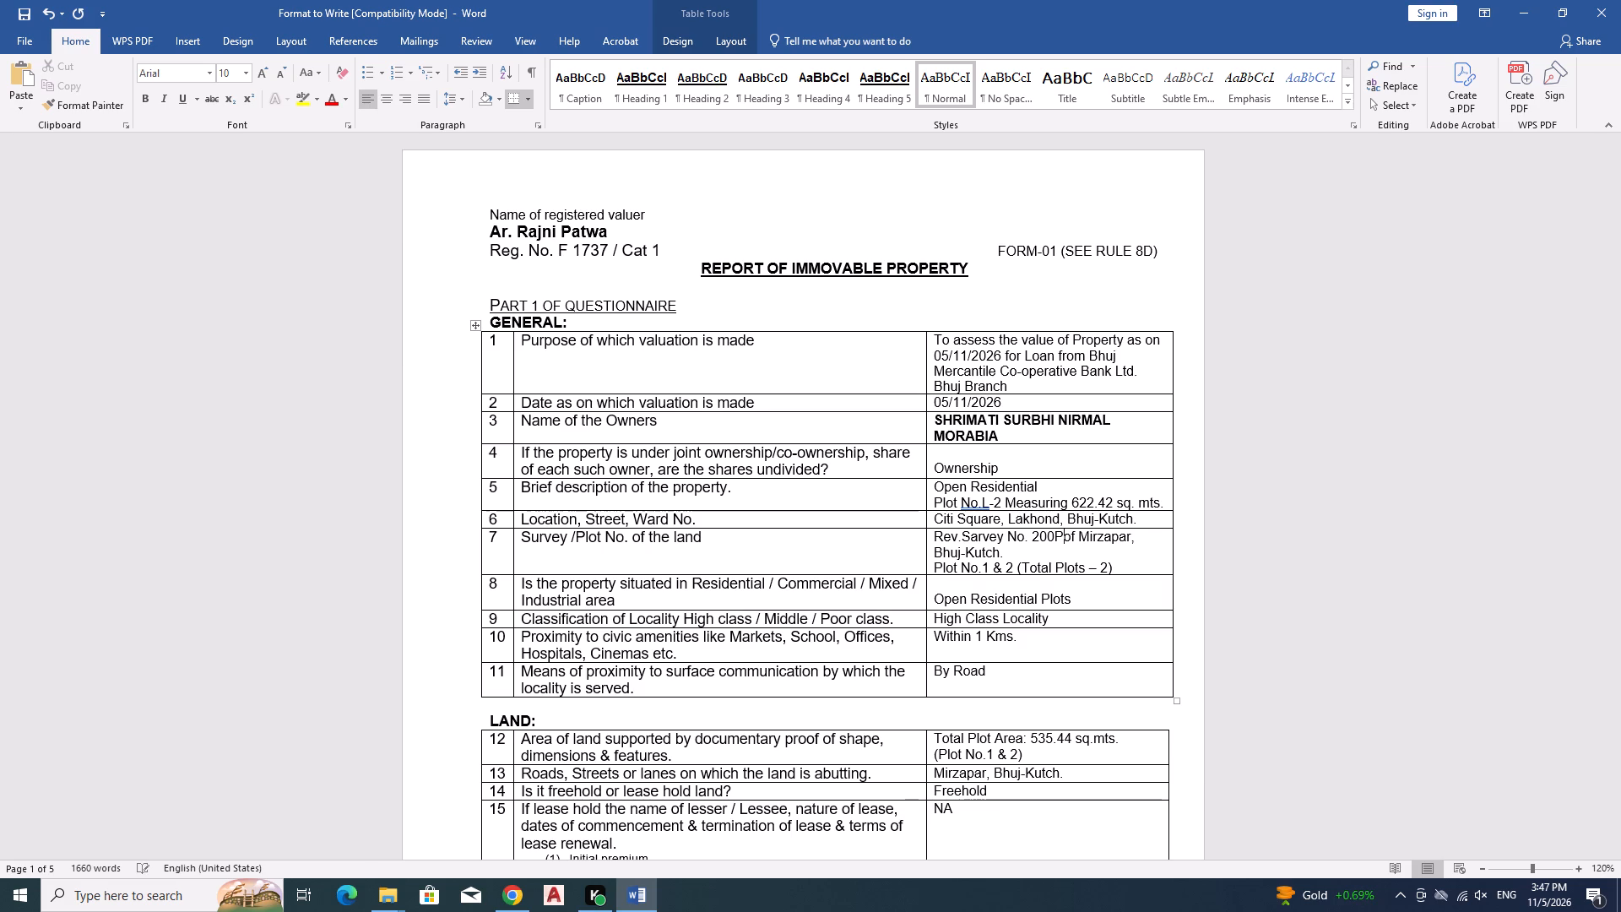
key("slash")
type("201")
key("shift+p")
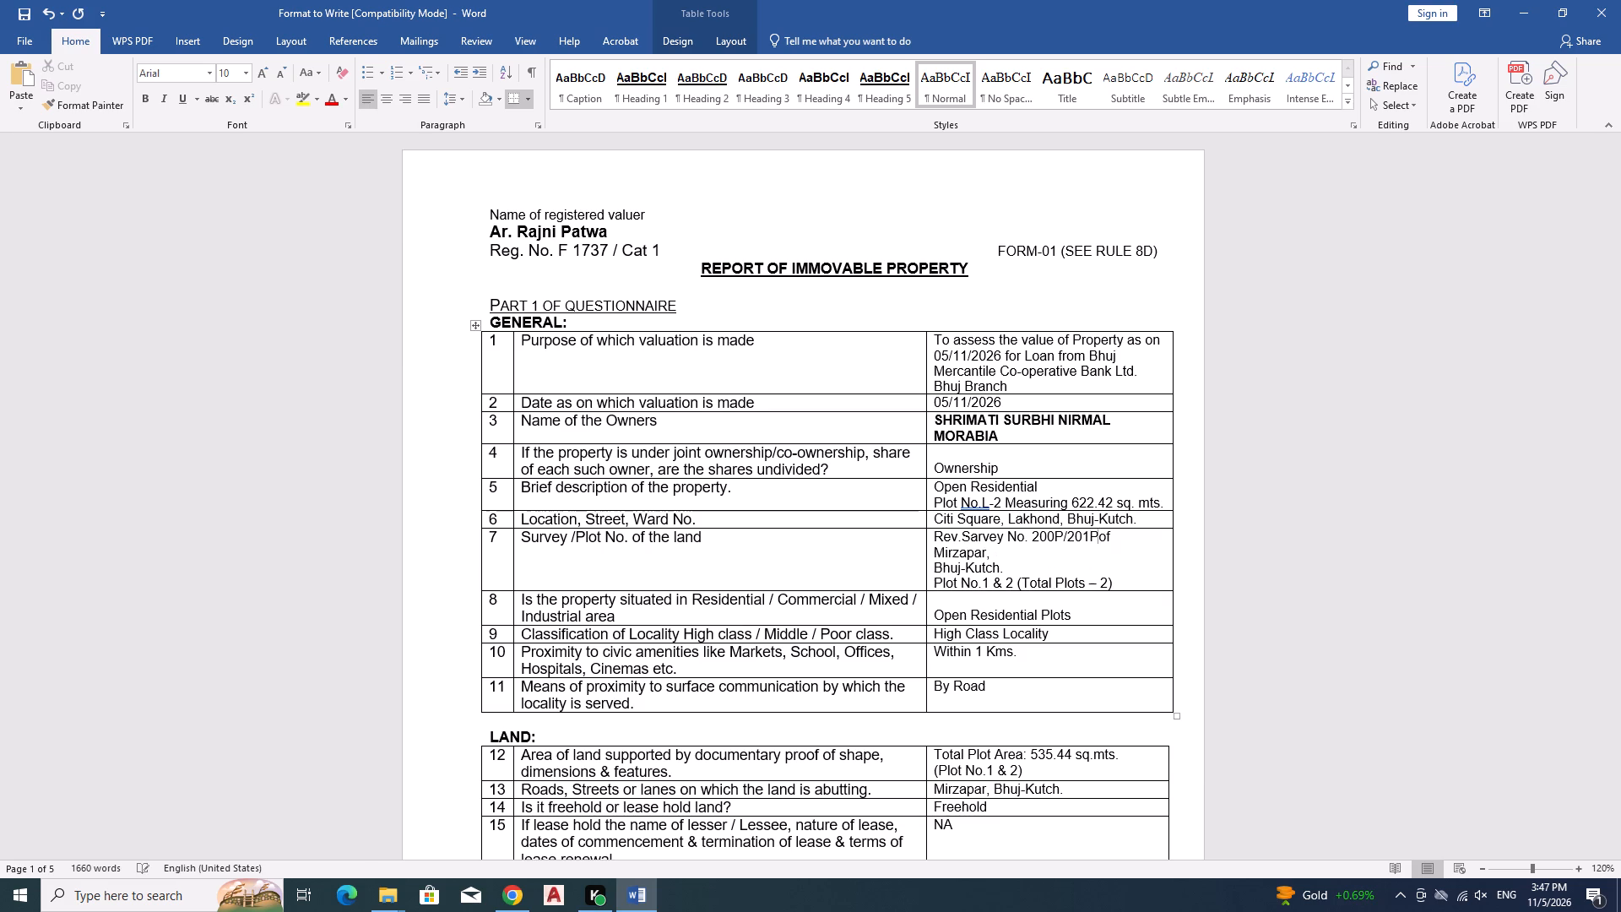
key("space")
Replace Mirzapar with Citi Square in the row 7 survey details, keeping the comma after it.
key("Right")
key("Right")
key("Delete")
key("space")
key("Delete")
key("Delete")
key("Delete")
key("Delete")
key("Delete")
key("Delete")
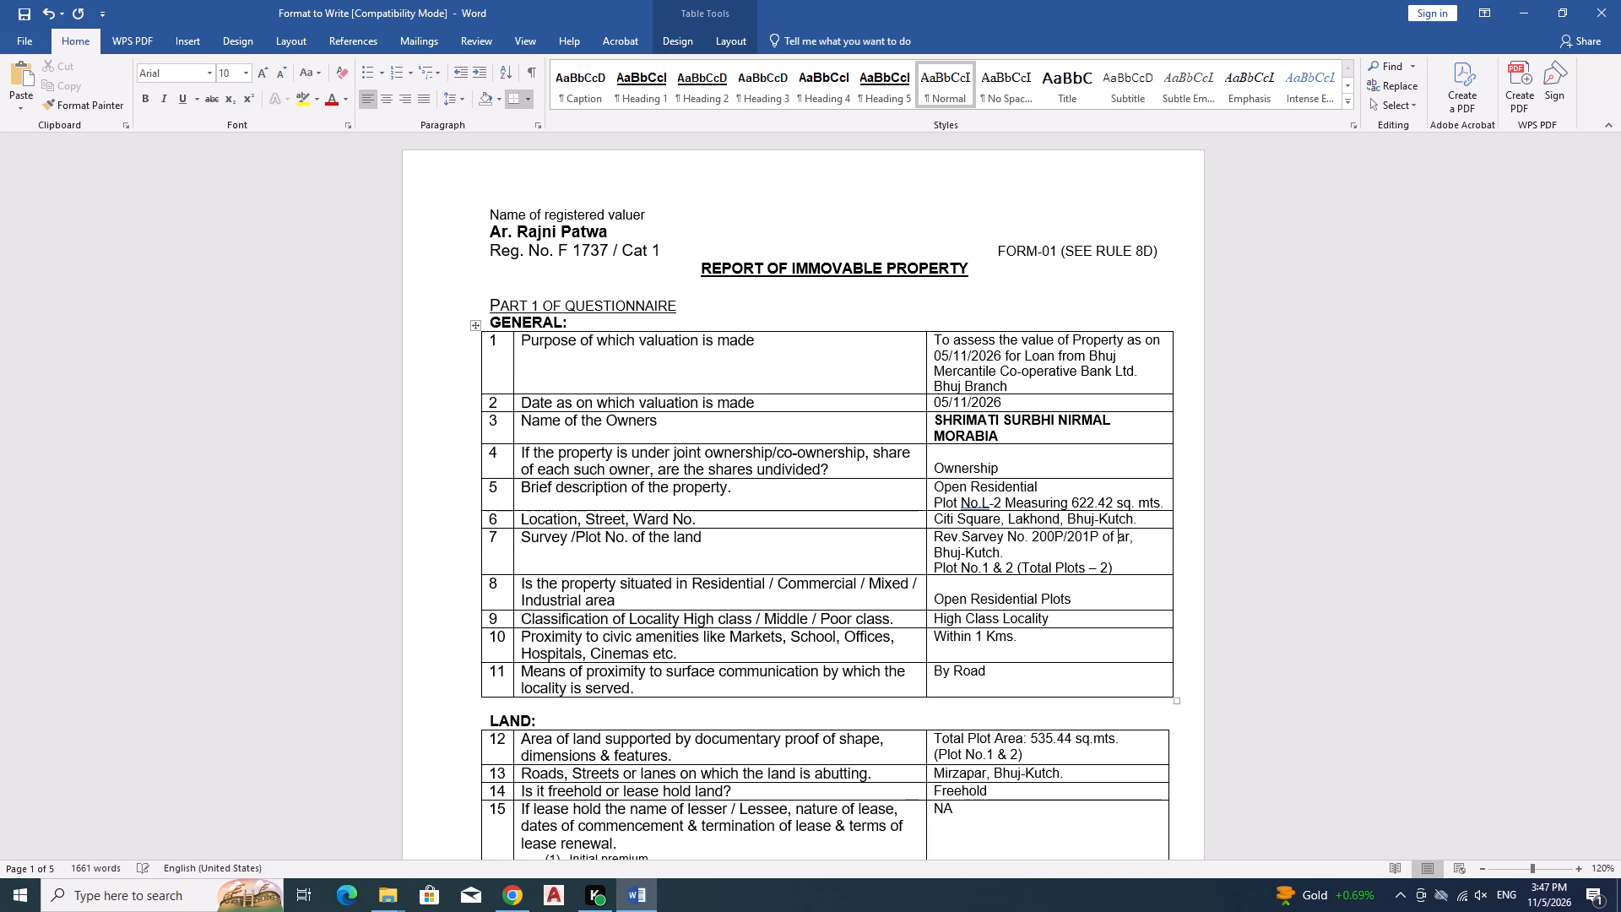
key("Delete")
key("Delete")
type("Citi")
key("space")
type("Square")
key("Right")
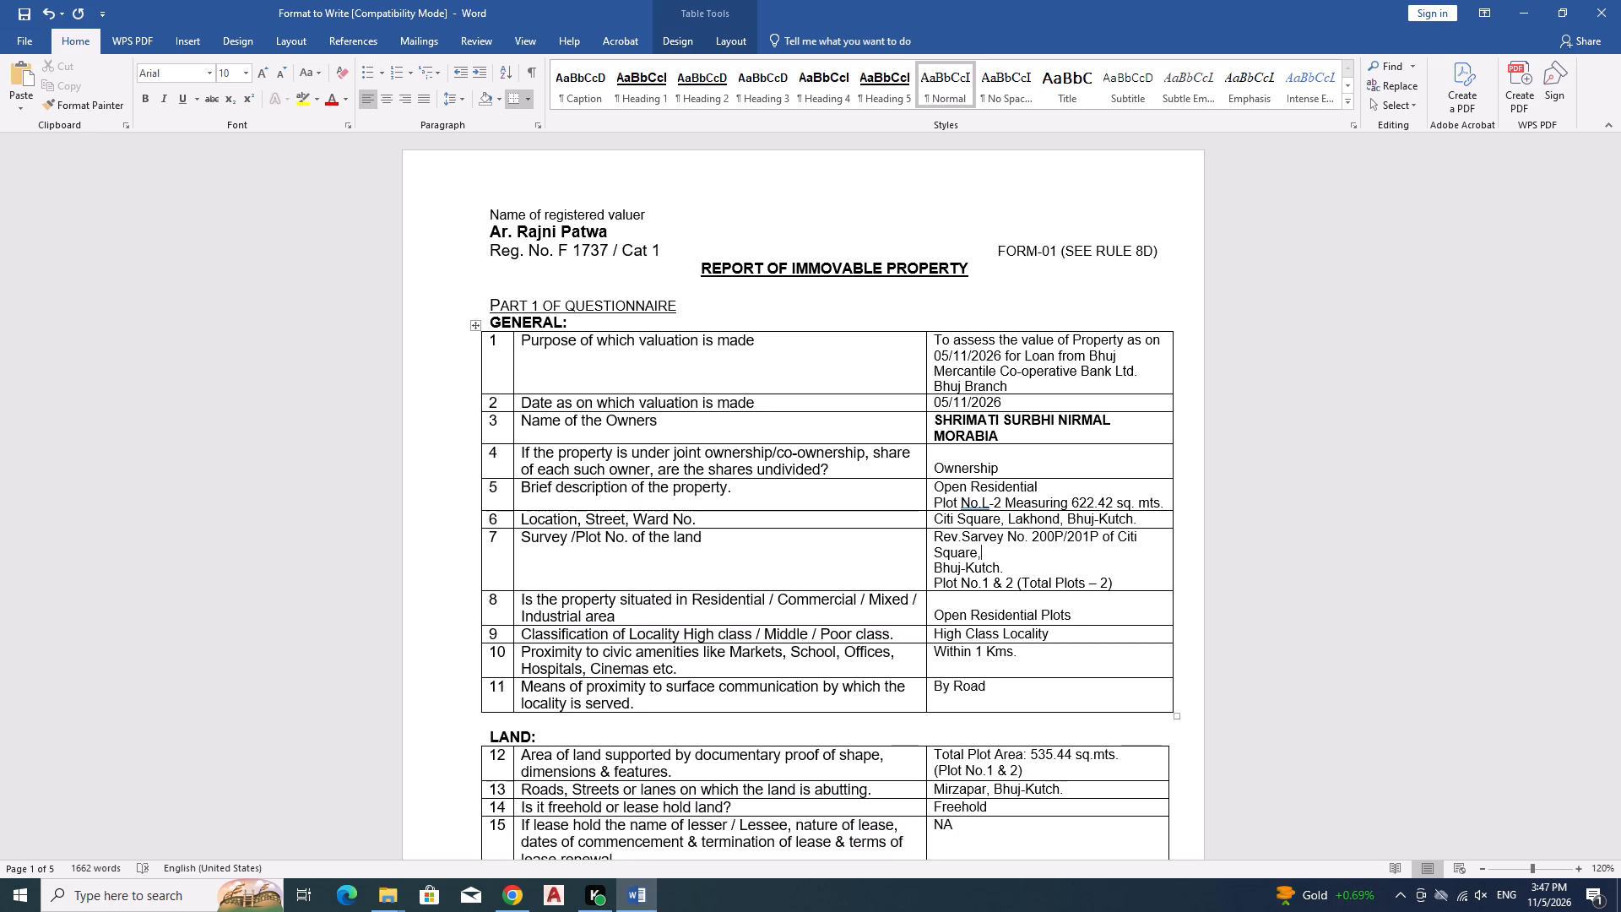
Add Lakhond after Citi Square in row 7 and bring Bhuj-Kutch up onto the same line.
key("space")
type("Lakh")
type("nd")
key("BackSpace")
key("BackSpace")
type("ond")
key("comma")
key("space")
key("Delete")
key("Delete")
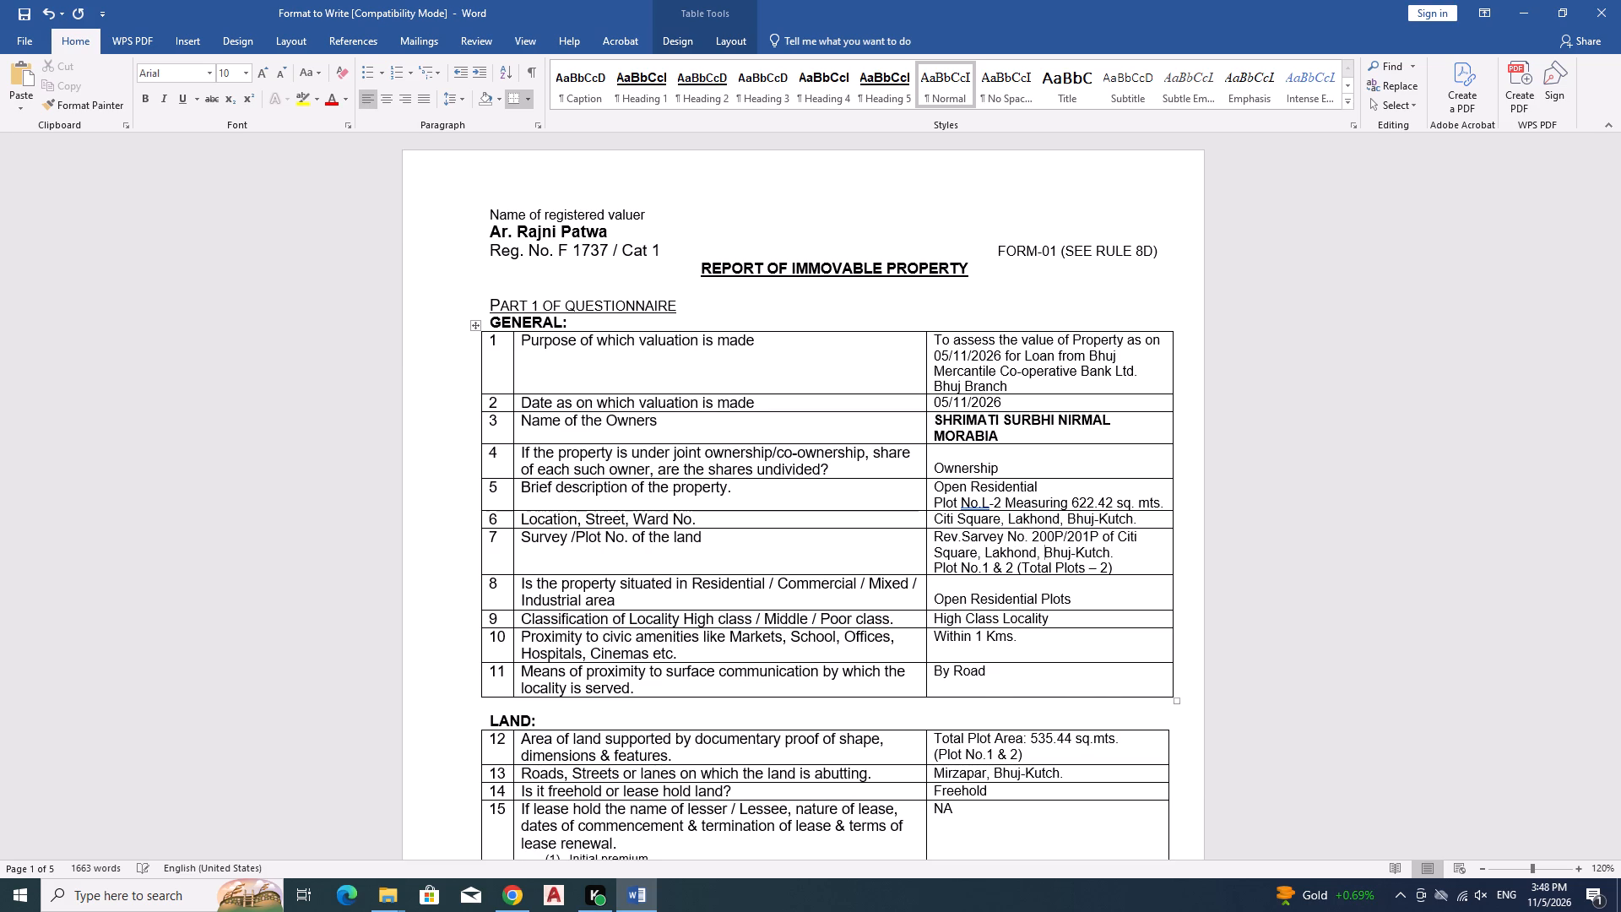
Set the Total Plots count in row 7 to 1.
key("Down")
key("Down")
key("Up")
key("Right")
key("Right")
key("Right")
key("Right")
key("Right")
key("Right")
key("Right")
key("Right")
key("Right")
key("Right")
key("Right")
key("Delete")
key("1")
Change the plot number in row 7 to L-2.
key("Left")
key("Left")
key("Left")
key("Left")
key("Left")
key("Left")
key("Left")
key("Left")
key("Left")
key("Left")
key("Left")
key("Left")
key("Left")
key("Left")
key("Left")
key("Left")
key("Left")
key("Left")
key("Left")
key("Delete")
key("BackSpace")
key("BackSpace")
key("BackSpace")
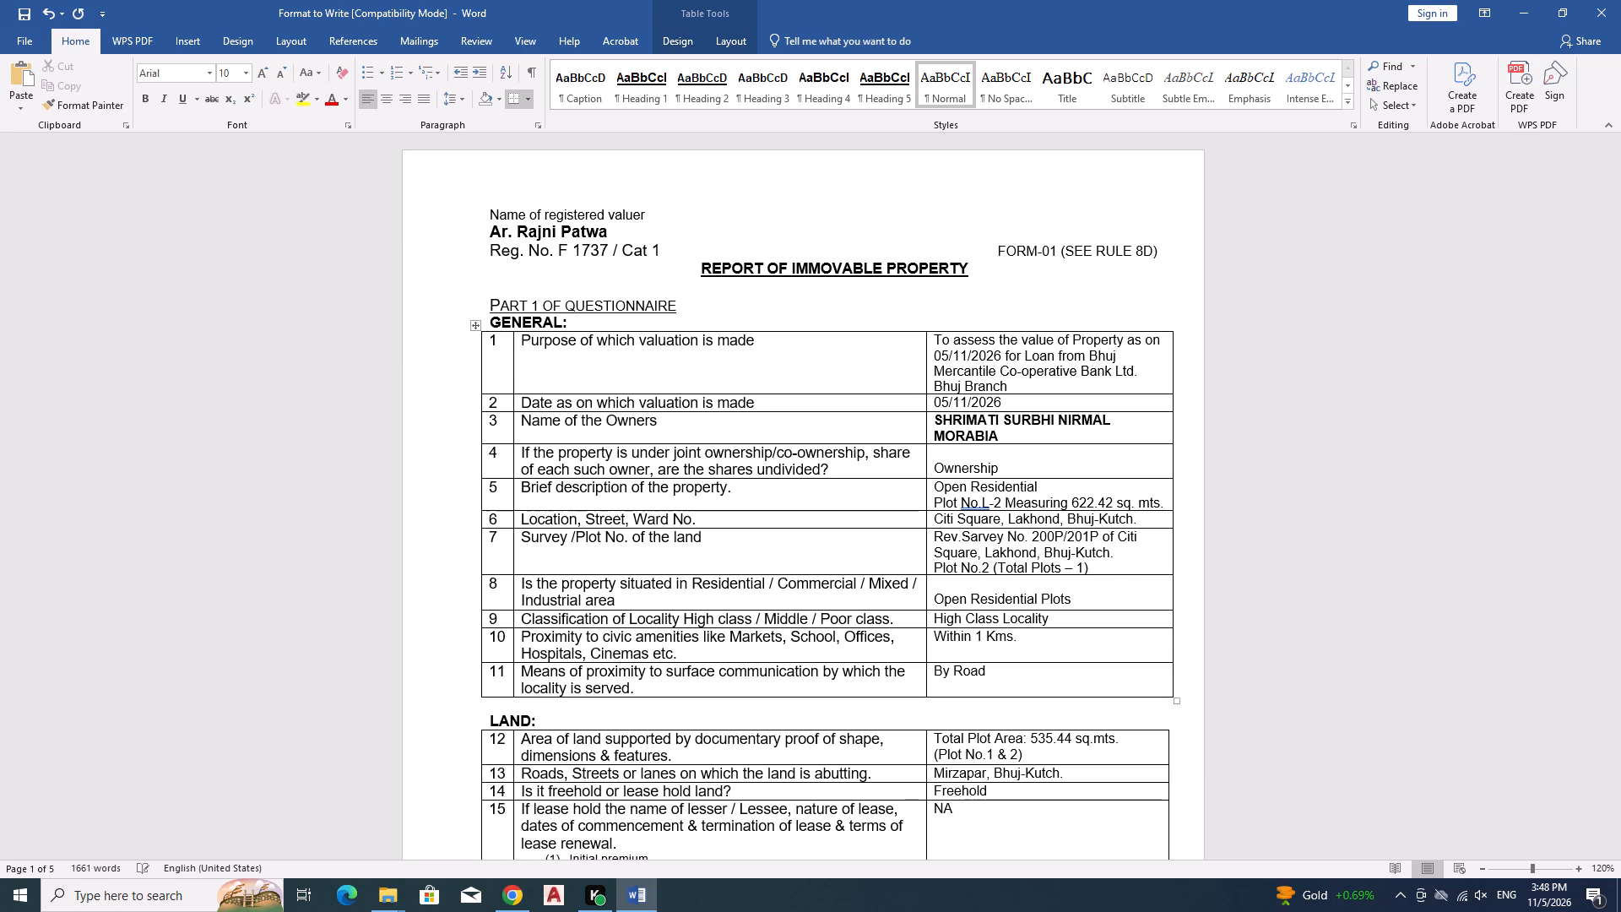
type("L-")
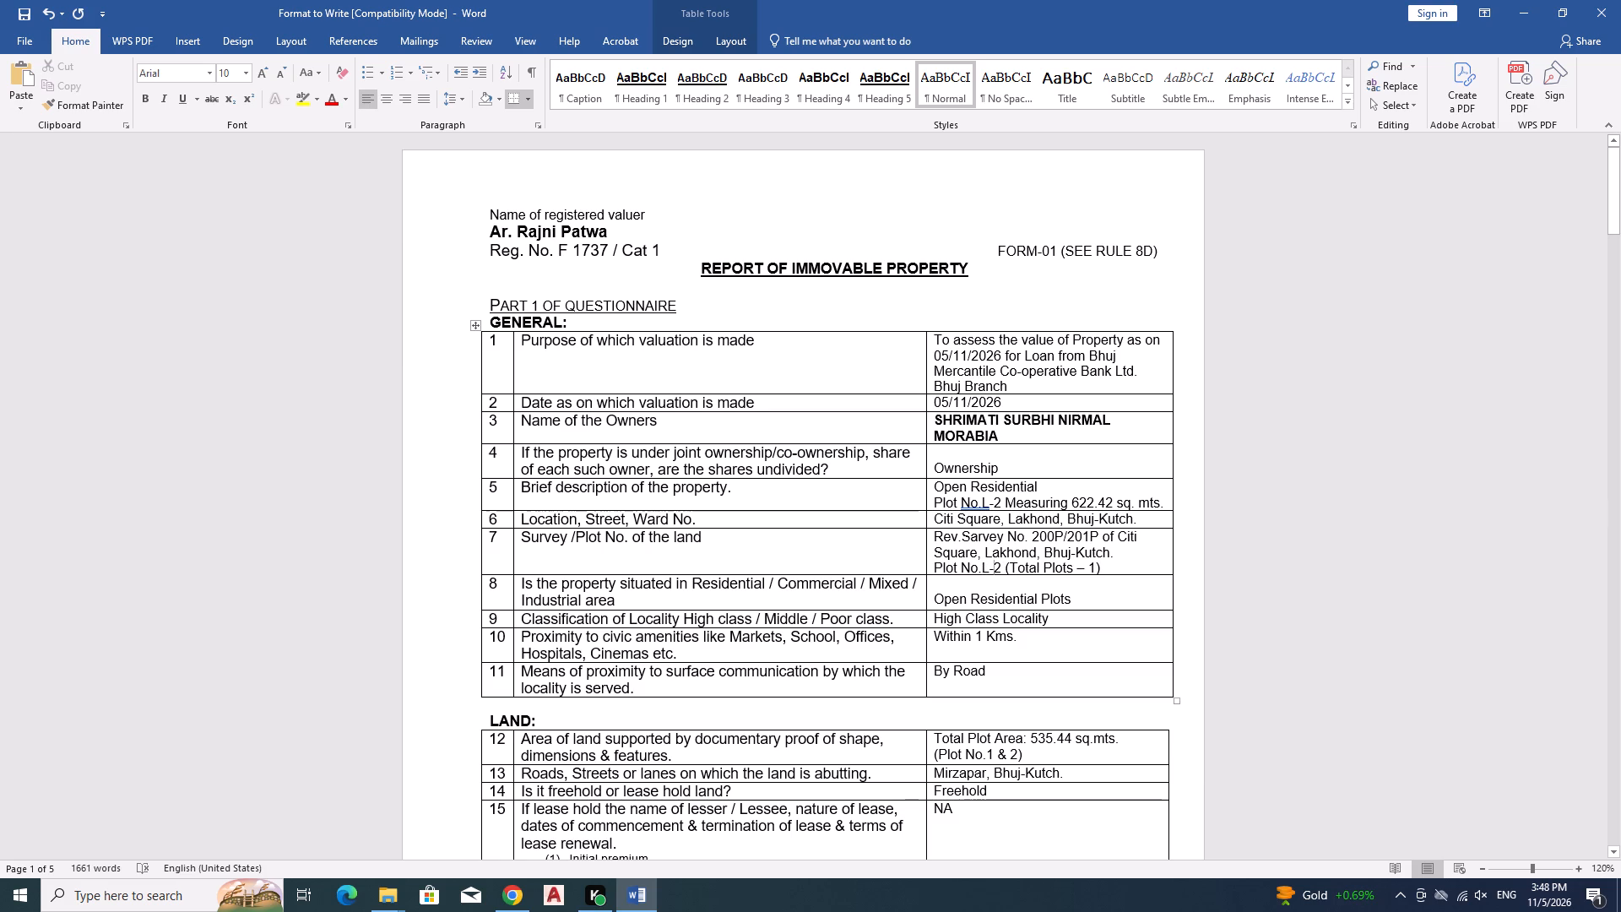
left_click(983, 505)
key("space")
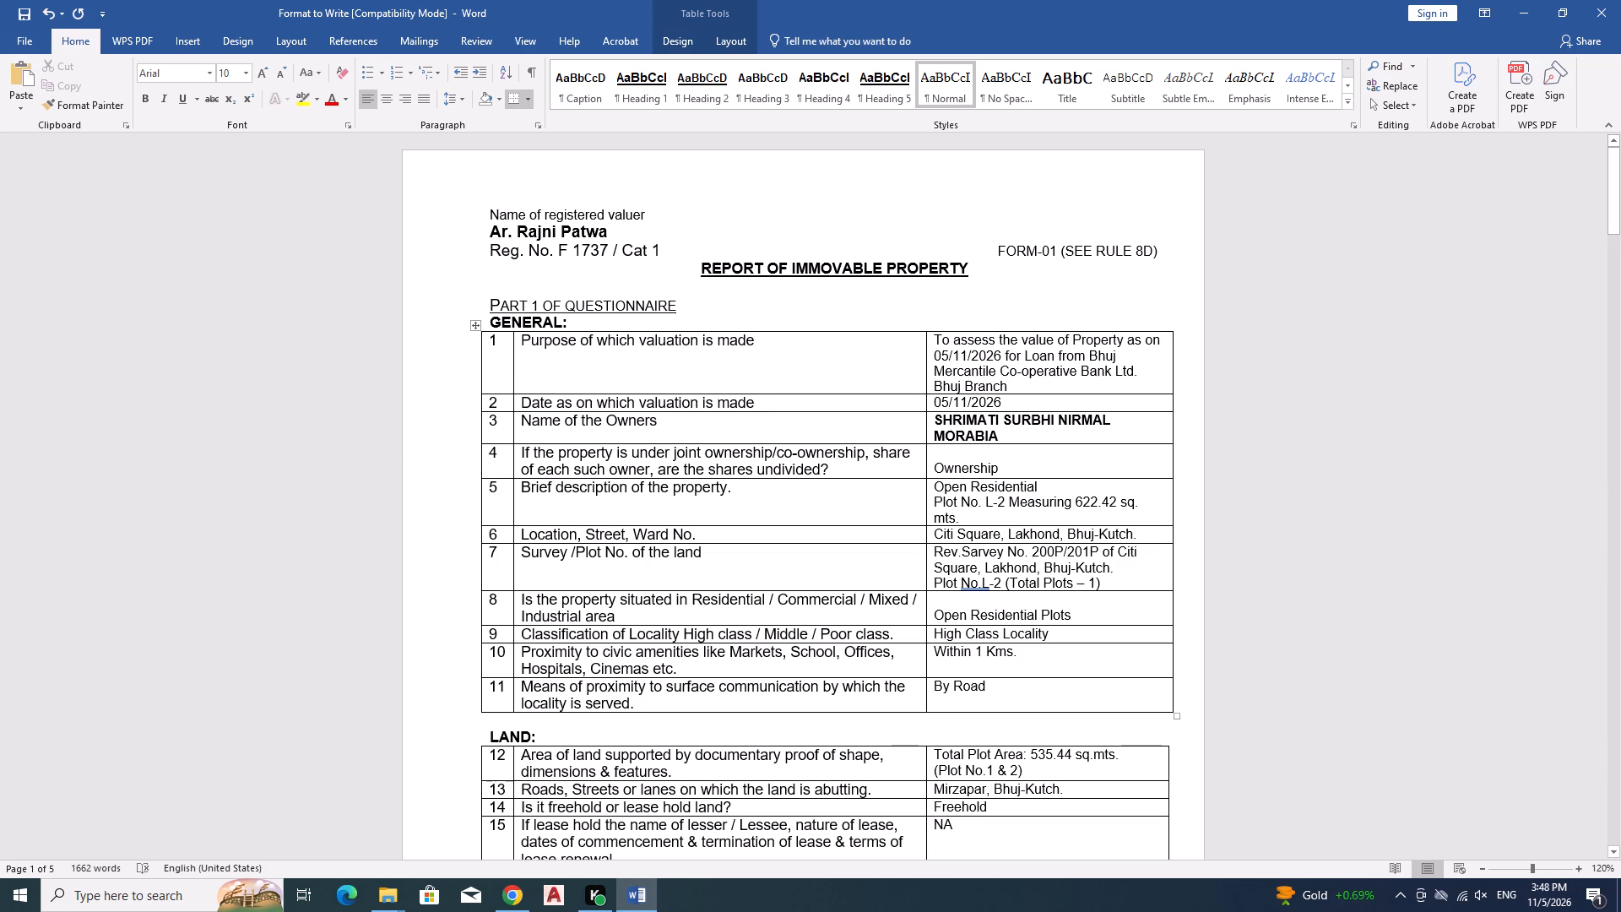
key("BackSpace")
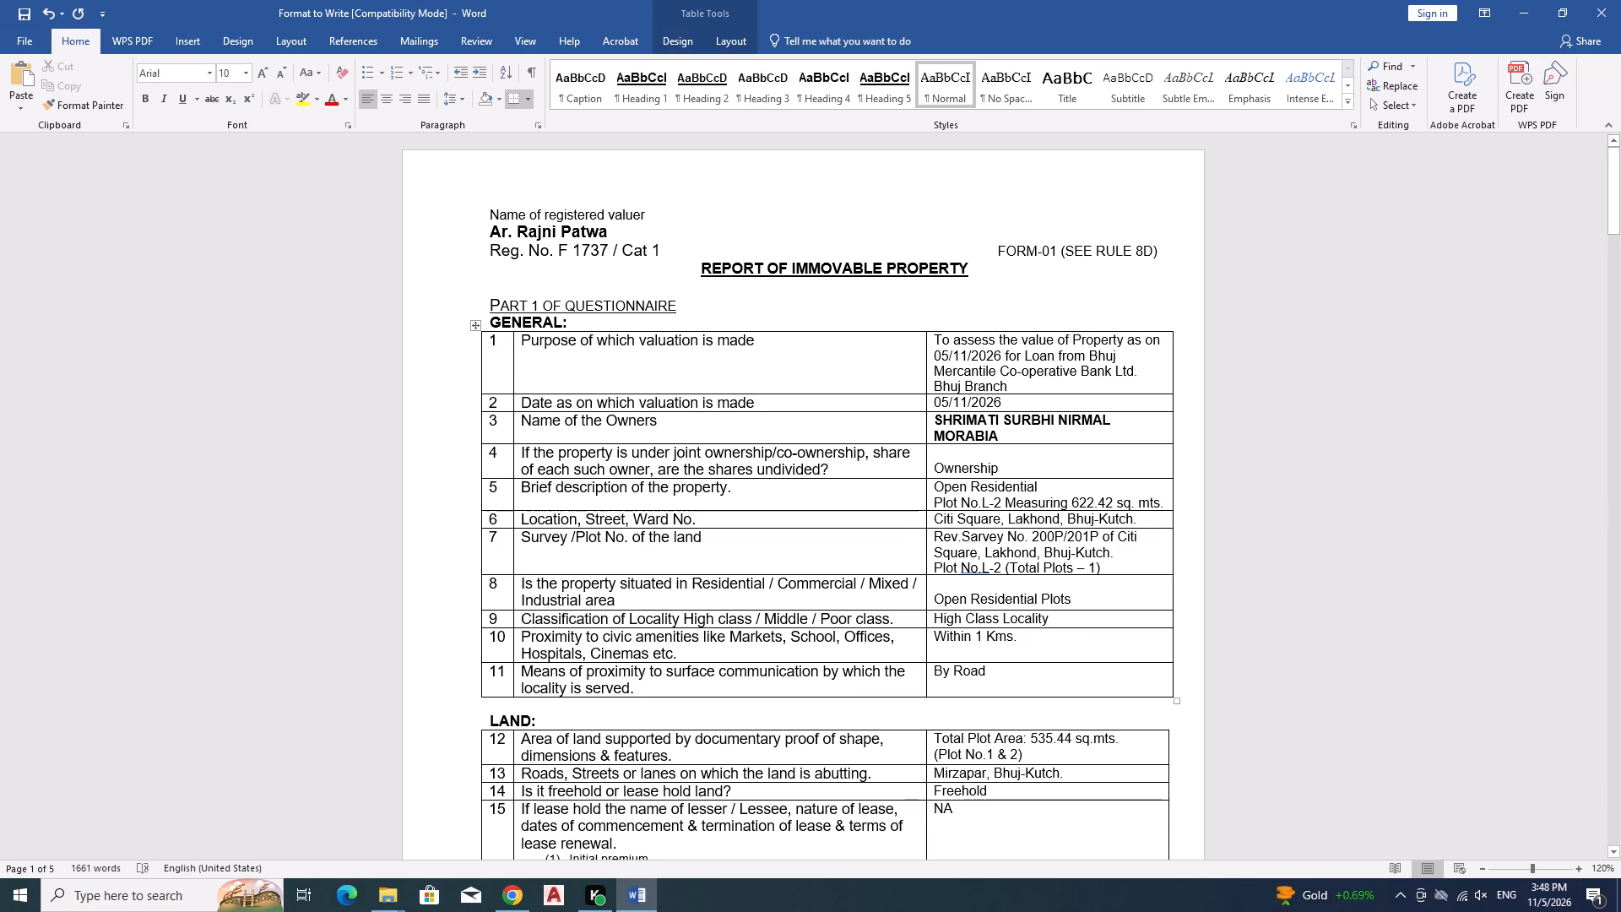
Ignore once the grammar flags on Plot No.L-2, first in row 7 and in row 5 as well.
right_click(977, 573)
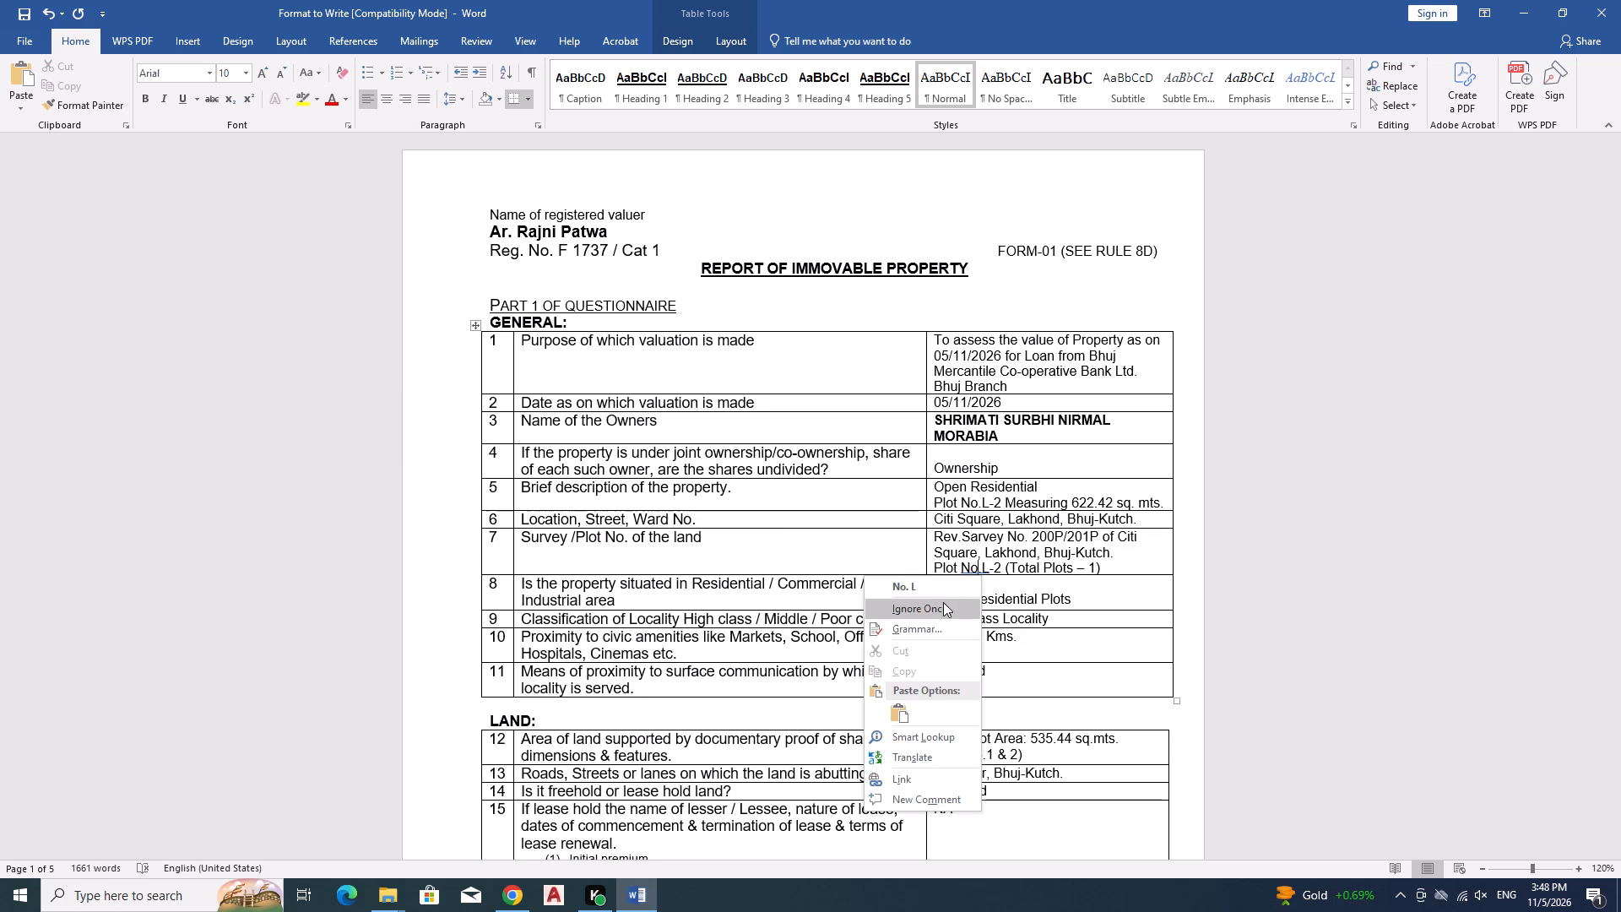
left_click(943, 602)
right_click(972, 510)
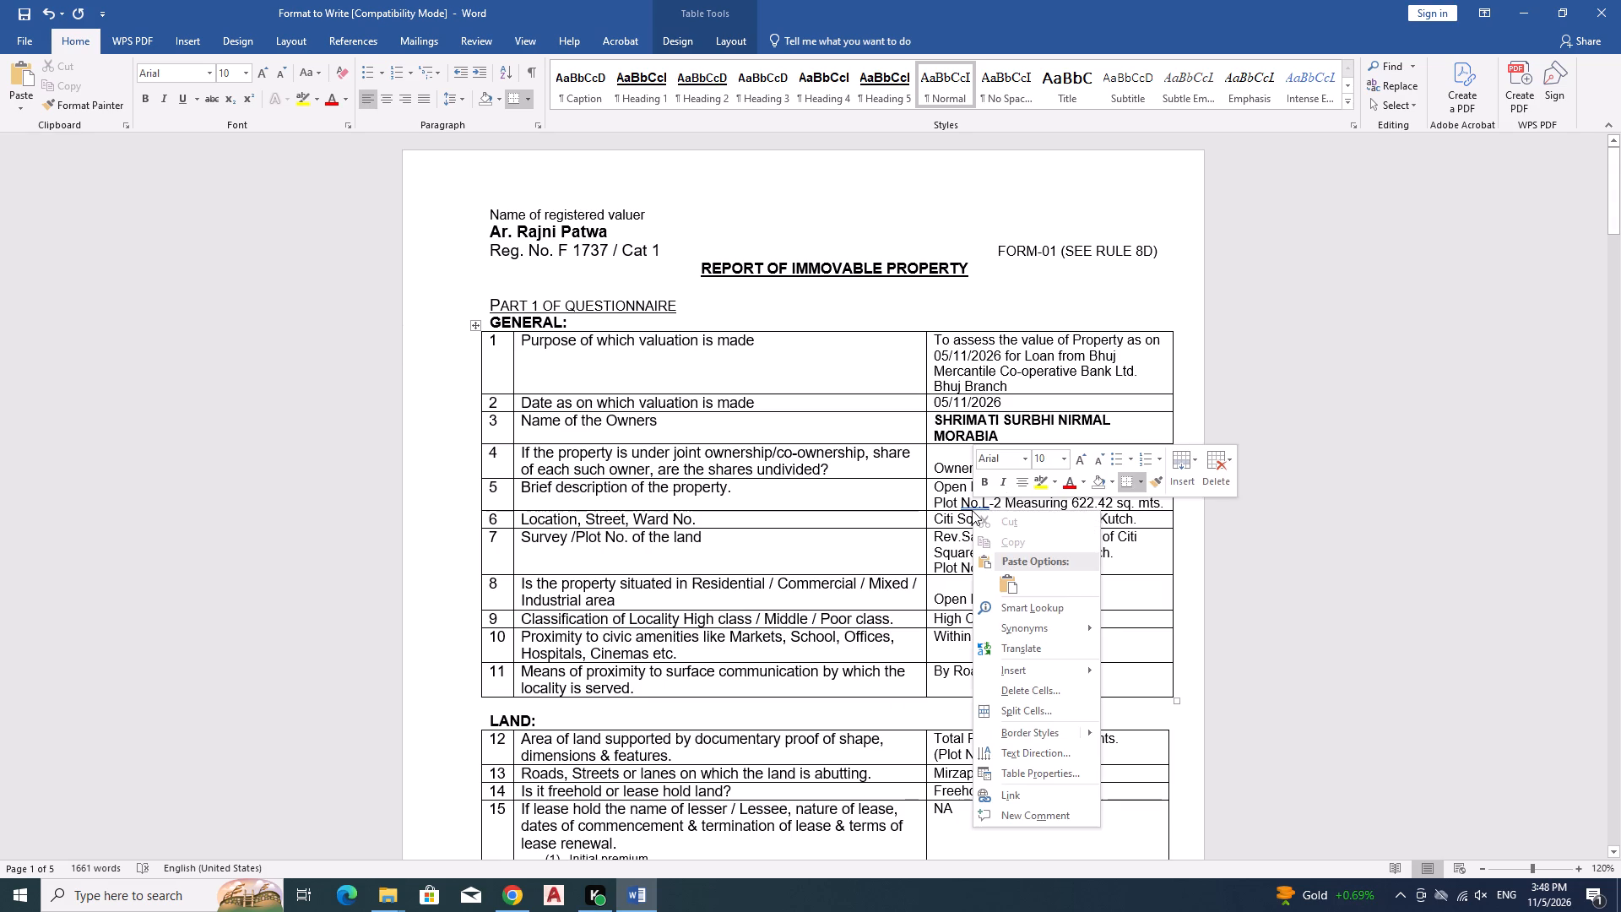
left_click(970, 529)
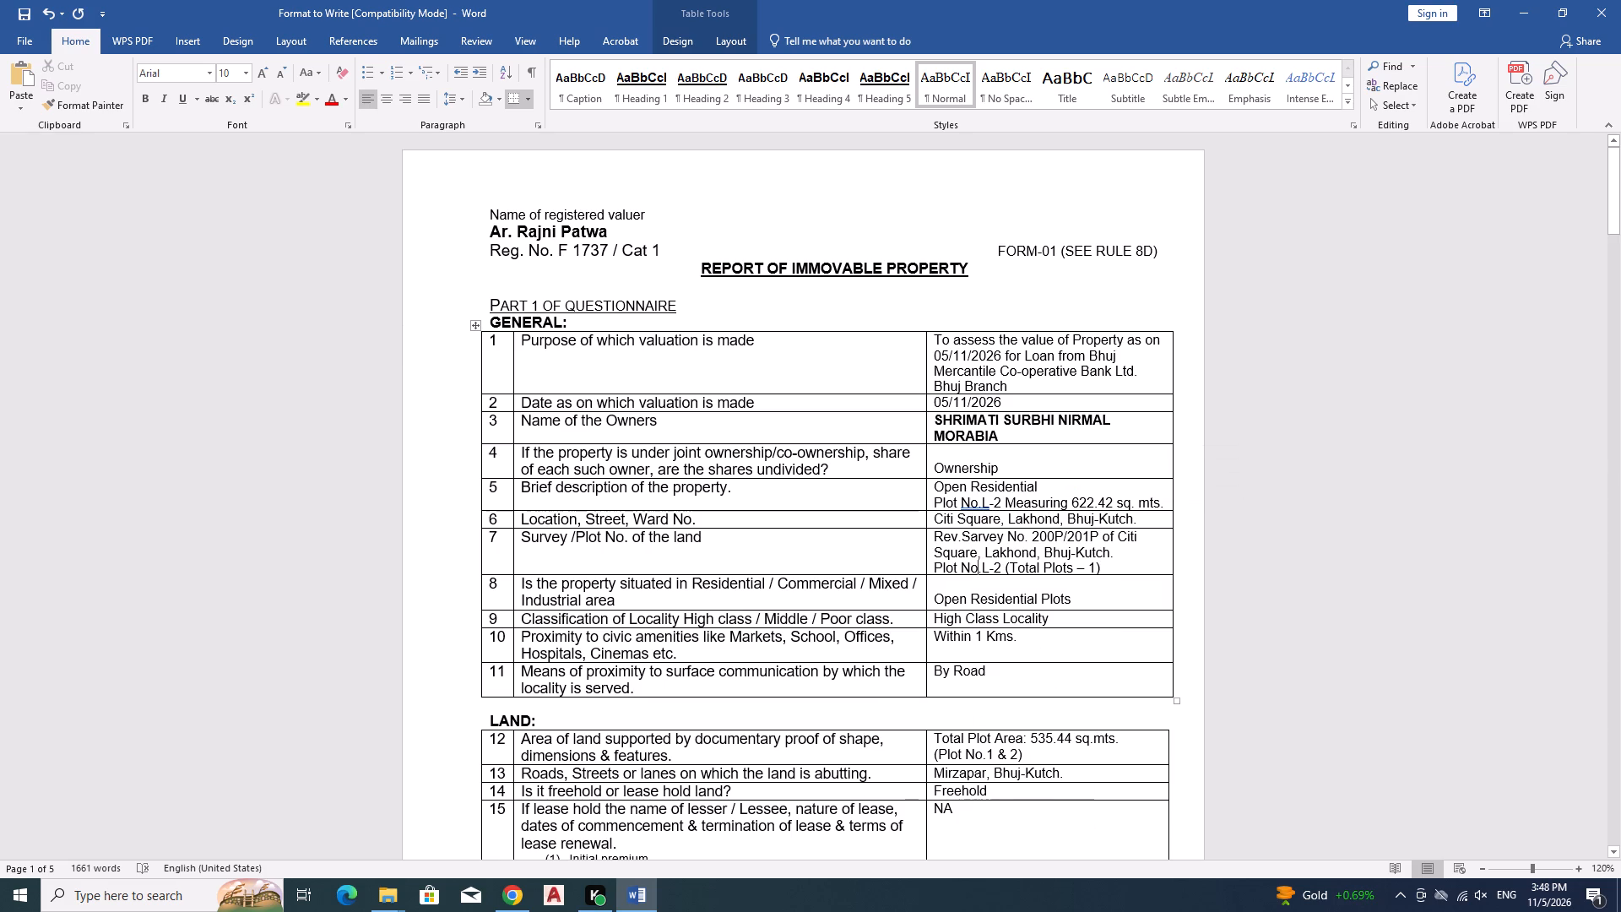
right_click(972, 507)
left_click(923, 544)
Set the total plot area in row 12 of the LAND table to 622.42 sq.mts.
scroll(992, 634, "down", 4)
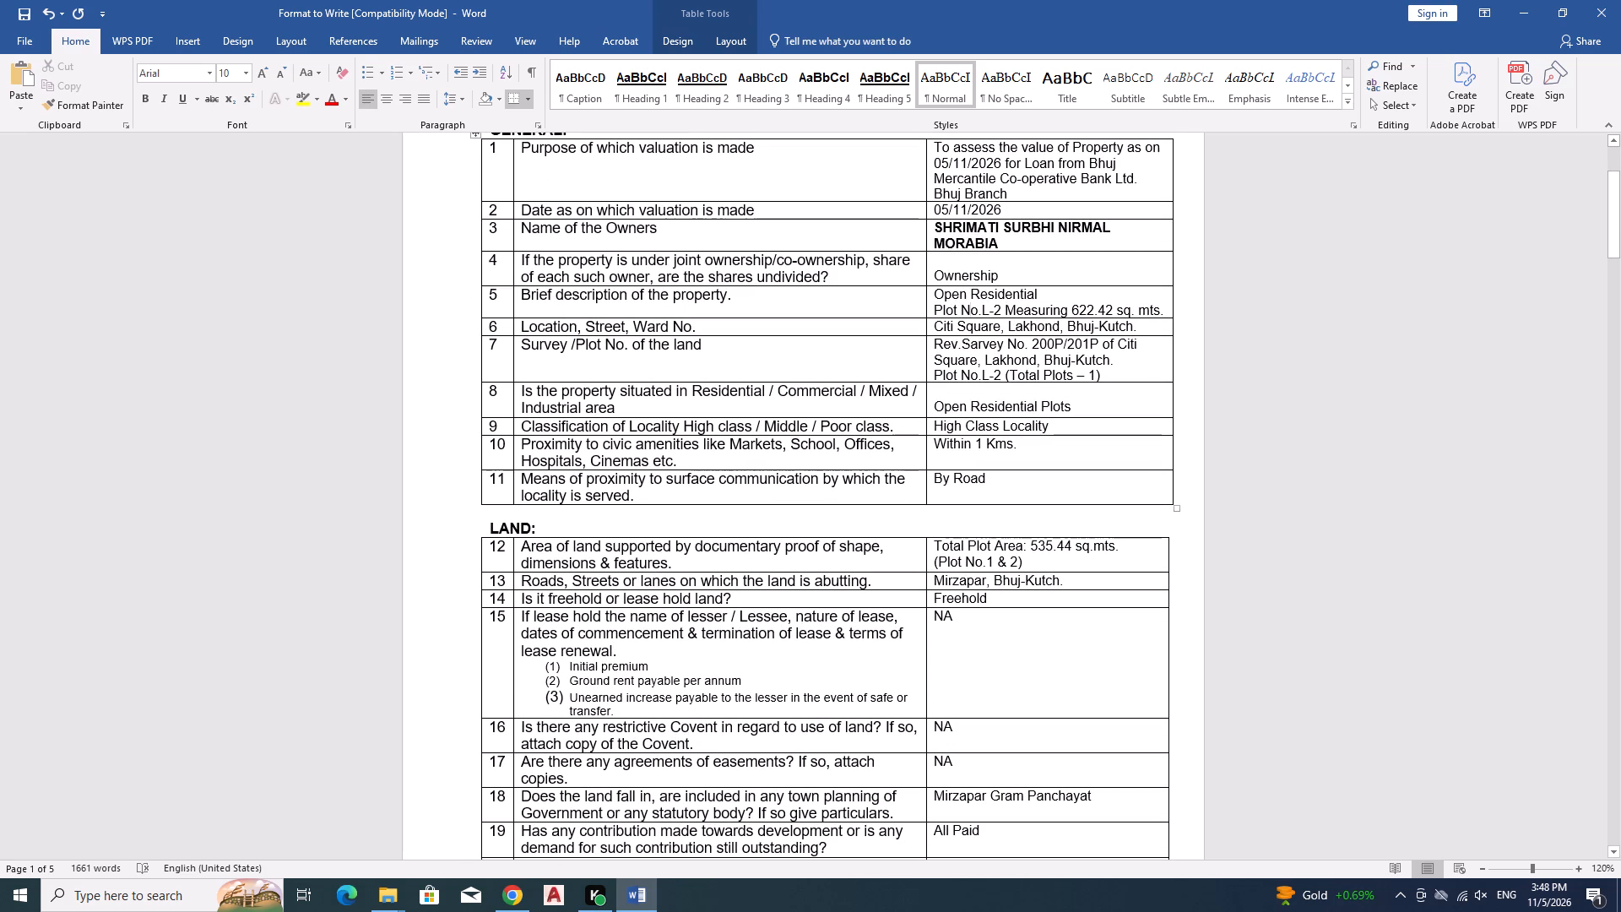
left_click_drag(1030, 542, 1070, 551)
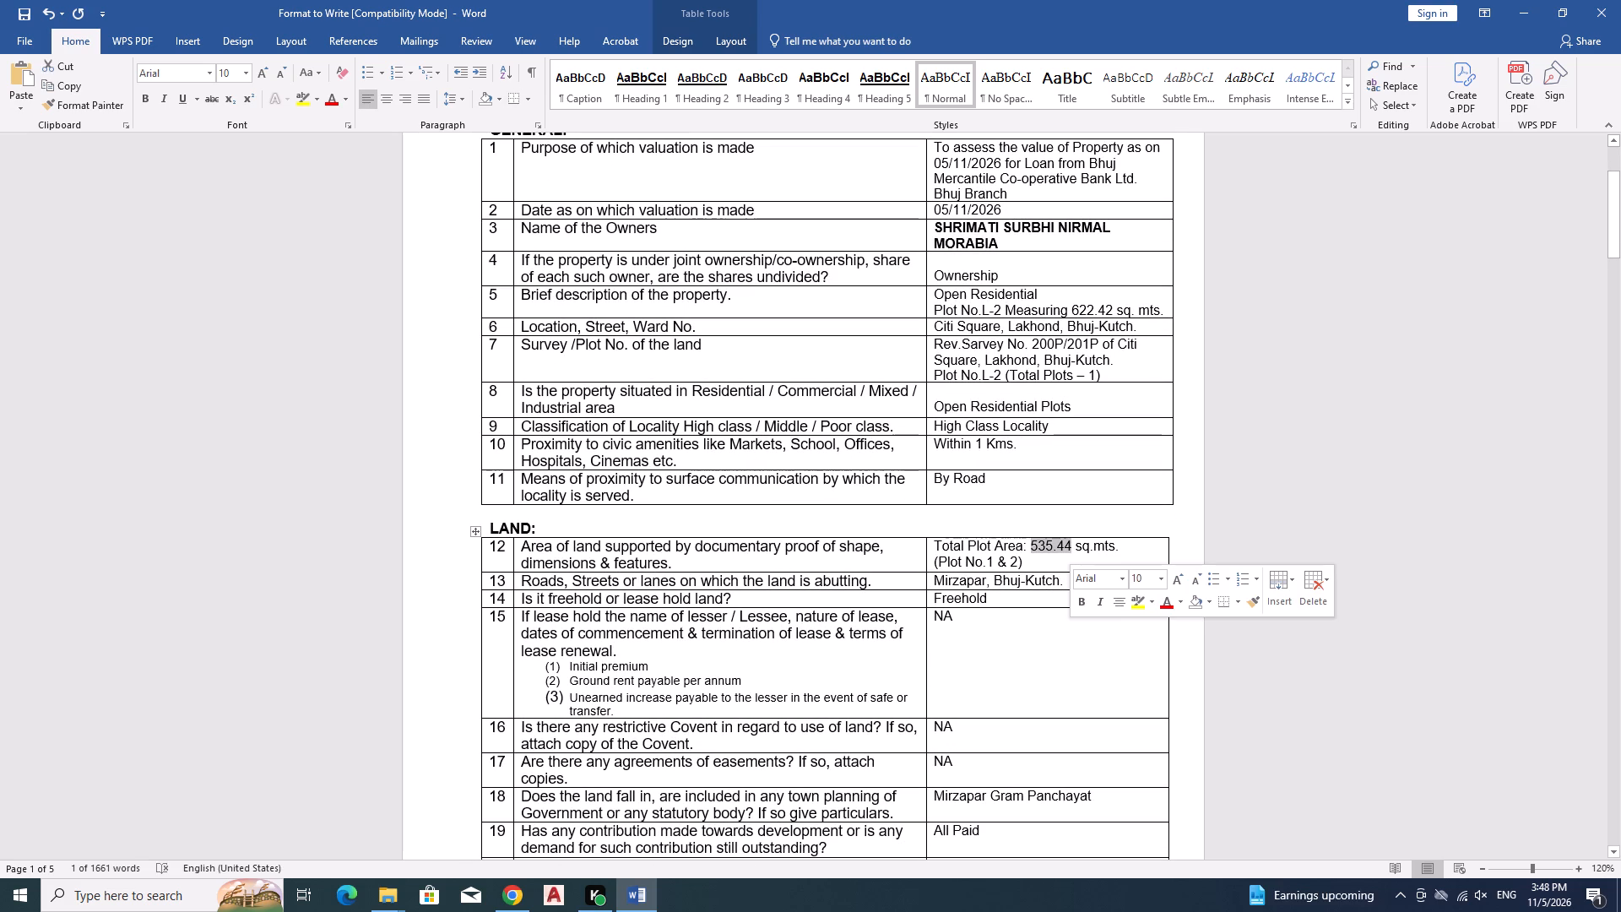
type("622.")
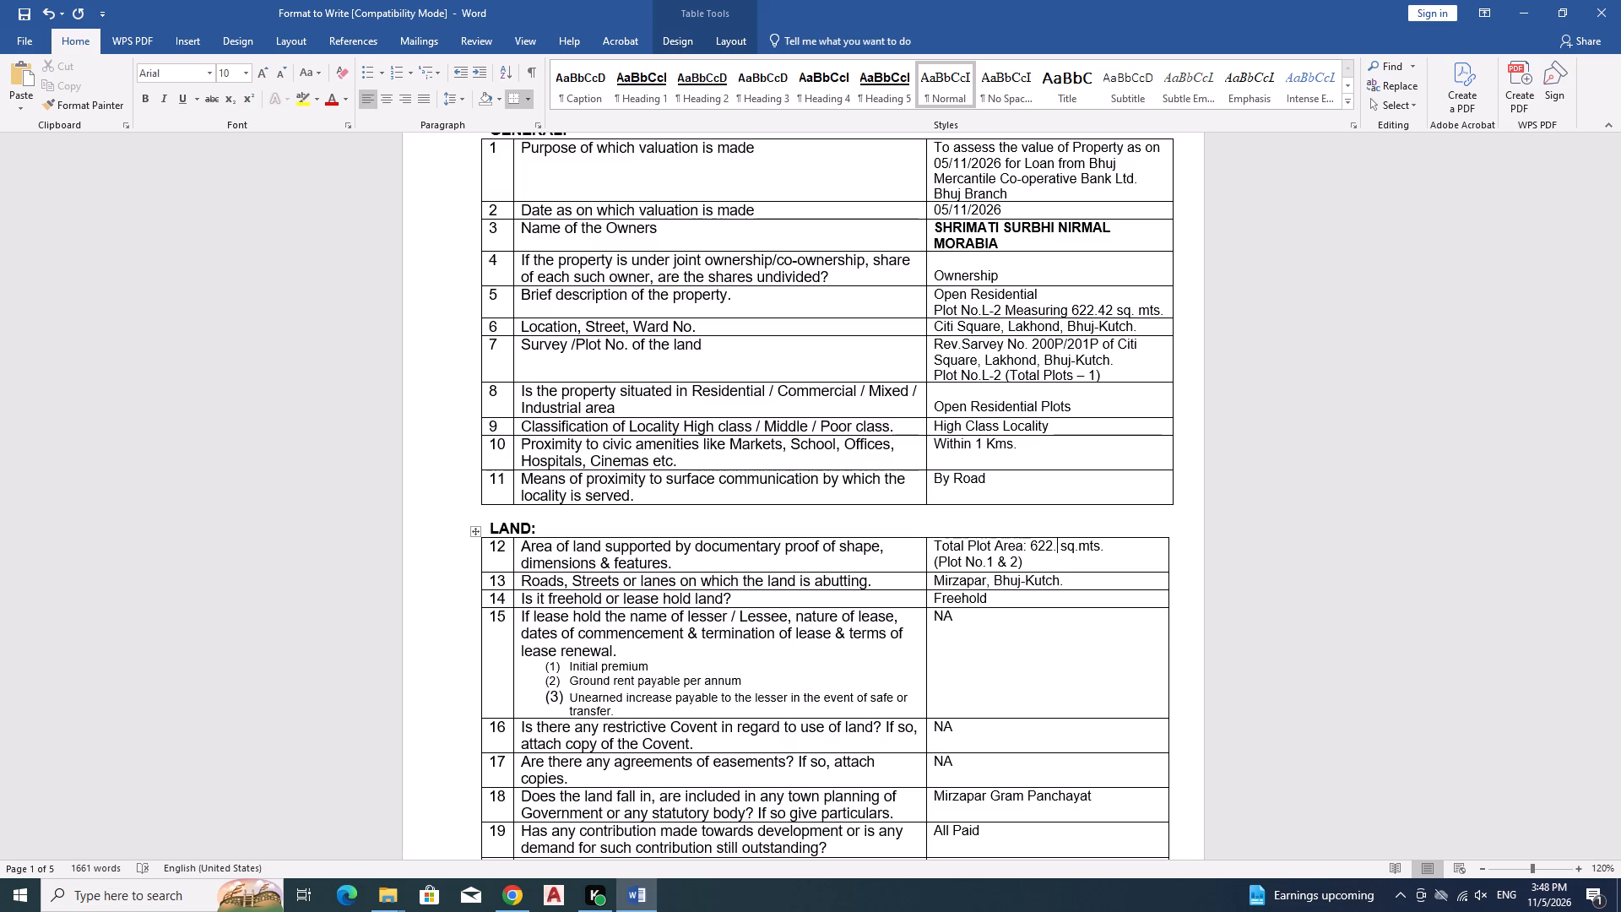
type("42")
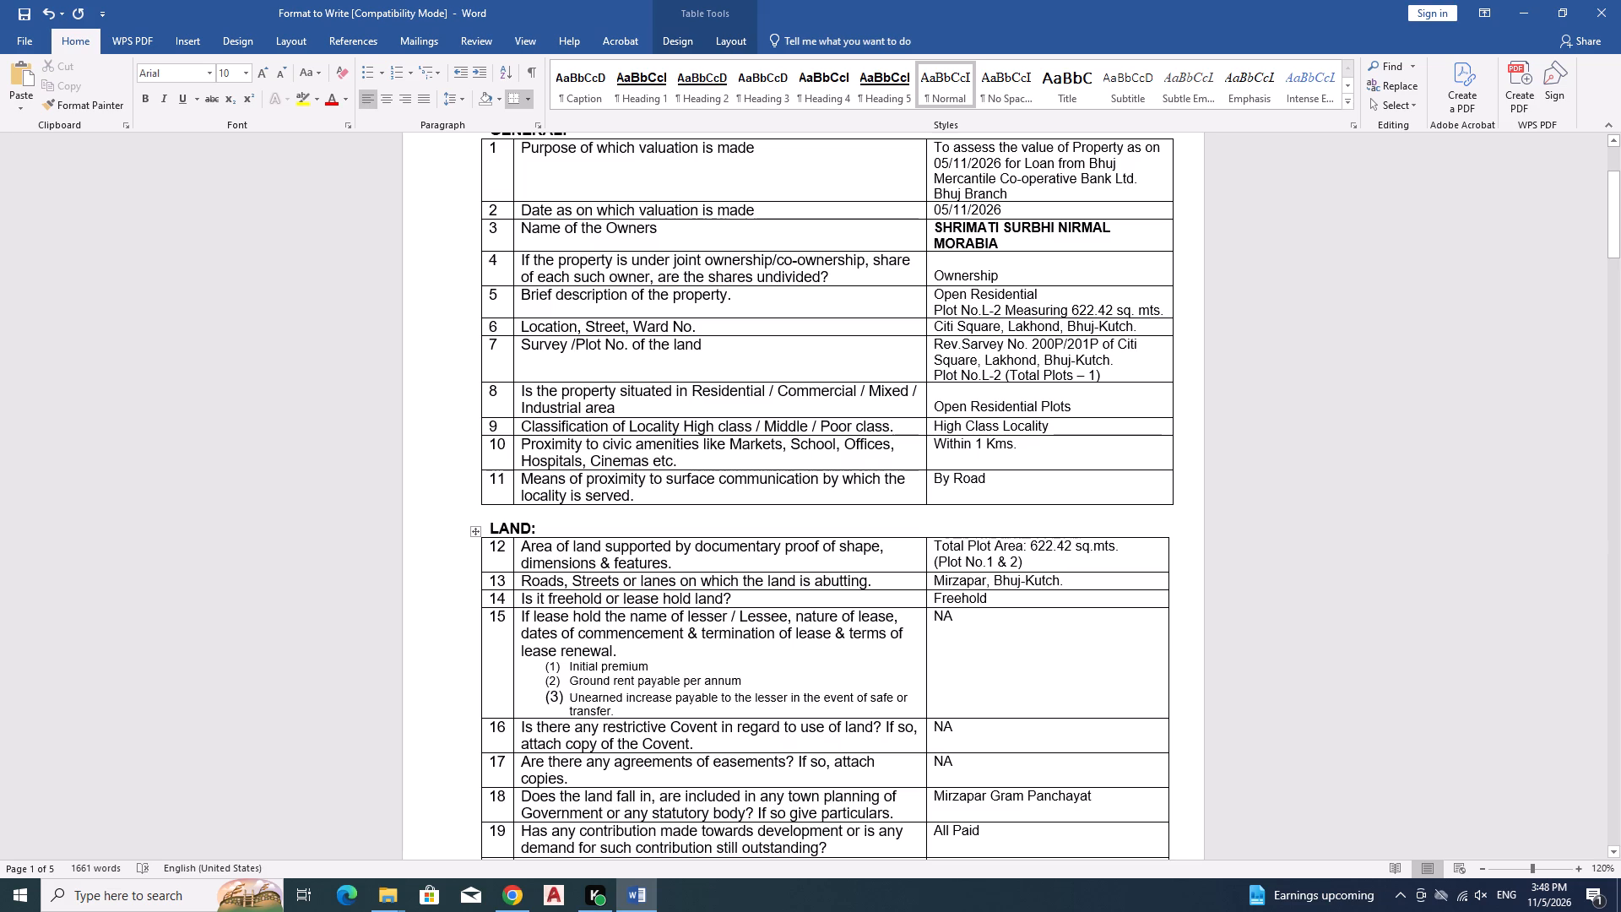
Change the plot number in brackets in row 12 to L-2.
left_click(1000, 563)
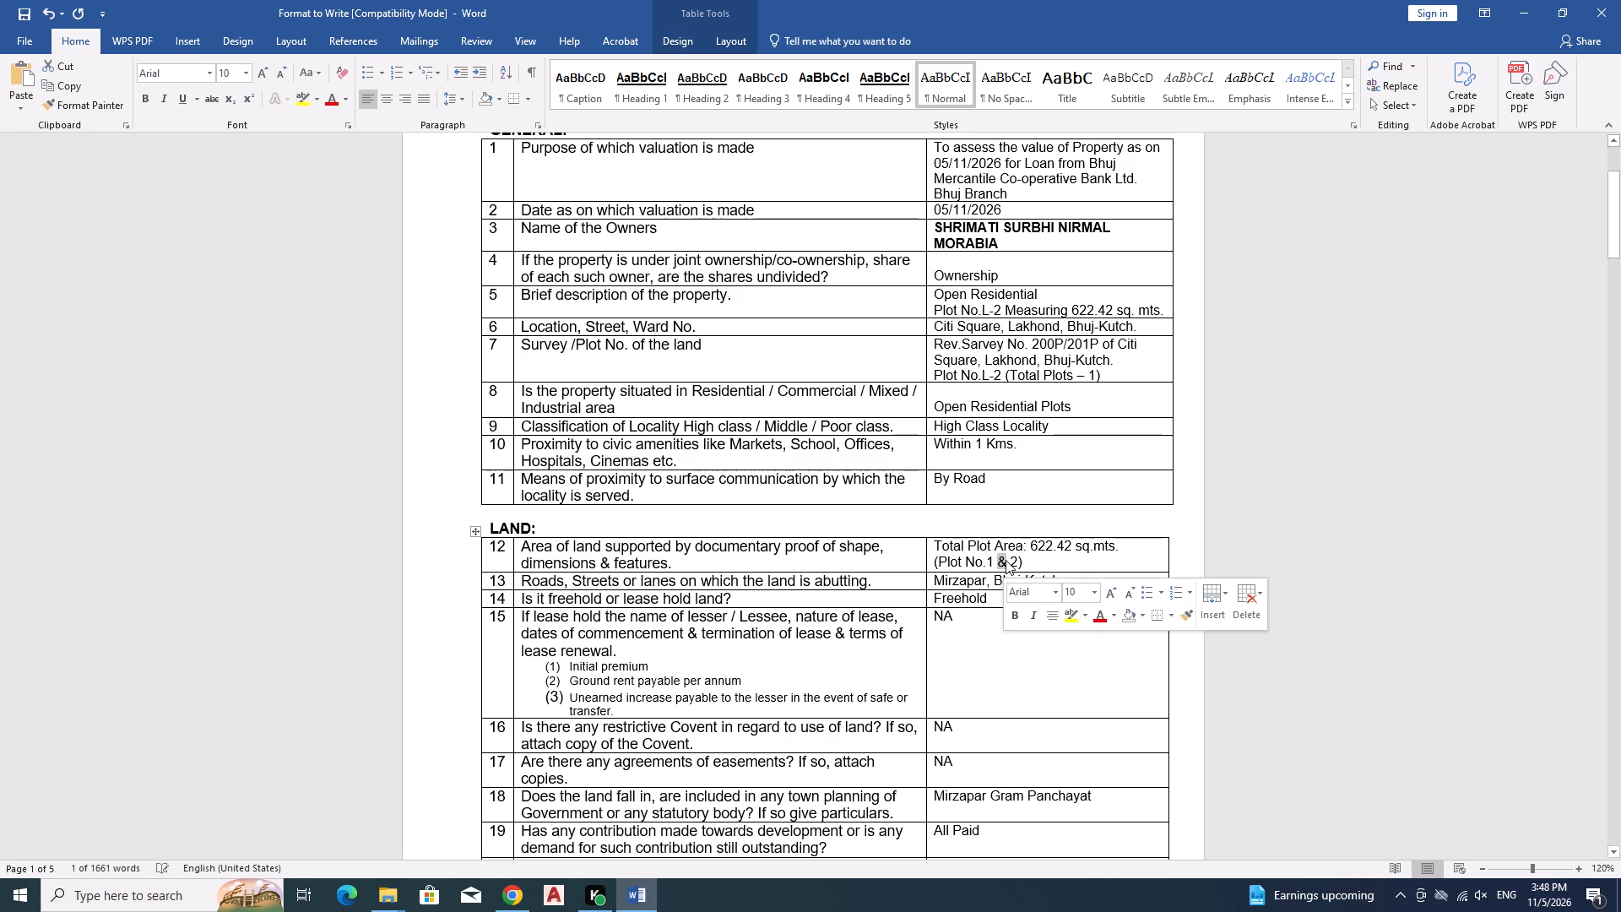
key("BackSpace")
key("BackSpace")
key("BackSpace")
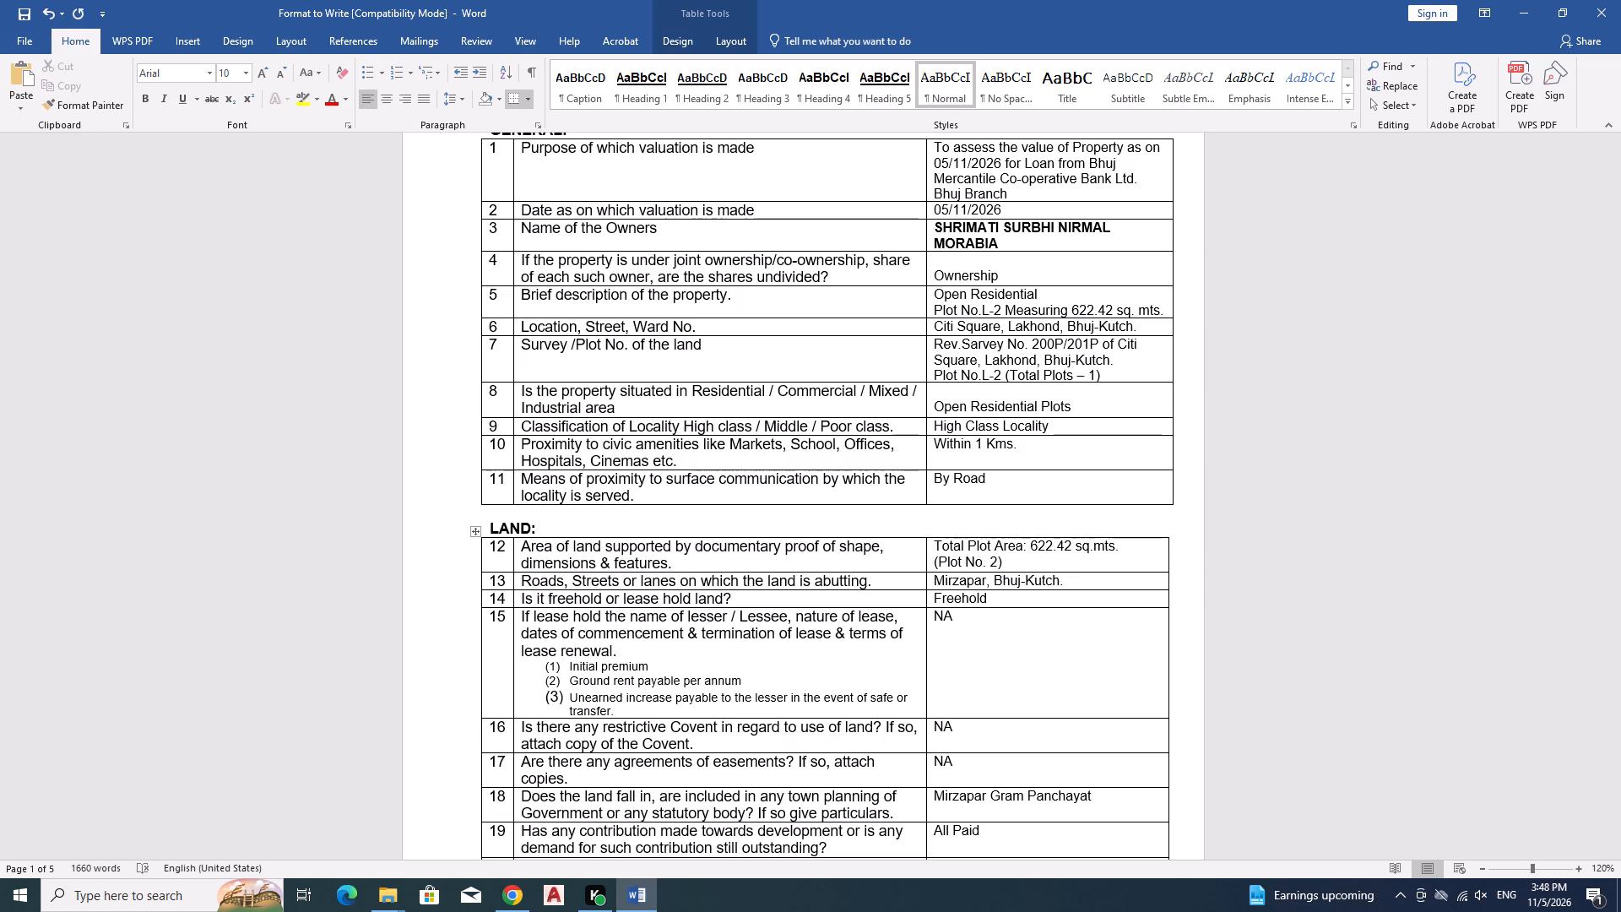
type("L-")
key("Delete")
Replace Mirzapar in row 13 with Citi Square, Lakhond, keeping Bhuj-Kutch after it.
left_click(936, 579)
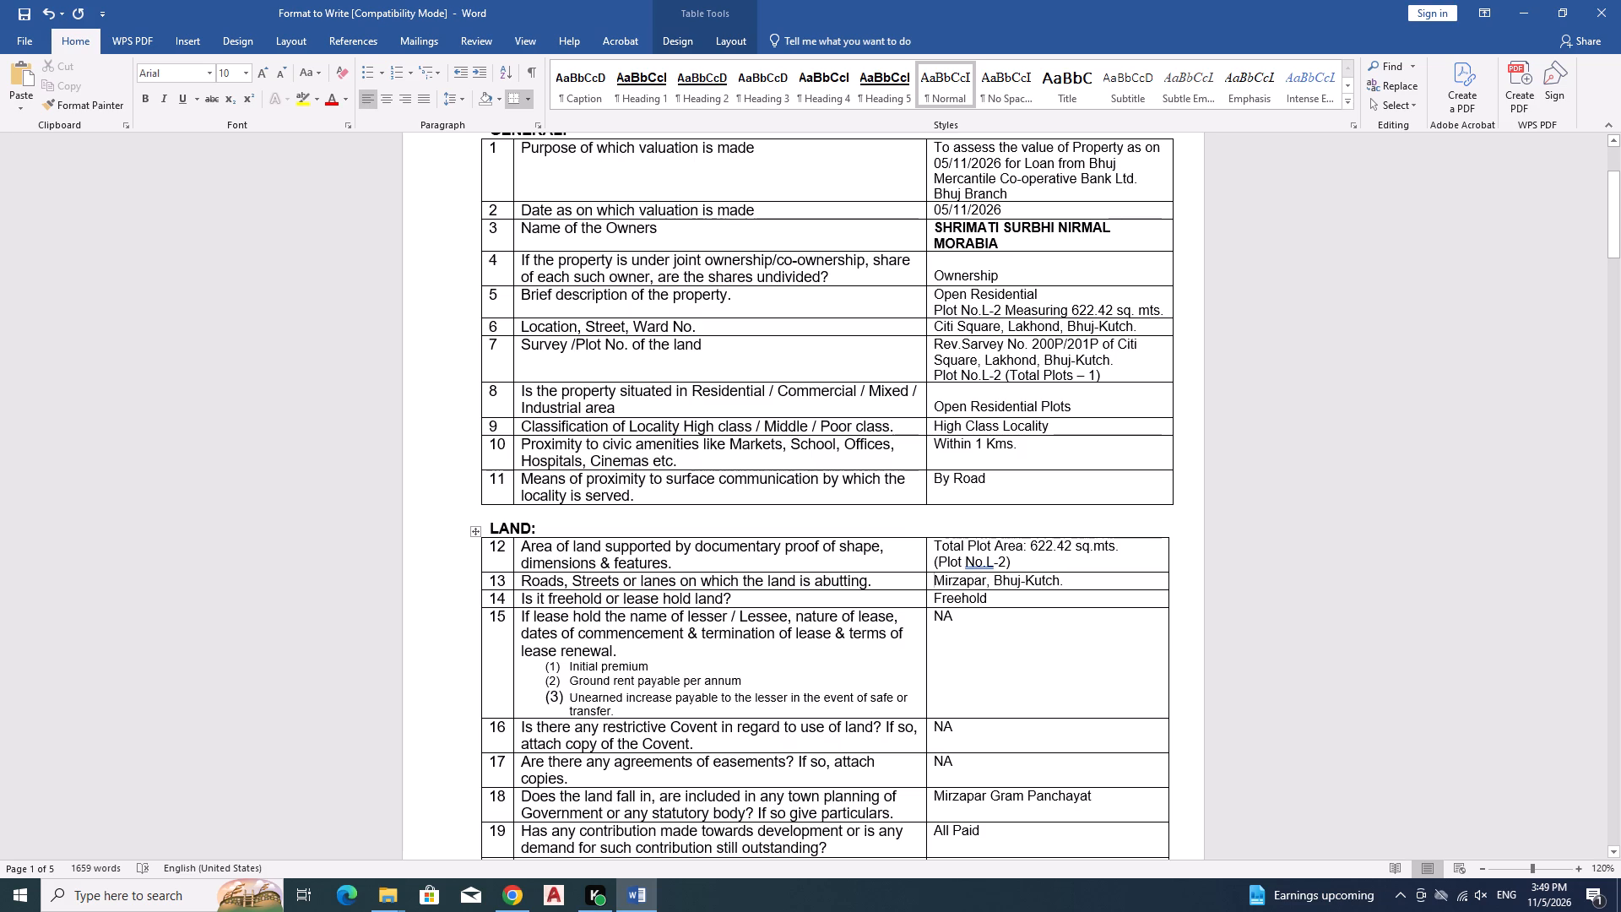
key("Delete")
key("Delete")
key("Delete")
key("Delete")
key("Delete")
key("Delete")
key("Delete")
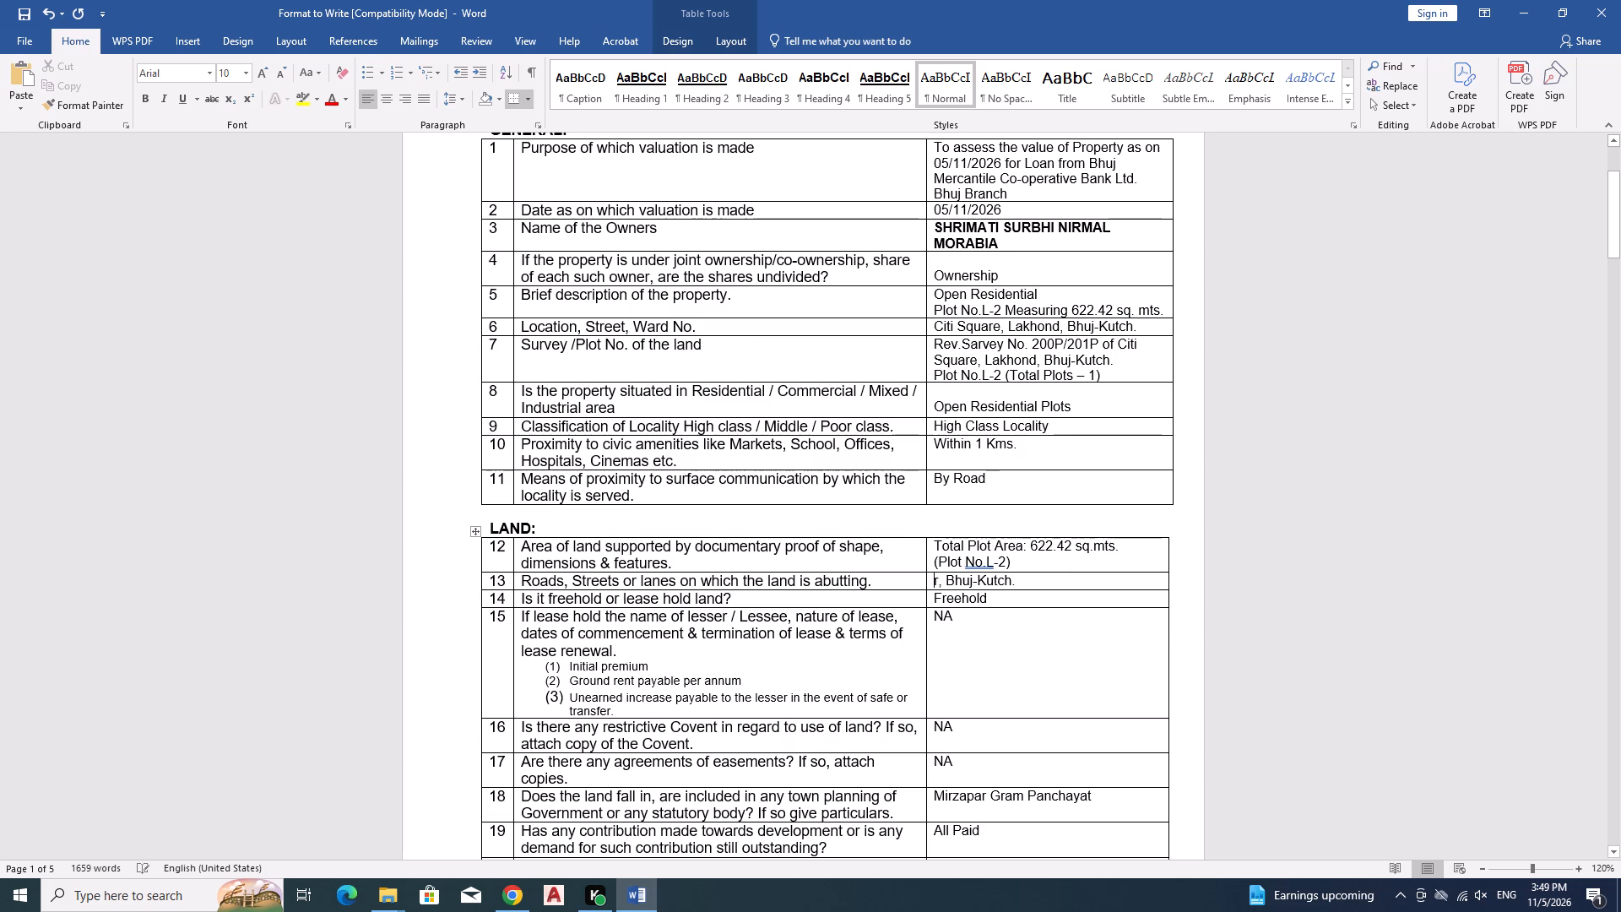
key("Delete")
key("Delete")
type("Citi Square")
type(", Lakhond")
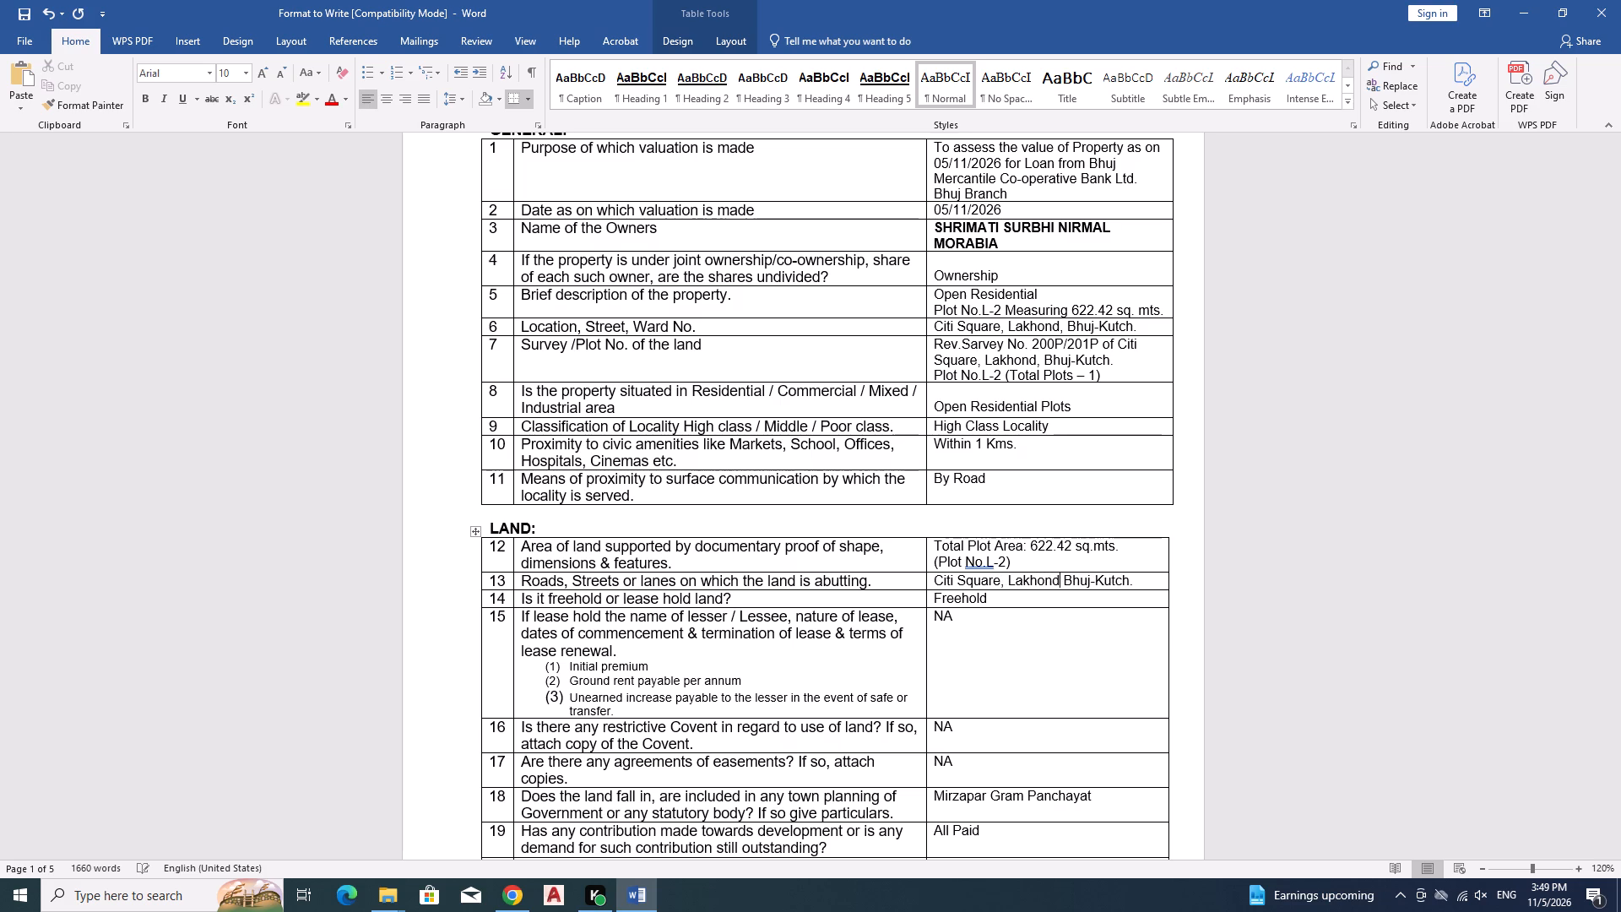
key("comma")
Change the Gram Panchayat name in row 18 to Lakhond.
scroll(975, 630, "down", 4)
left_click_drag(984, 605, 935, 594)
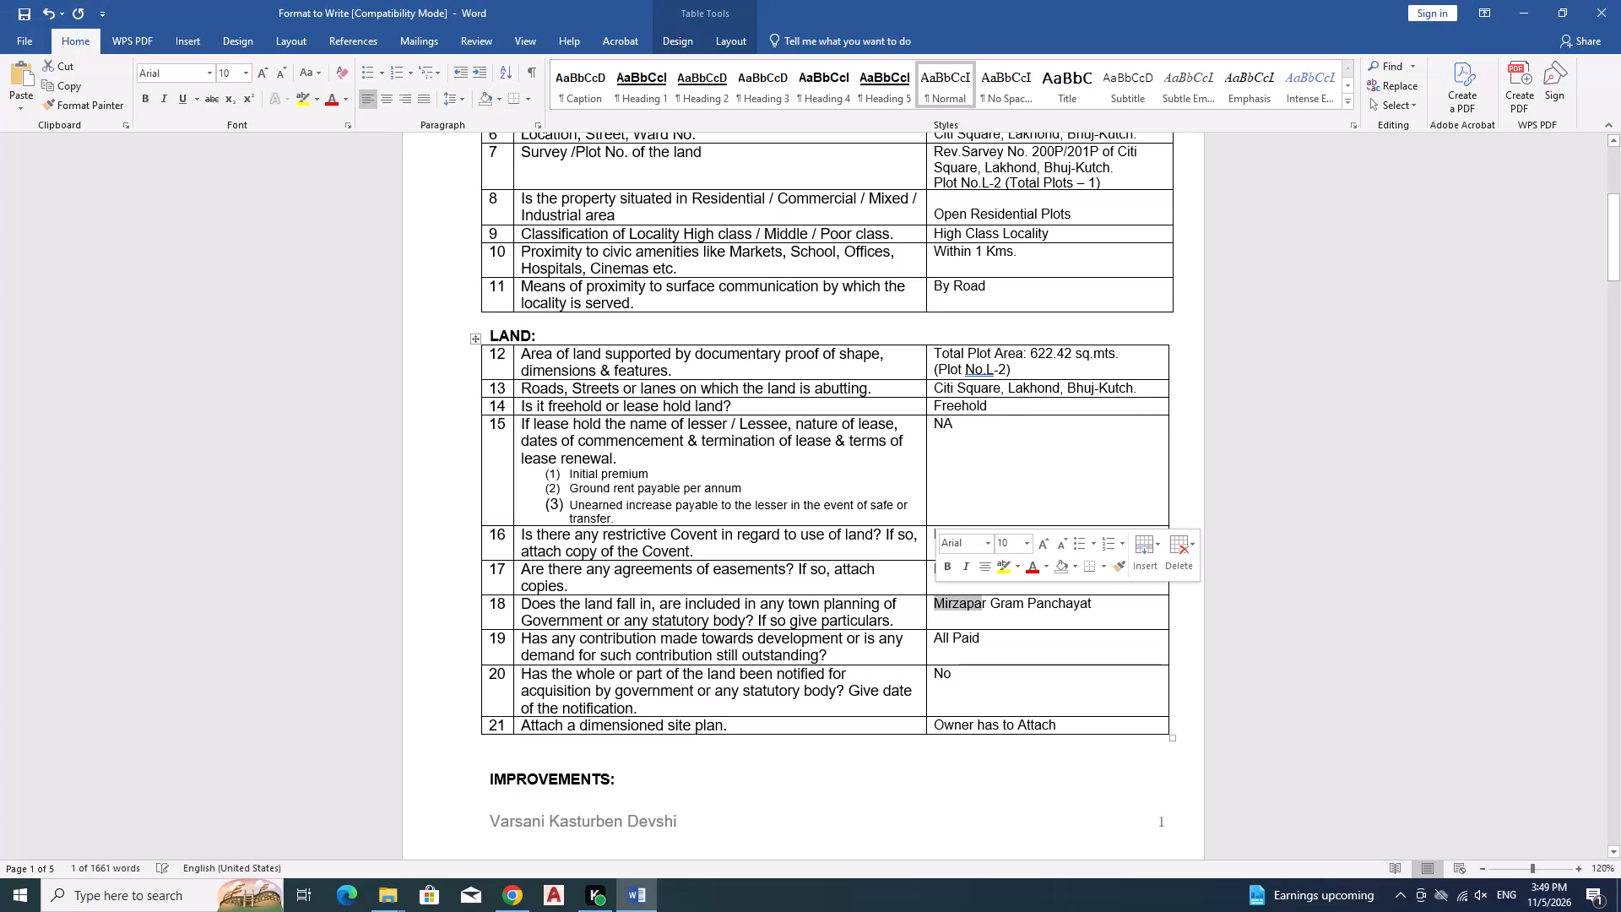
key("Delete")
key("Delete")
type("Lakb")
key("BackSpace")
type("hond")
Insert a blank line before the IMPROVEMENTS heading to push it onto the page with its table.
scroll(939, 600, "down", 1)
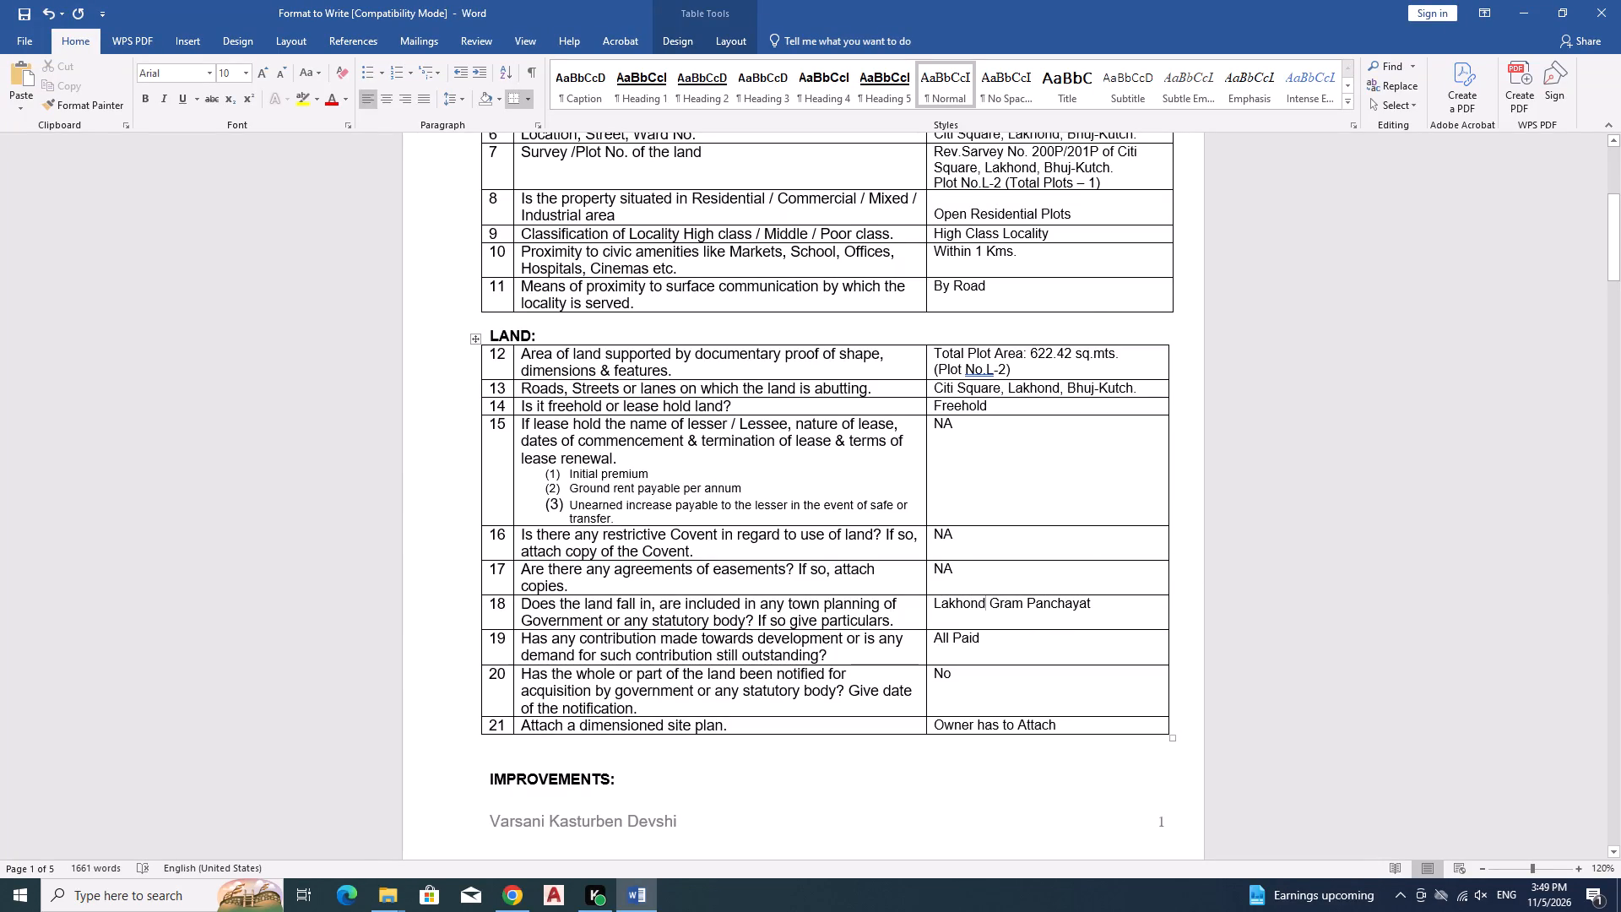
scroll(940, 600, "down", 5)
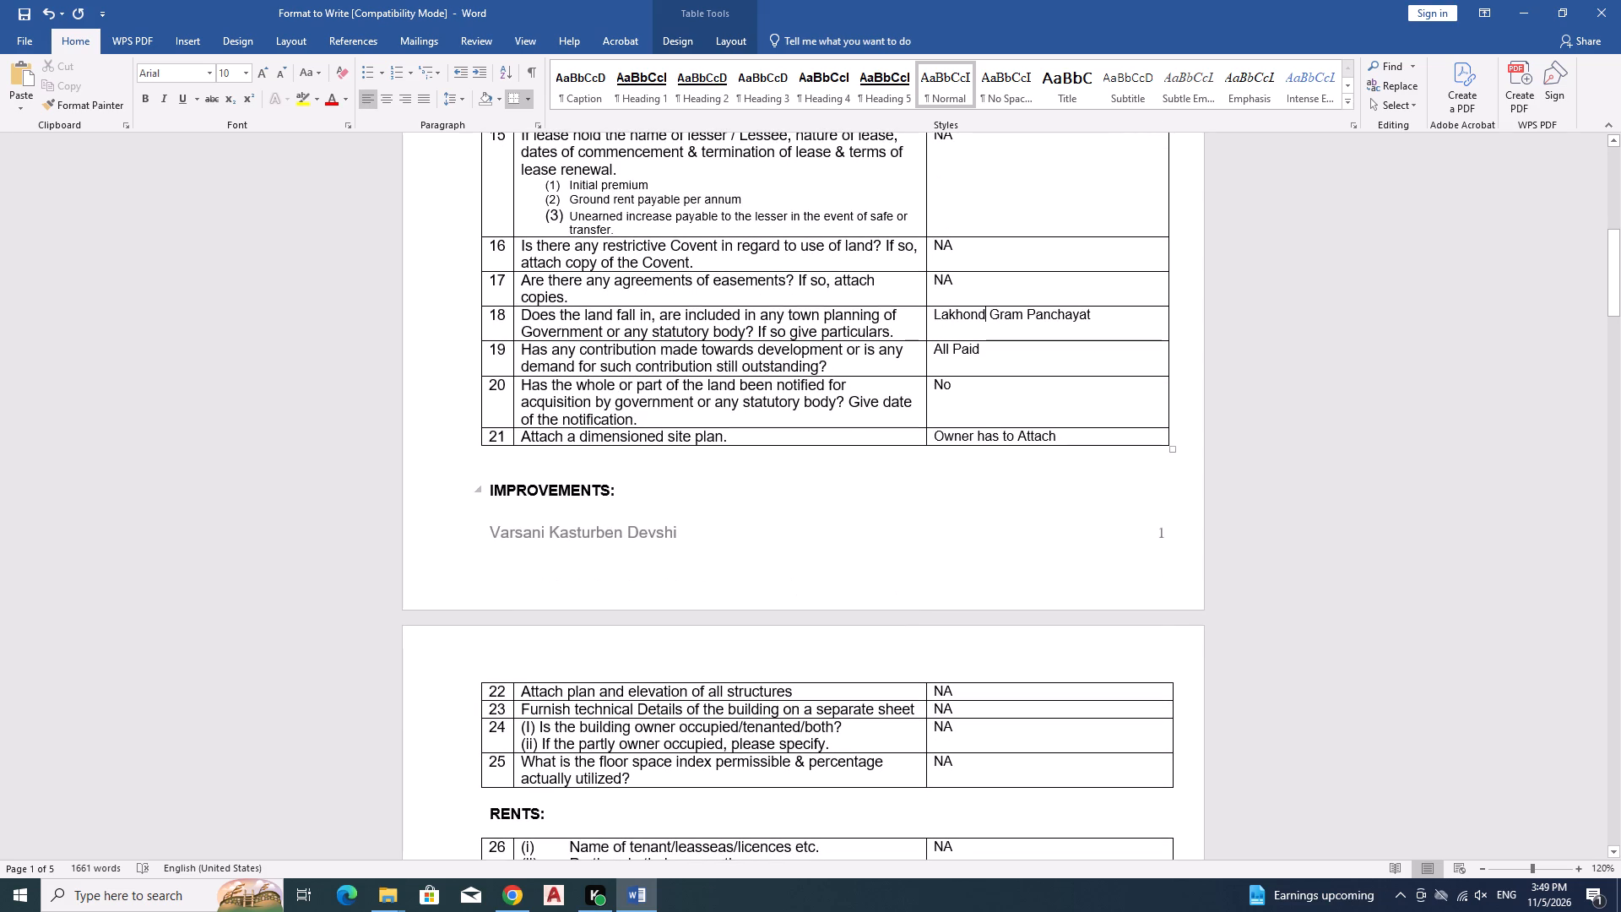
left_click(485, 480)
key("Return")
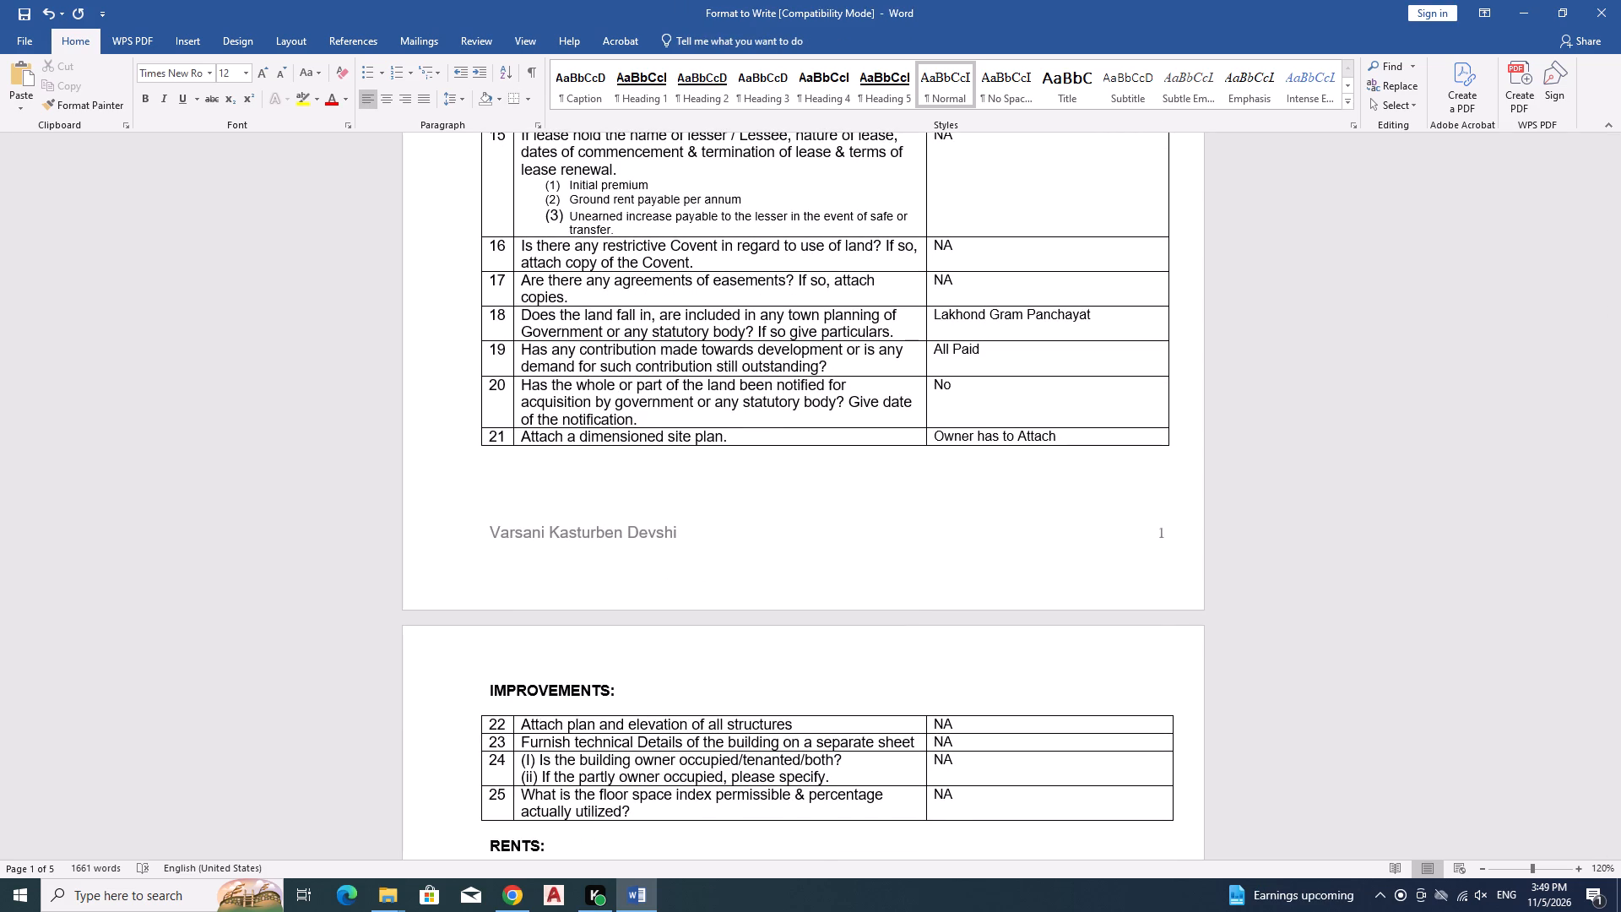
Set the adopted land rate in row 39 of the SALES table to Rs.18000/- per Sq. Mt.
scroll(610, 482, "down", 5)
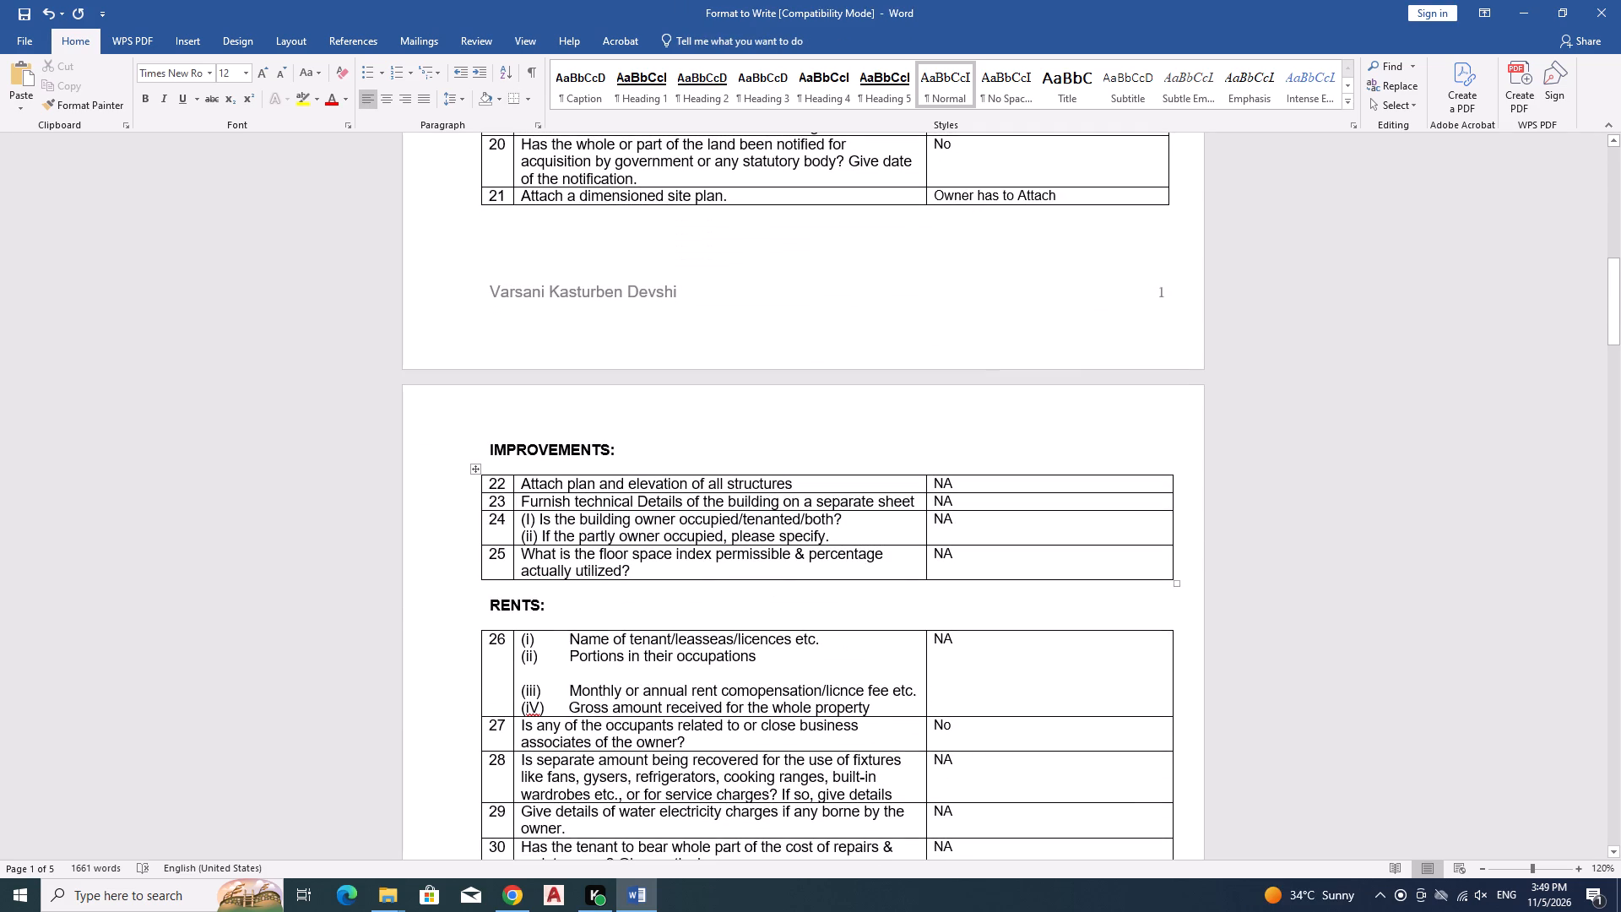
scroll(651, 474, "up", 8)
scroll(653, 474, "down", 6)
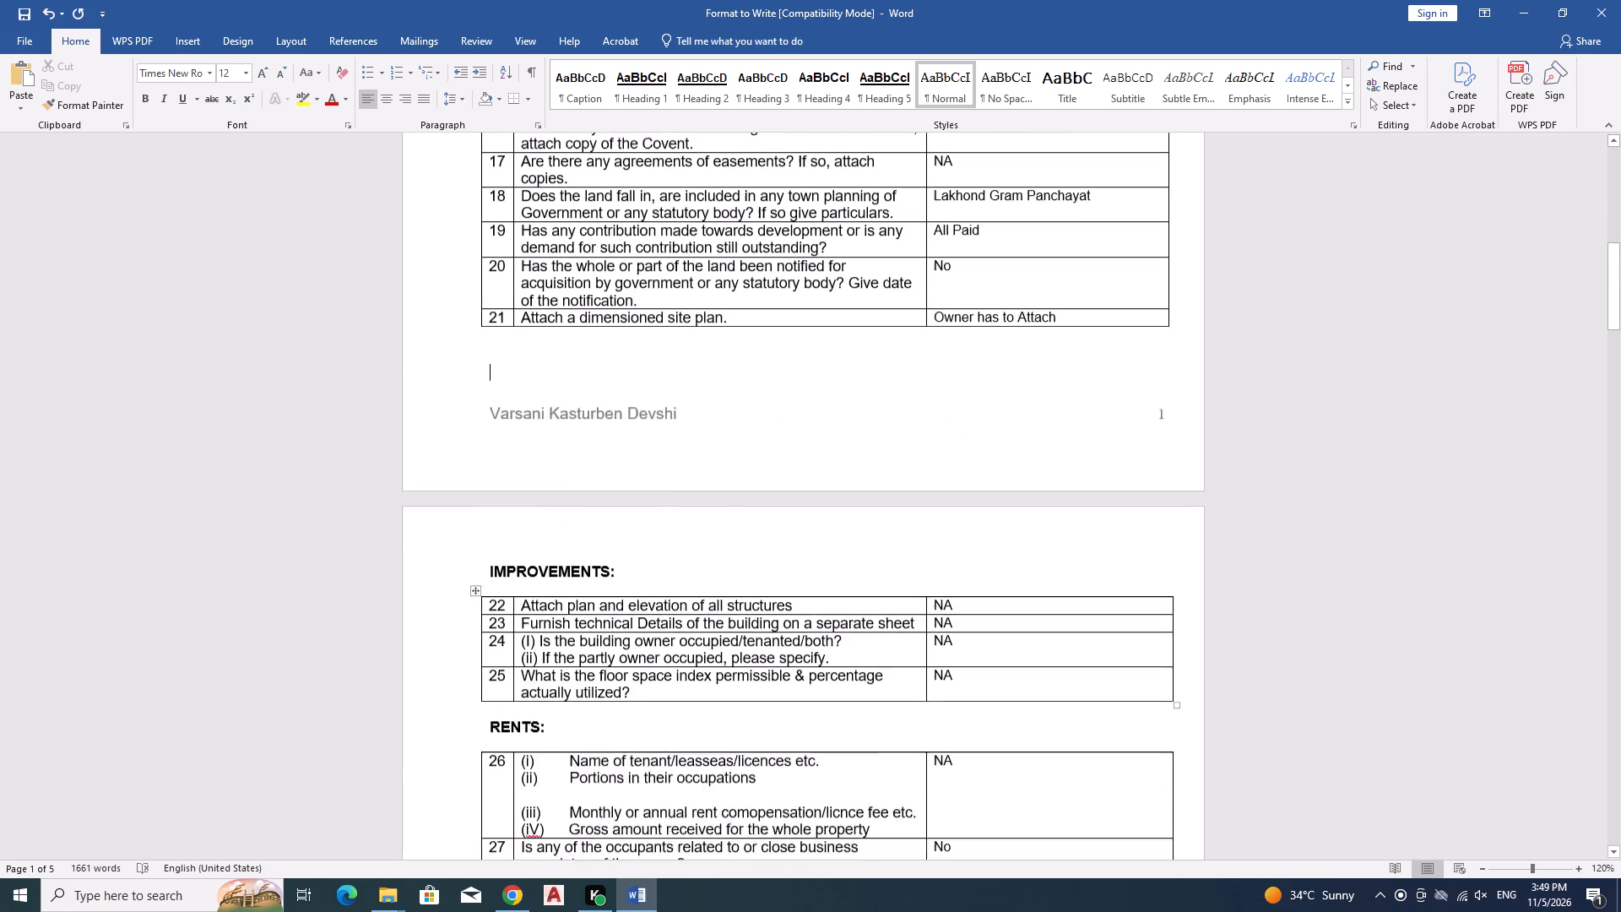
scroll(653, 474, "down", 10)
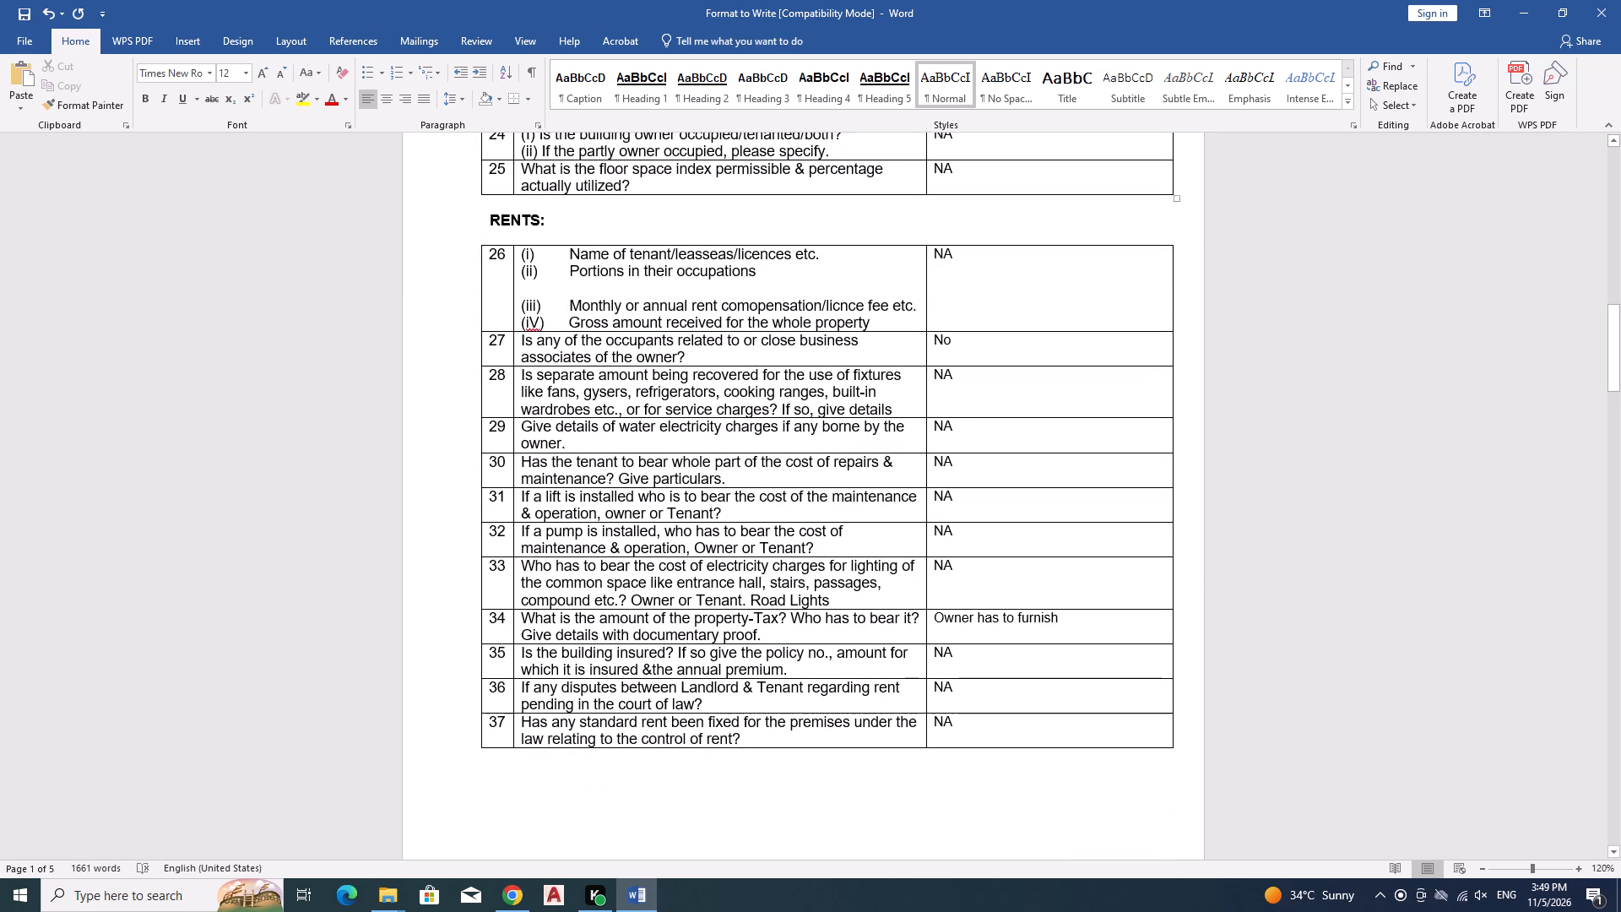
scroll(653, 474, "down", 19)
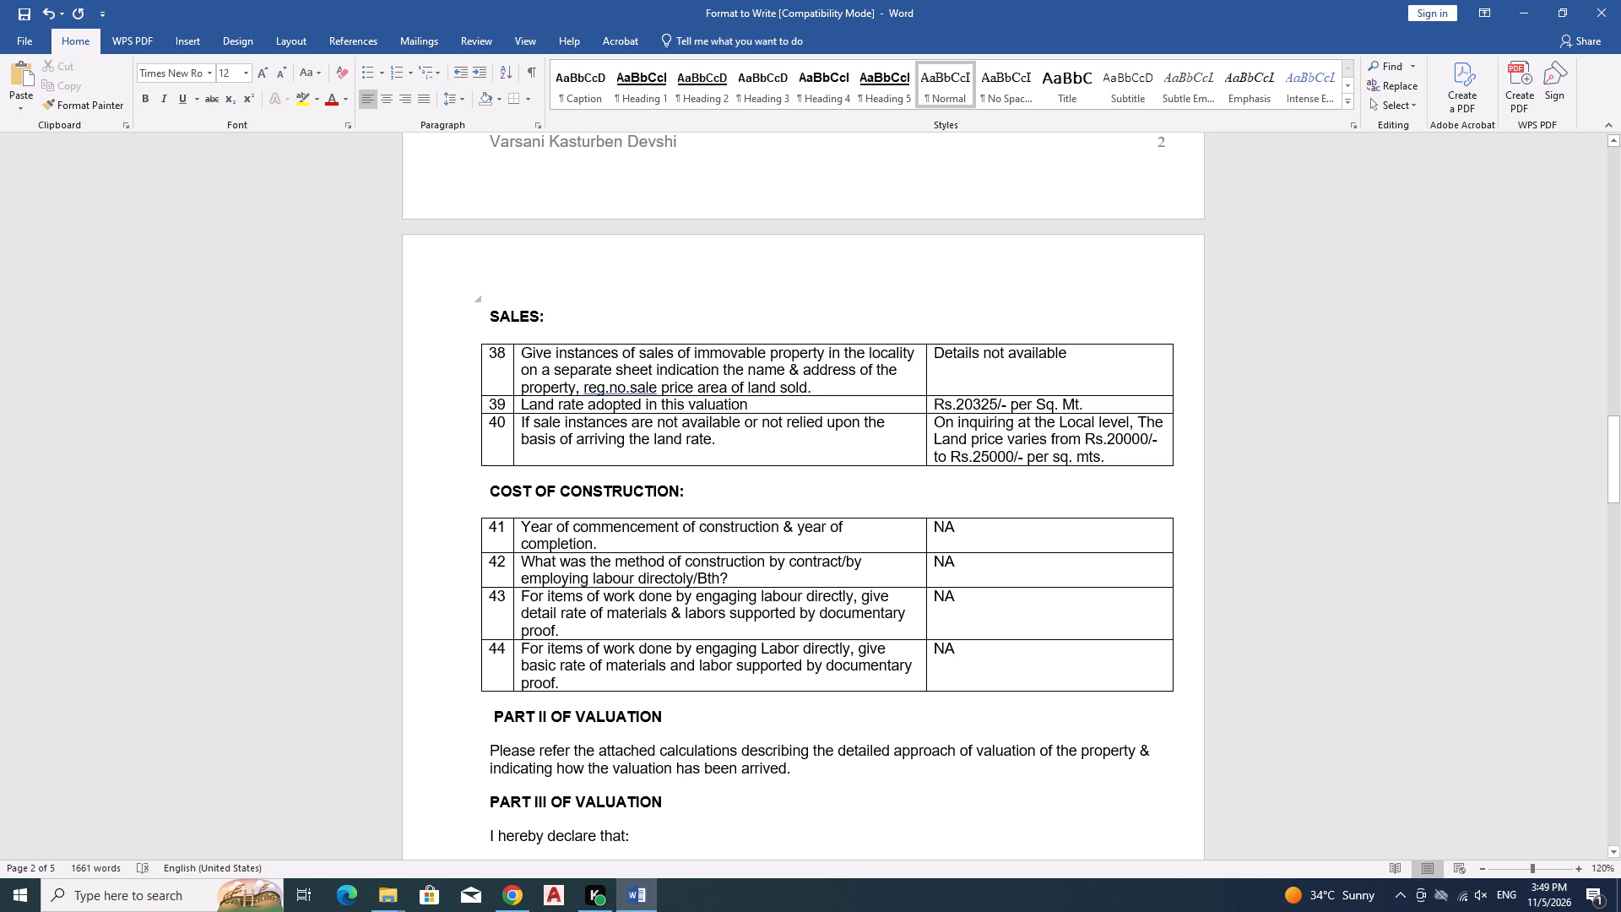
left_click(955, 402)
key("Delete")
key("Delete")
key("Delete")
key("Delete")
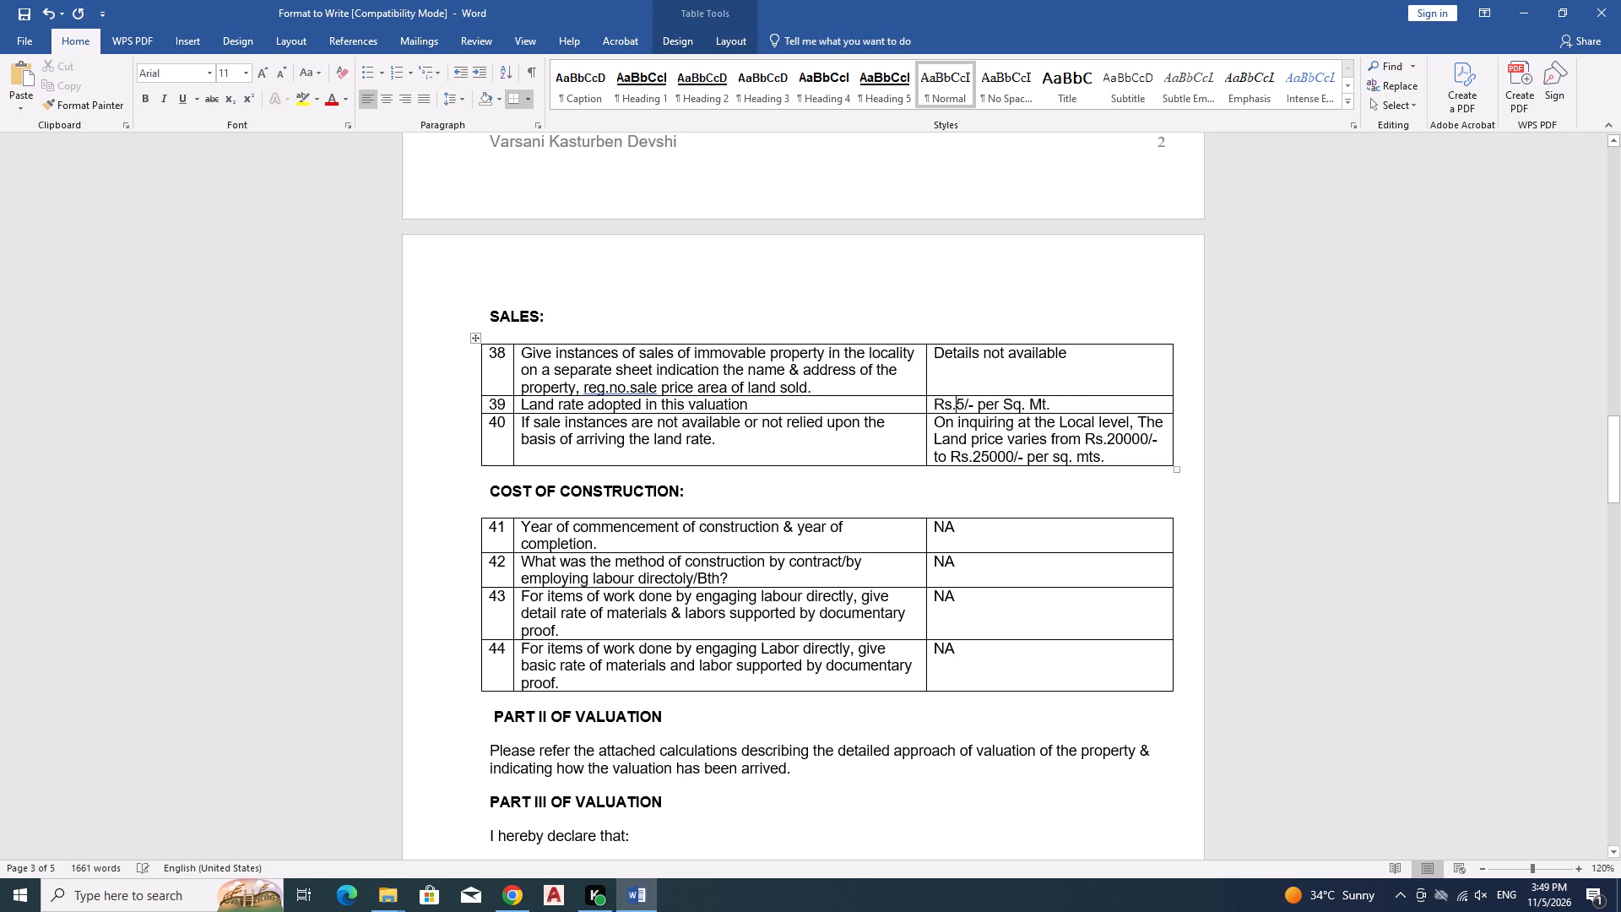
key("Delete")
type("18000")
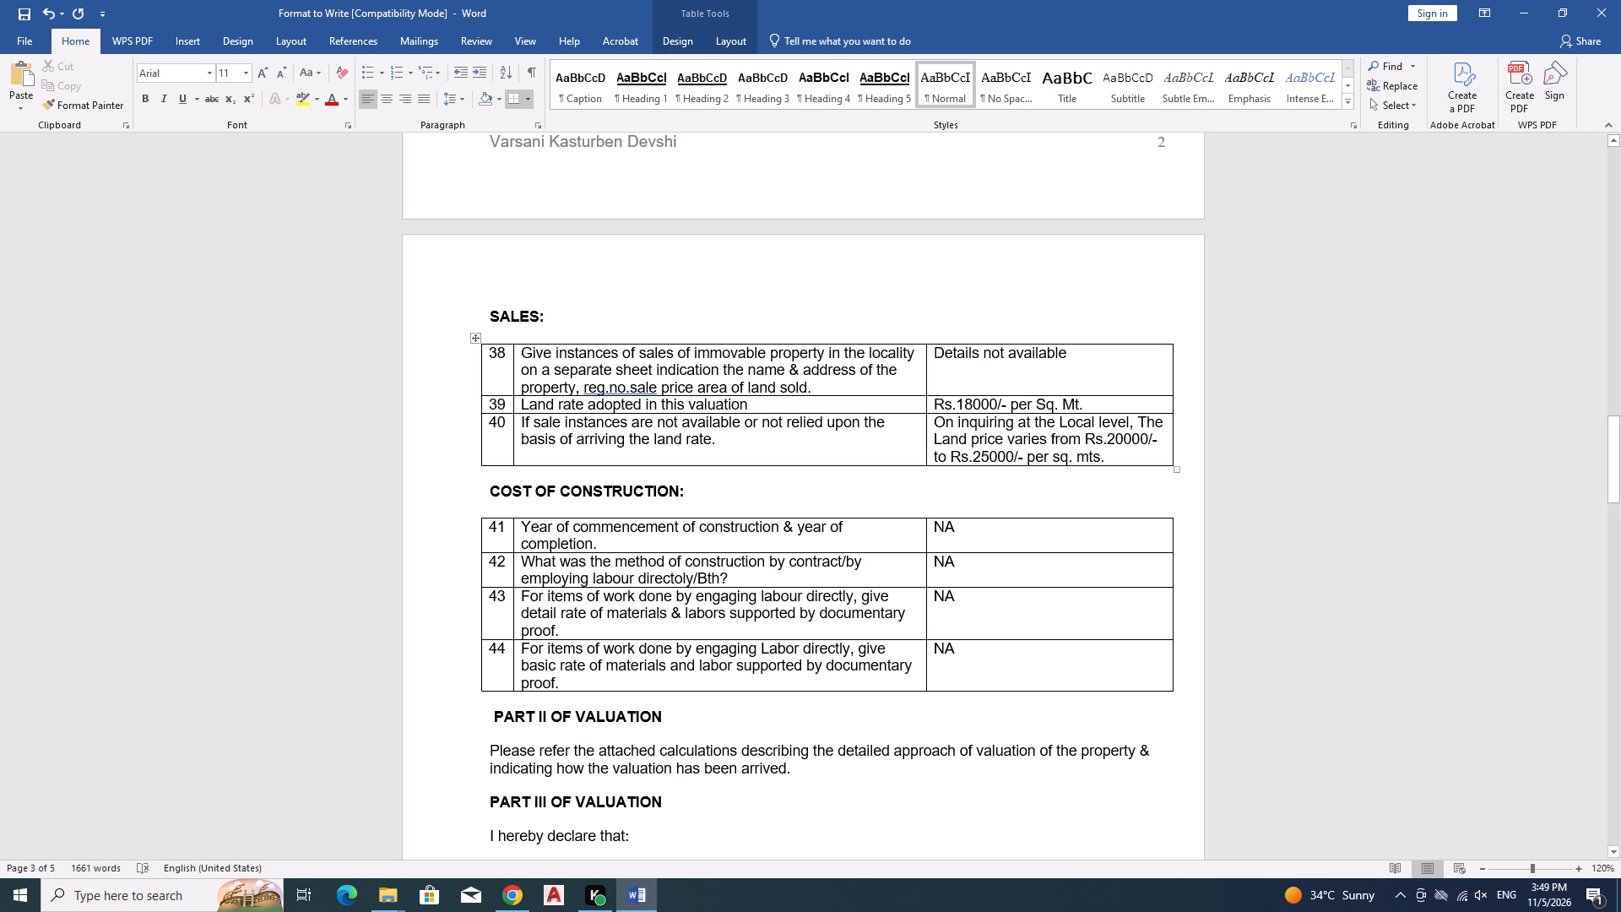
Set the lower end of the land price range in row 40 to Rs.18000/-.
left_click(1107, 439)
key("Delete")
key("Delete")
key("Delete")
key("Delete")
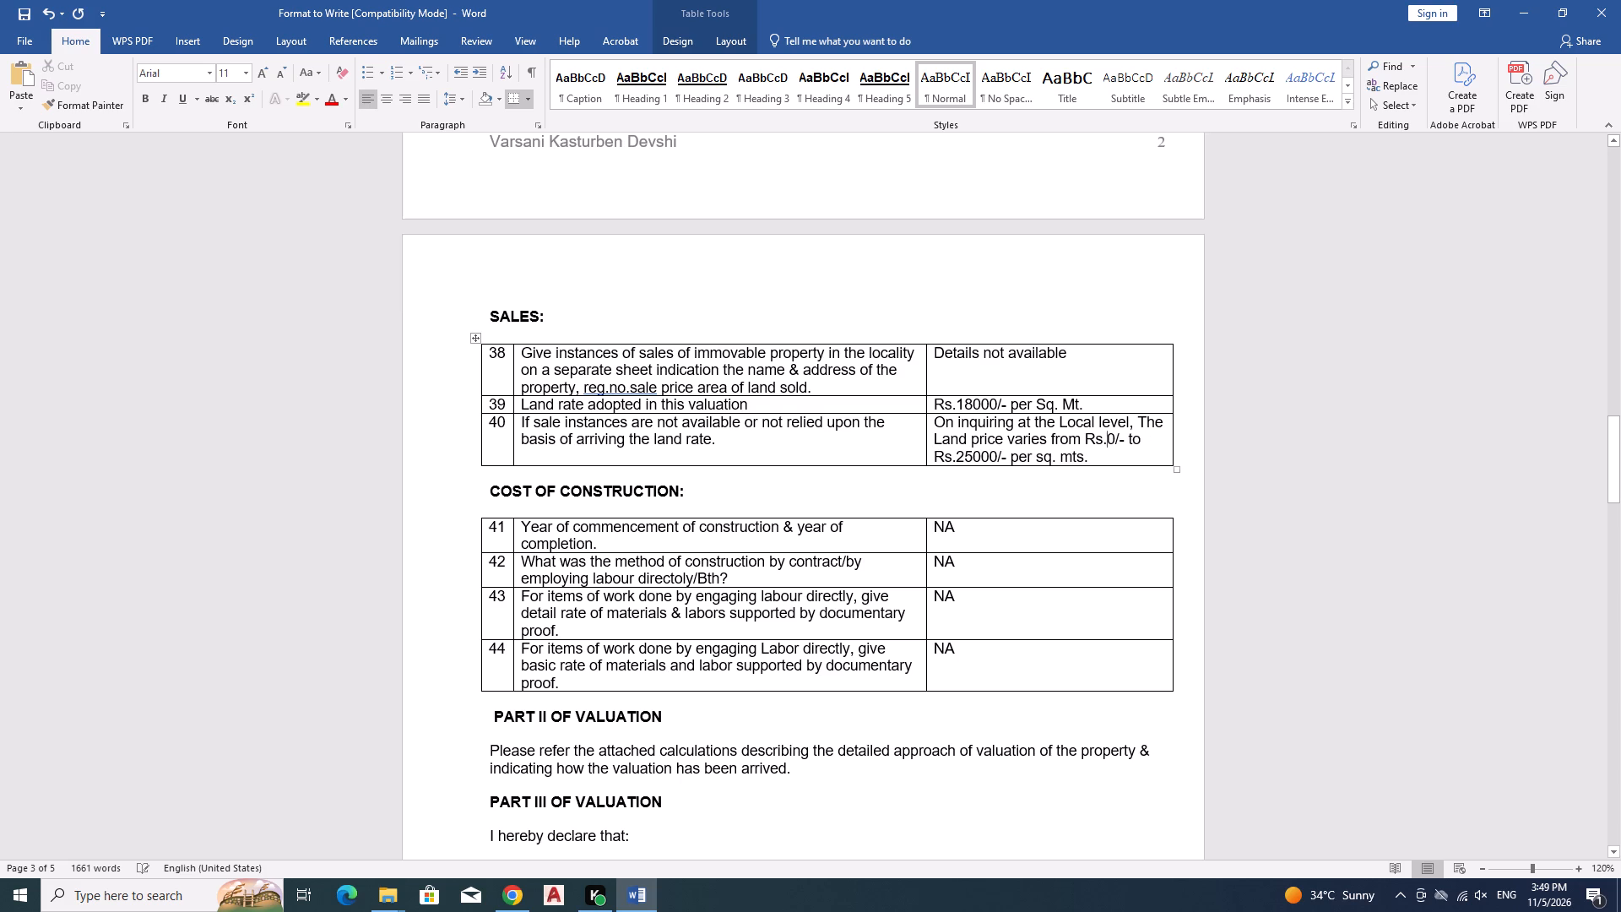
key("Delete")
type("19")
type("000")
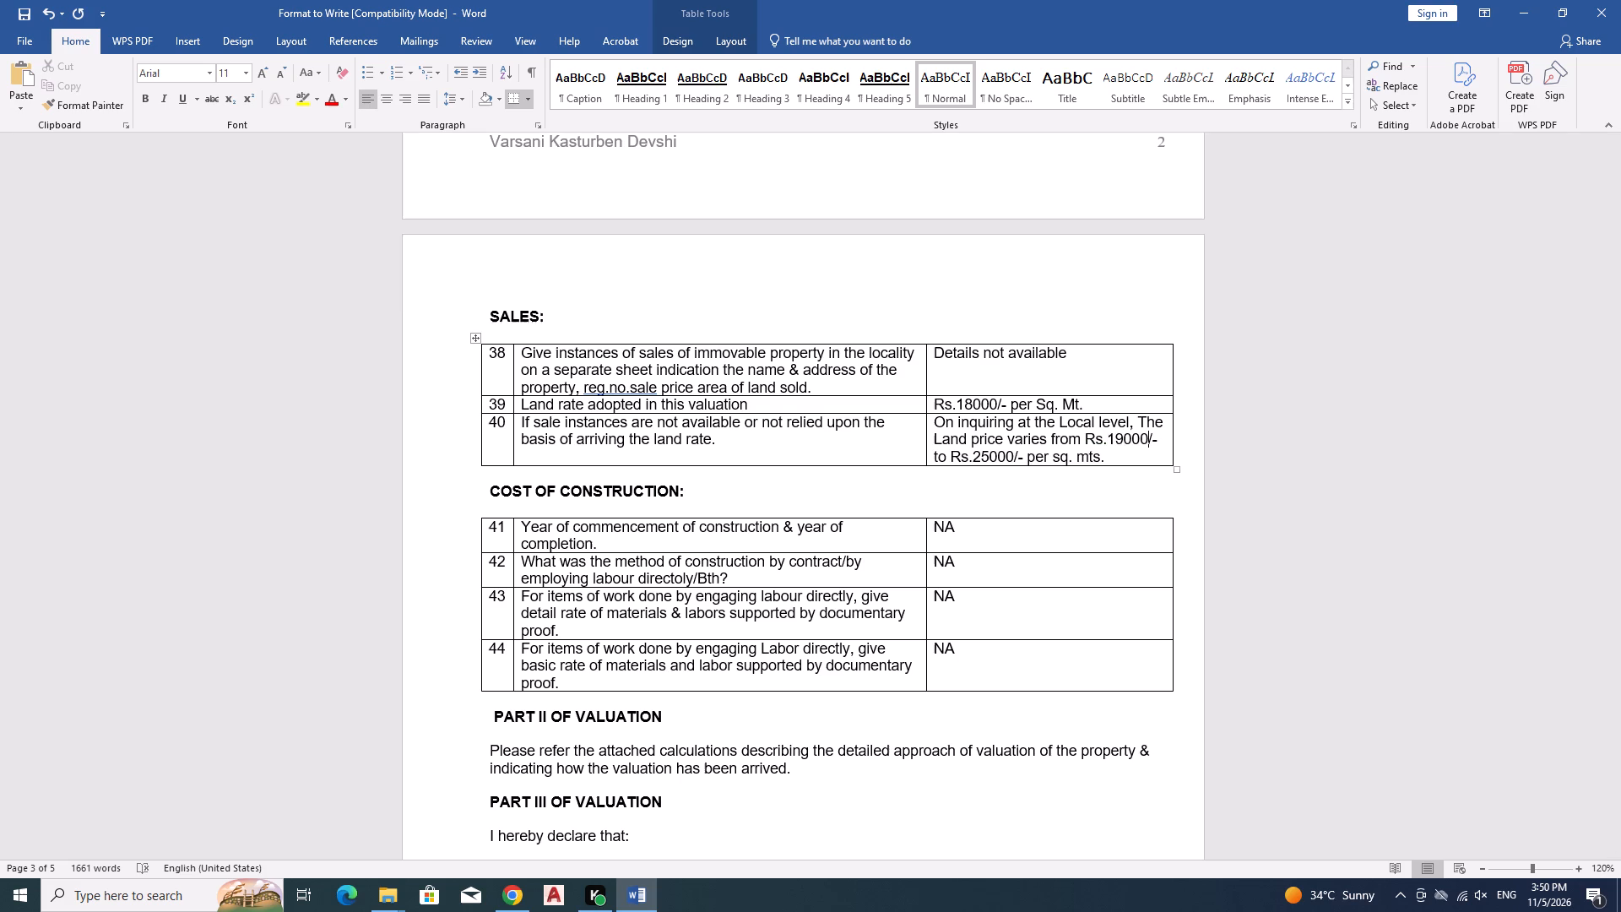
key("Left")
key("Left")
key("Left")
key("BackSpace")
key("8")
Set the upper end of the land price range in row 40 to Rs.19000/-.
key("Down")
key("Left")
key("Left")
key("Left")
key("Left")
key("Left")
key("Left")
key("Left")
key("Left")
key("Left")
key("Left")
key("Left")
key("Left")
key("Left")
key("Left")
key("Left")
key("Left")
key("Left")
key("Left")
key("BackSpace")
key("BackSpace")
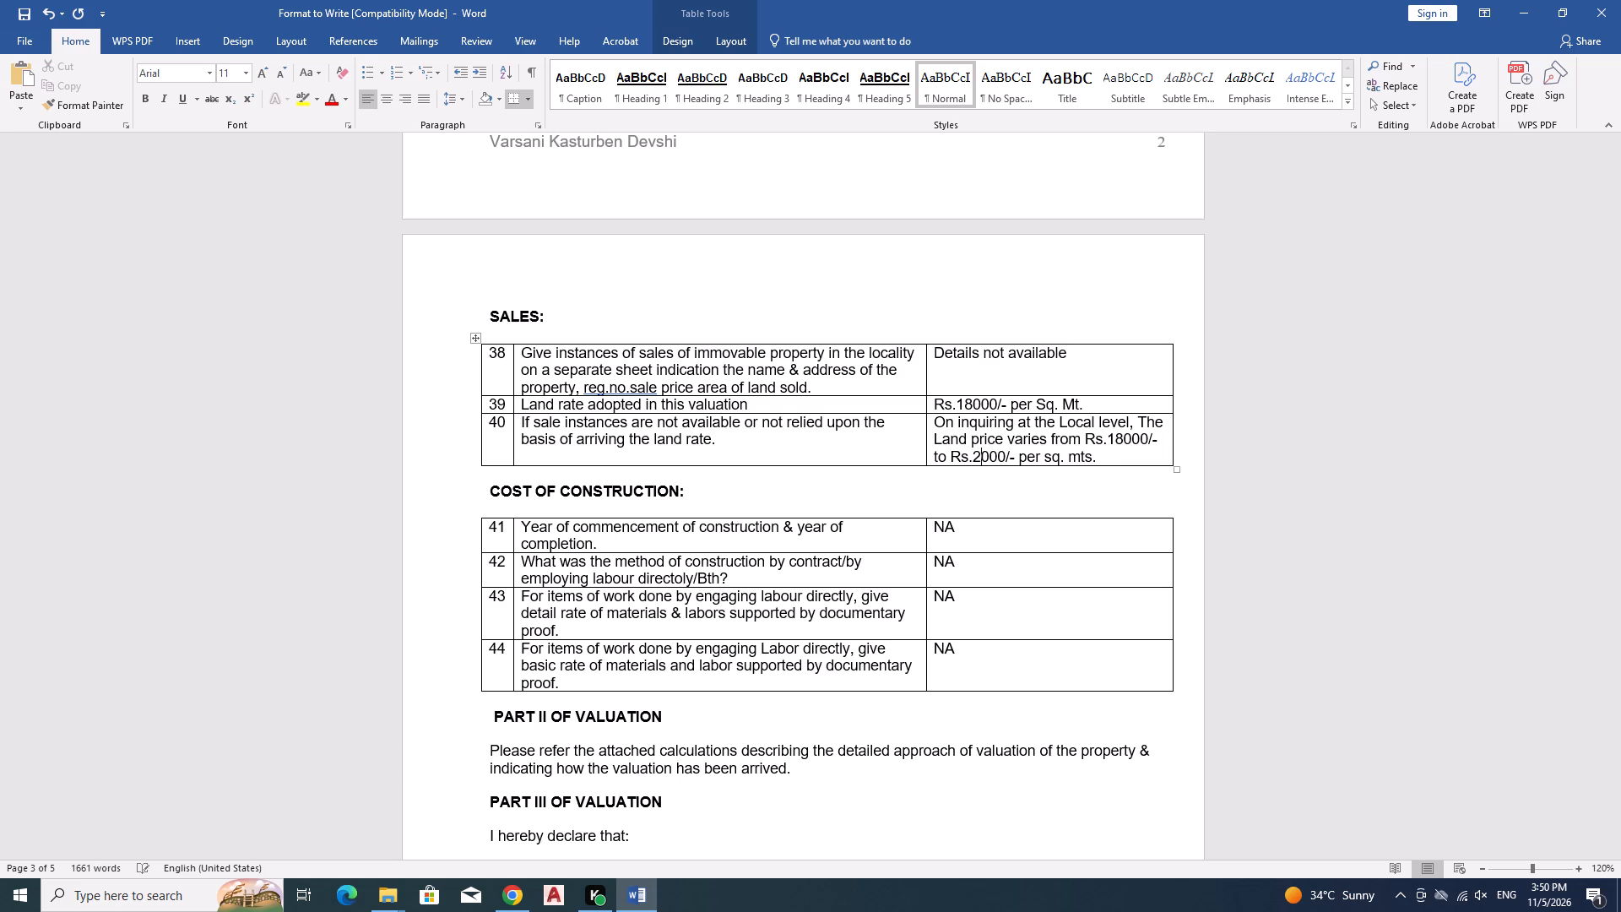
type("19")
Set both the property inspection date and the DATE above PLACE in Part III to 05/11/2026.
scroll(1080, 502, "down", 7)
left_click_drag(825, 534, 846, 539)
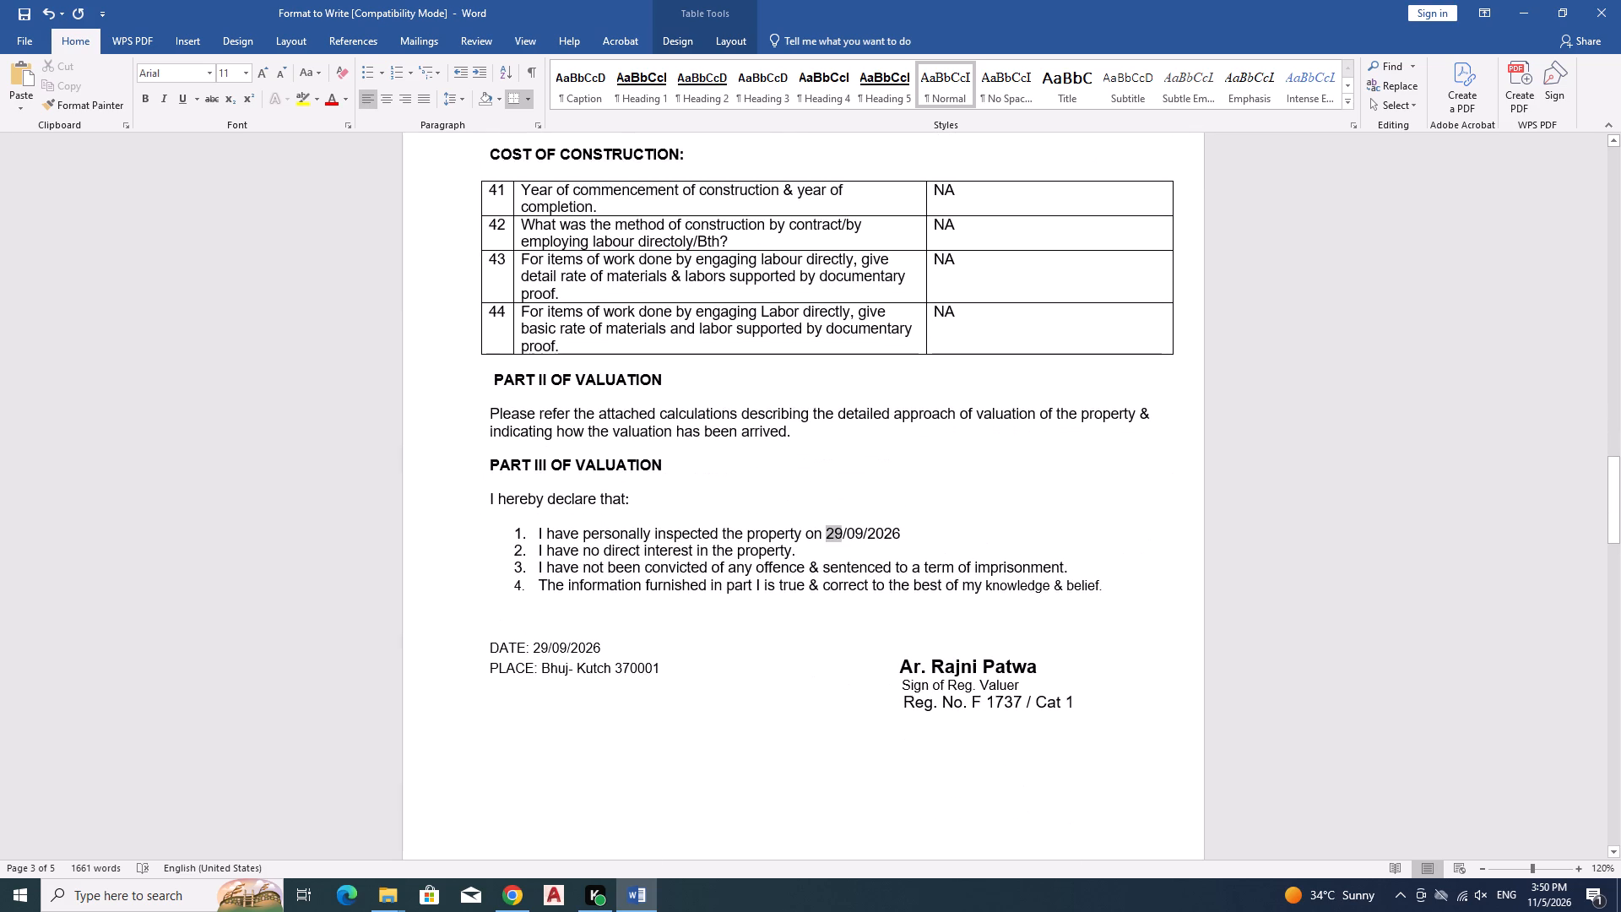
left_click_drag(846, 539, 863, 536)
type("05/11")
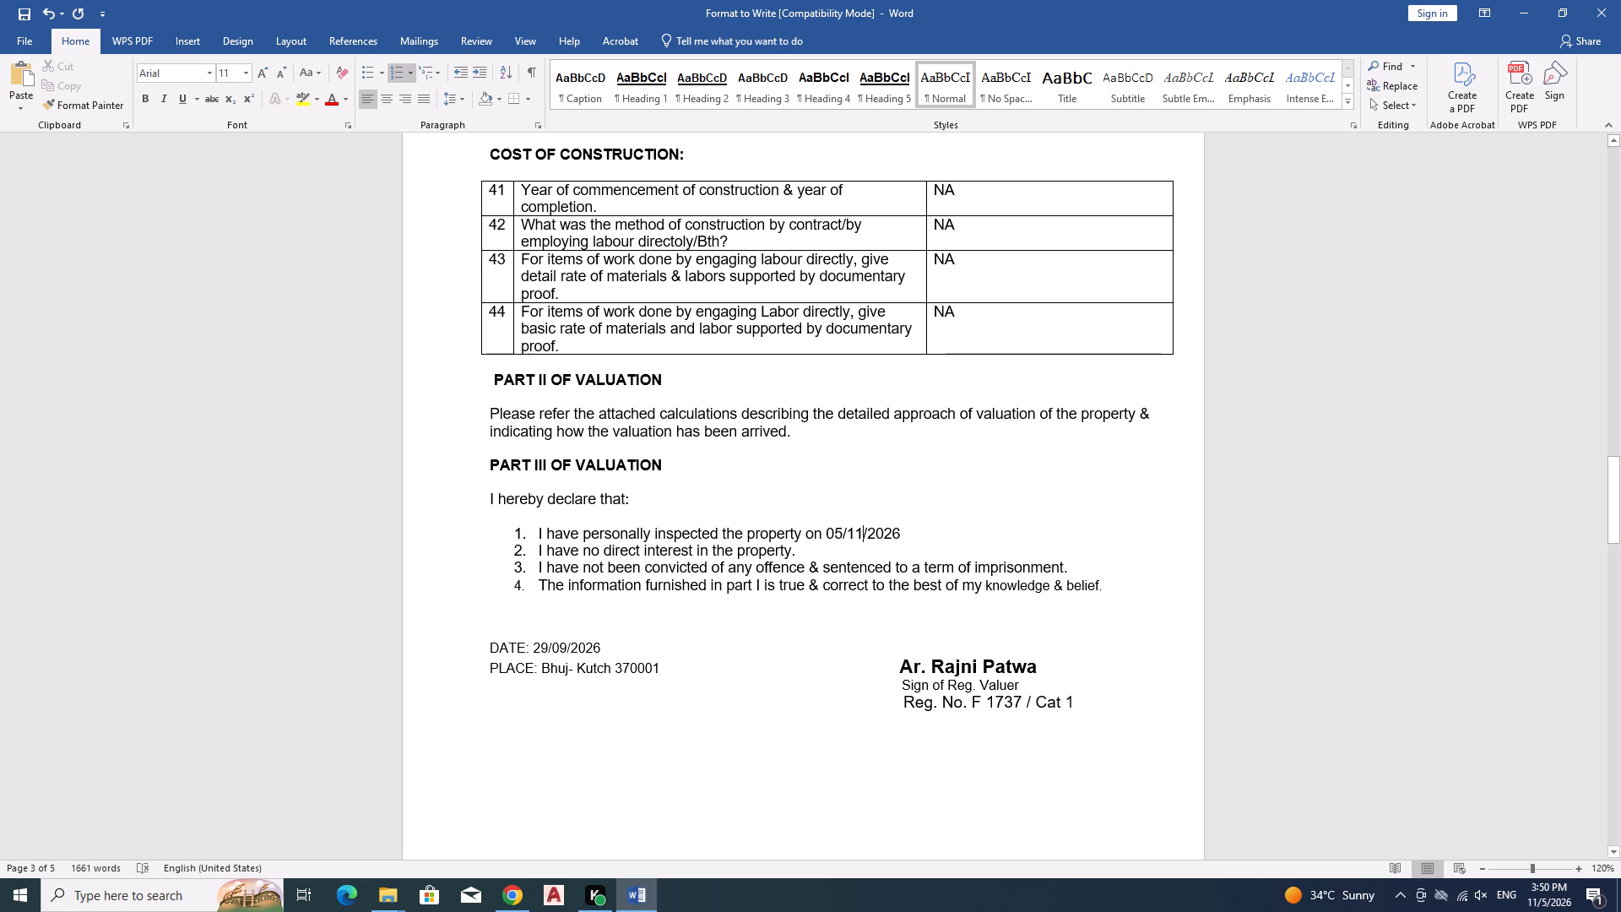
left_click_drag(532, 648, 562, 649)
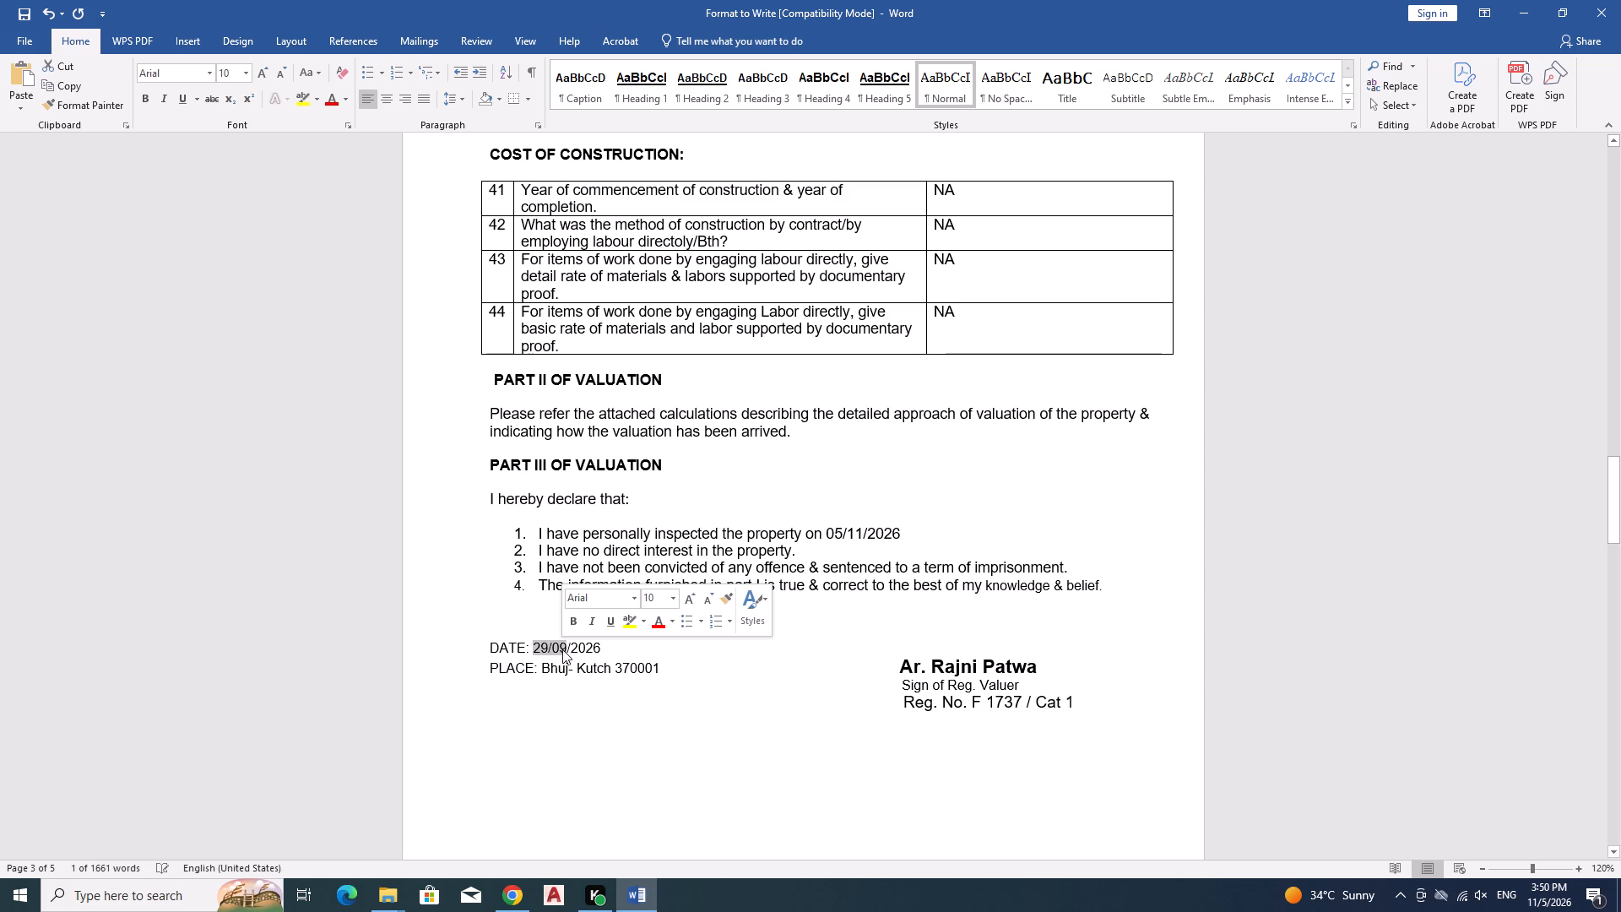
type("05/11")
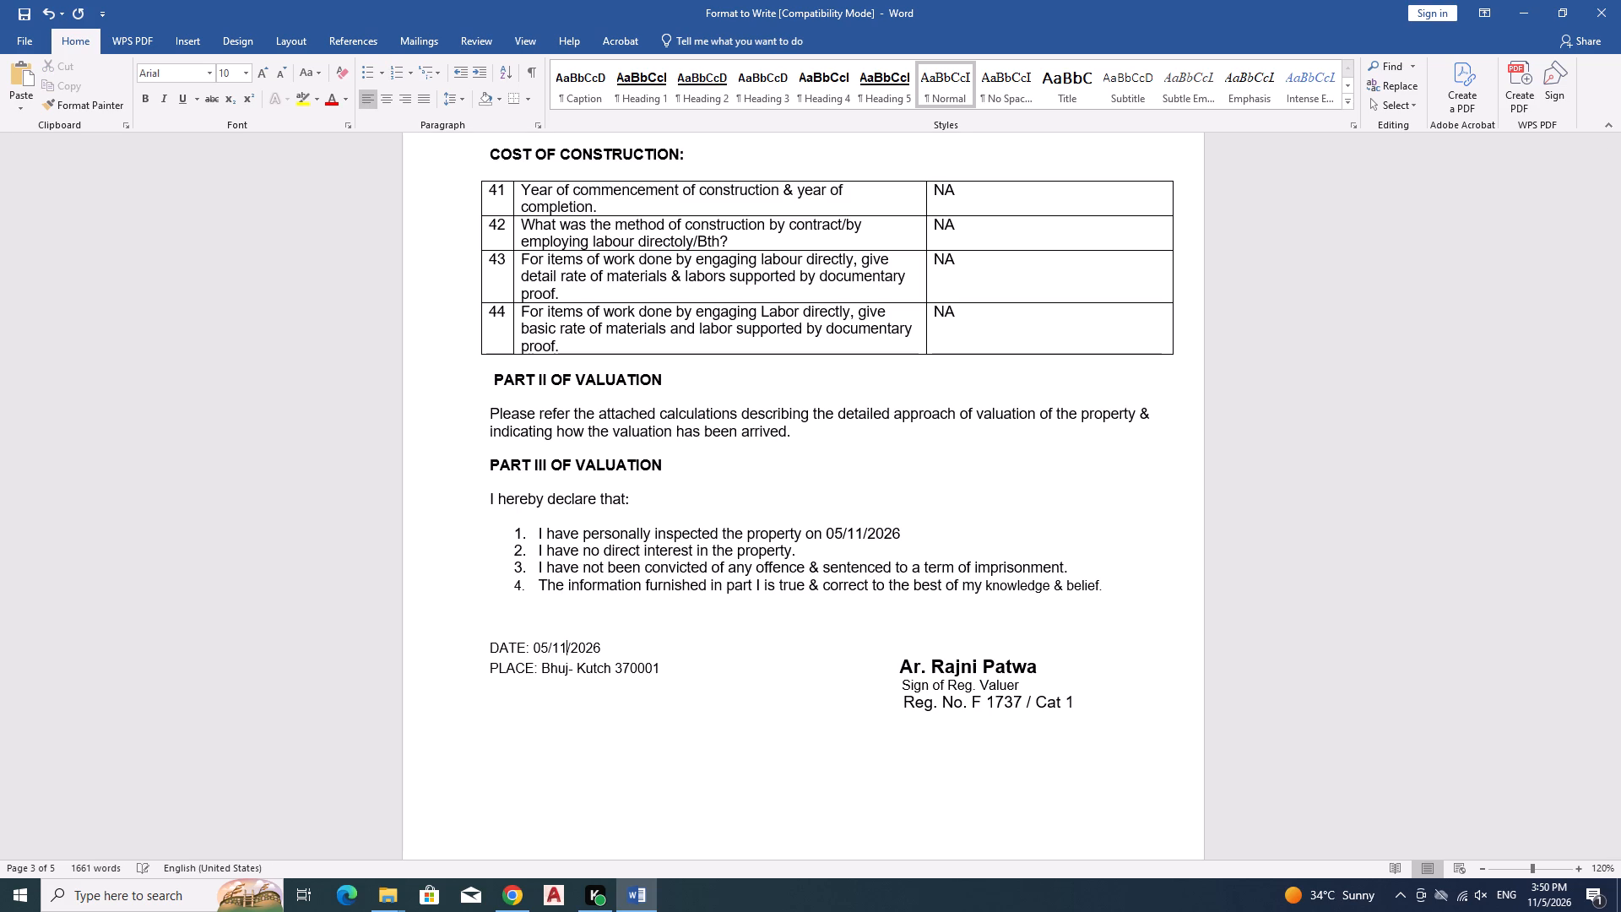
Delete the blank lines above the REPORT OF VALUATIN OF IMMOVABLE PROPERTY heading on page 4.
scroll(596, 578, "down", 10)
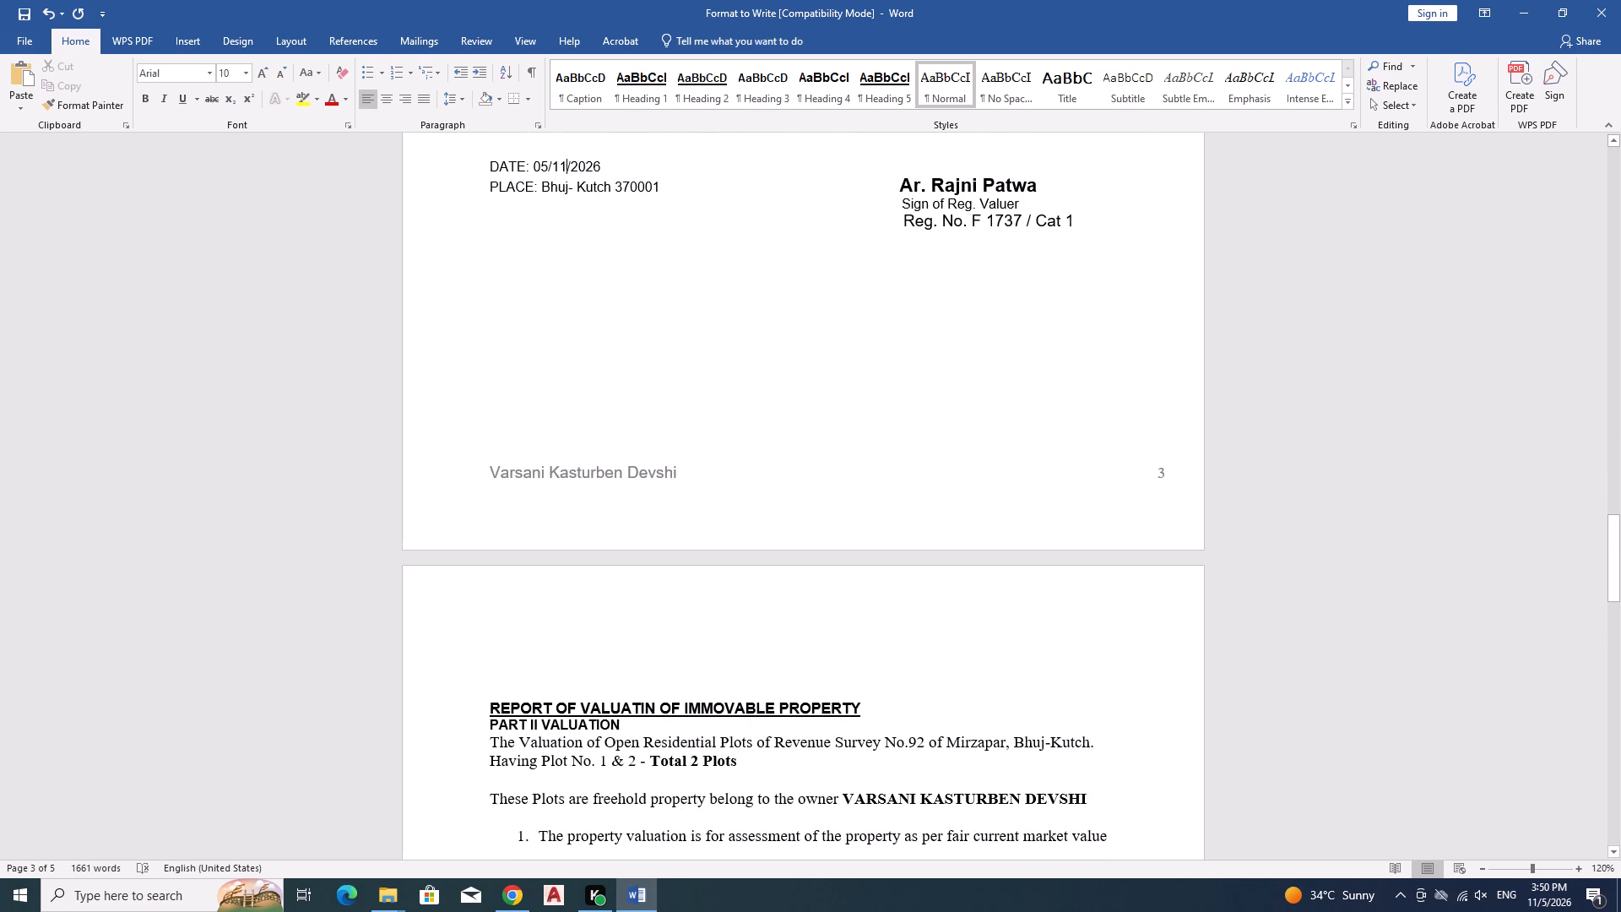
scroll(596, 578, "down", 1)
left_click(489, 654)
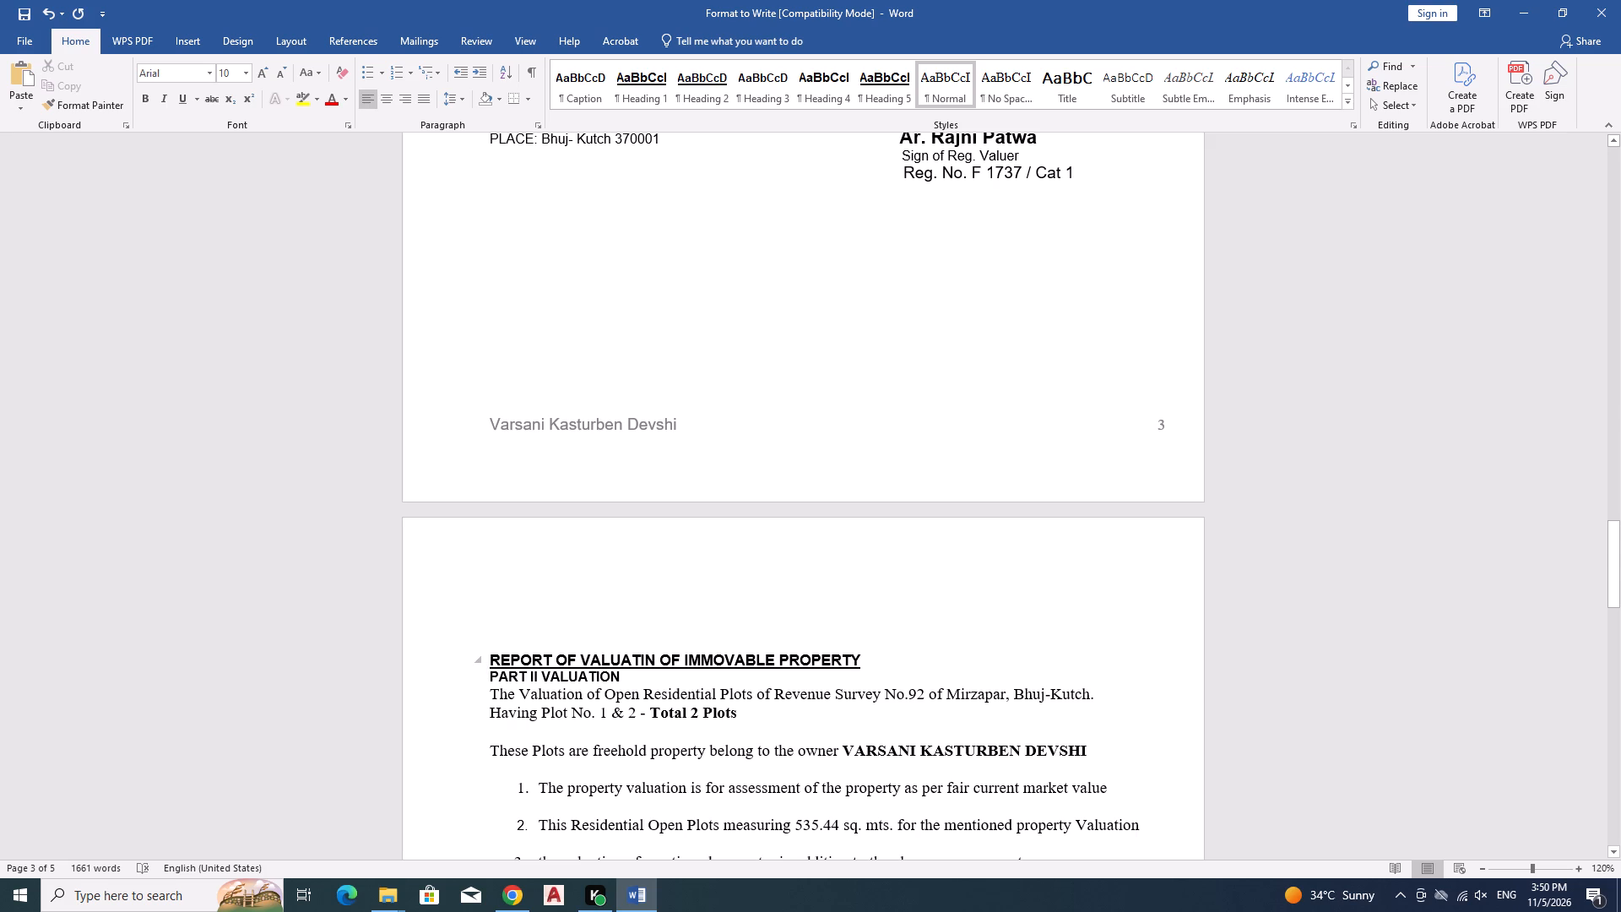
key("BackSpace")
key("BackSpace")
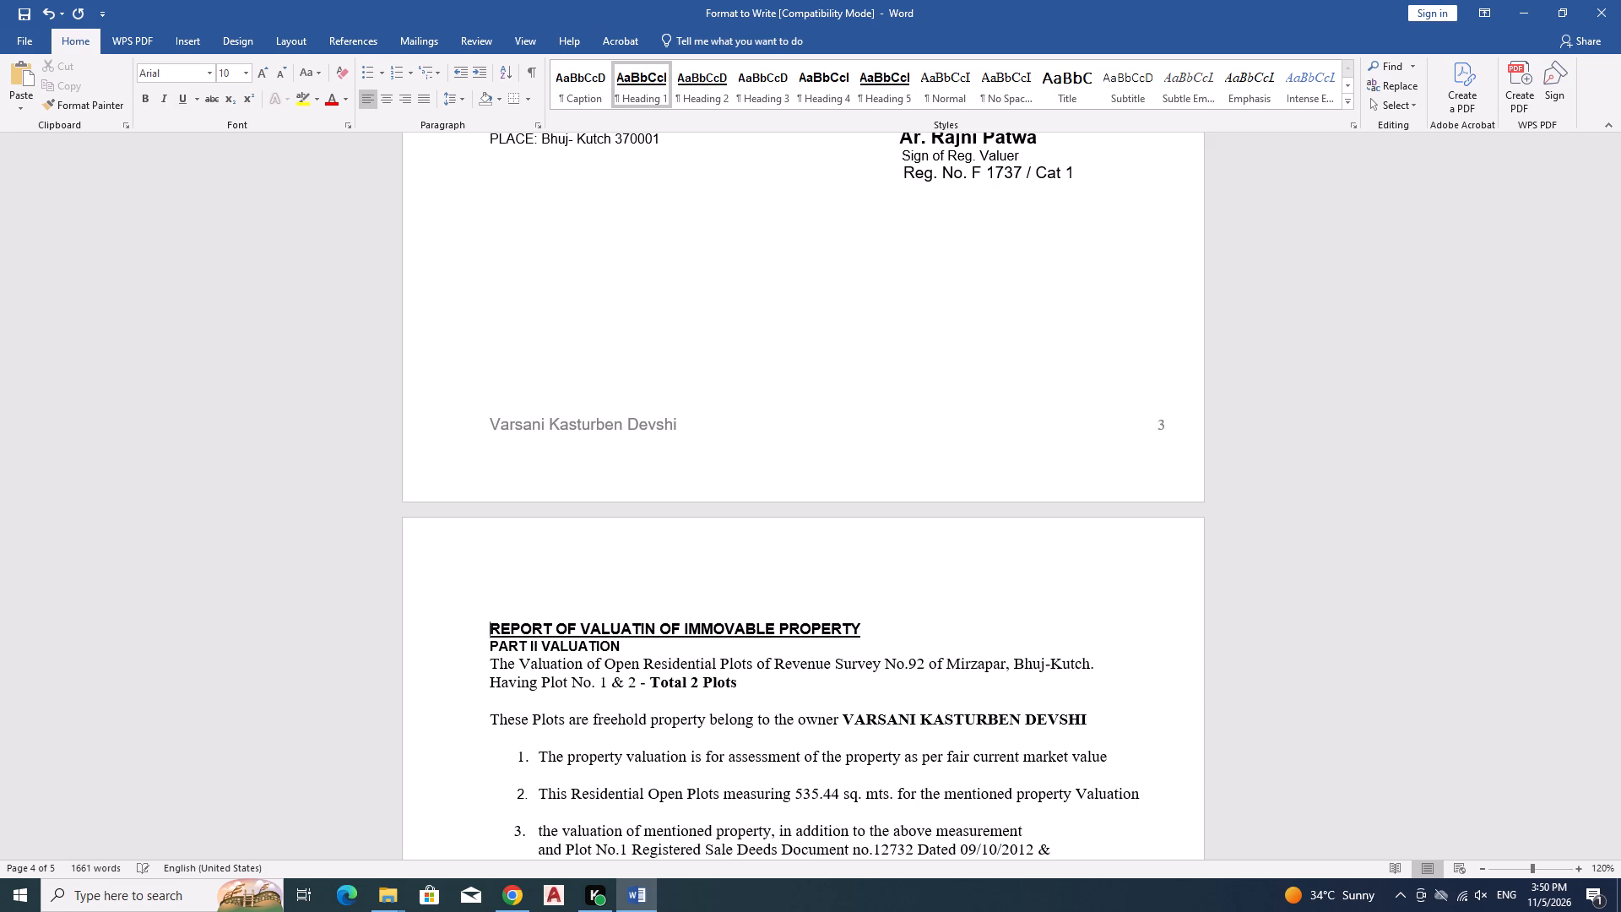
key("BackSpace")
key("BackSpace")
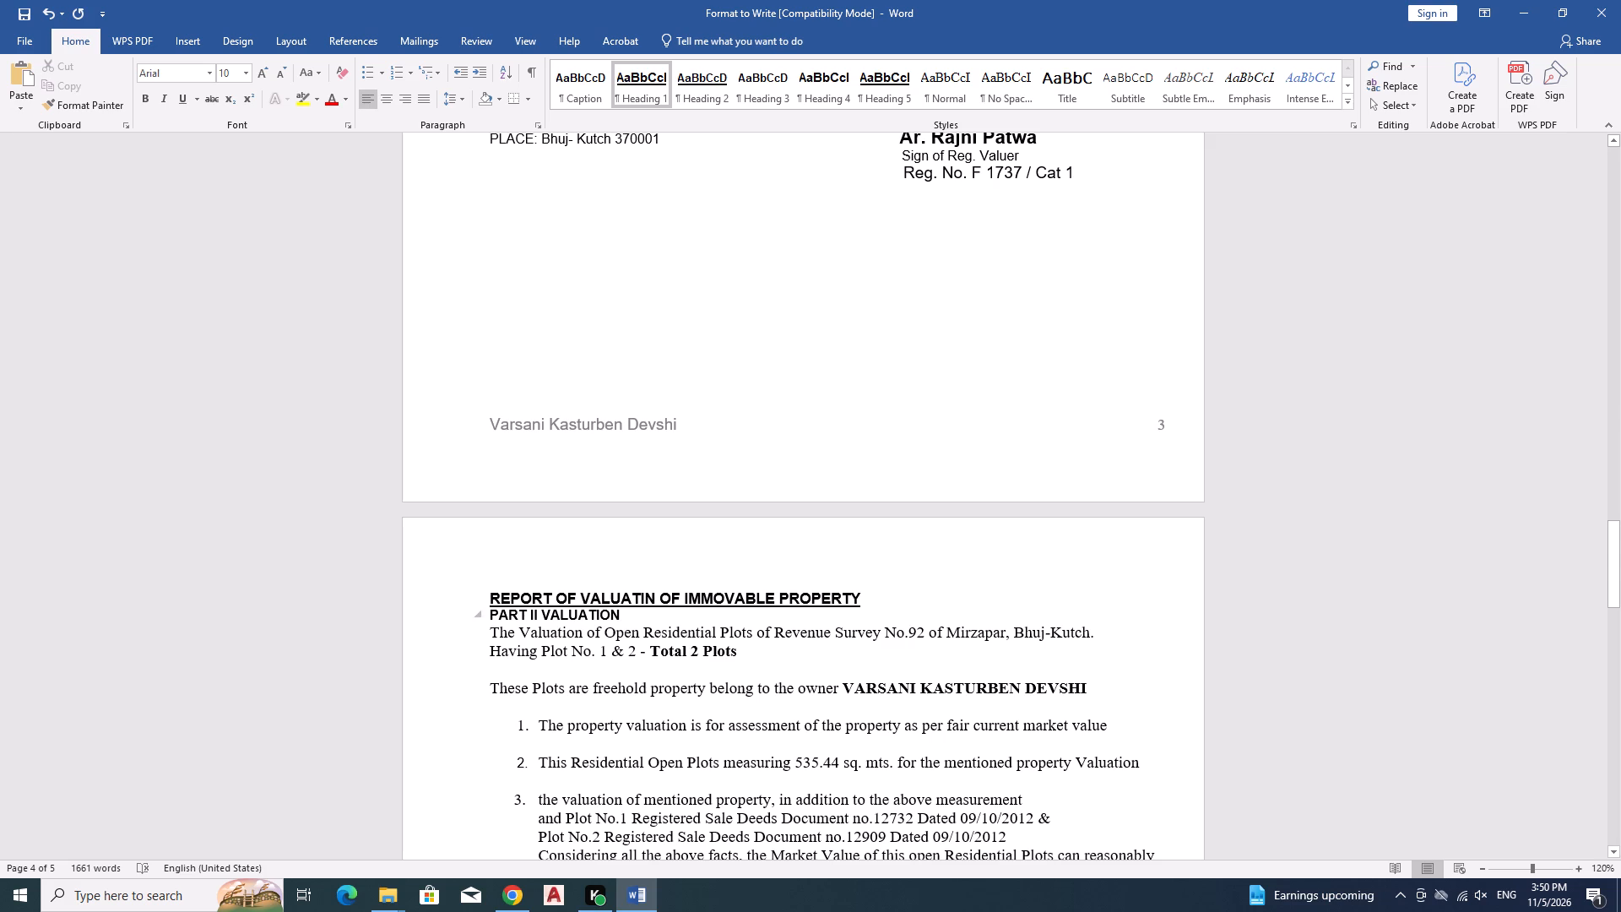
scroll(696, 535, "up", 20)
scroll(696, 535, "up", 20)
scroll(696, 535, "up", 1)
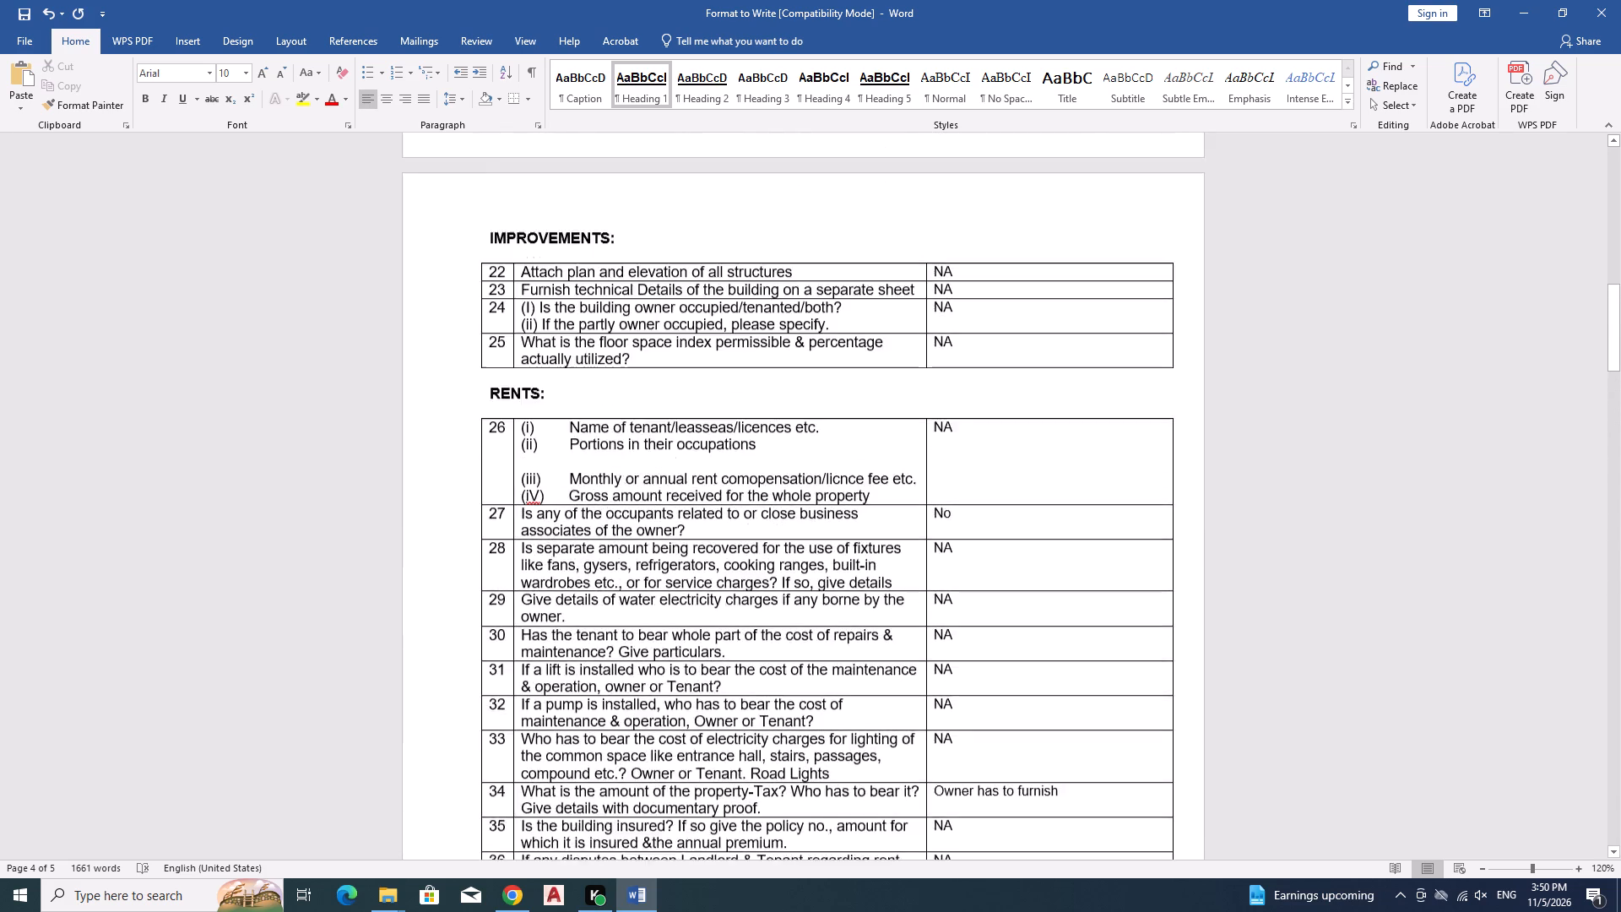
scroll(951, 531, "up", 20)
scroll(951, 531, "up", 8)
scroll(981, 525, "down", 6)
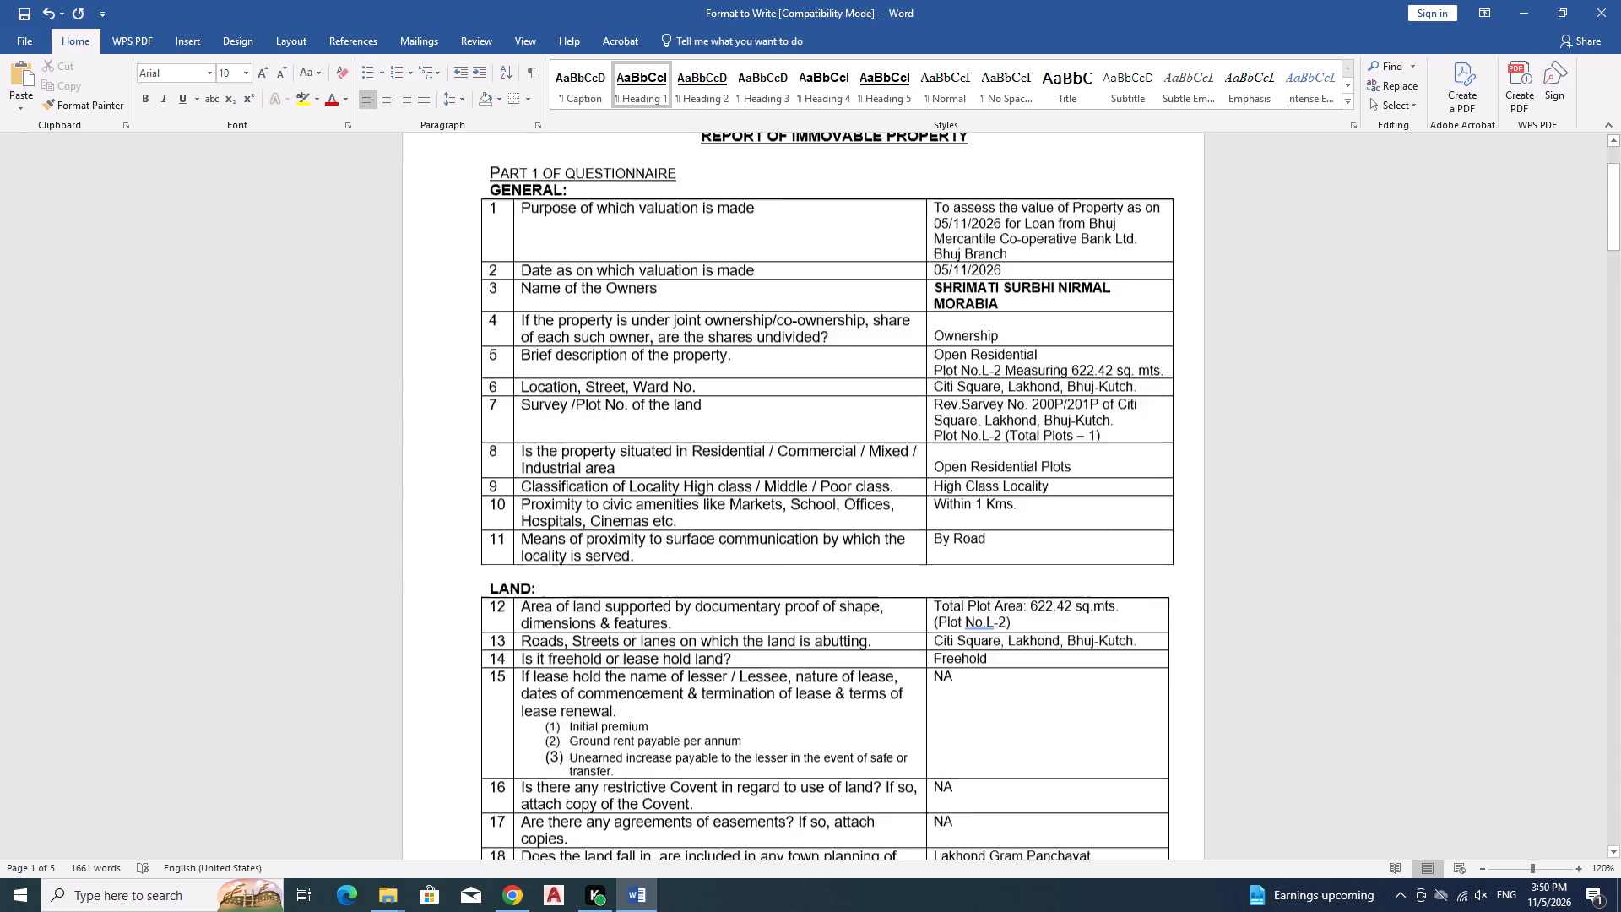
left_click(1027, 469)
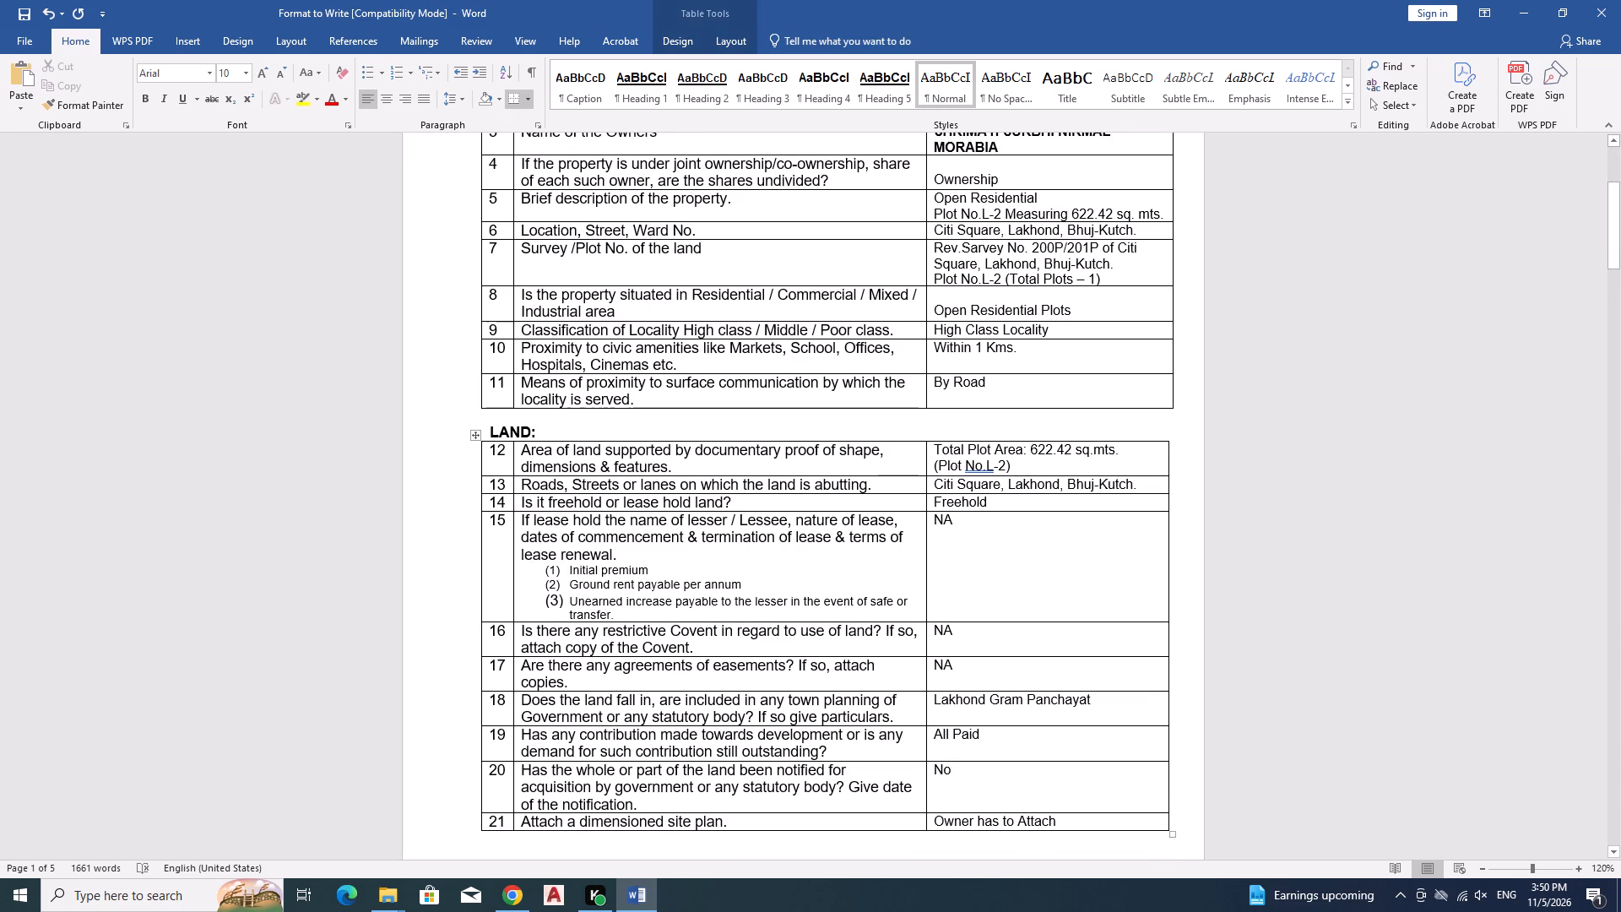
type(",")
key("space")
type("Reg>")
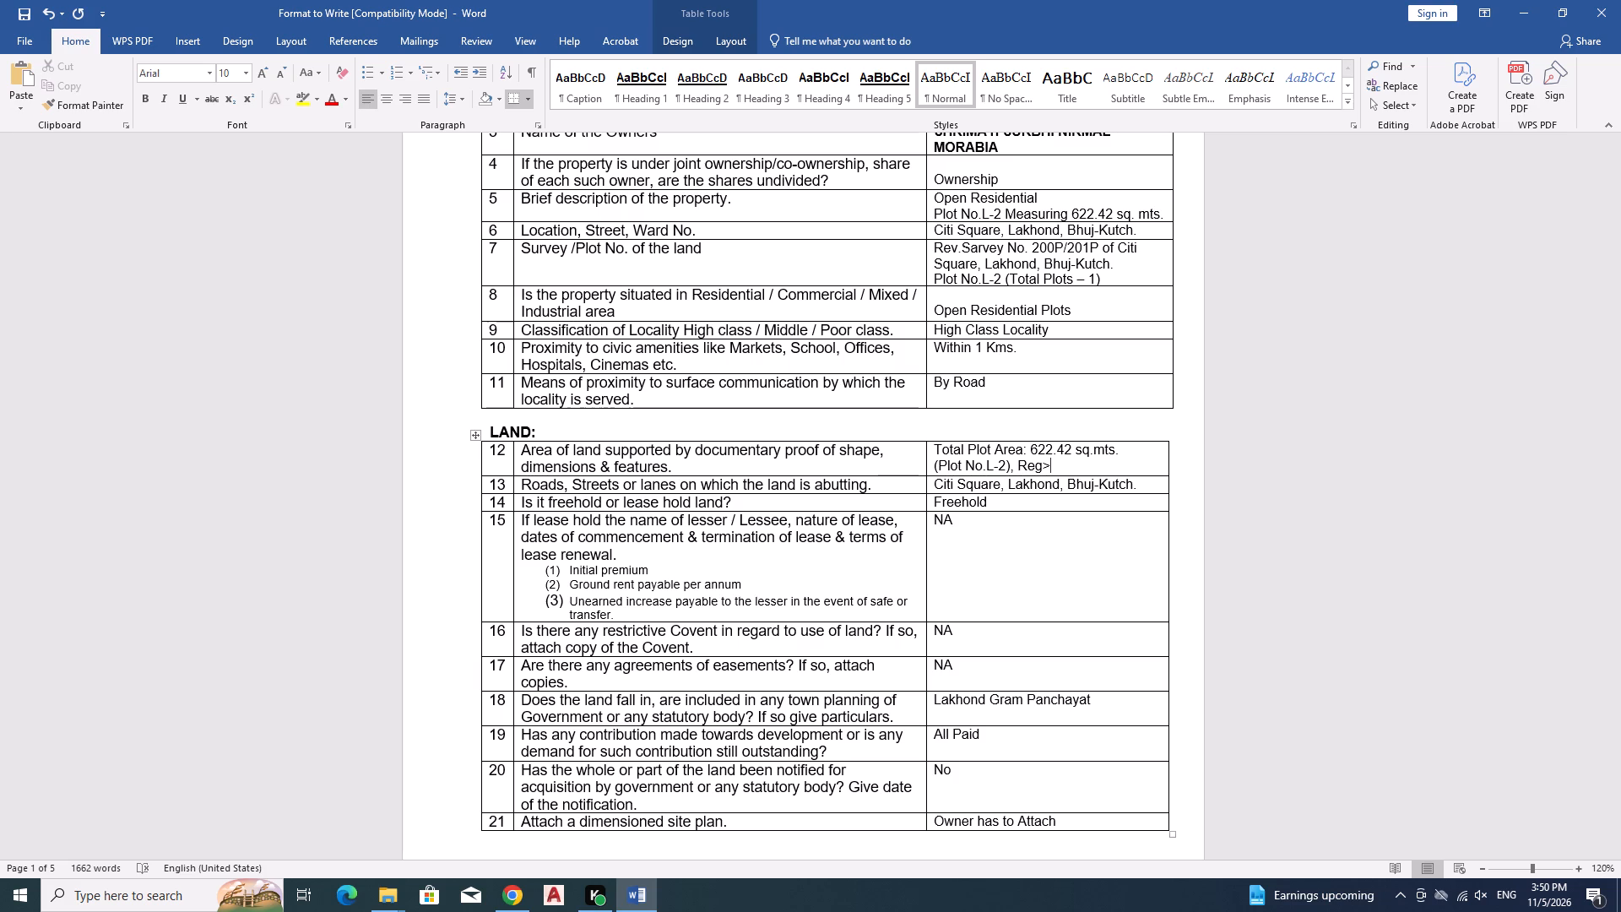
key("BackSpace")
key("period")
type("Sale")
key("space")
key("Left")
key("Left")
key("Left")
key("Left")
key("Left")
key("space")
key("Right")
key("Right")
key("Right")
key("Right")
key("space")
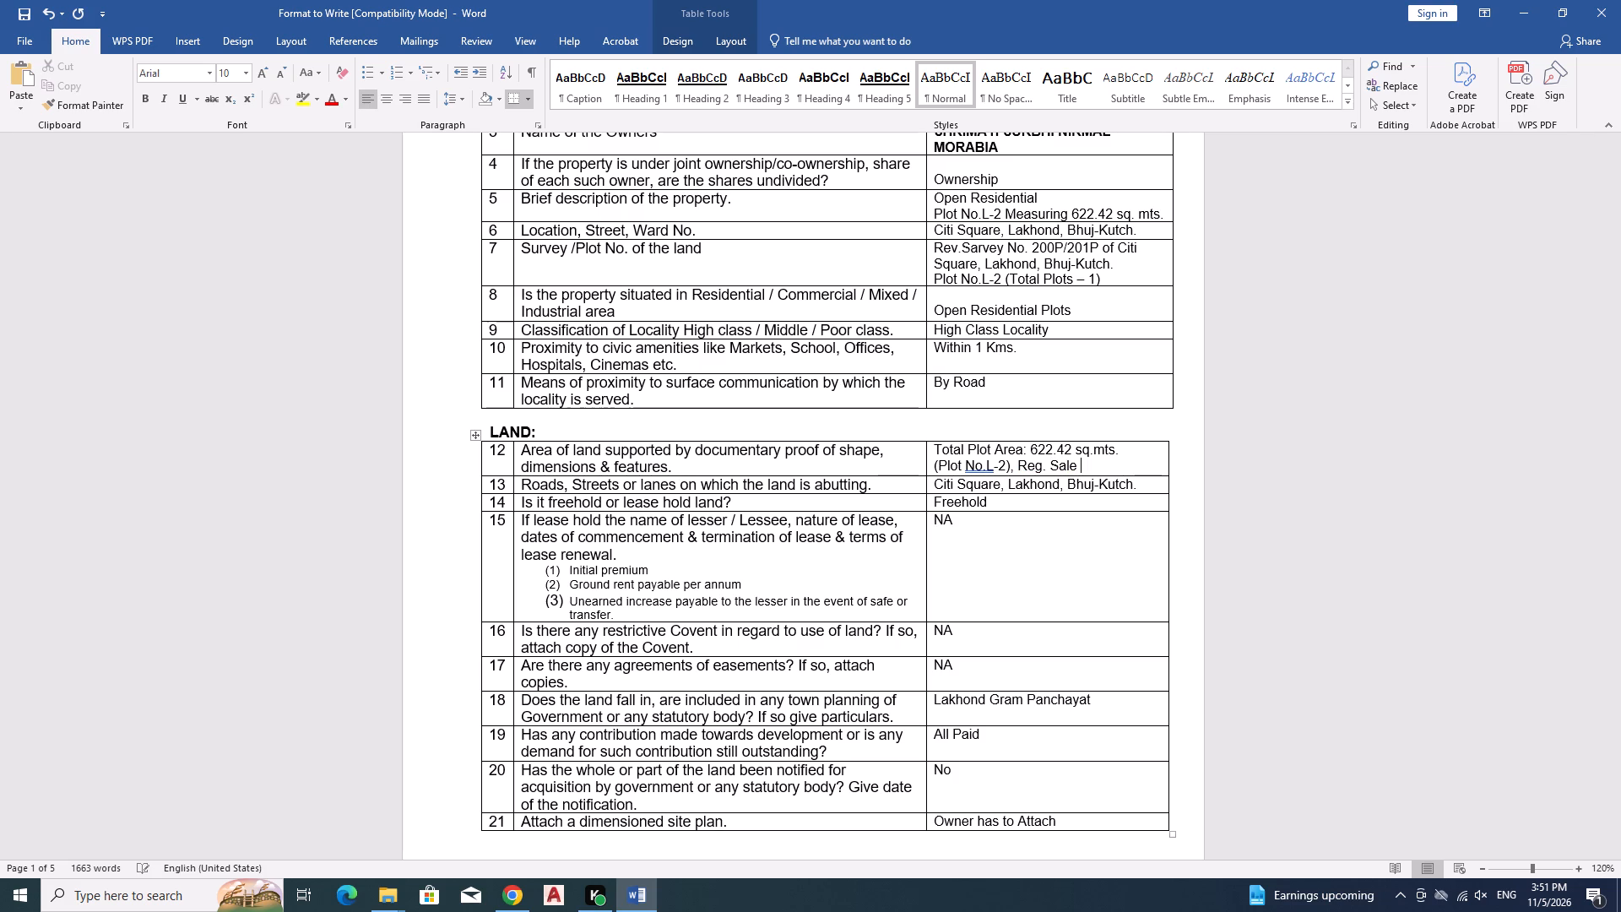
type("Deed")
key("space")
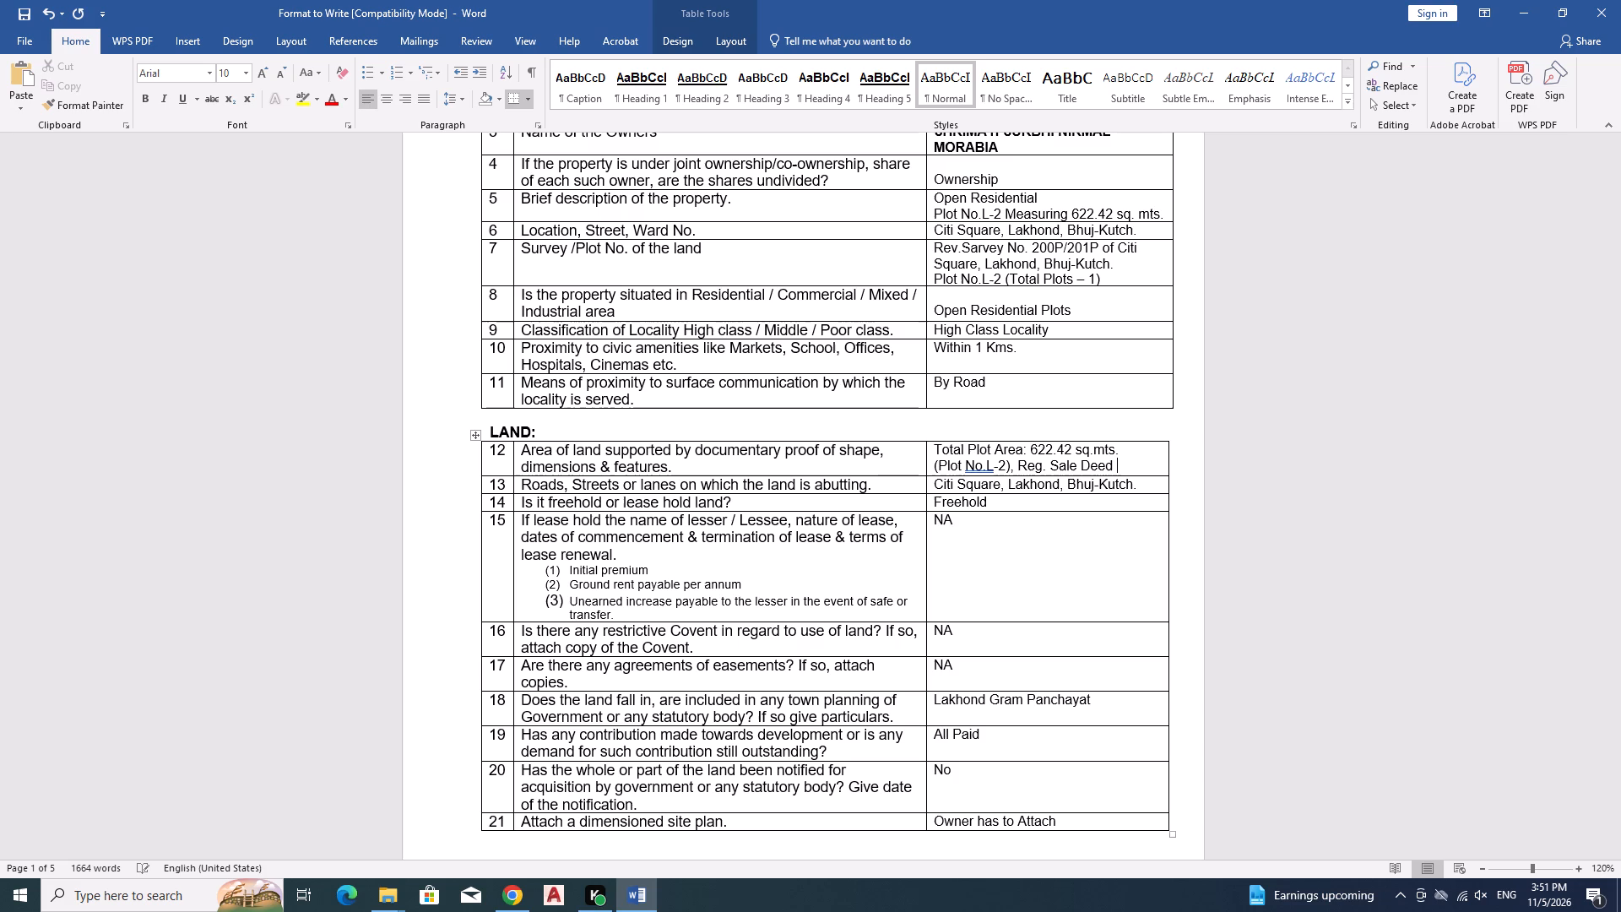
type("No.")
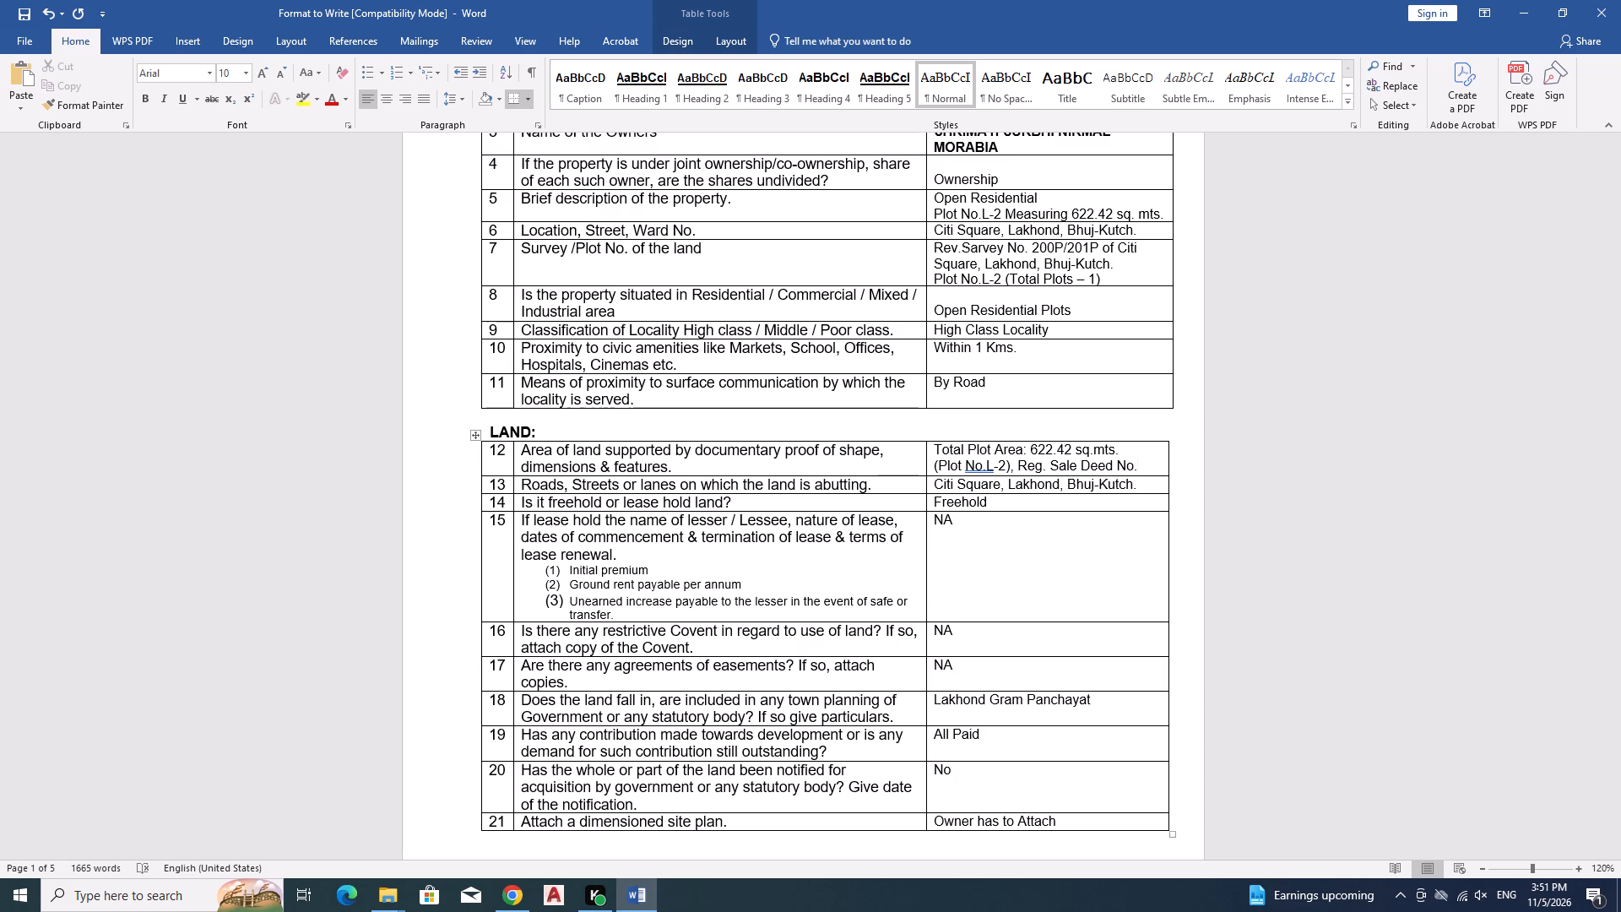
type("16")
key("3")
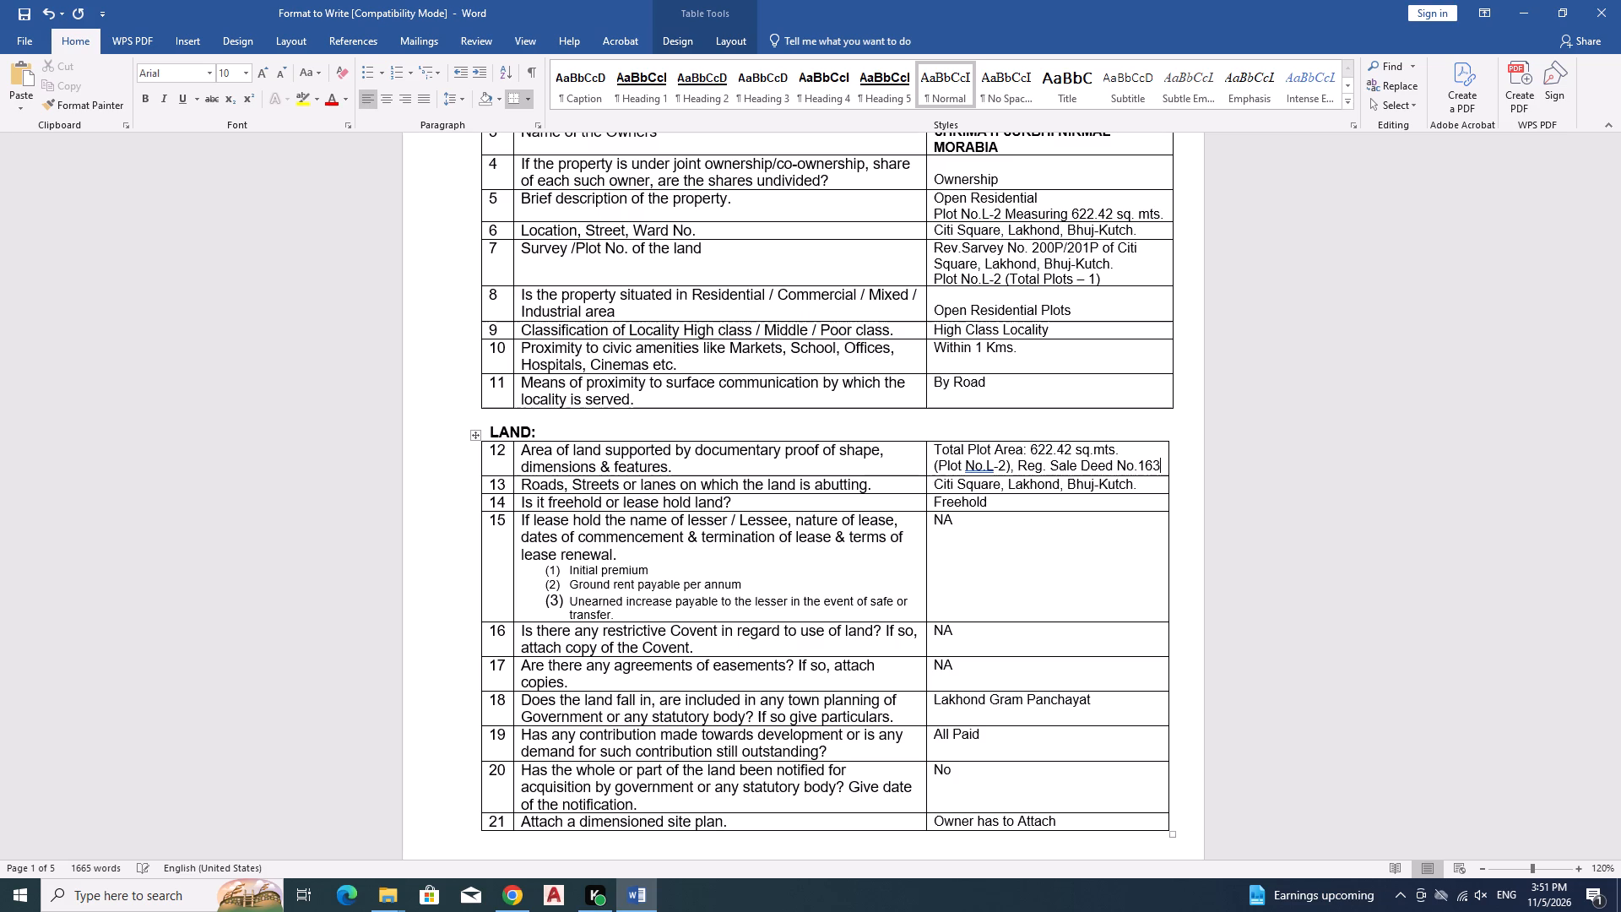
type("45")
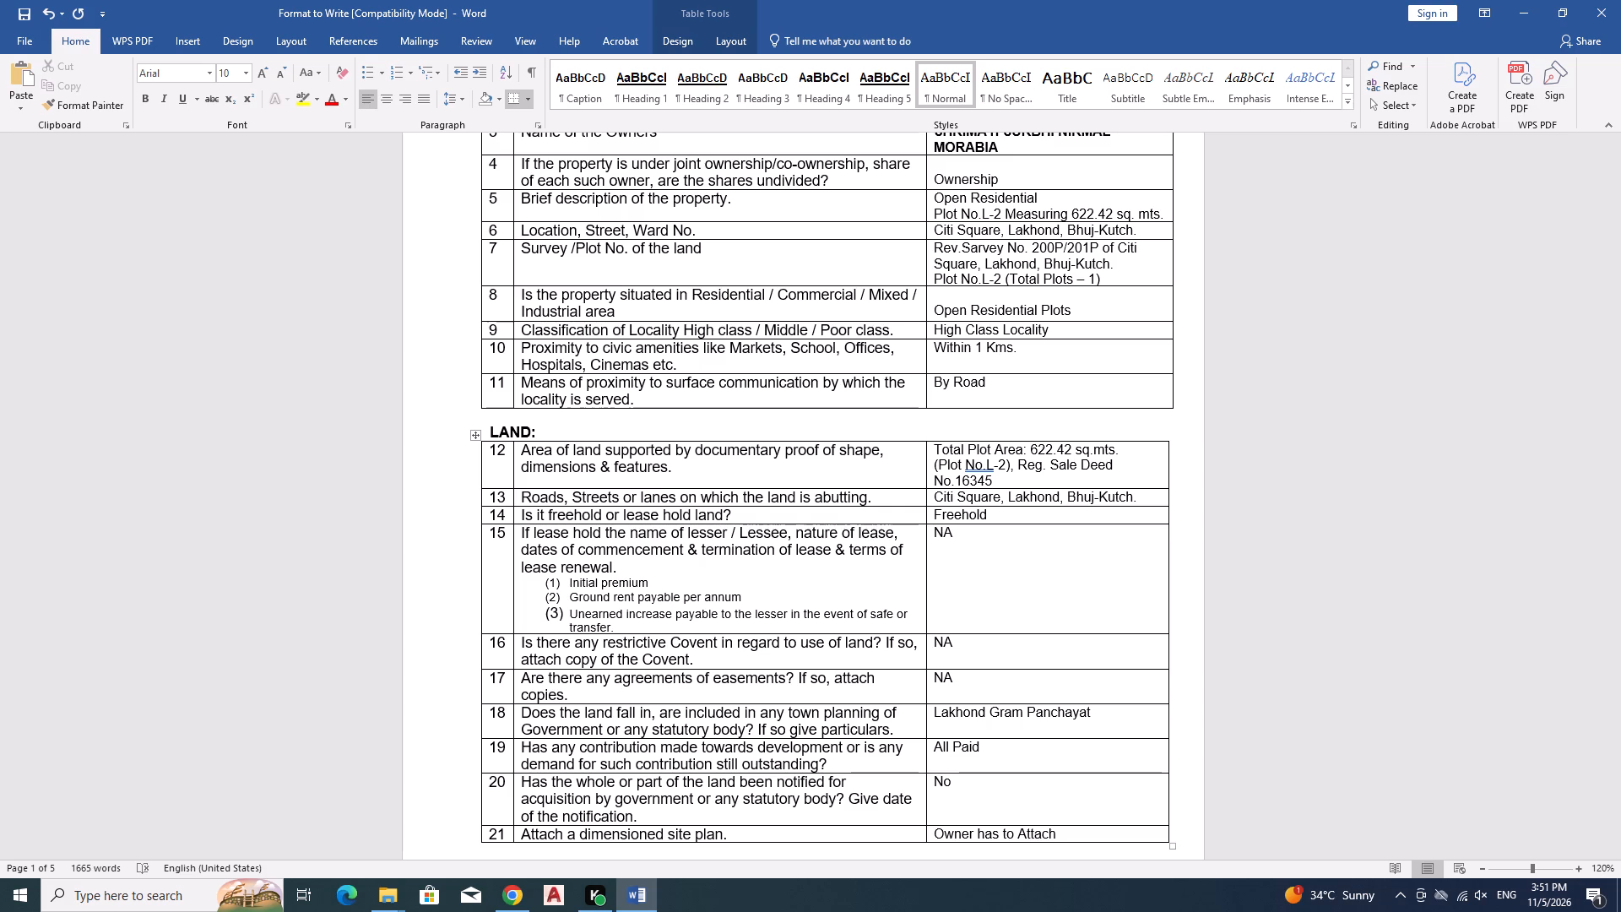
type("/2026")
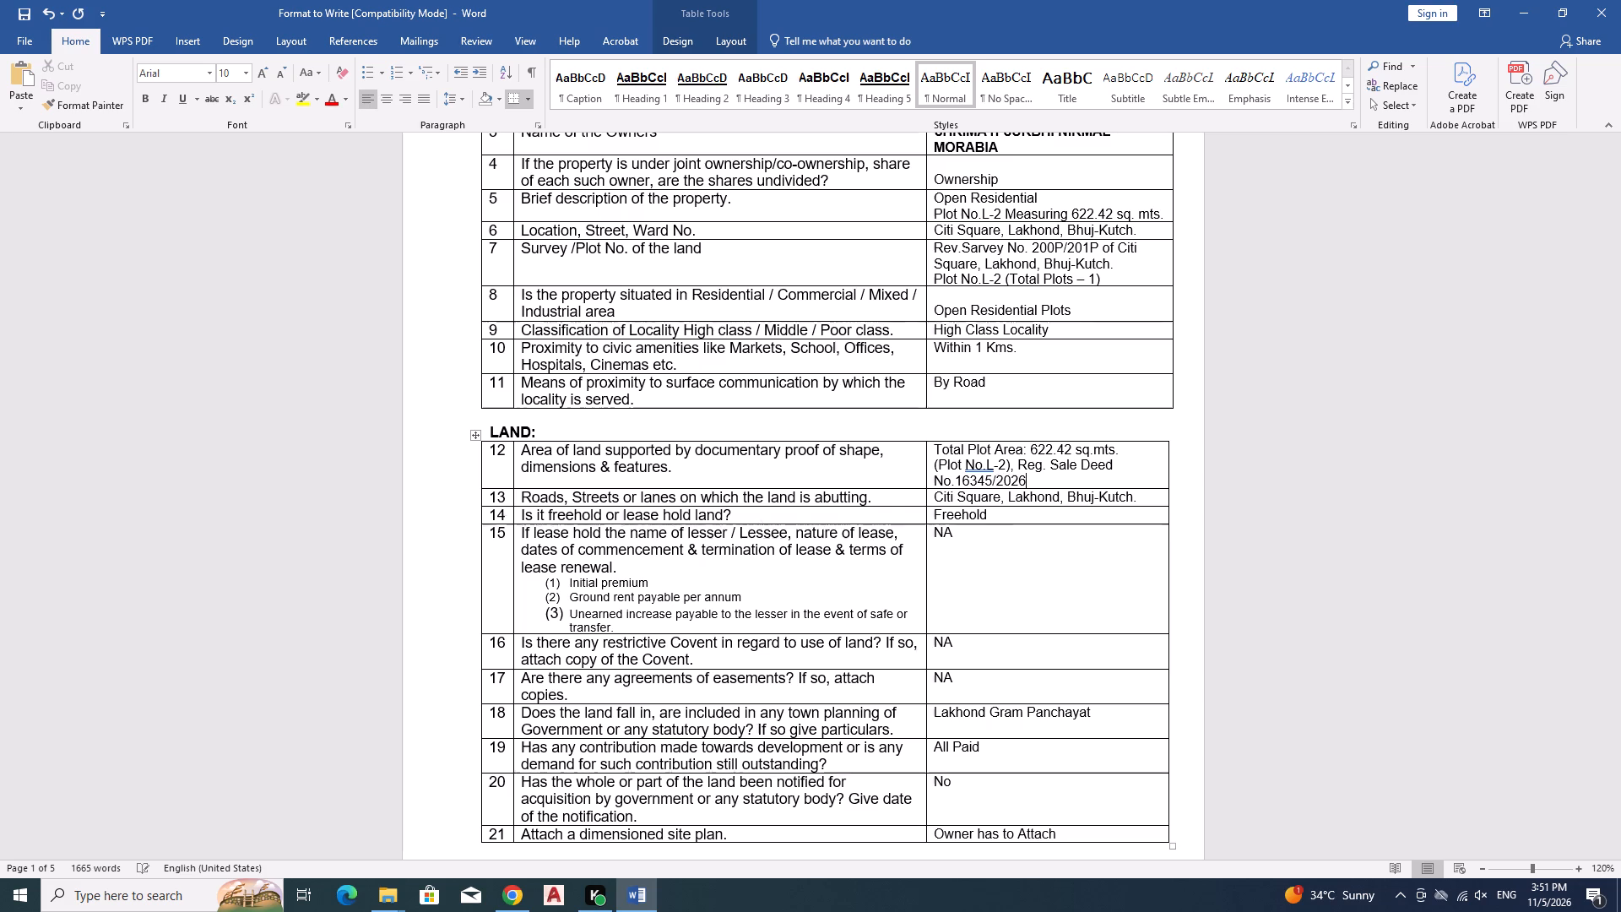
Add "dated 28/10/2024" after the sale deed number in row 12 of the LAND table.
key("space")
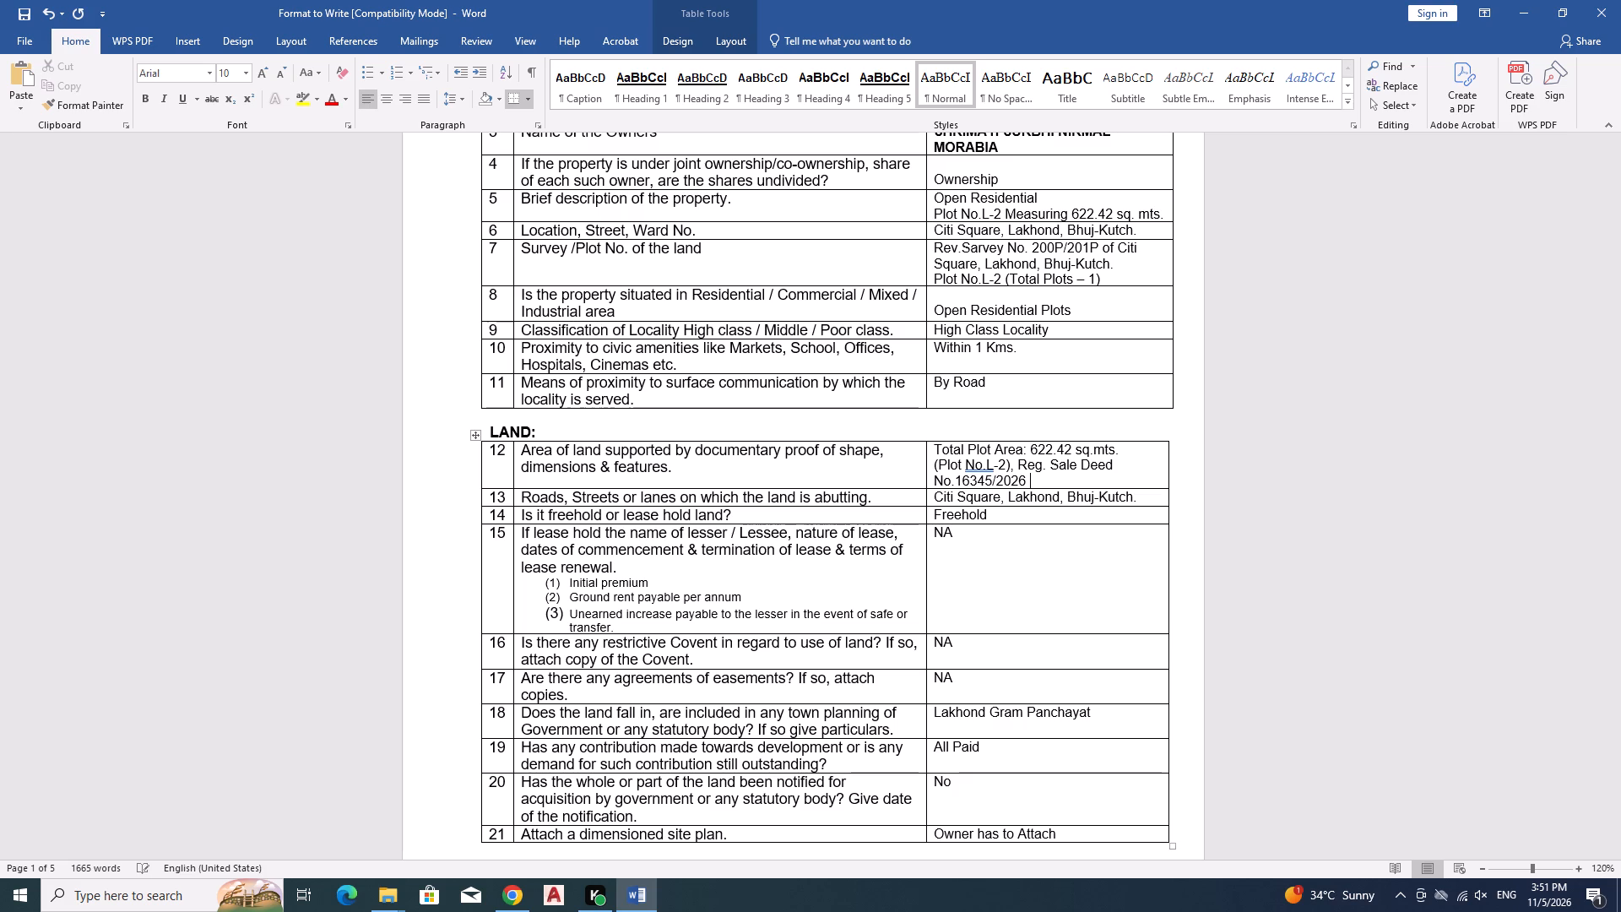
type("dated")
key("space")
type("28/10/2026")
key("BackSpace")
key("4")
left_click(988, 569)
Open the page 1 footer for editing and delete the previous owner's name from it.
scroll(975, 524, "down", 20)
scroll(975, 524, "down", 3)
scroll(872, 451, "up", 6)
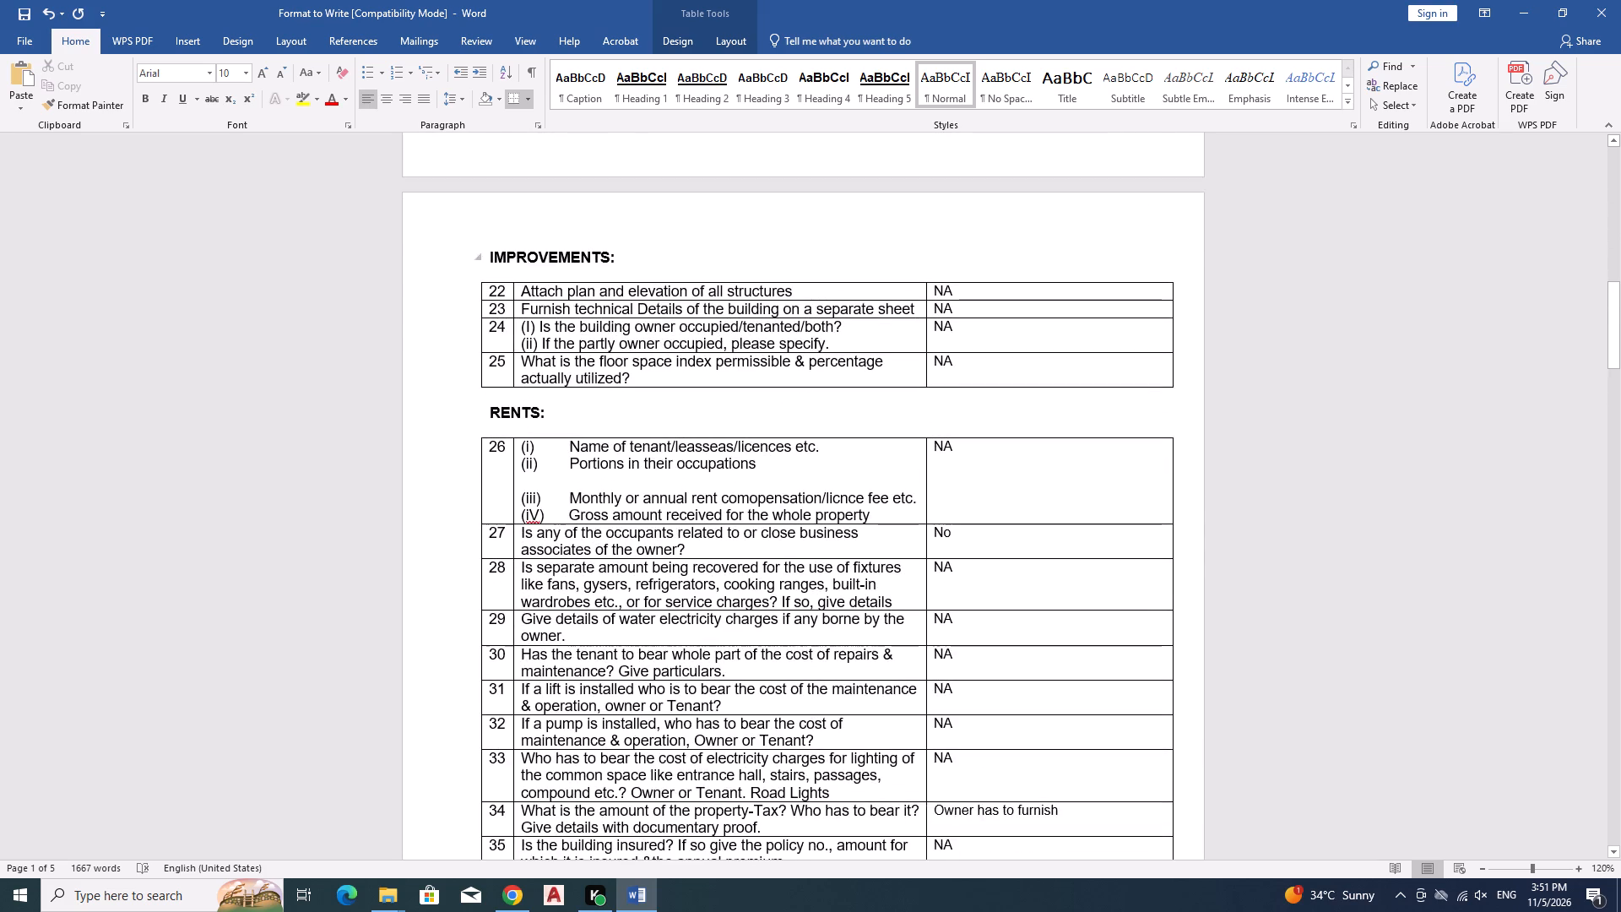
scroll(643, 307, "up", 4)
double_click(603, 298)
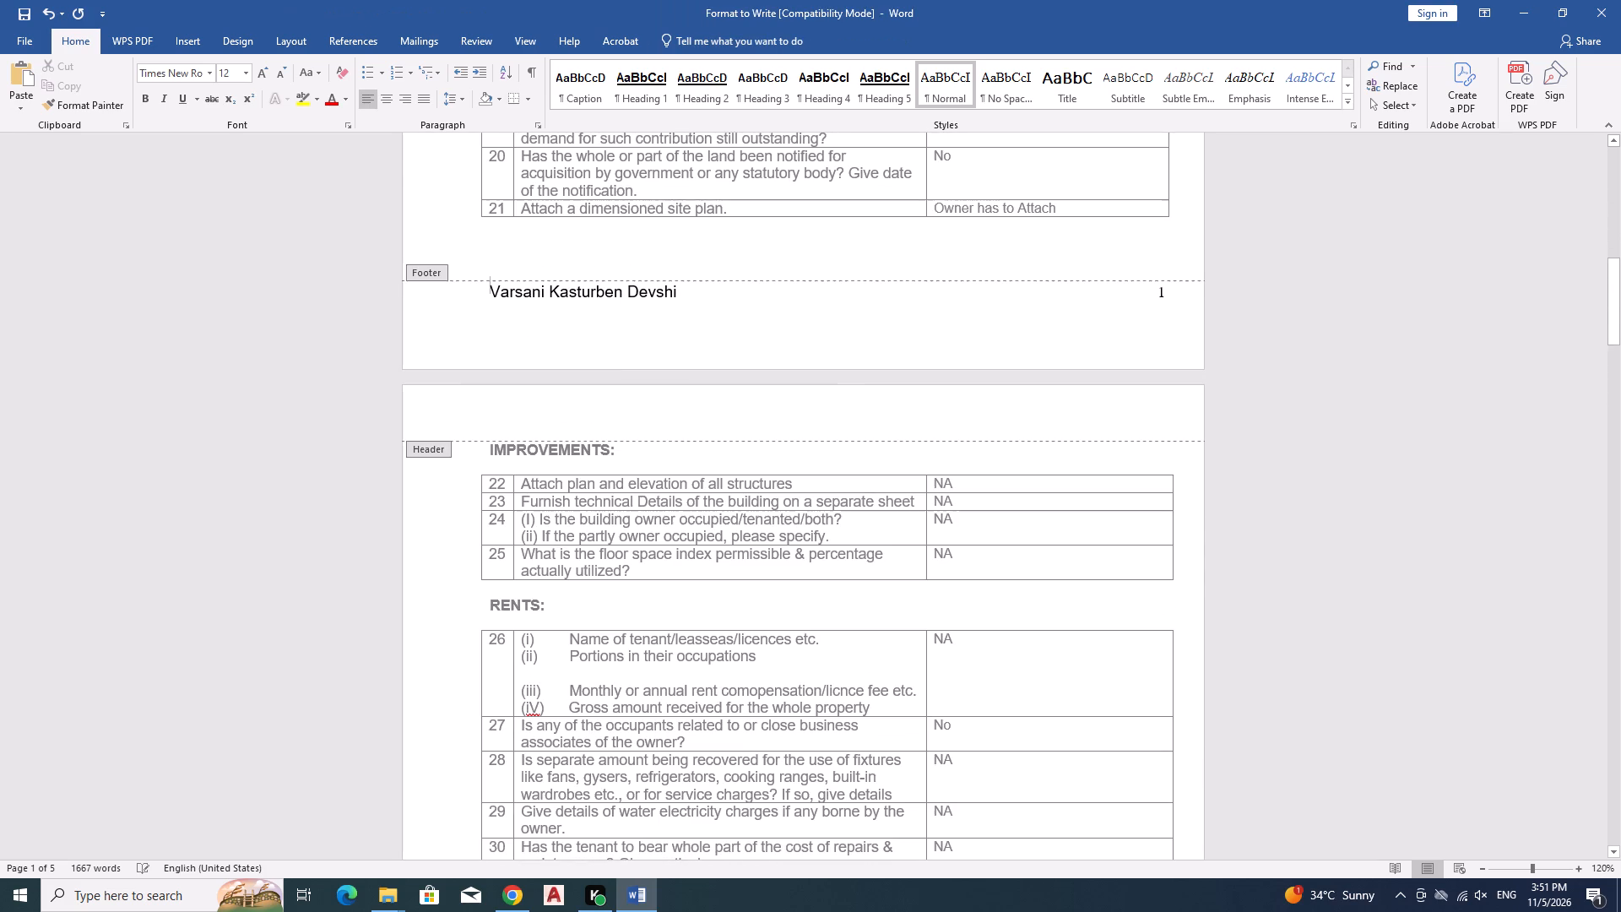
left_click_drag(701, 292, 492, 290)
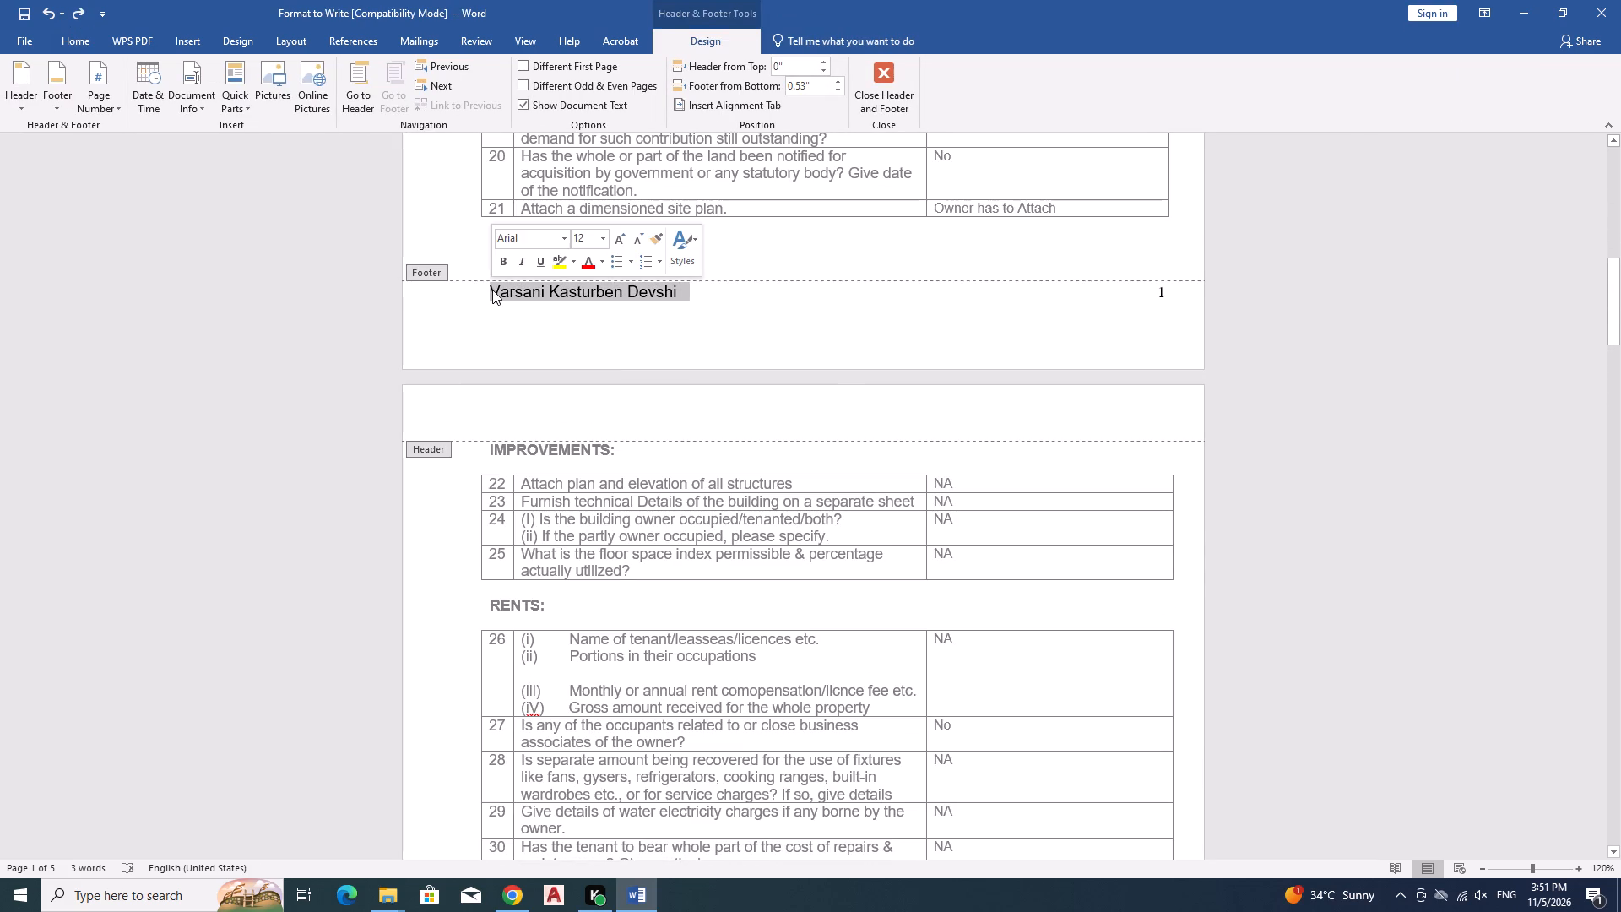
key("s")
key("BackSpace")
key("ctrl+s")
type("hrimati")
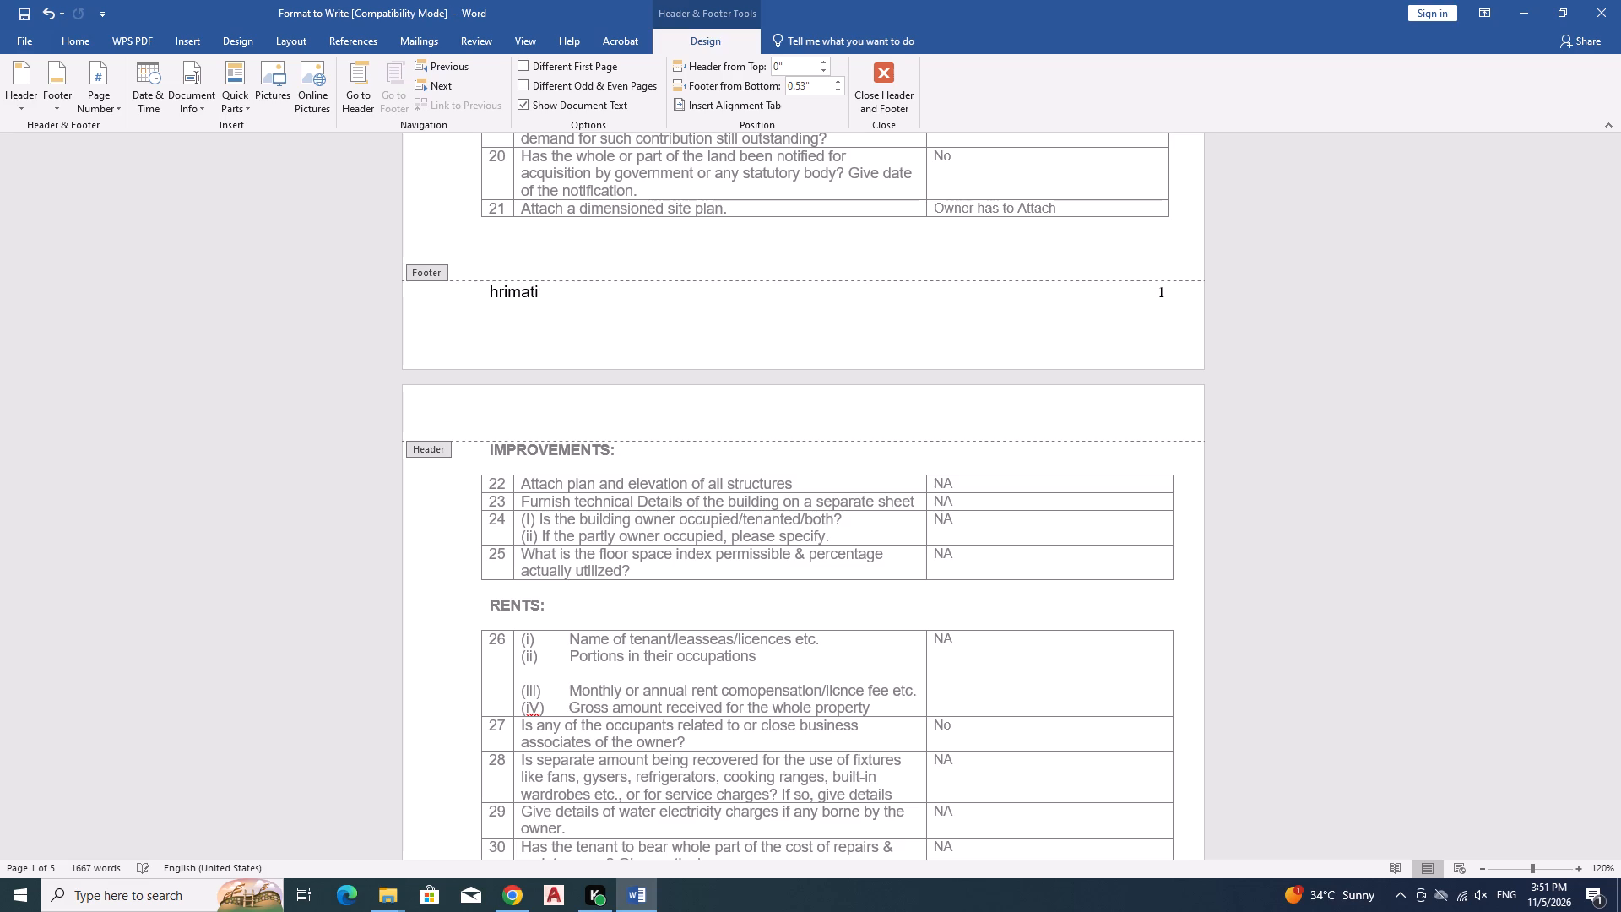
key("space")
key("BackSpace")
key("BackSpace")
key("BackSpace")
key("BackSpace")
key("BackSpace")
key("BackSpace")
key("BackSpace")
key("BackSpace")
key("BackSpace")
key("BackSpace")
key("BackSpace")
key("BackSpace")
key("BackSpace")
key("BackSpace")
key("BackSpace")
Enter the new owner's name from row 3 in the footer, in title case starting with Shrimati, and return to the document body.
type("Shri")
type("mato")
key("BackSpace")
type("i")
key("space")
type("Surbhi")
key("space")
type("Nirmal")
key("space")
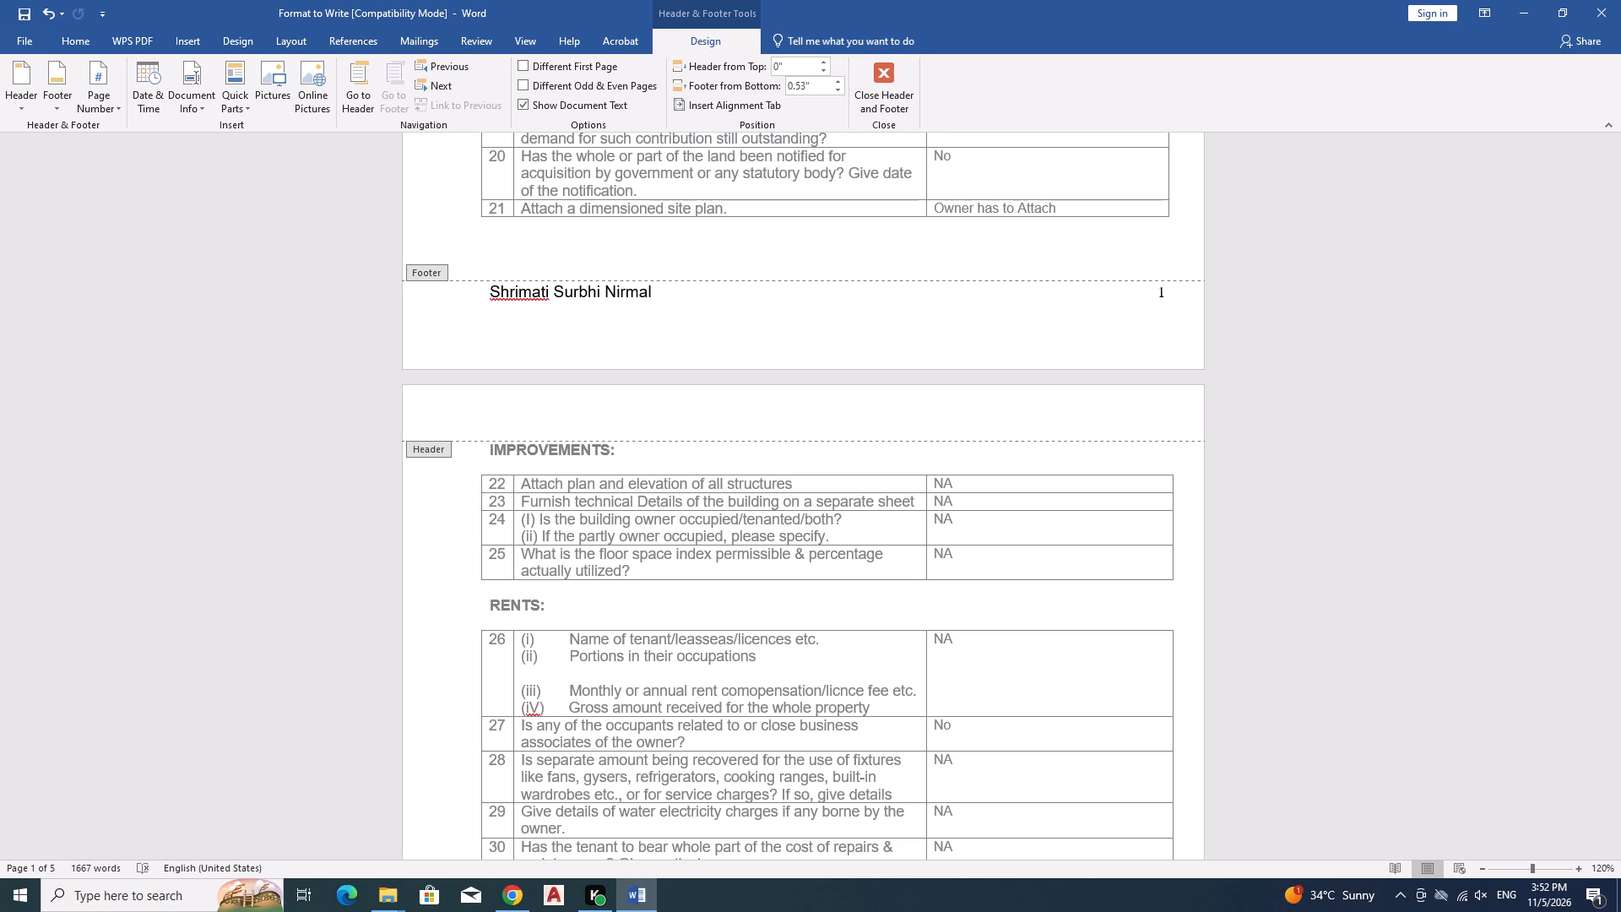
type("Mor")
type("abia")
double_click(684, 546)
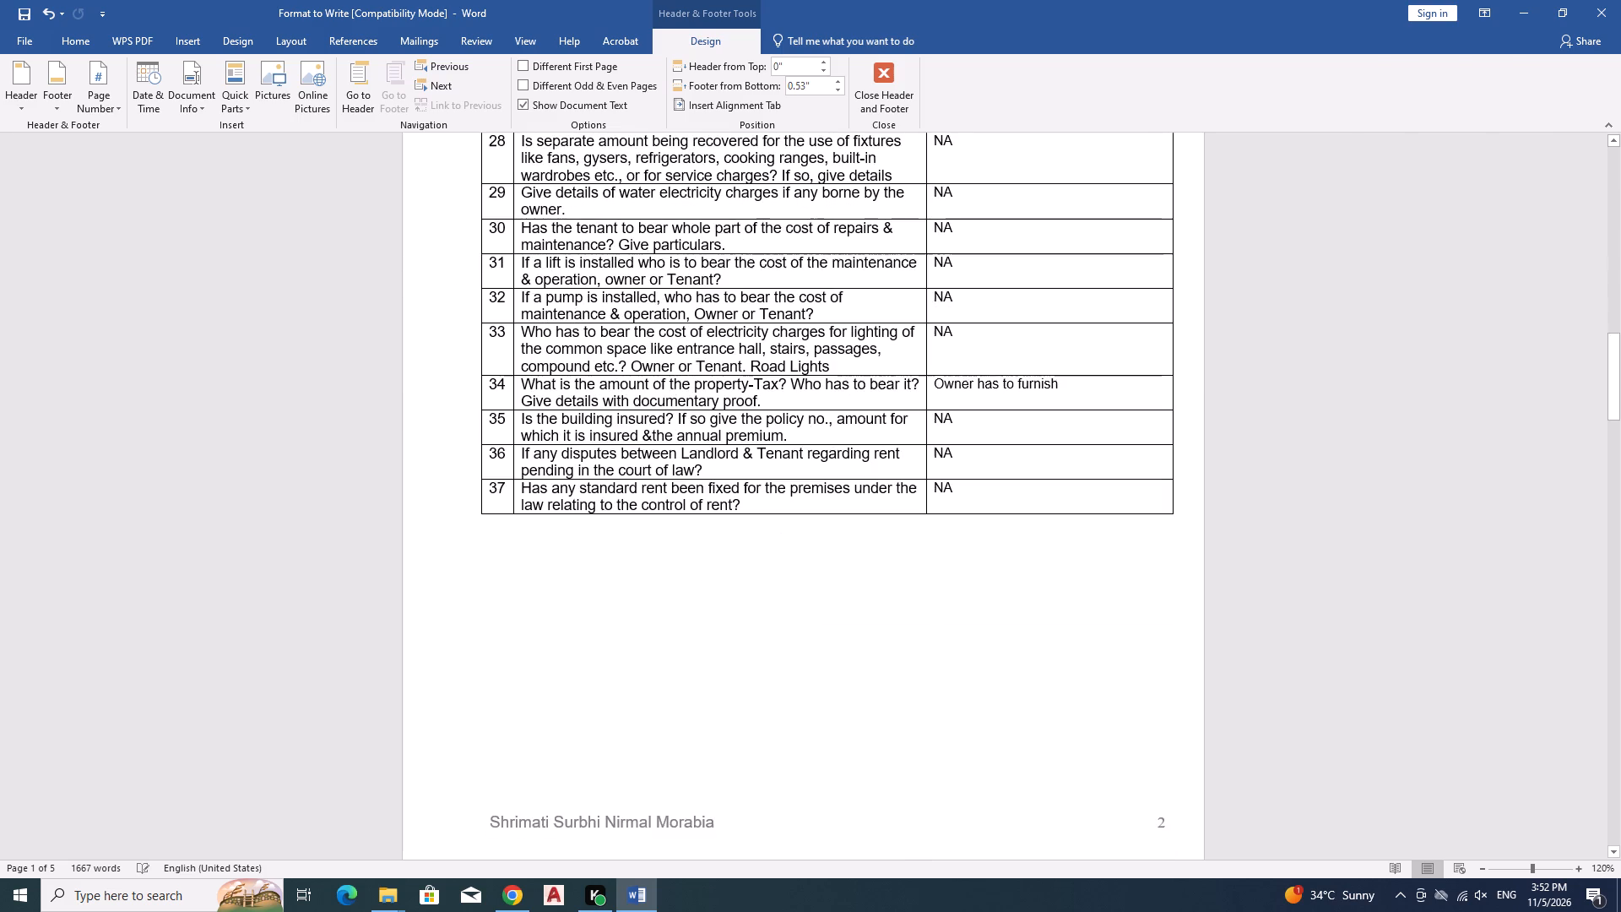
Review the pages after the IMPROVEMENTS and RENTS tables, through to the Part II valuation text, for details still needing an update.
scroll(684, 545, "down", 12)
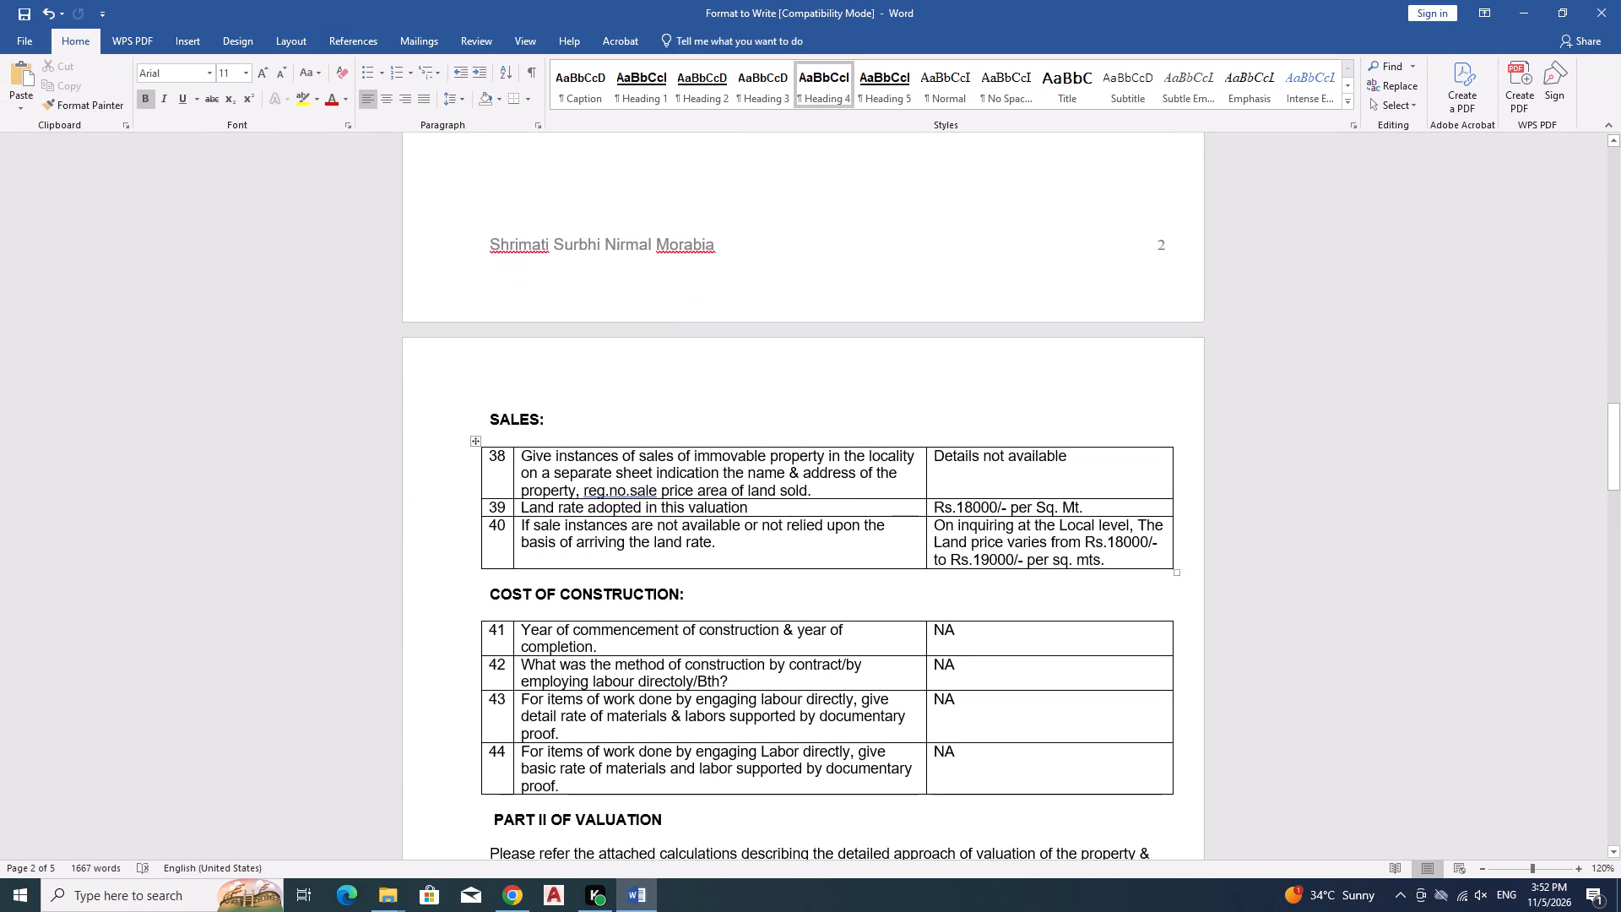
scroll(684, 545, "down", 13)
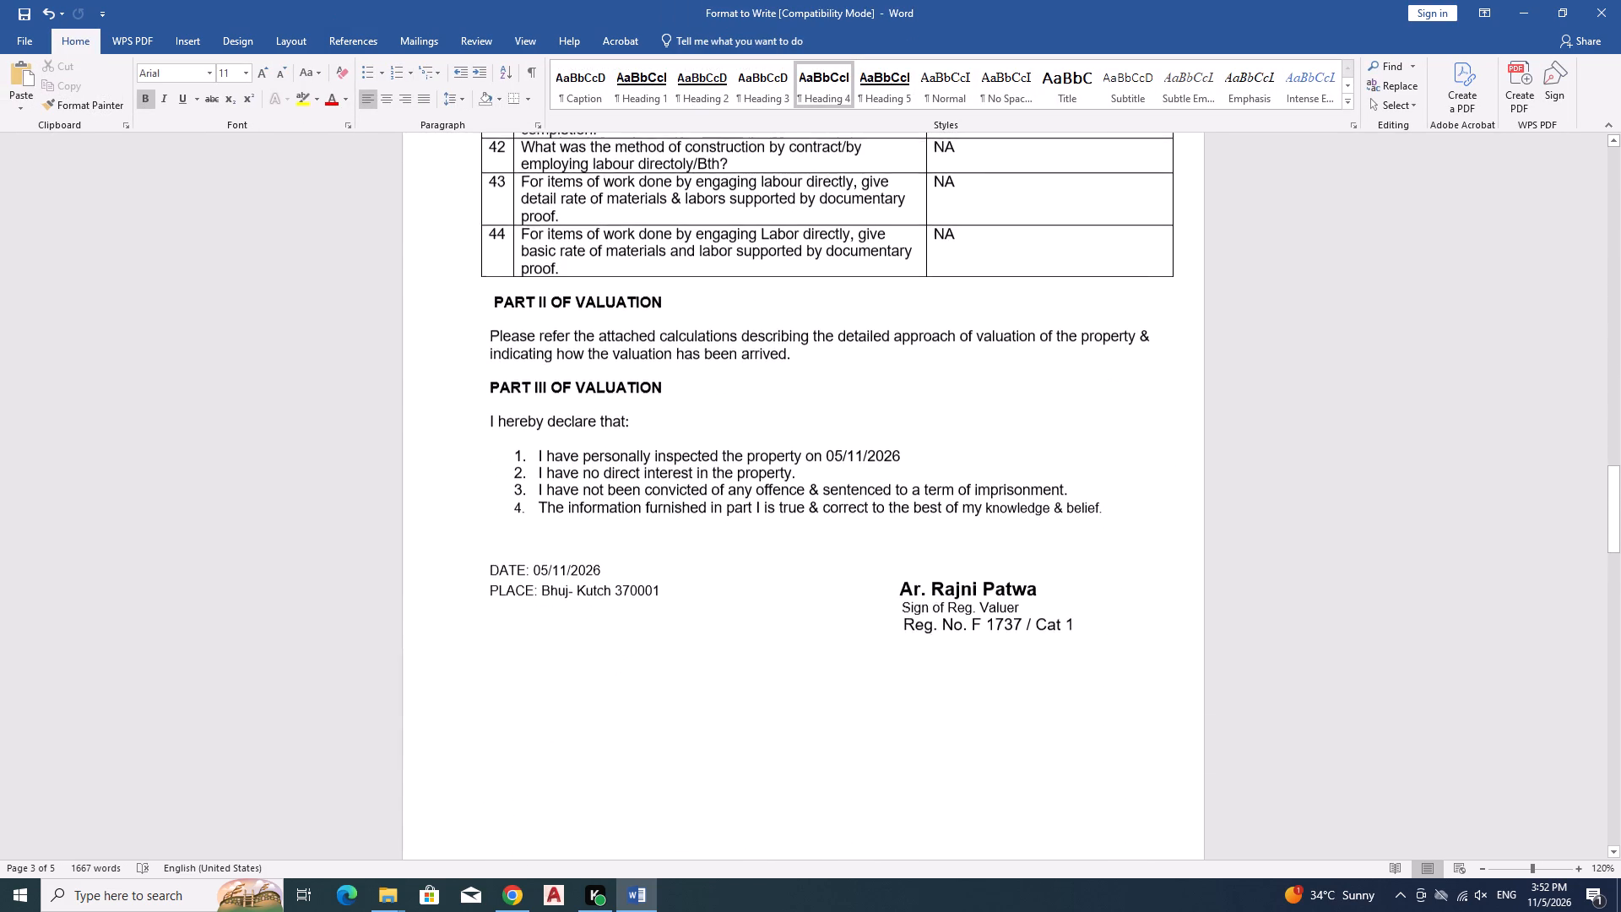
scroll(684, 545, "down", 11)
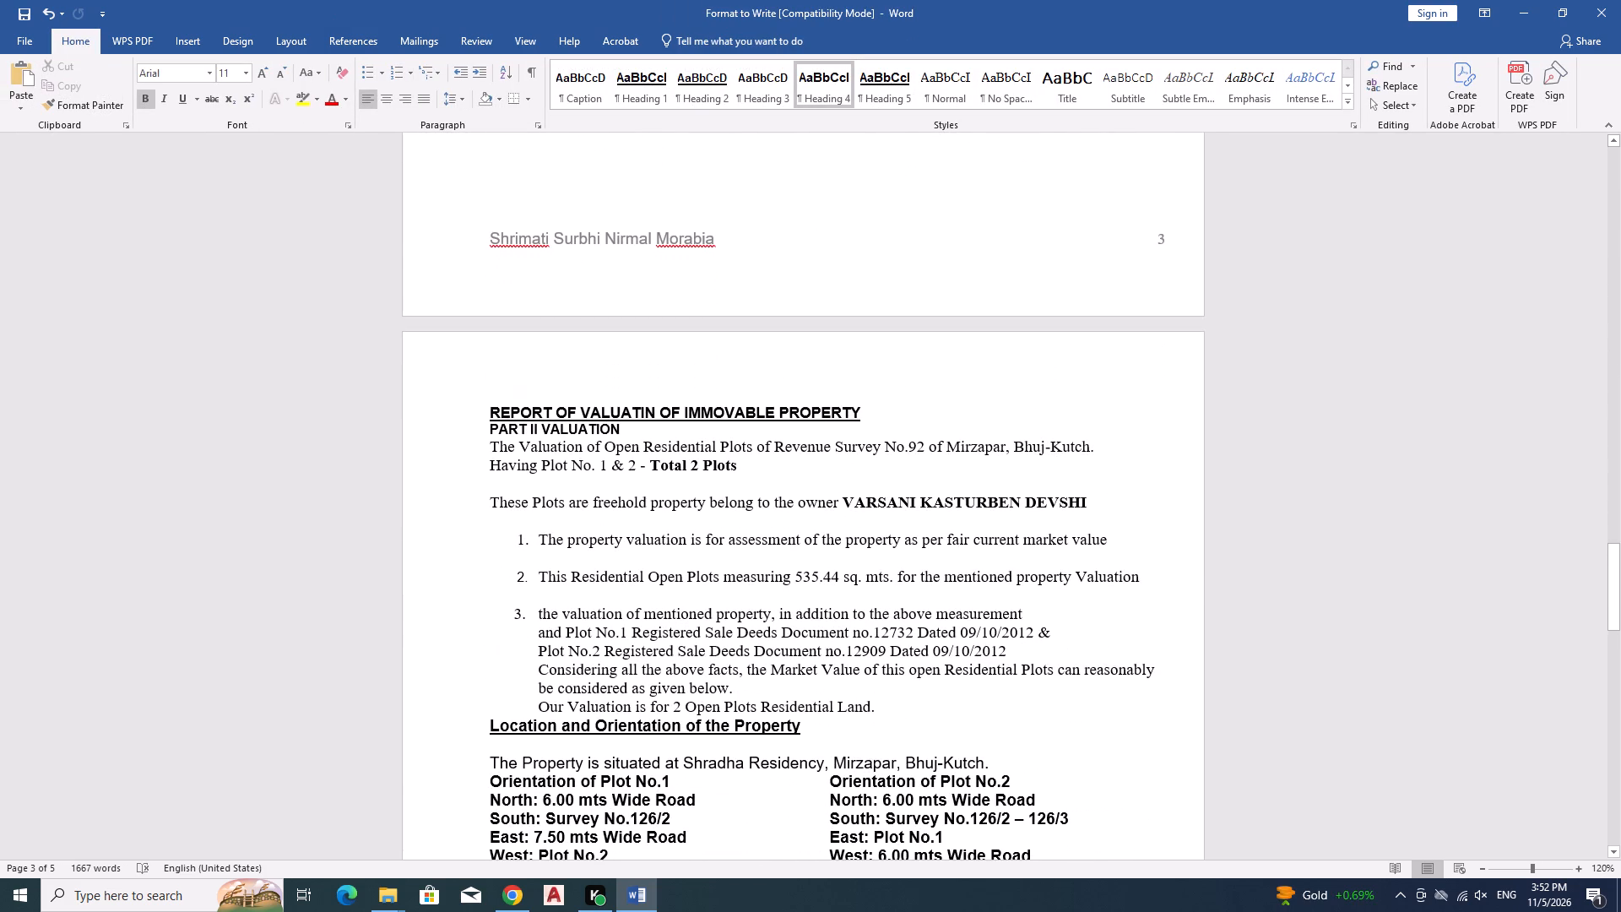
Select the full survey and plot number entry in row 7 of the GENERAL table, from Rev.Sarvey No. through (Total Plots – 1).
scroll(1024, 579, "up", 7)
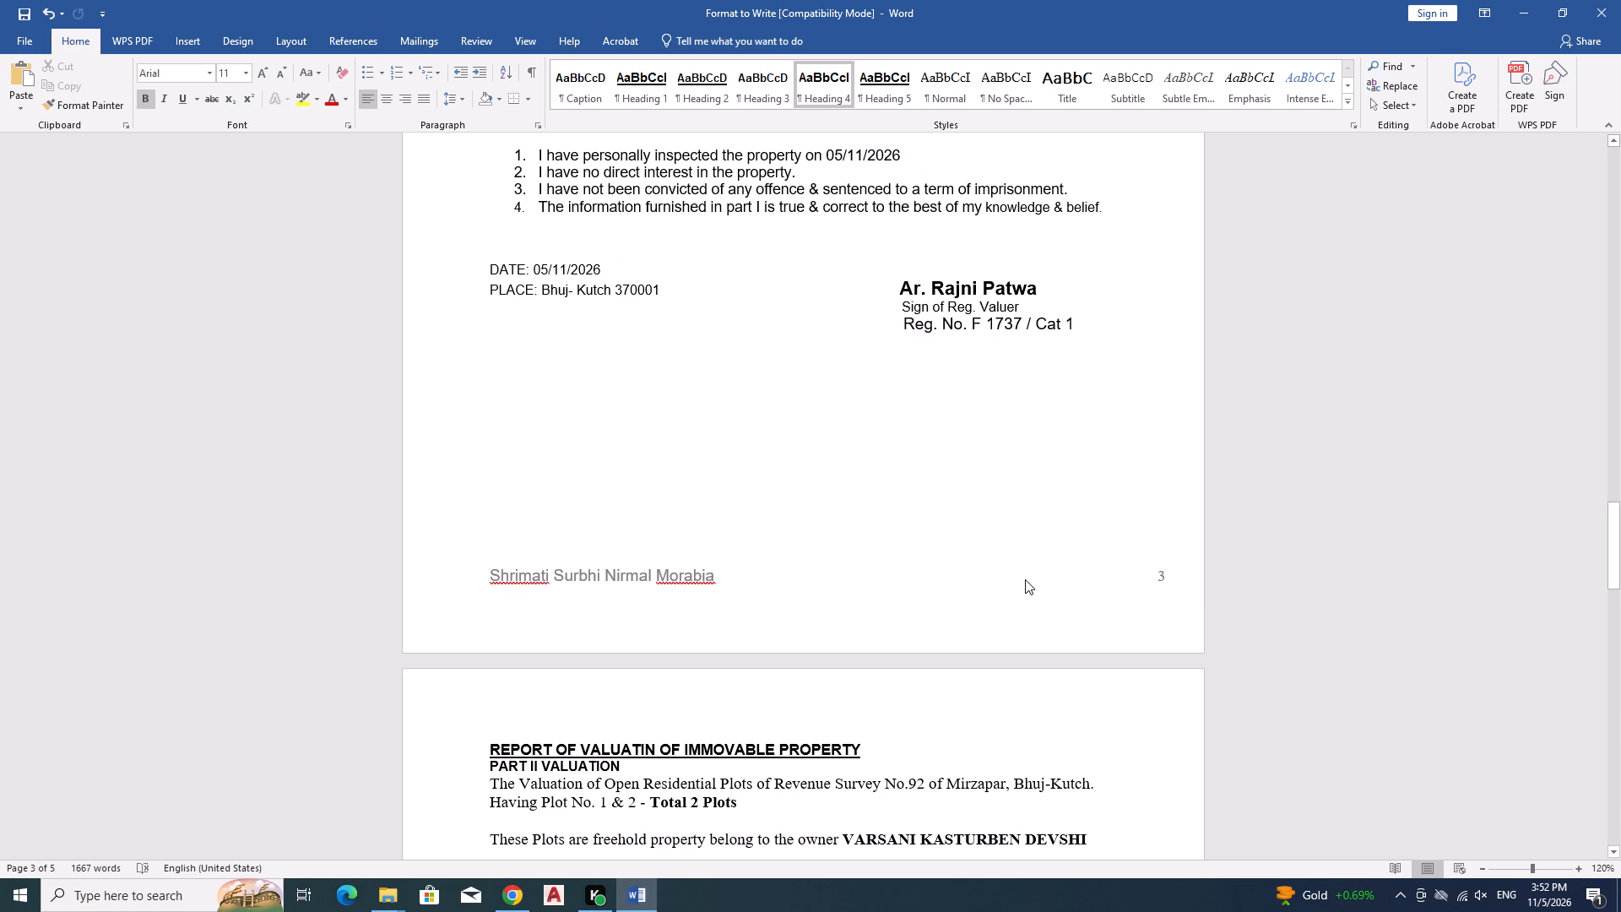
scroll(1025, 579, "up", 5)
scroll(1029, 584, "up", 19)
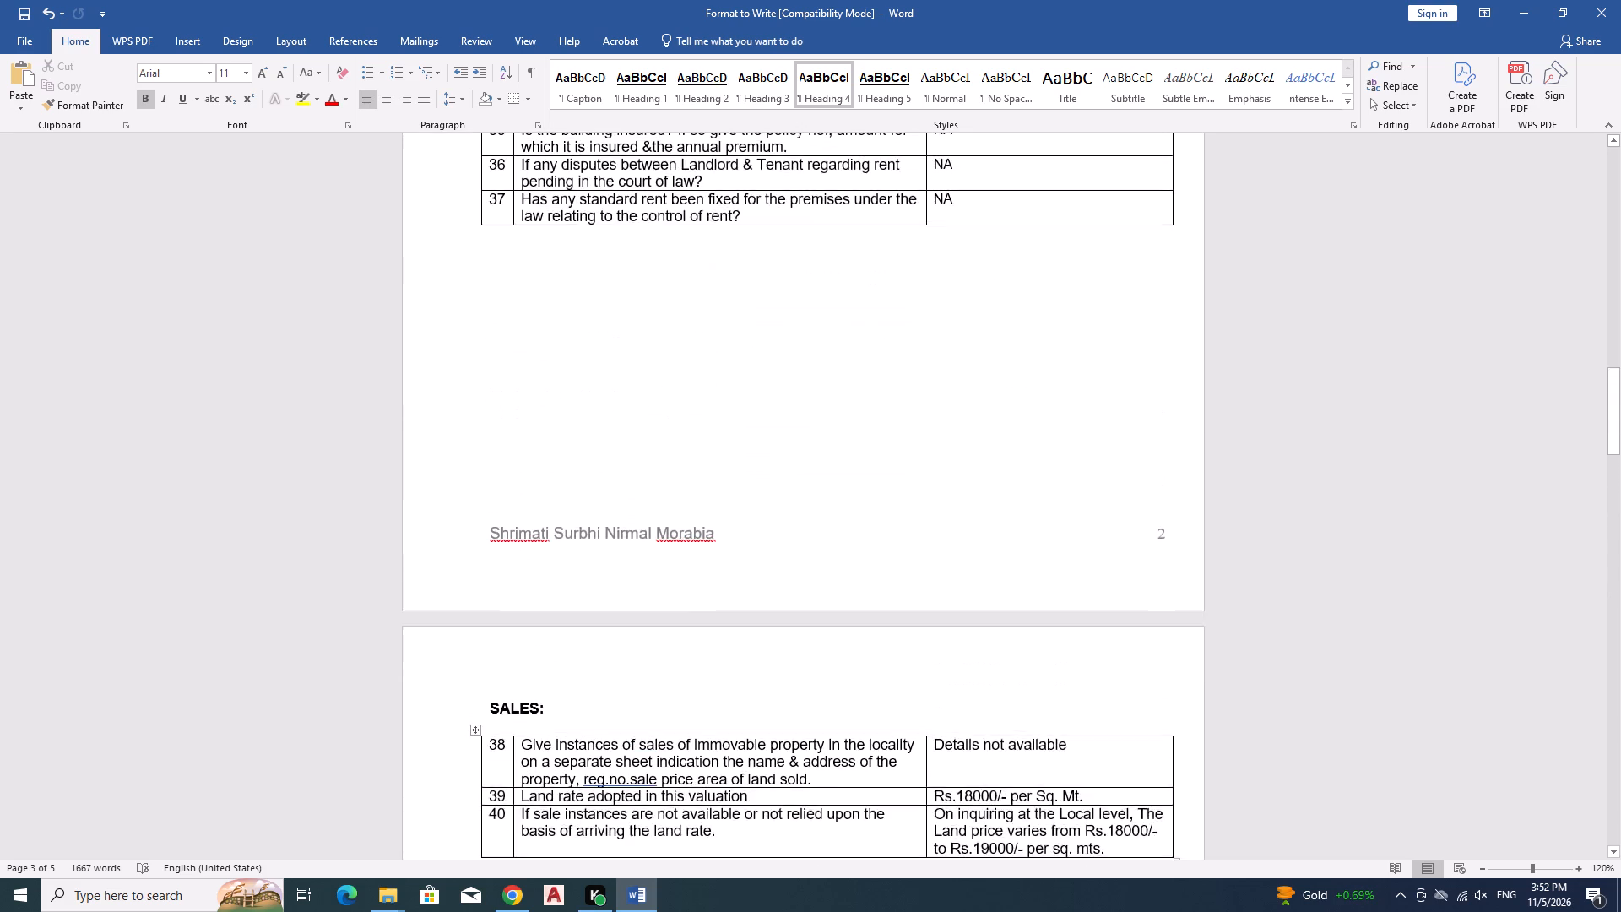
scroll(979, 567, "up", 11)
scroll(1023, 545, "up", 10)
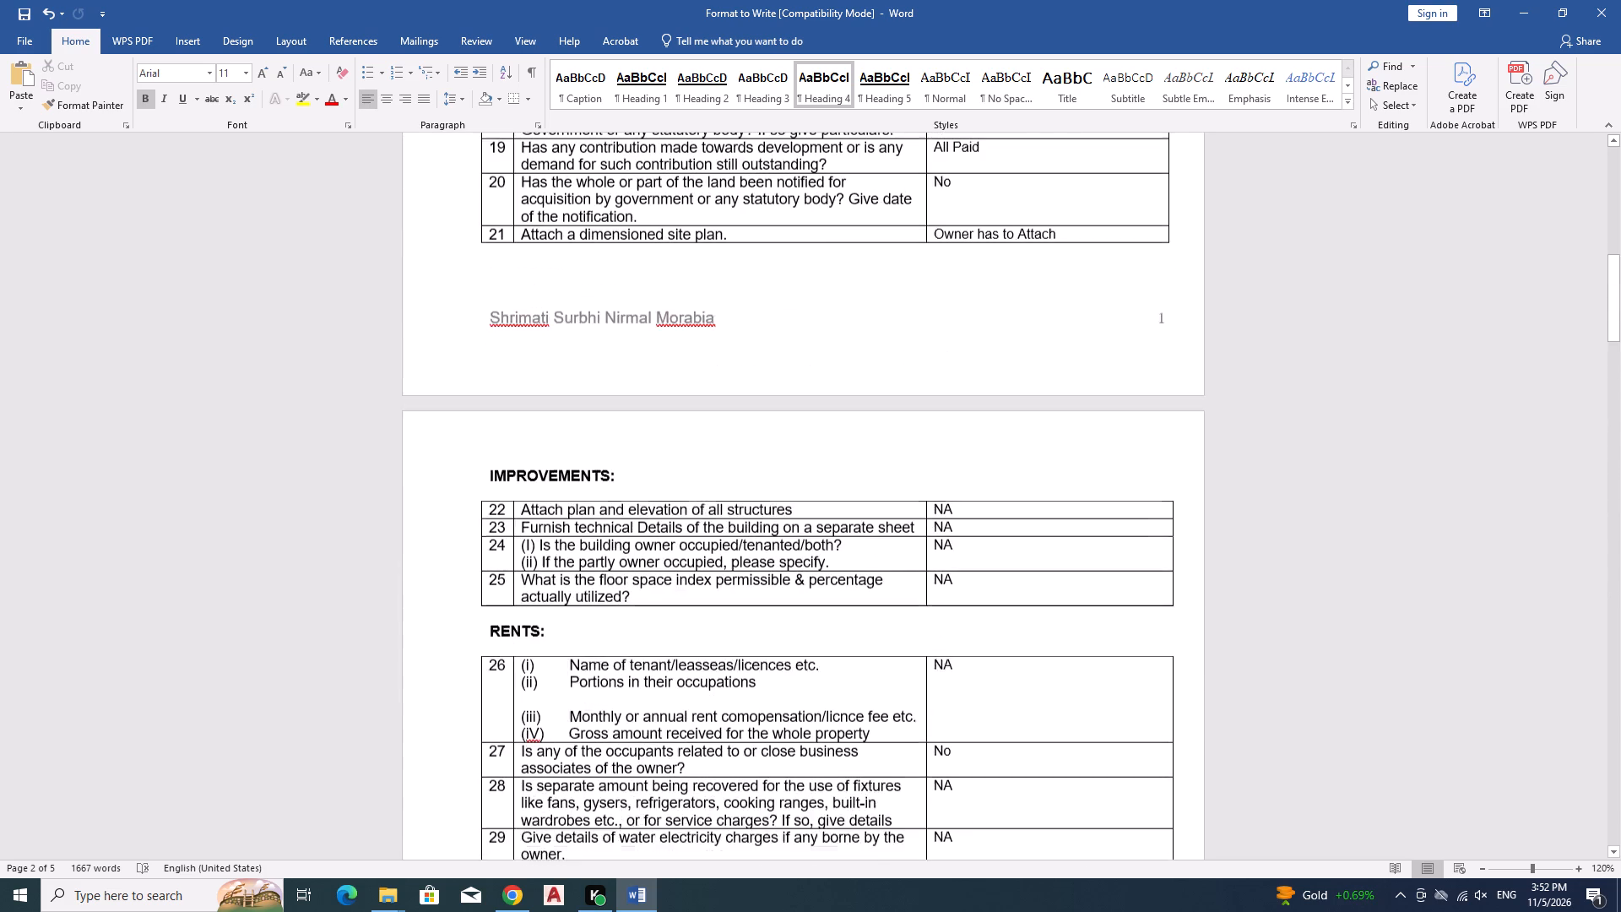
scroll(1044, 518, "up", 12)
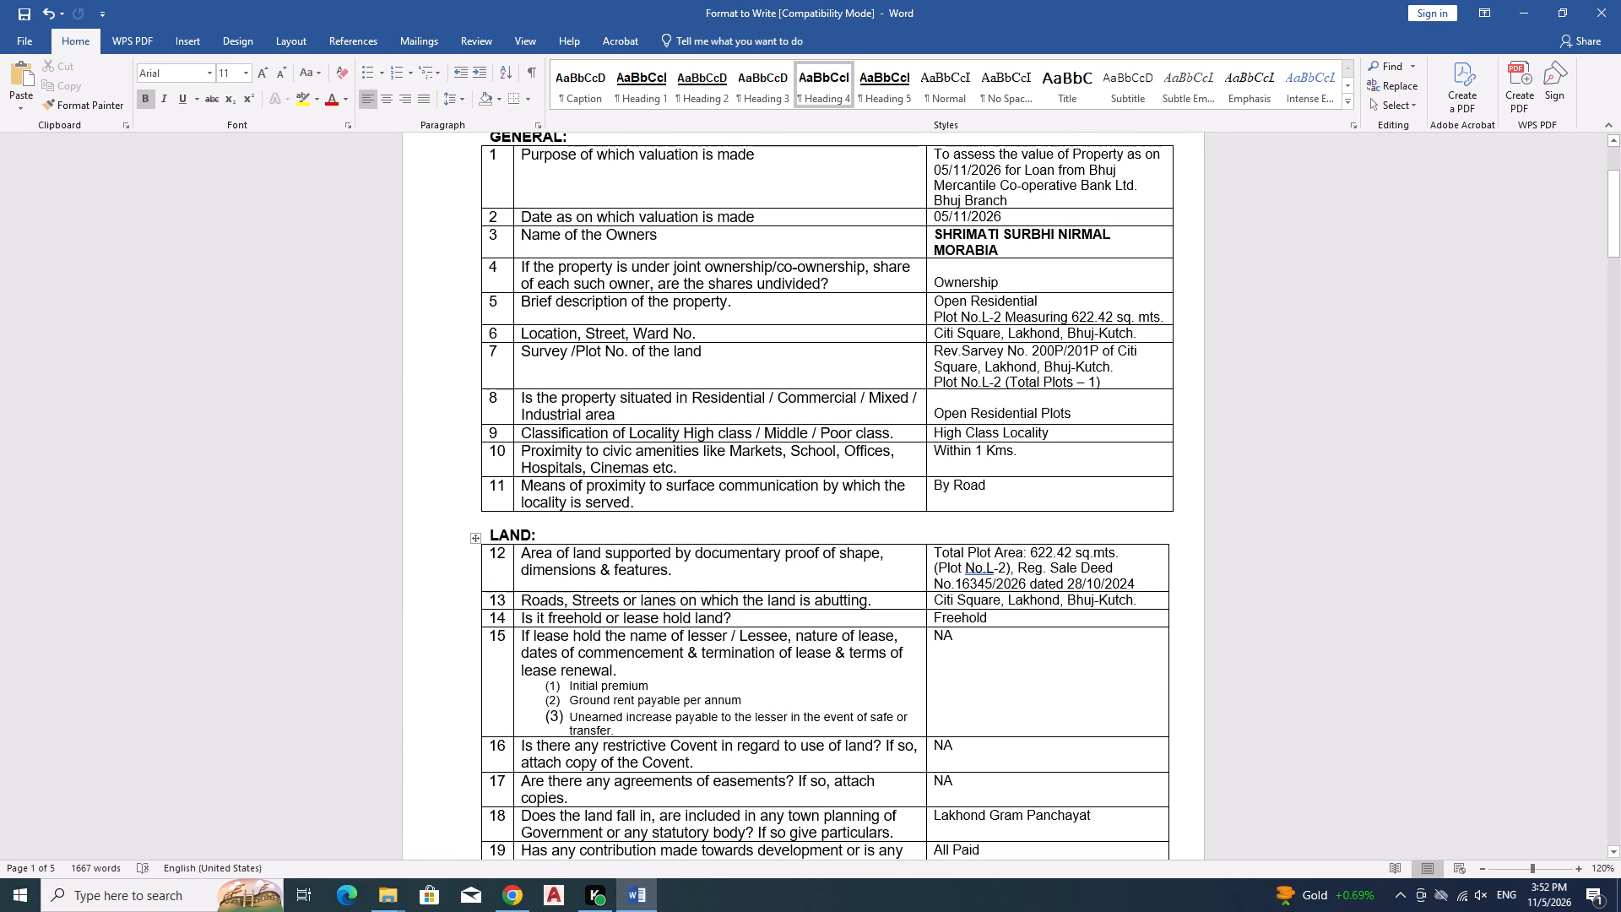
left_click_drag(935, 347, 1110, 388)
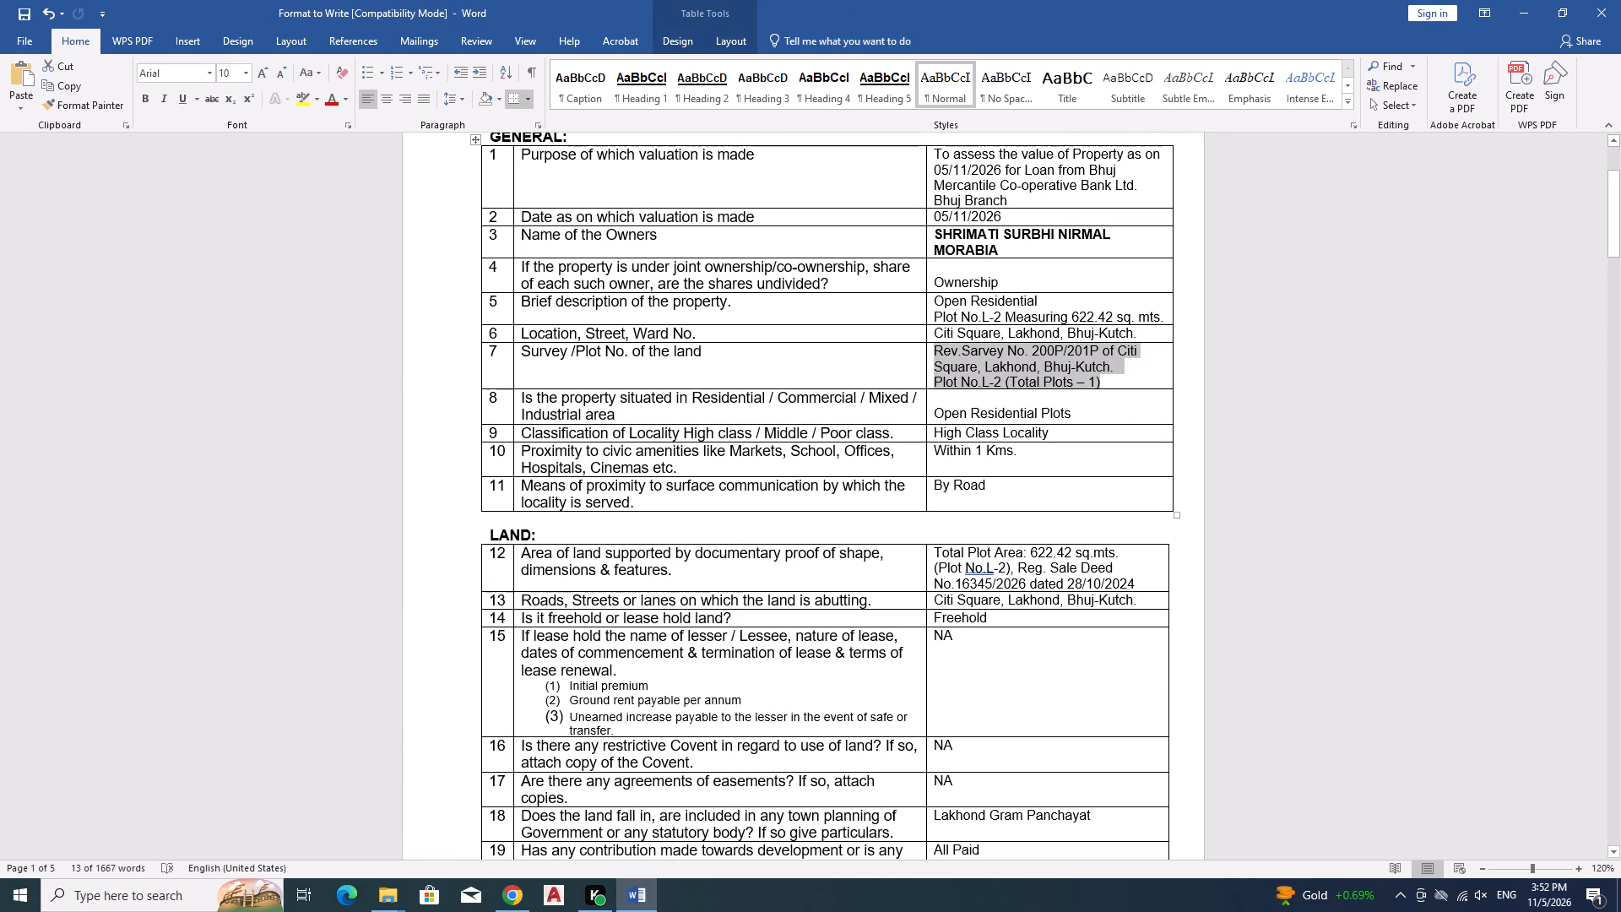
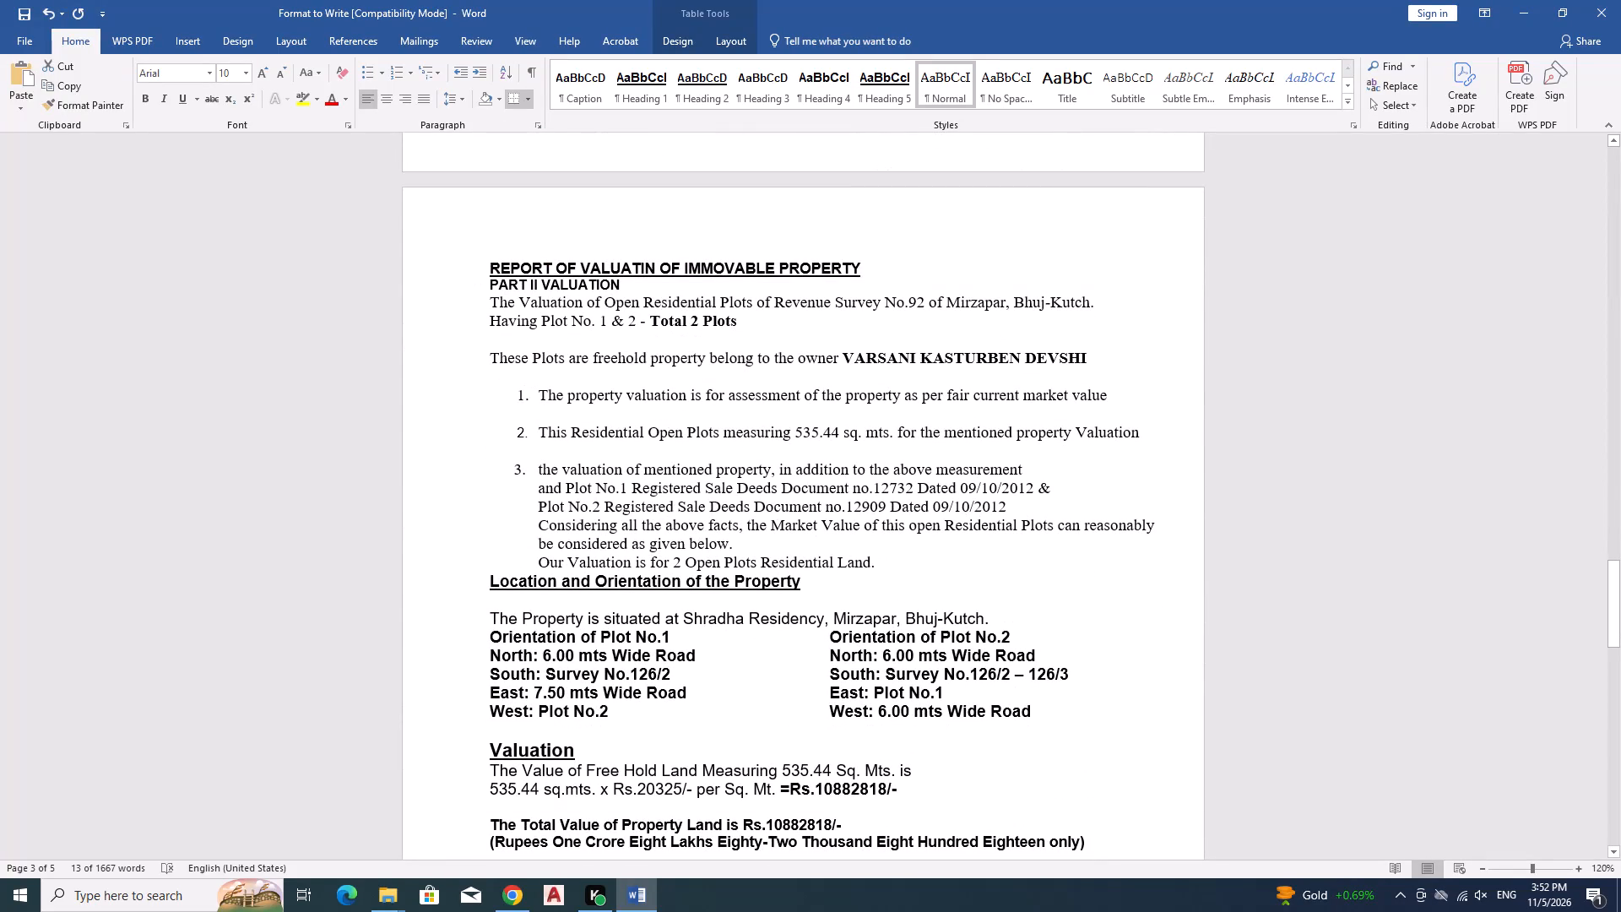
Replace the old Revenue Survey No.92 reference in the first PART II VALUATION sentence with the copied survey and plot entry.
left_click_drag(776, 305, 787, 307)
left_click_drag(787, 307, 1107, 308)
key("ctrl+v")
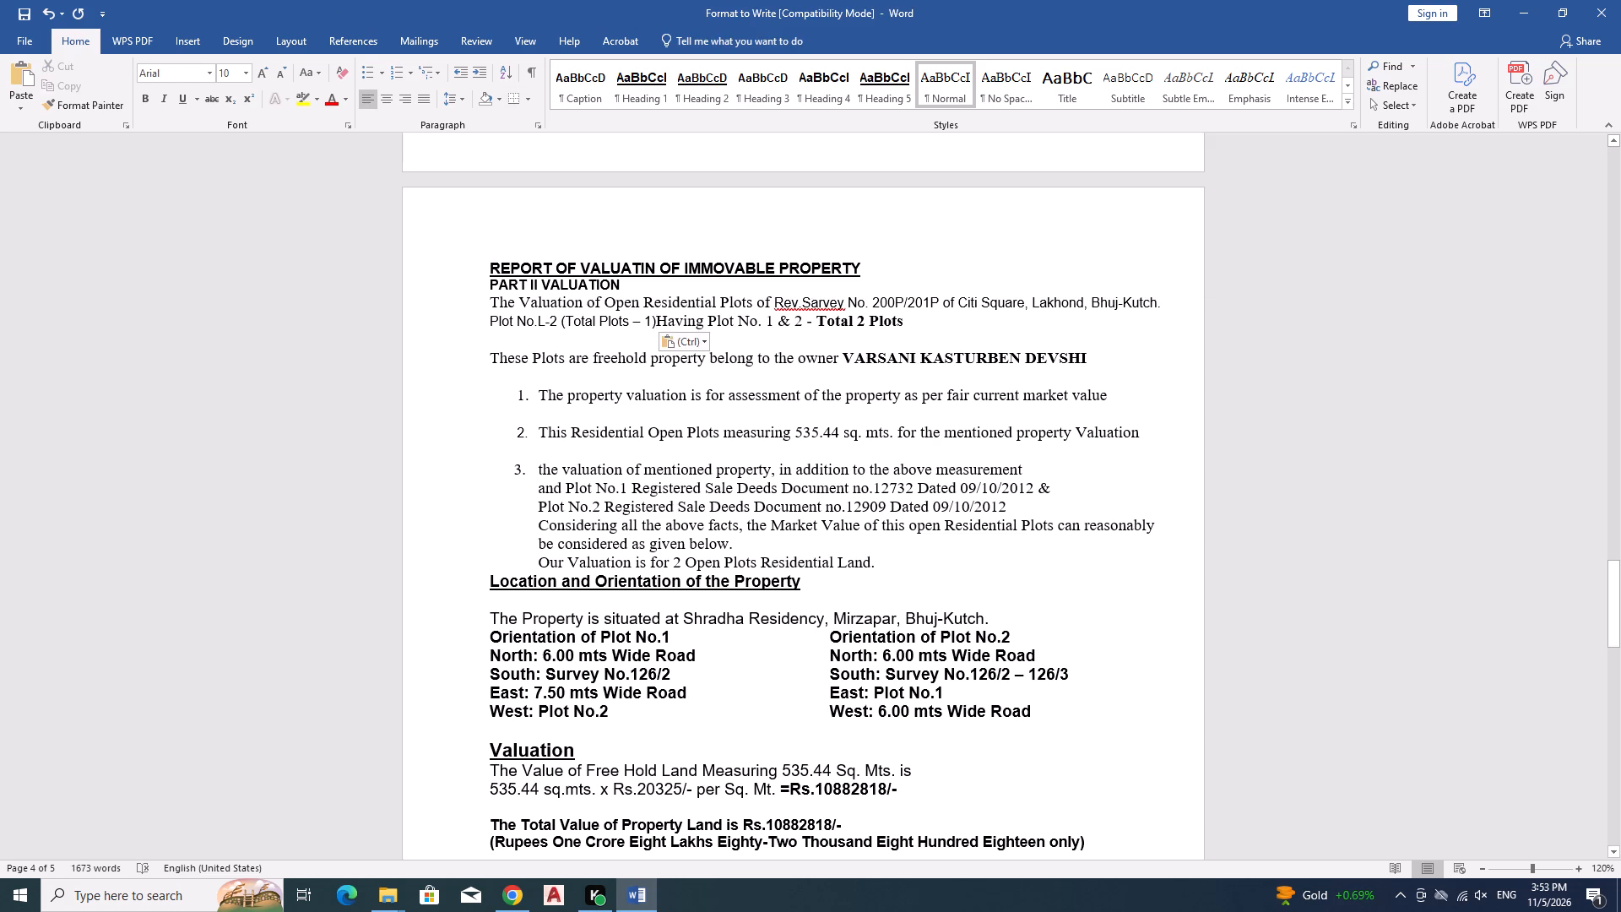
Correct the pasted wording in the PART II VALUATION sentence to Rev. Survey, with a space after Rev.
left_click(802, 302)
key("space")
left_click(817, 305)
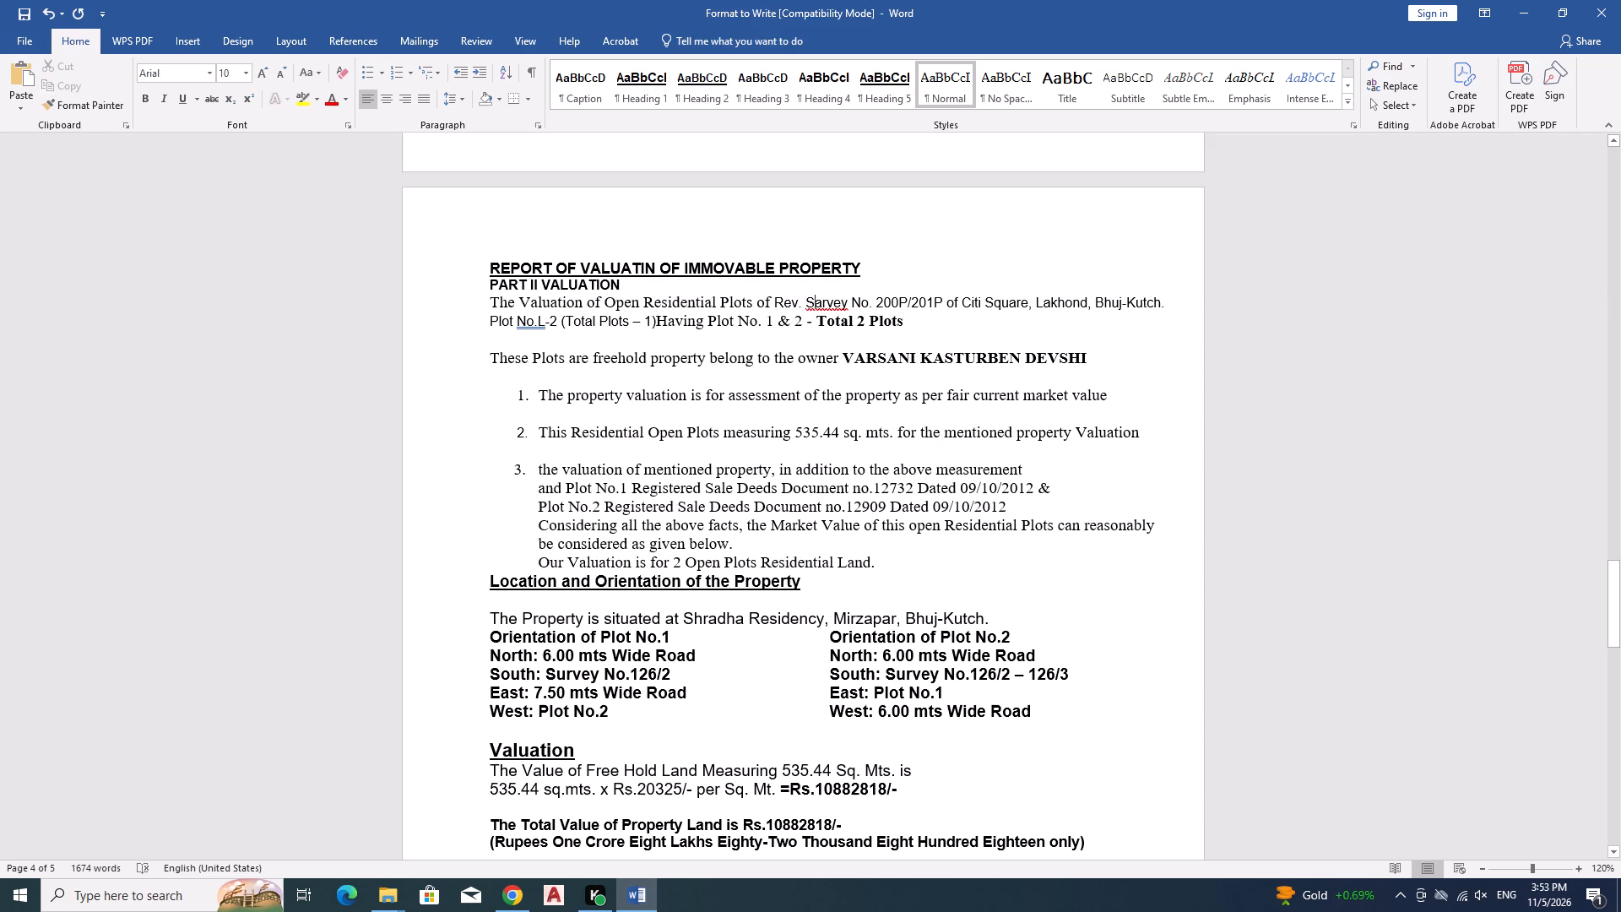
key("Delete")
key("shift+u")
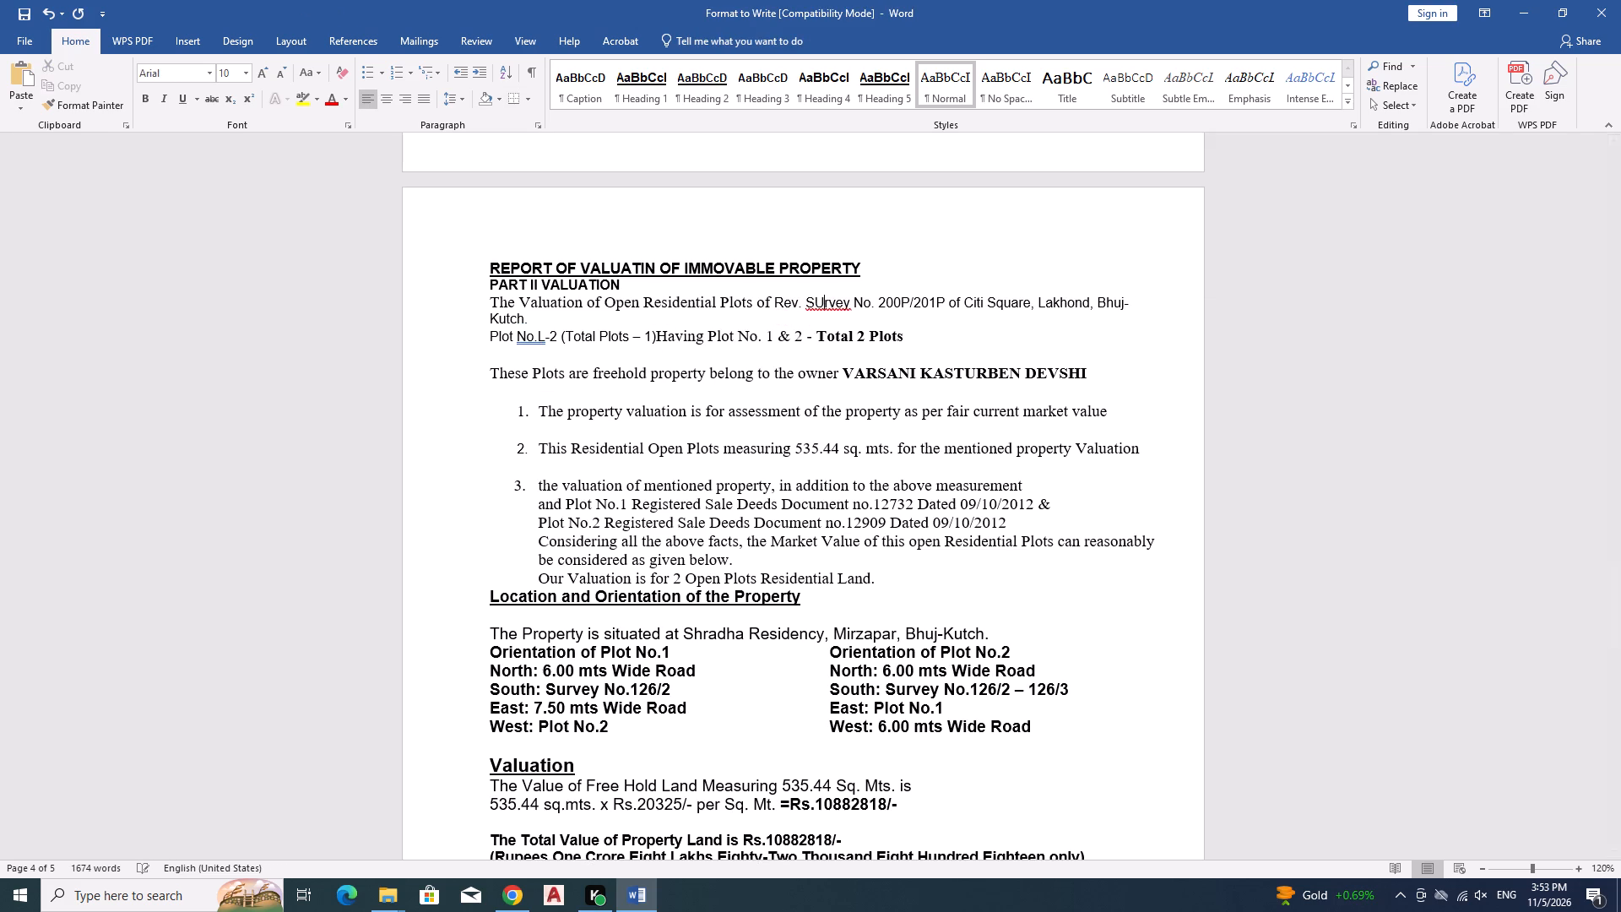
key("BackSpace")
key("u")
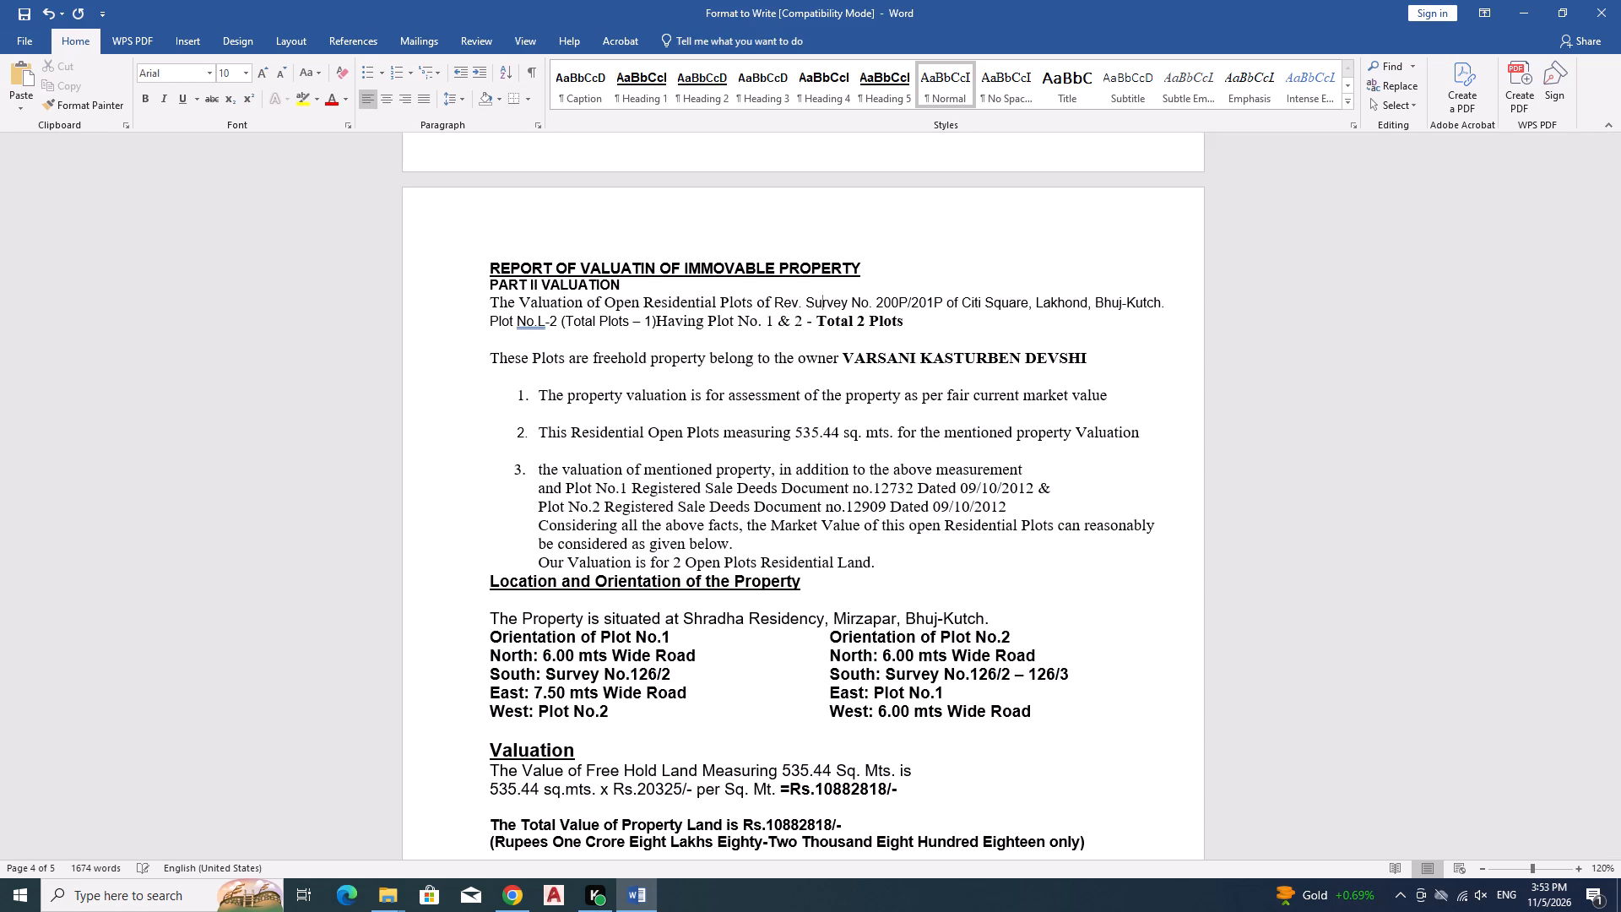
Correct the spelling of Sarvey to Survey in row 7 of the GENERAL table.
scroll(914, 344, "up", 20)
scroll(914, 344, "up", 15)
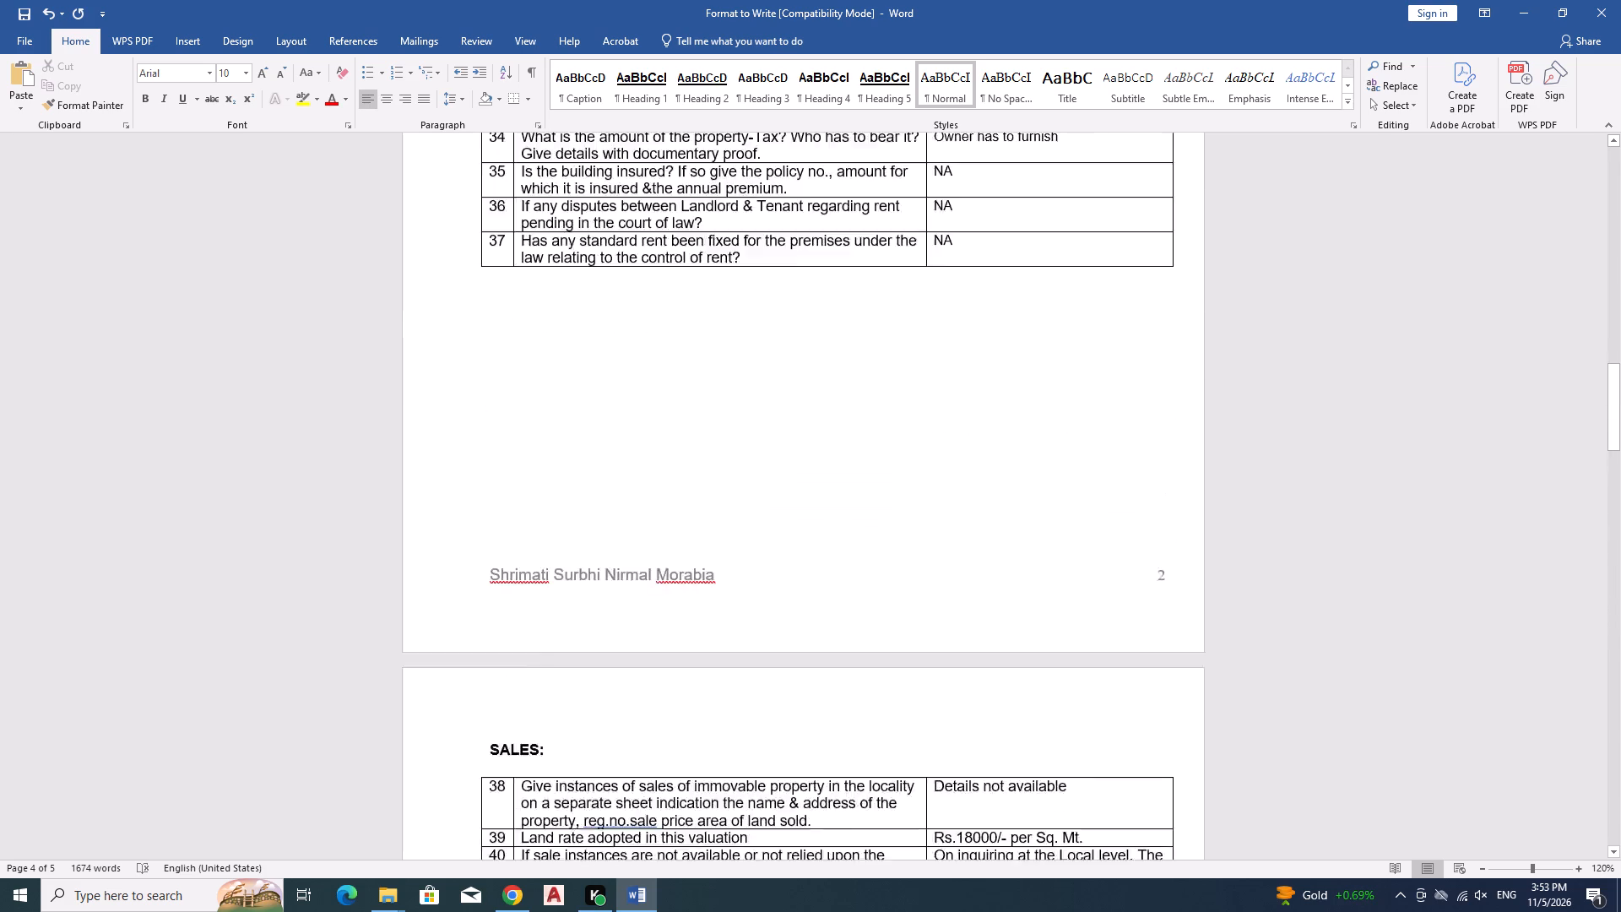
scroll(909, 344, "up", 20)
scroll(909, 344, "up", 9)
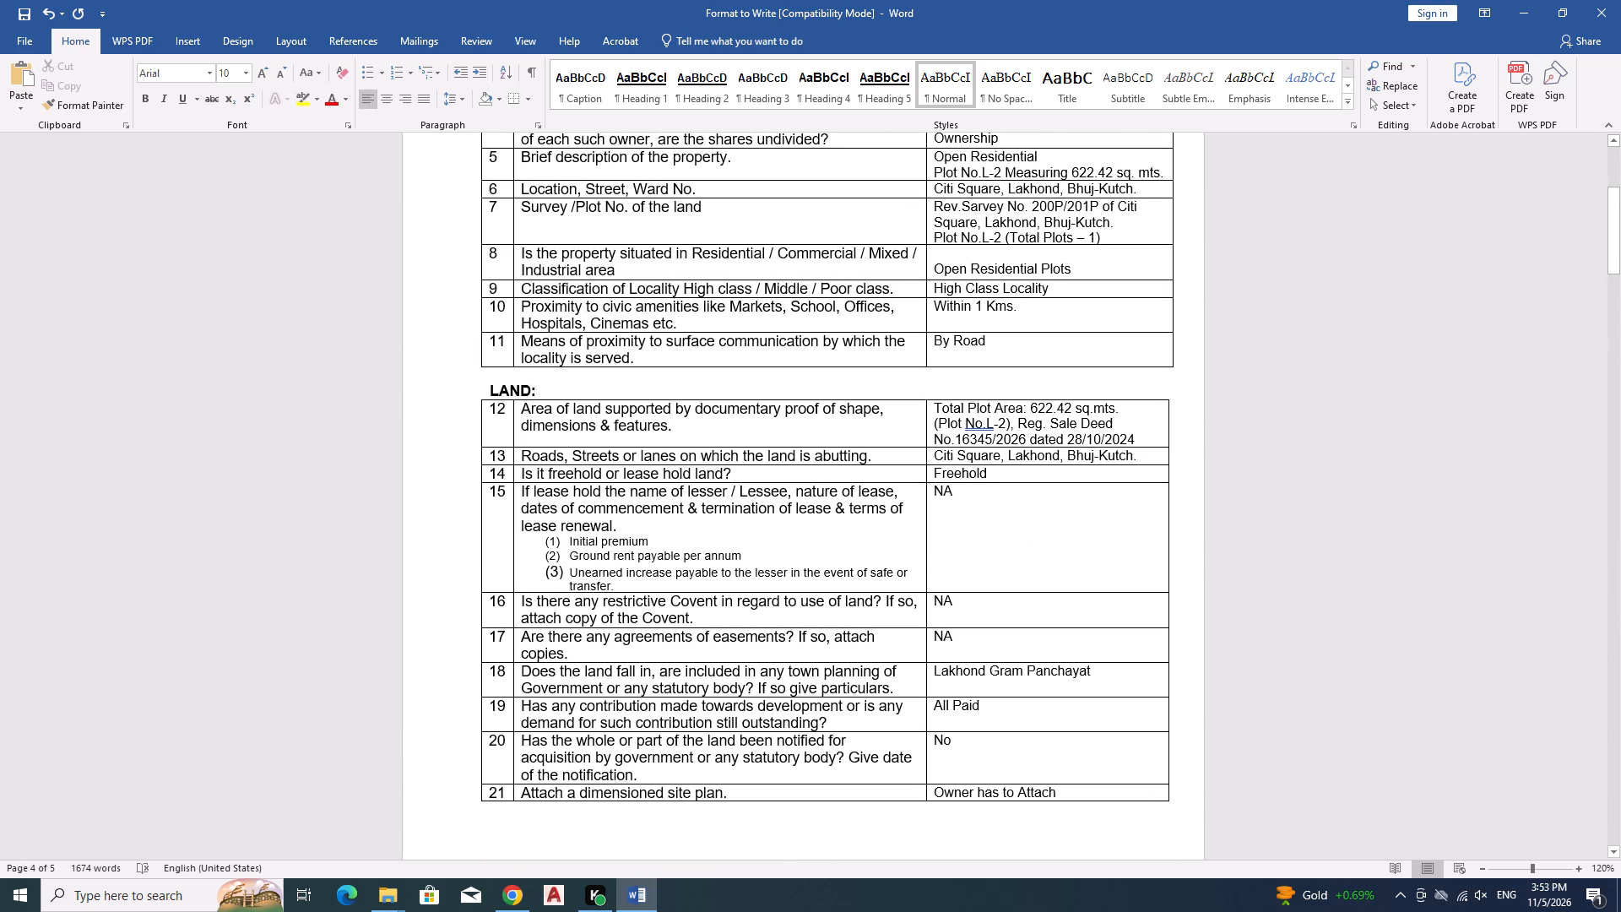
scroll(968, 459, "up", 2)
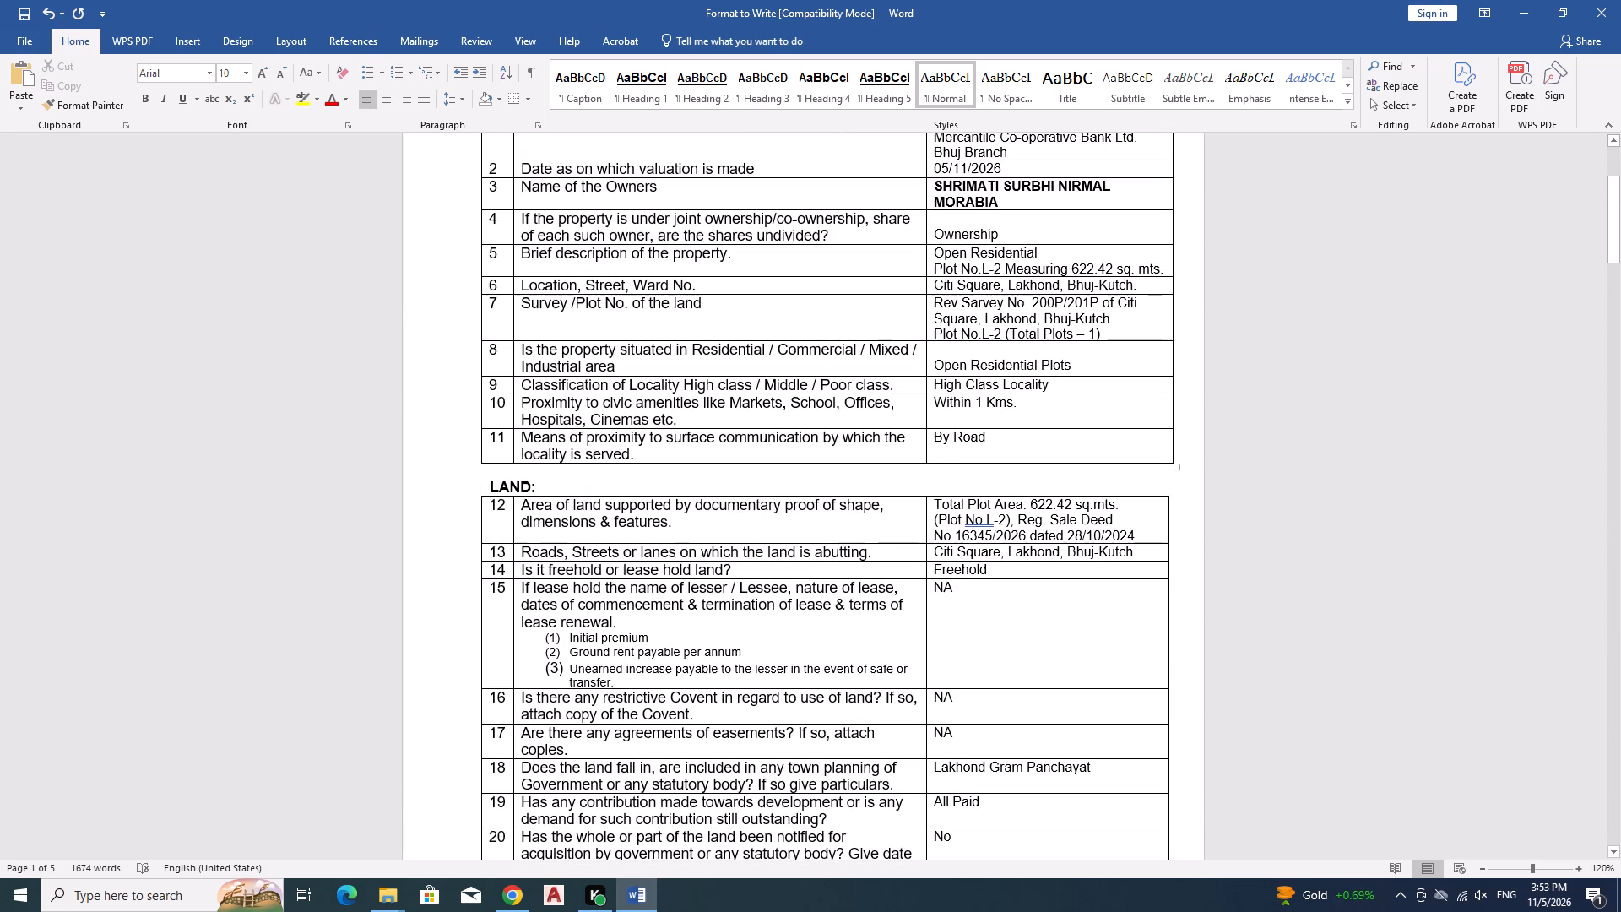
left_click(973, 301)
key("Delete")
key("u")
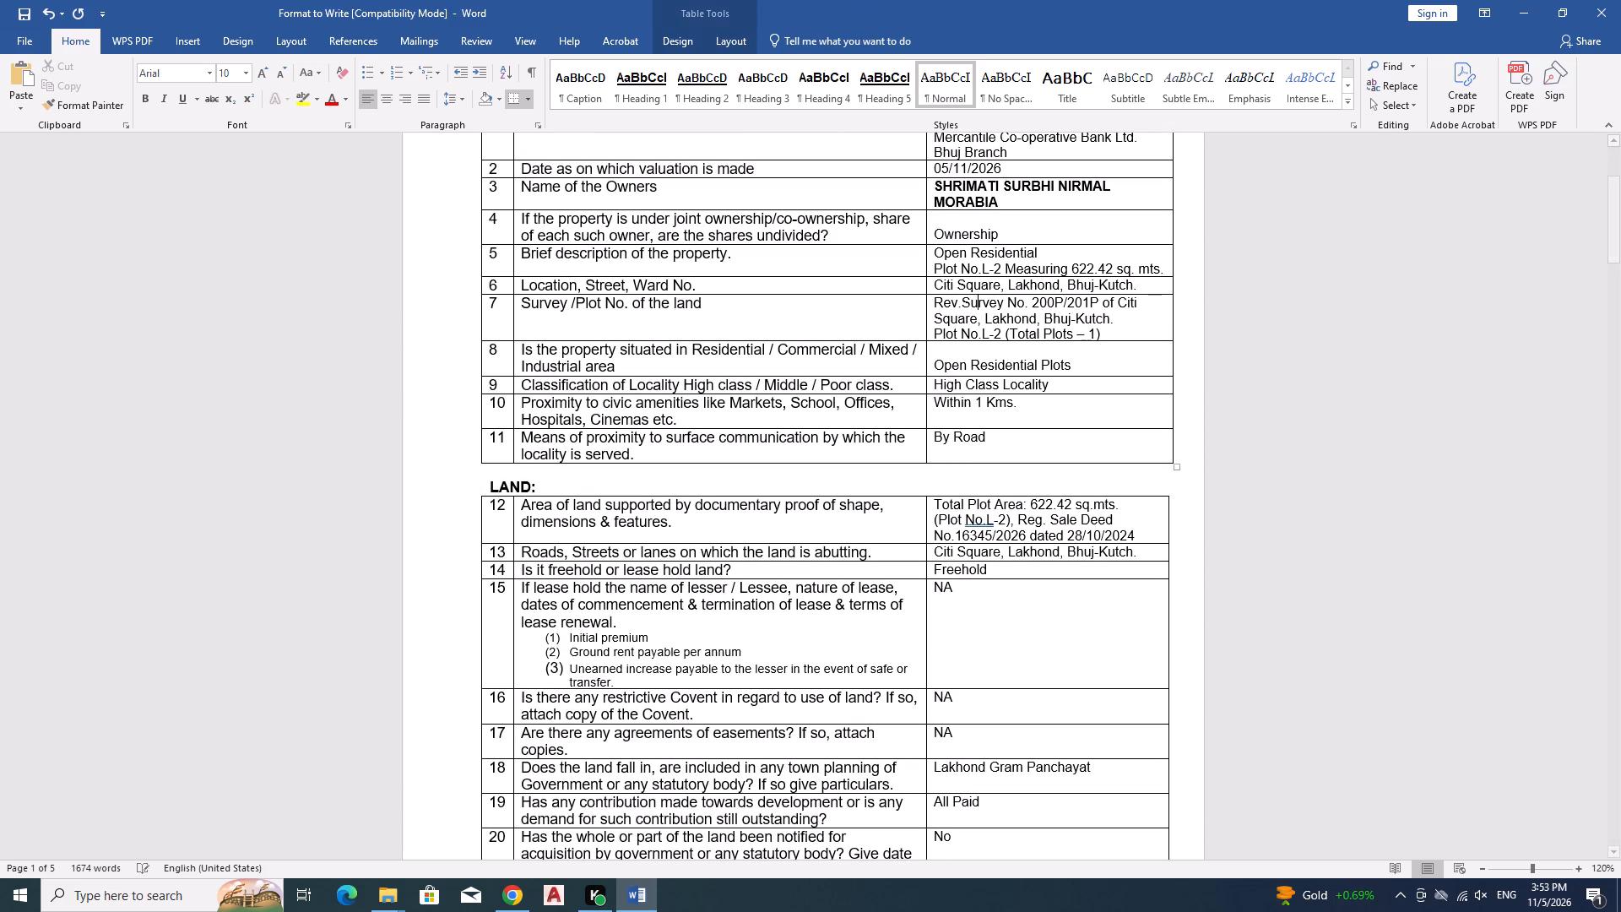
left_click(1182, 529)
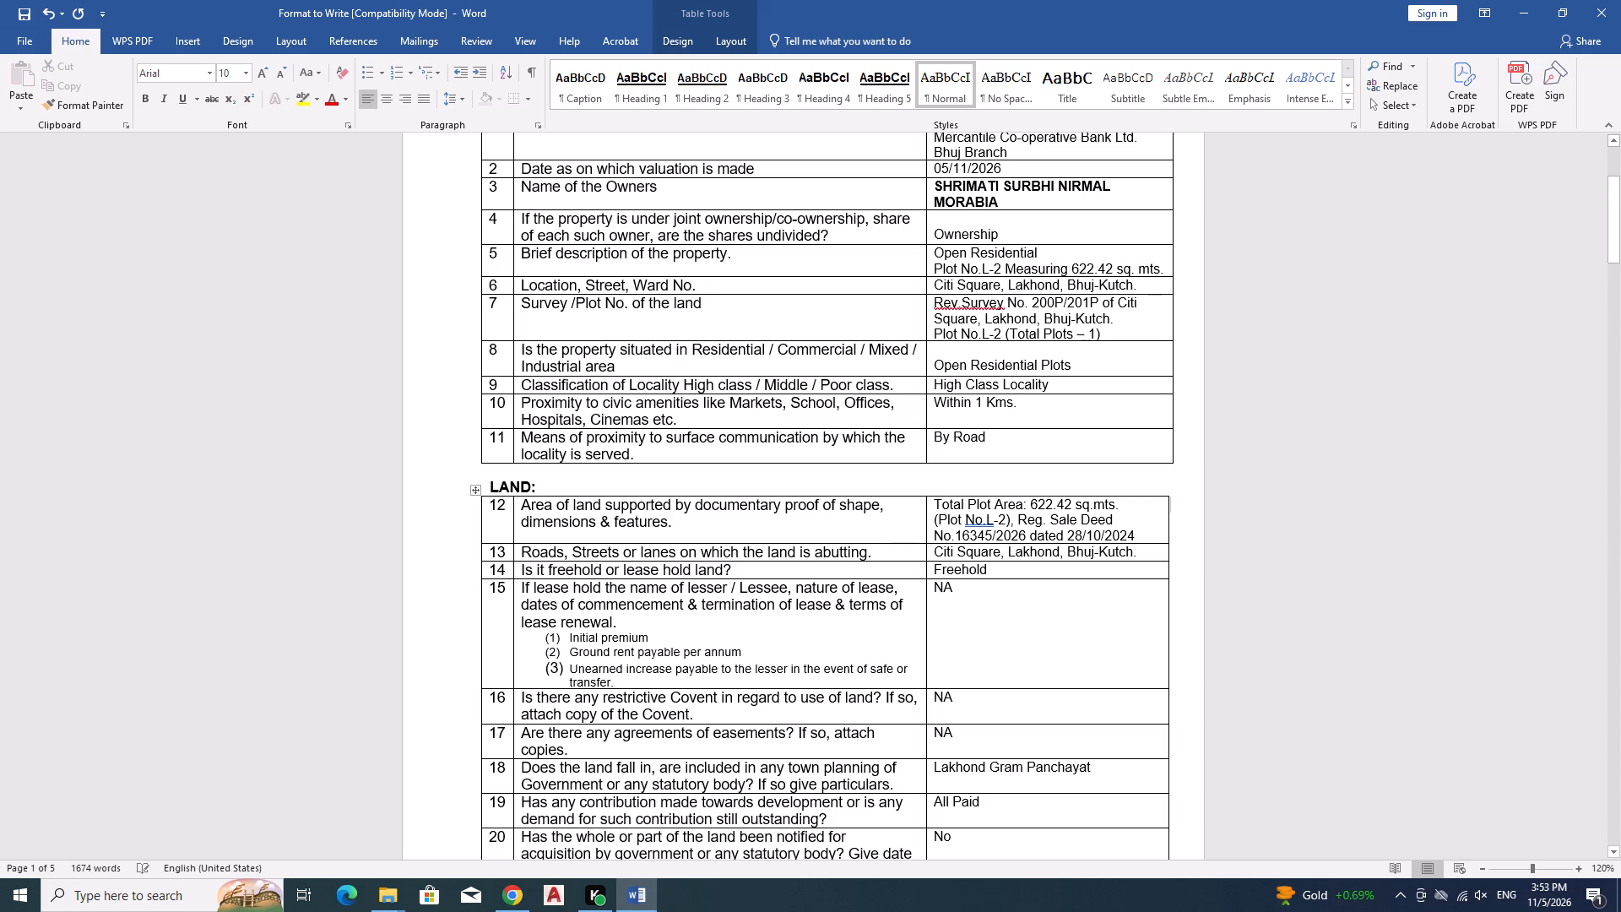
Delete the pasted Plot No.L-2 (Total Plots – 1) text before Having Plot No. in the PART II VALUATION paragraph.
scroll(1166, 541, "down", 20)
scroll(1166, 541, "down", 20)
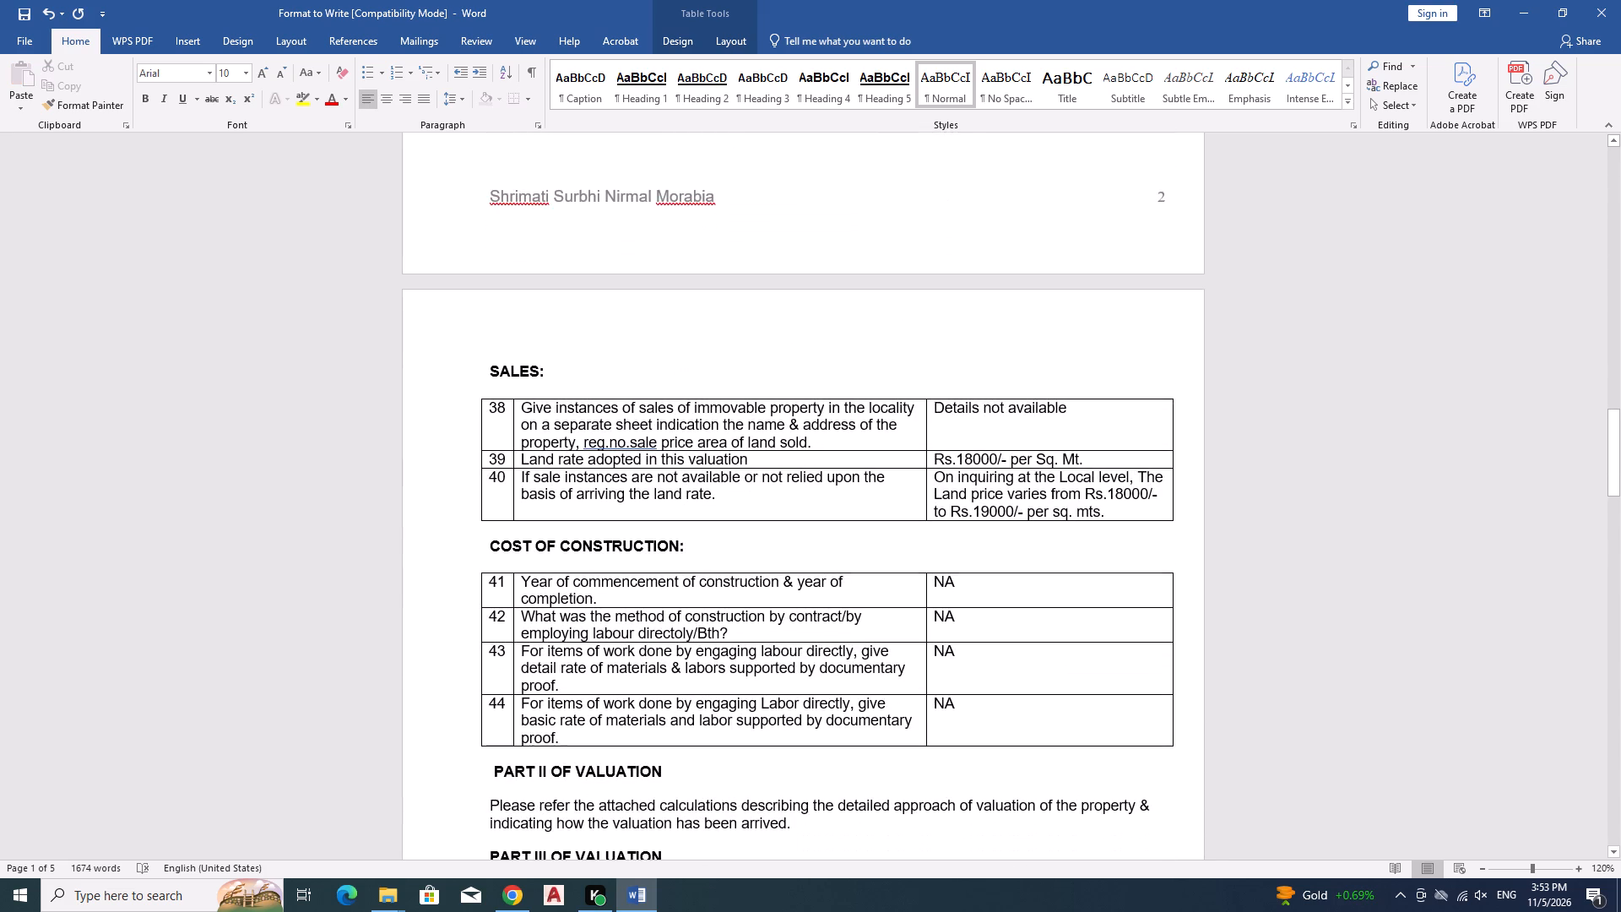
scroll(892, 475, "down", 13)
scroll(893, 474, "down", 14)
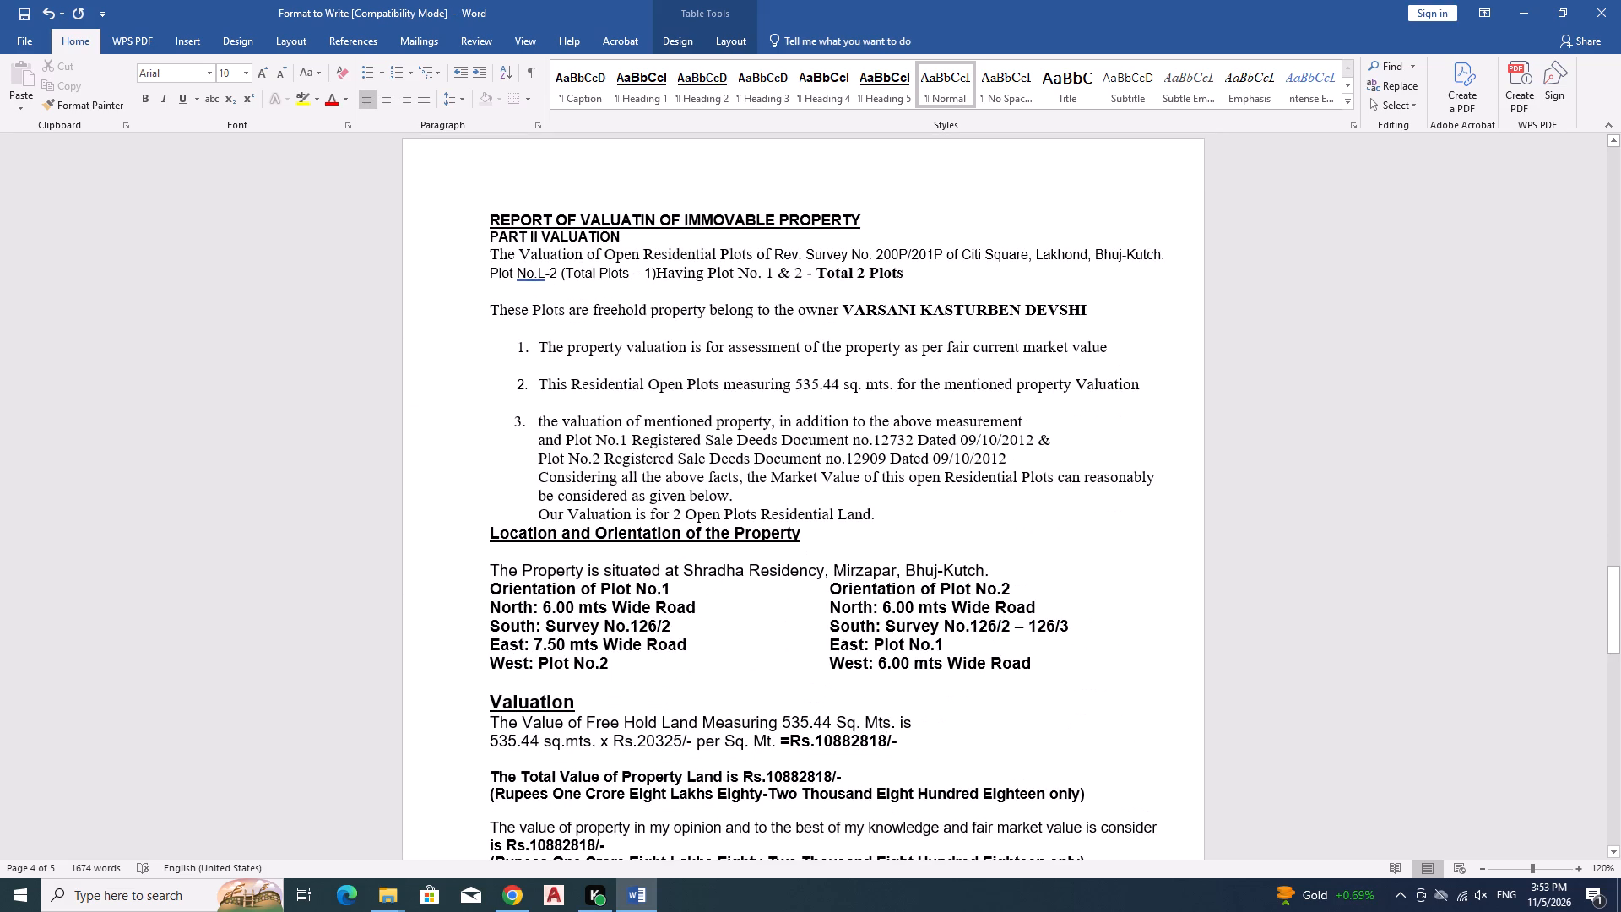
left_click(660, 265)
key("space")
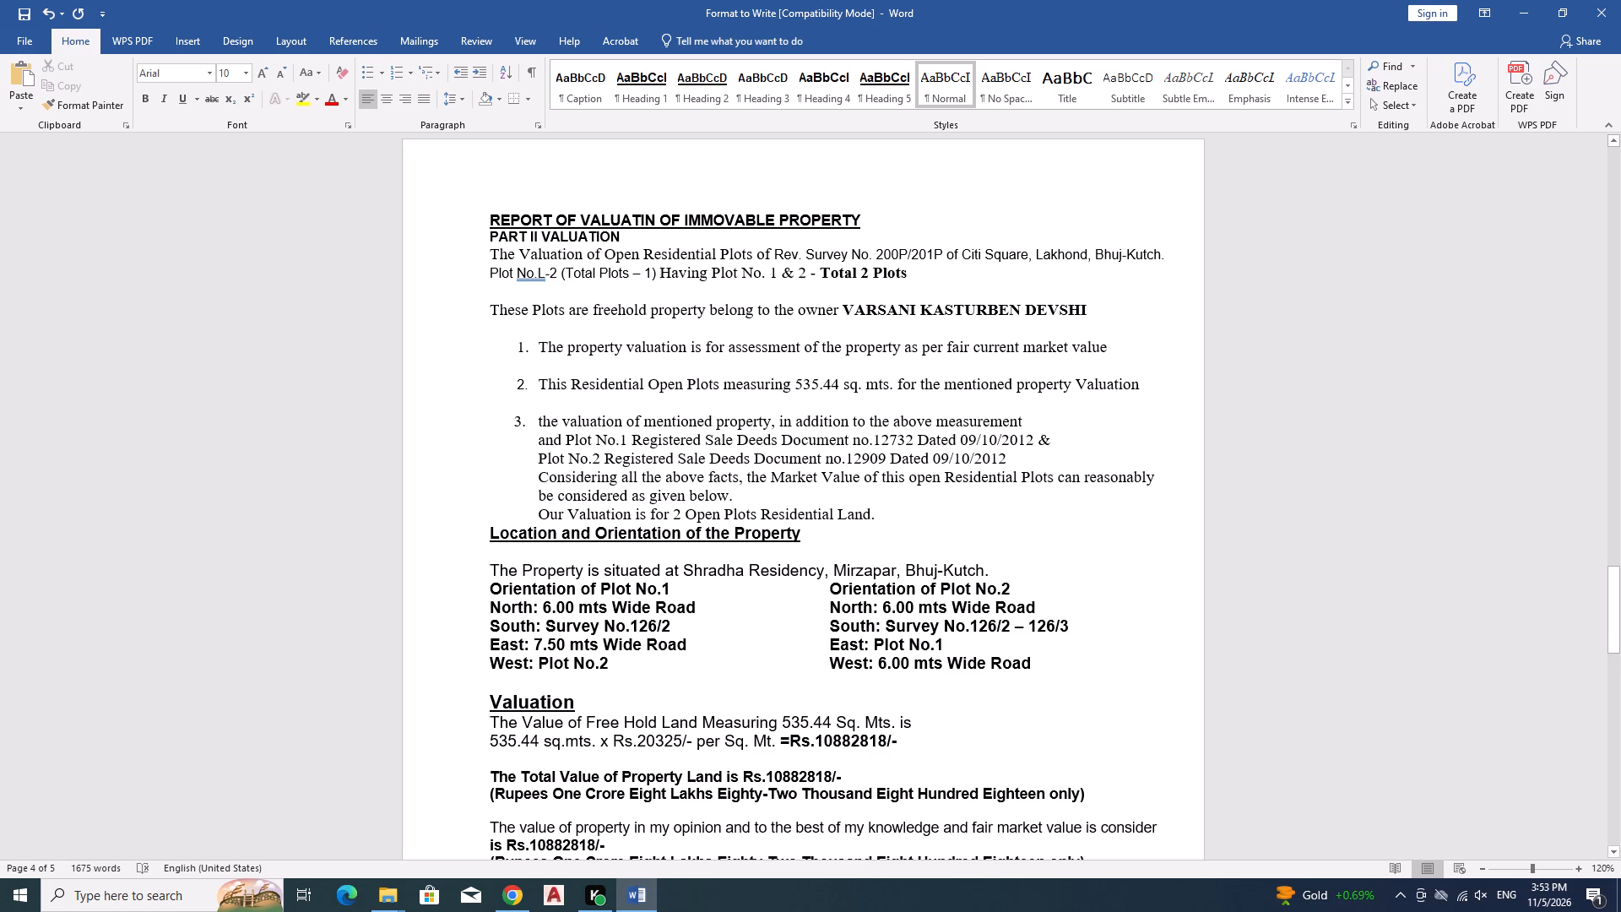
key("ctrl+BackSpace")
key("ctrl+BackSpace")
key("ctrl+BackSpace")
key("ctrl+BackSpace")
key("ctrl+BackSpace")
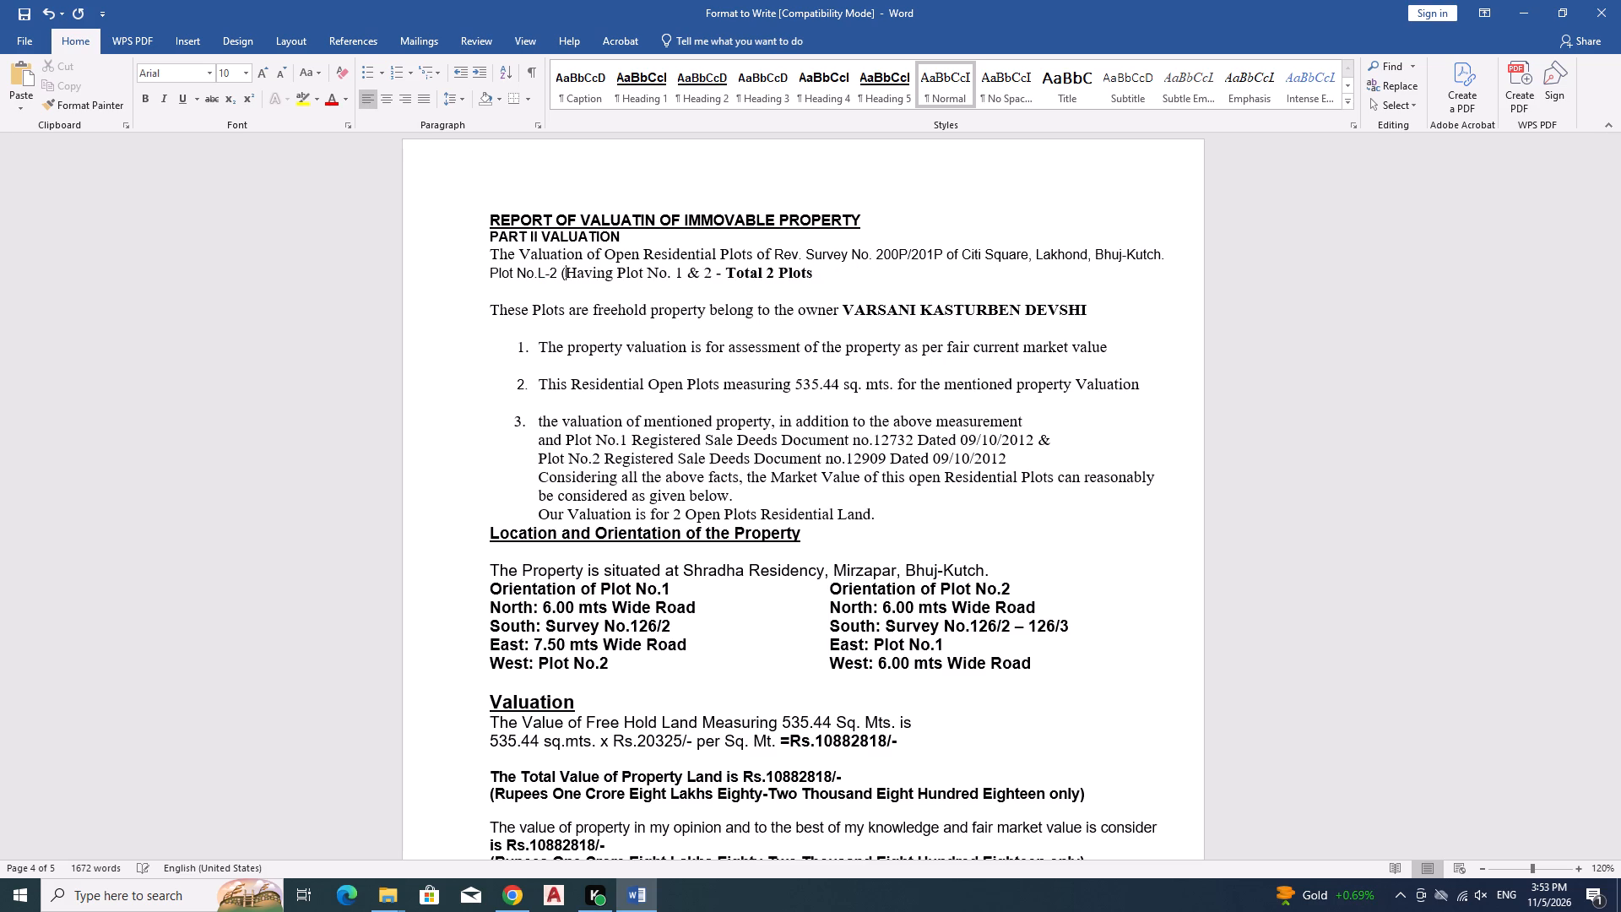
key("ctrl+BackSpace")
key("ctrl+BackSpace")
key("ctrl+BackSpace")
key("ctrl+BackSpace")
key("ctrl+BackSpace")
key("ctrl+BackSpace")
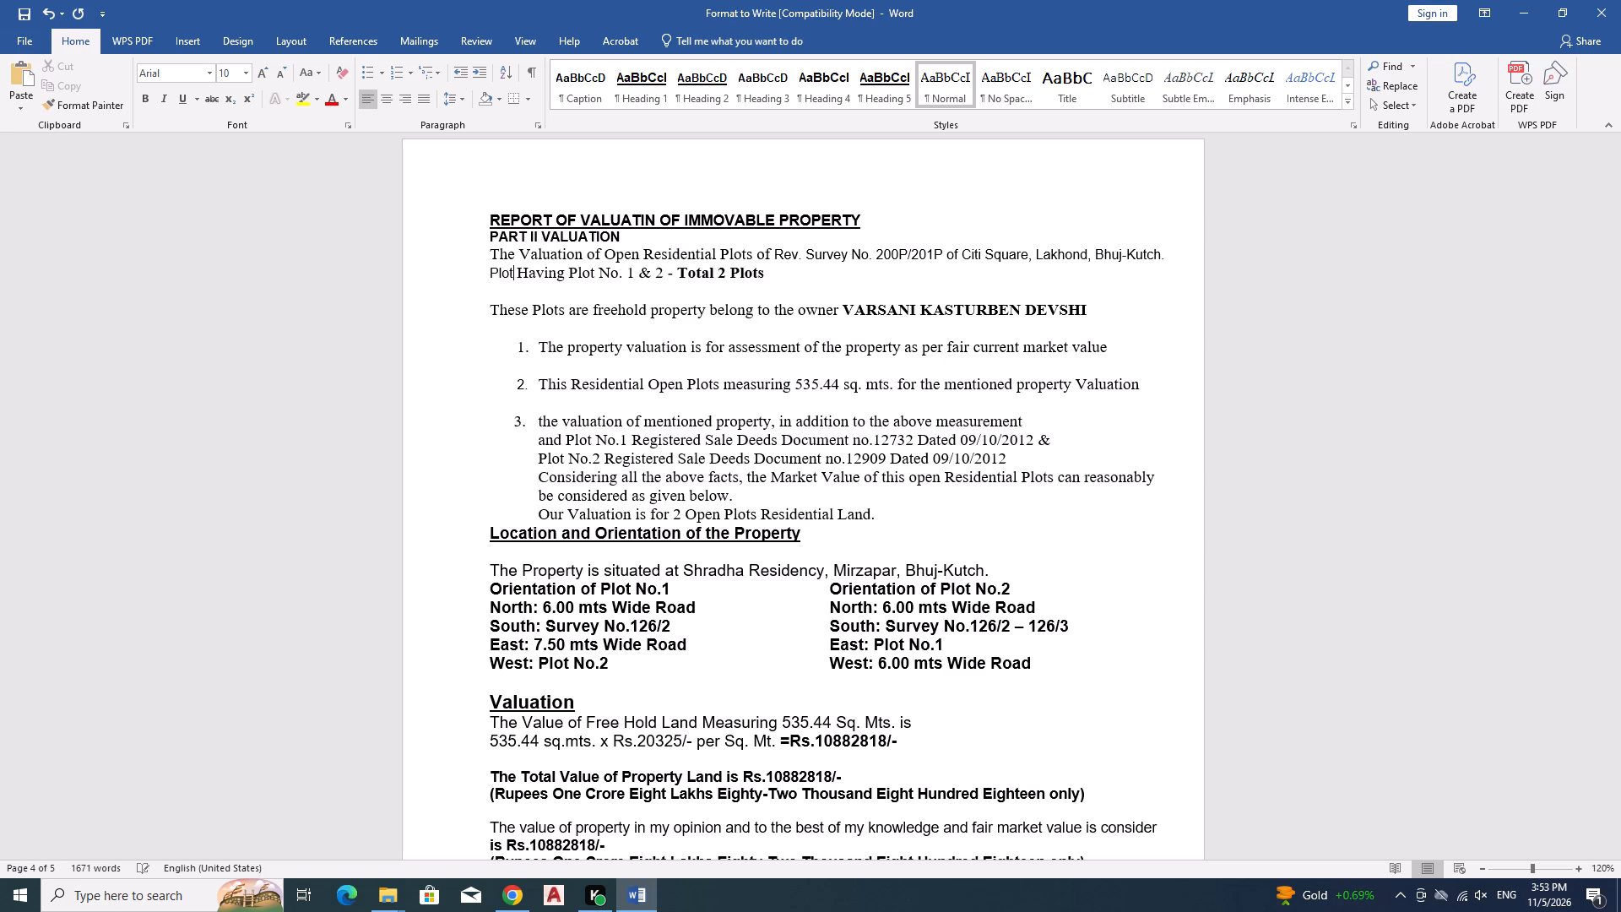
key("Delete")
key("BackSpace")
key("BackSpace")
key("BackSpace")
key("BackSpace")
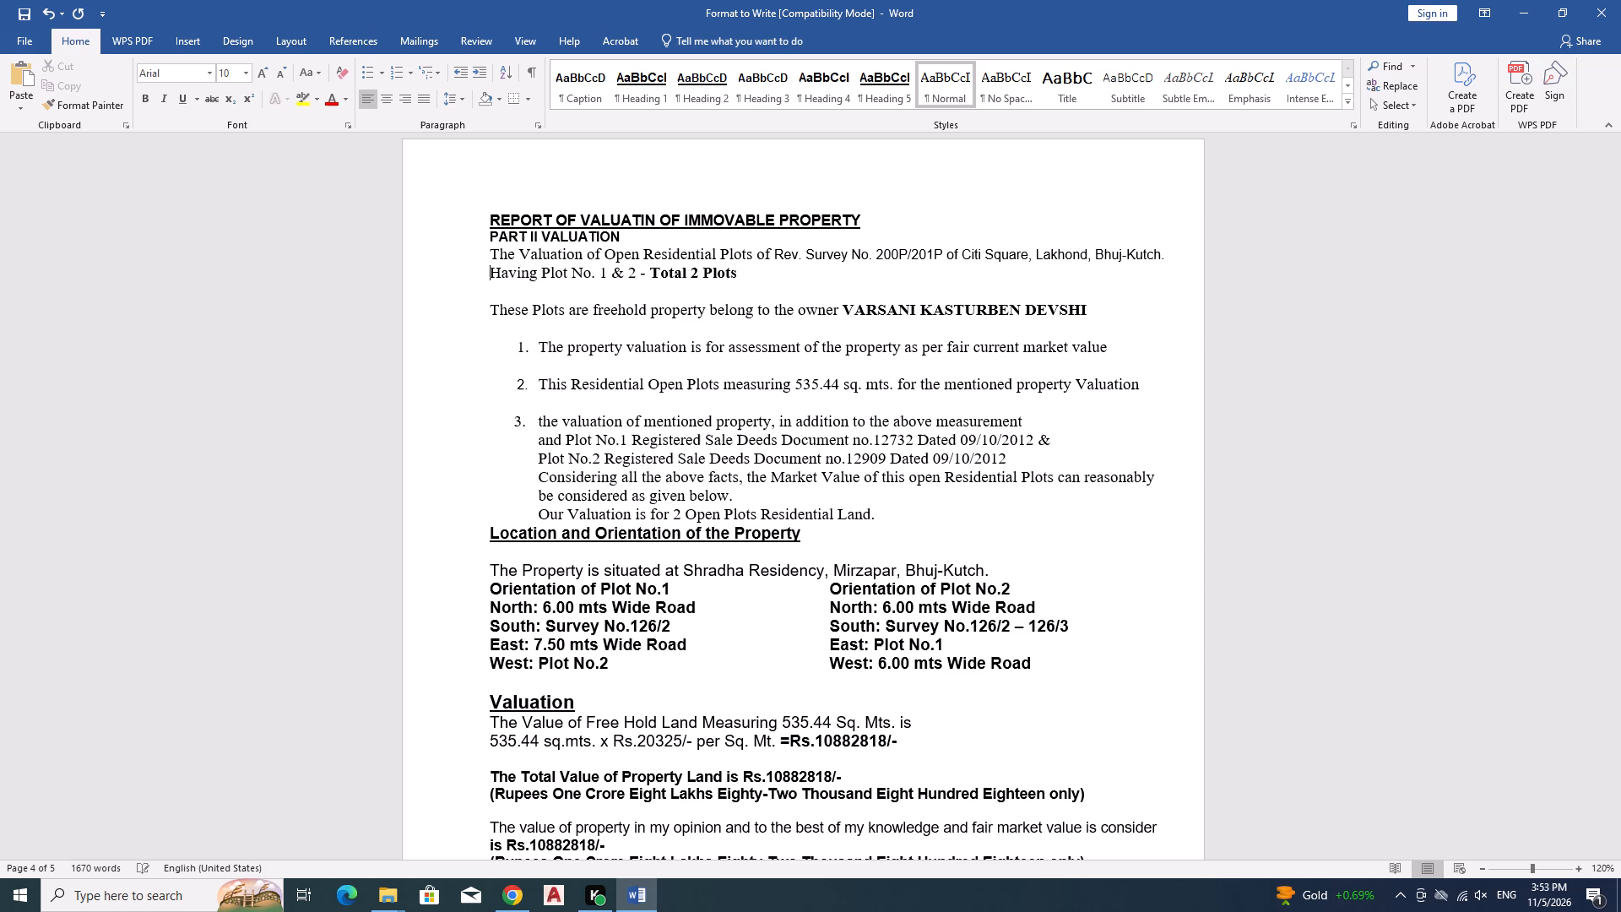
Change the plot number after Having Plot No. in the PART II VALUATION paragraph to L-2.
key("Right")
key("Right")
key("Right")
key("Right")
key("Right")
key("Right")
key("Right")
key("Right")
key("Right")
key("Right")
key("Right")
key("Right")
key("Right")
key("Right")
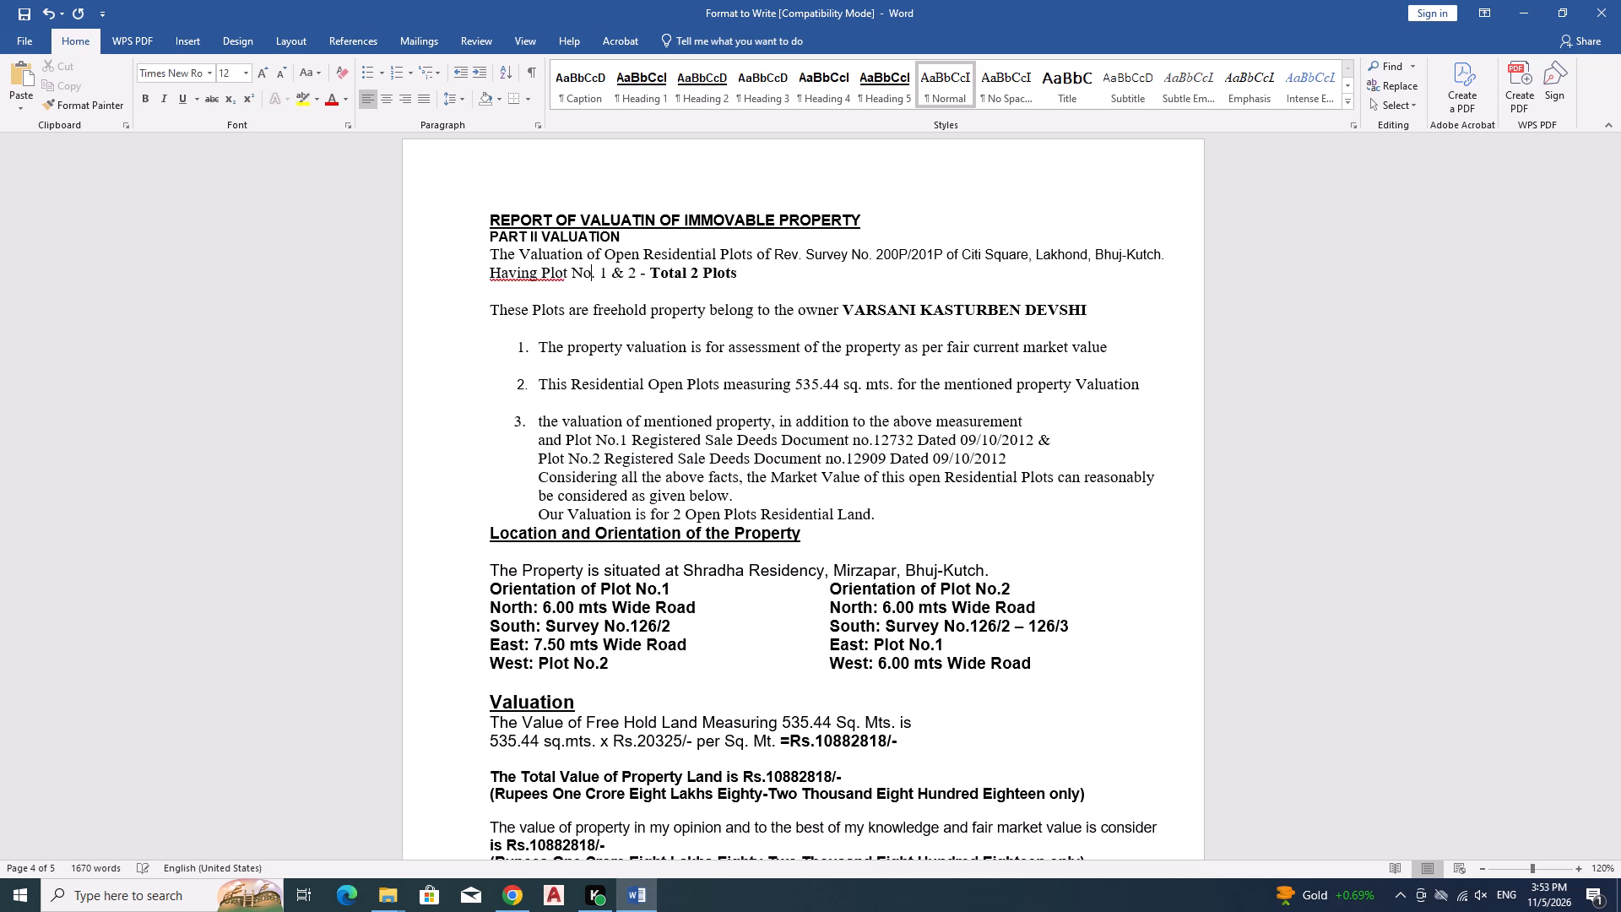
key("Right")
key("Delete")
key("Delete")
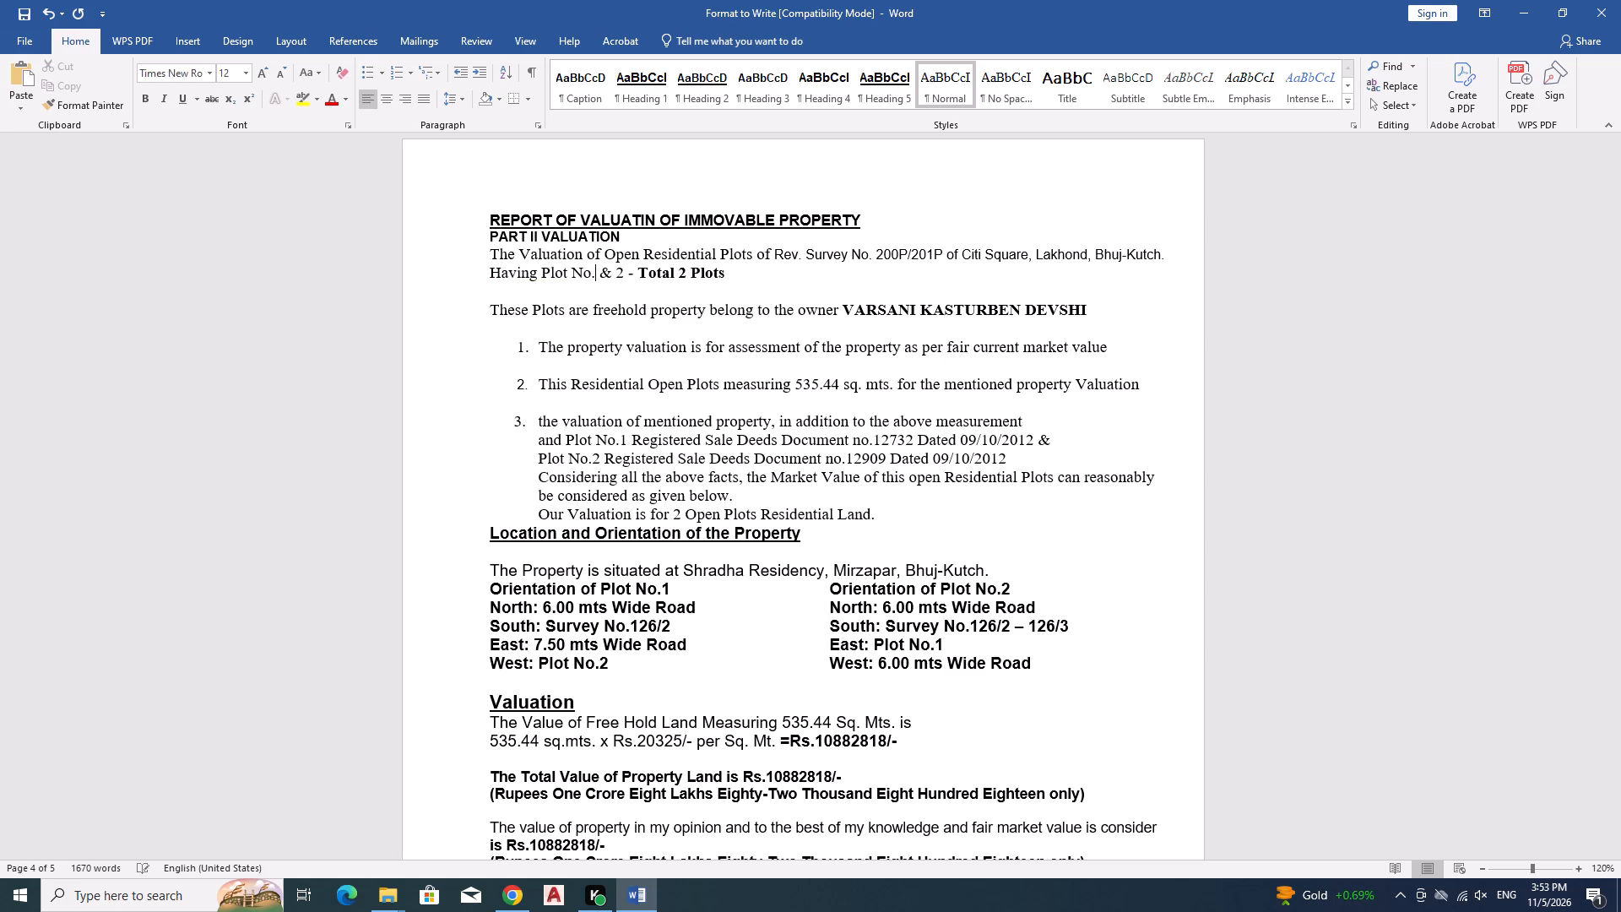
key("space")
key("Delete")
key("Delete")
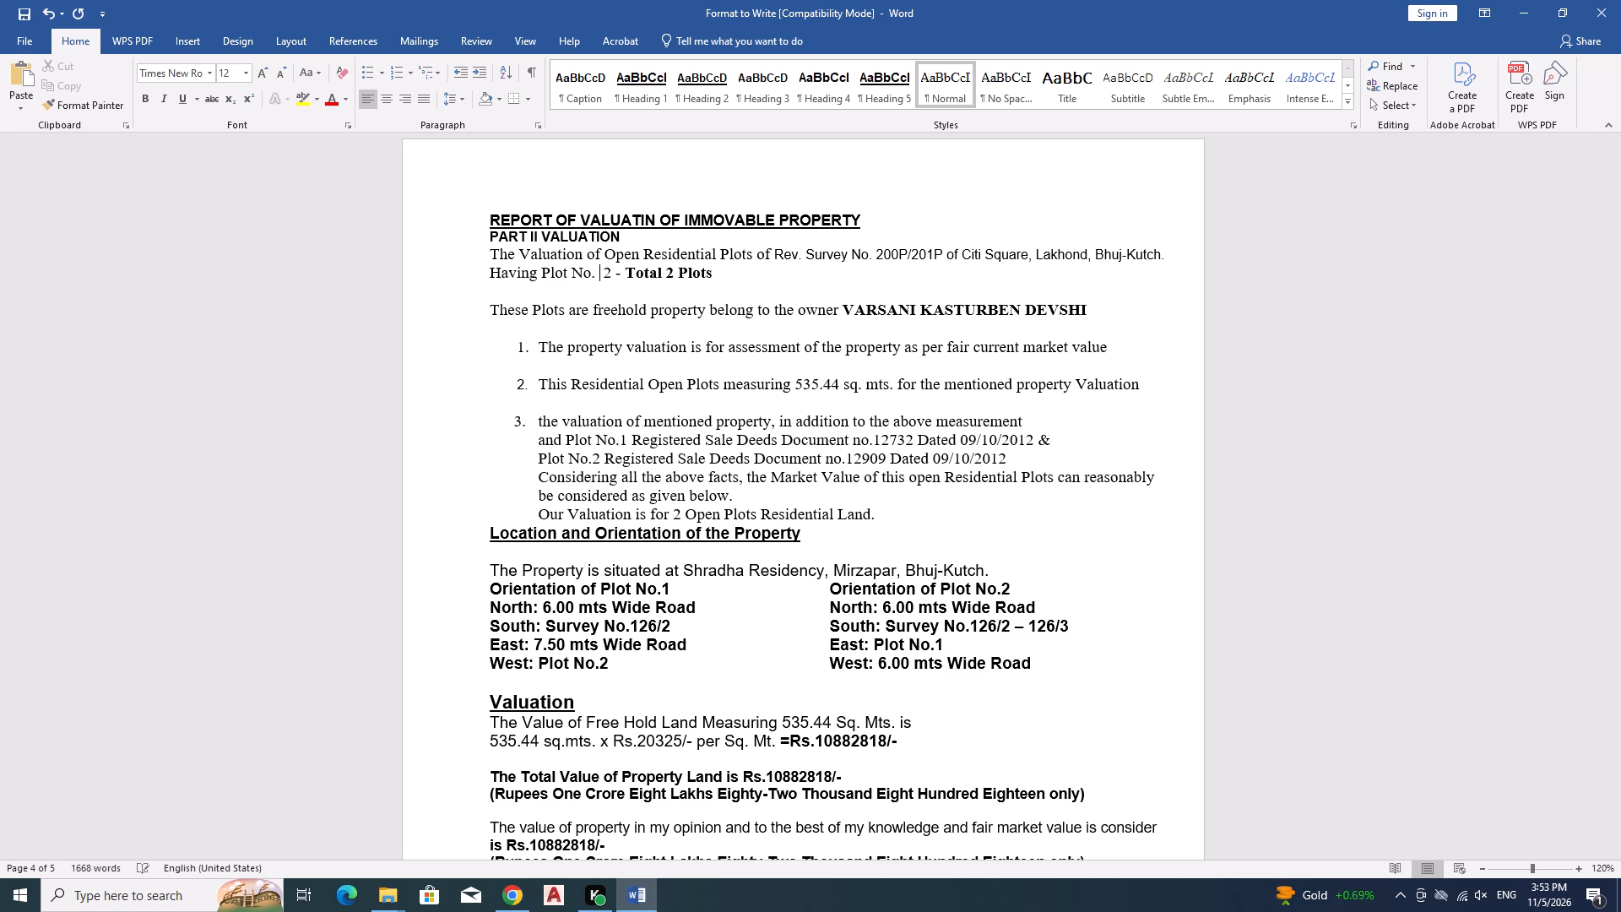
key("Delete")
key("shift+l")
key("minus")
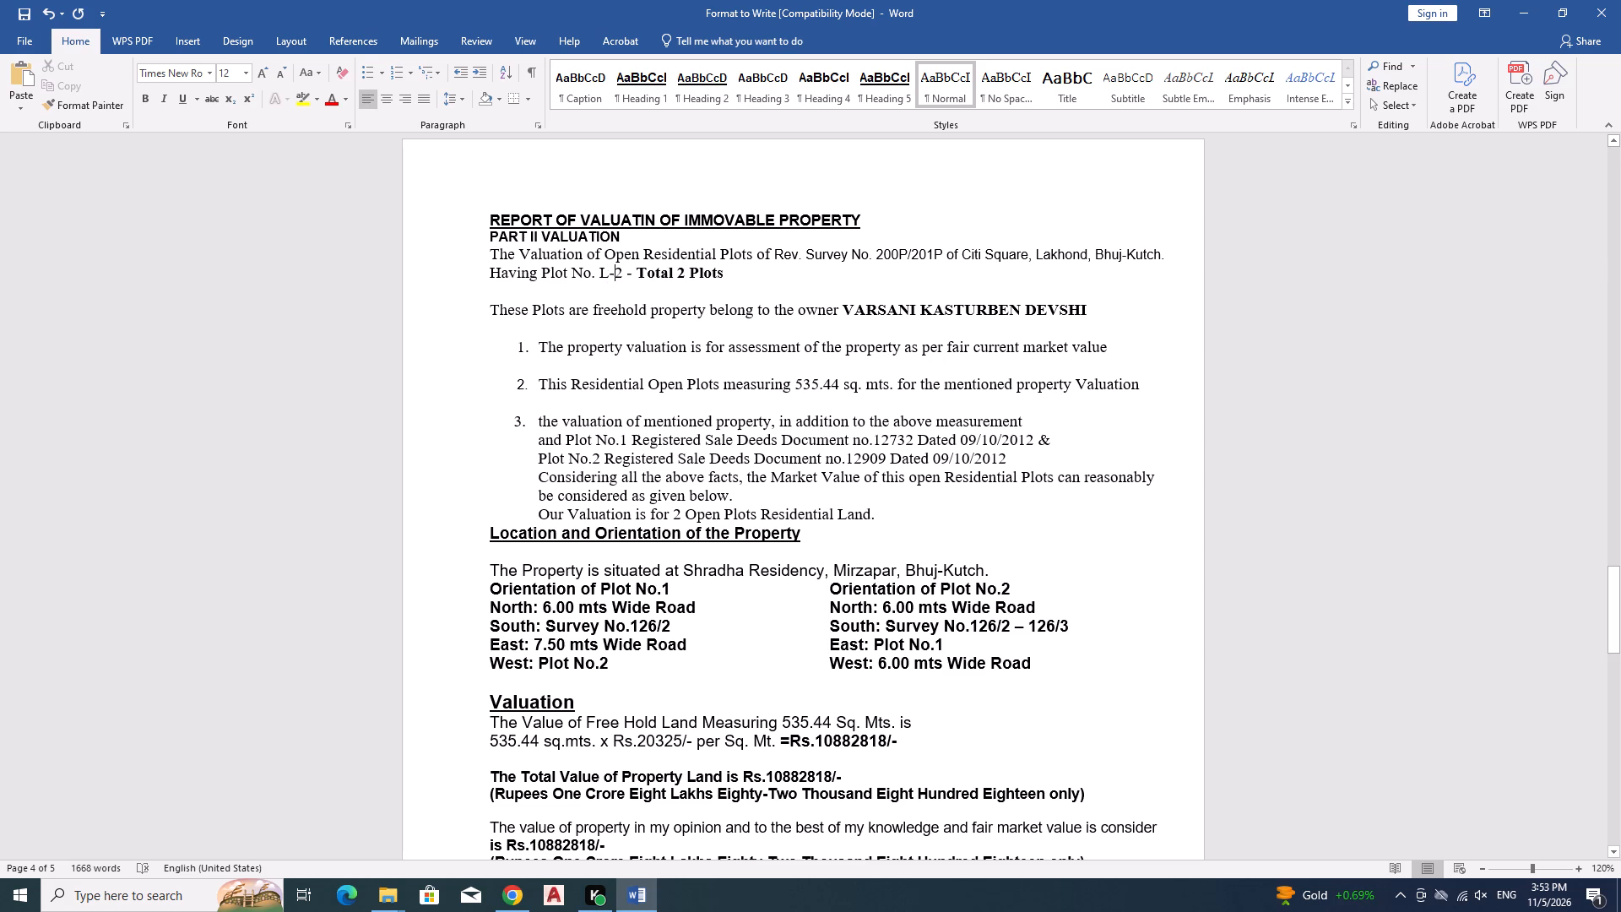
Set the bold plot total after Having Plot No. L-2 to Total 1 Plots.
left_click(679, 270)
key("Delete")
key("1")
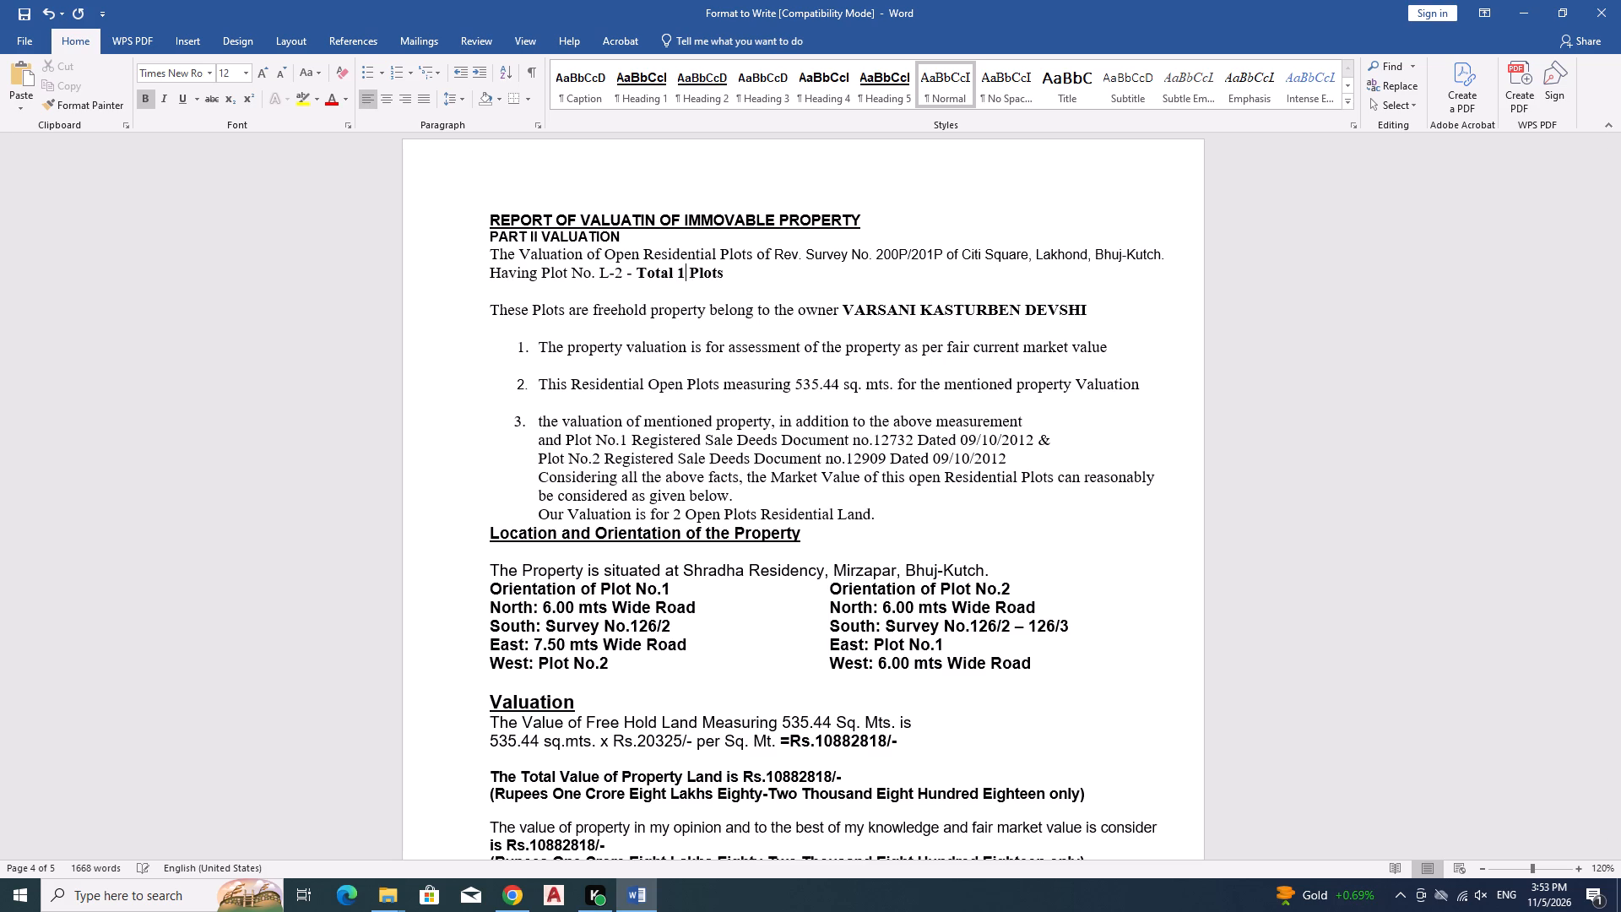
Copy the line Plot No.L-2 Measuring 622.42 sq. mts. from row 5 of the GENERAL table.
left_click(494, 270)
scroll(716, 335, "up", 11)
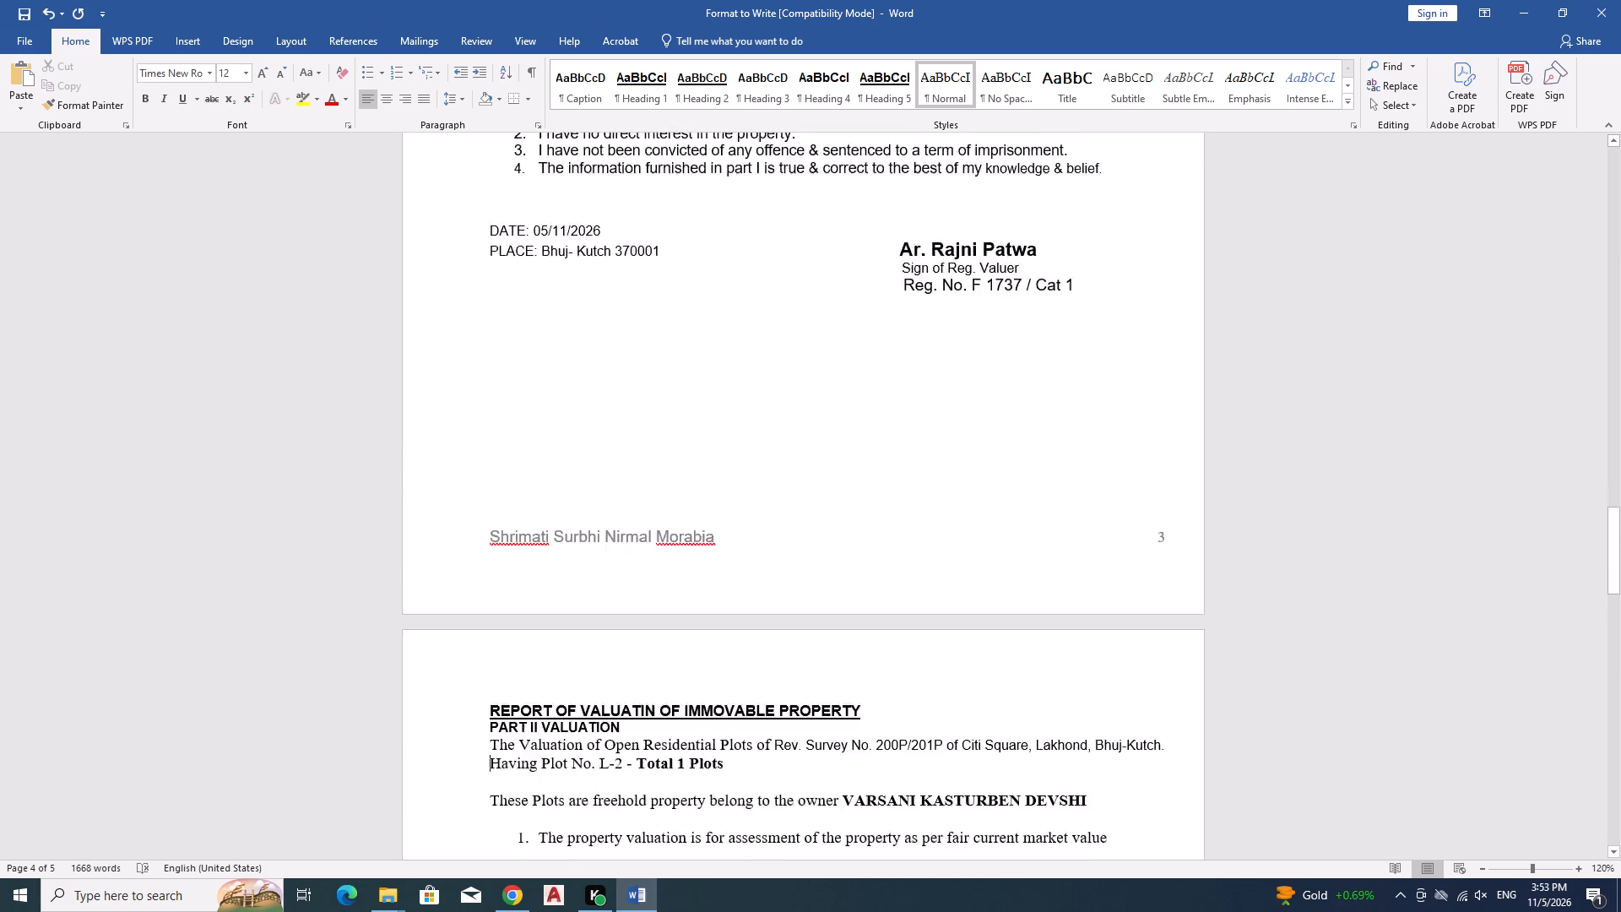
scroll(1016, 460, "up", 20)
scroll(1016, 460, "up", 17)
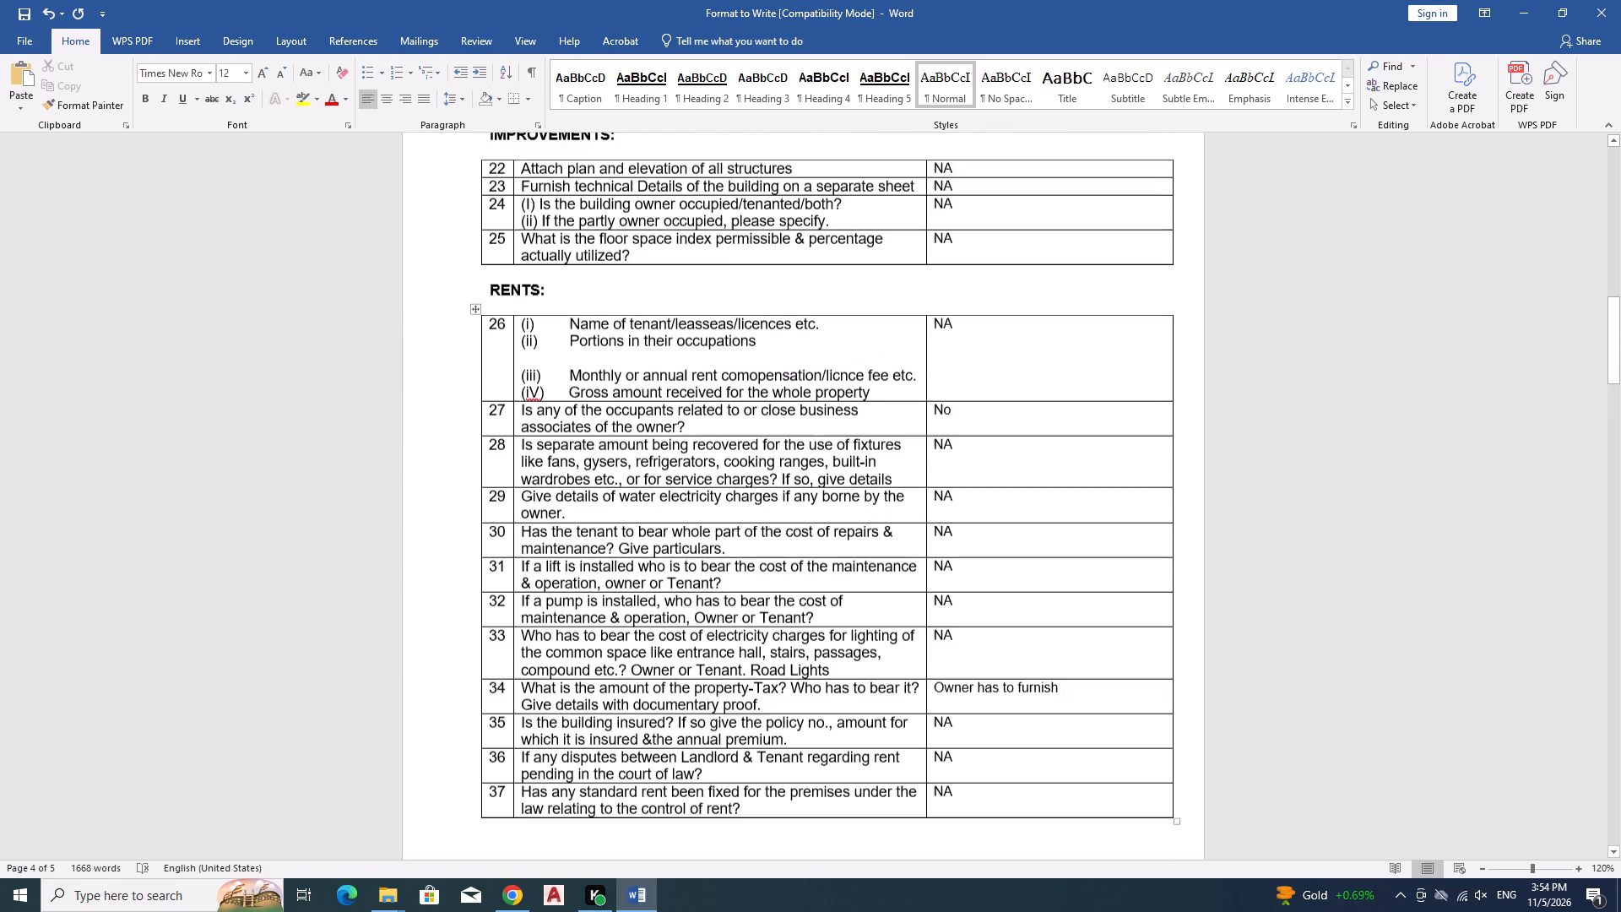
scroll(1039, 491, "up", 15)
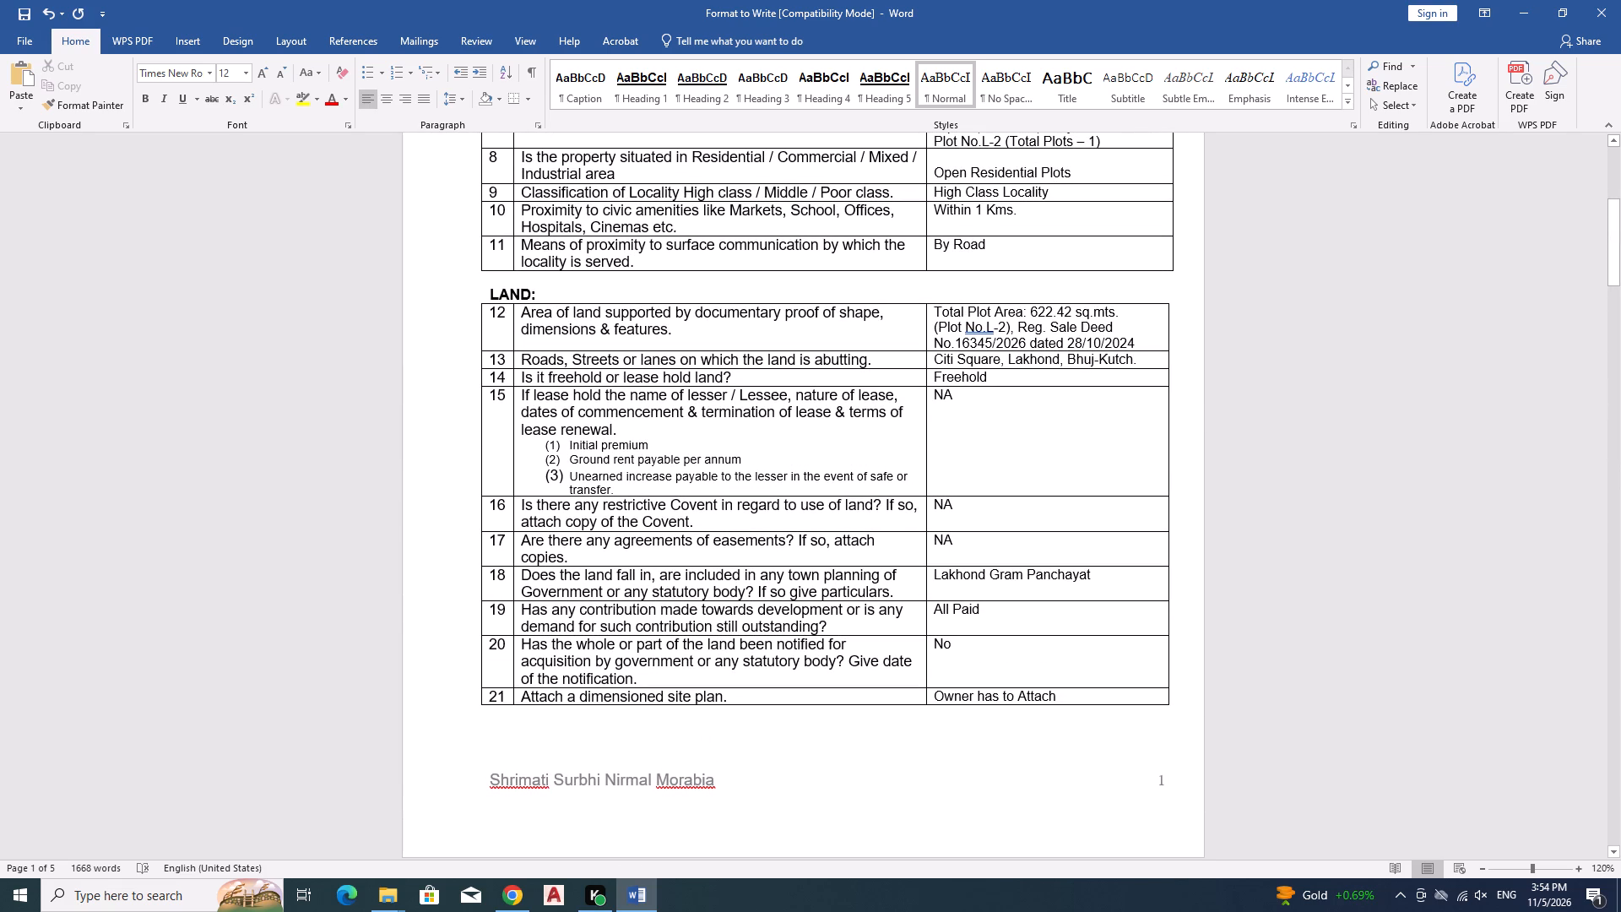
scroll(1011, 350, "up", 2)
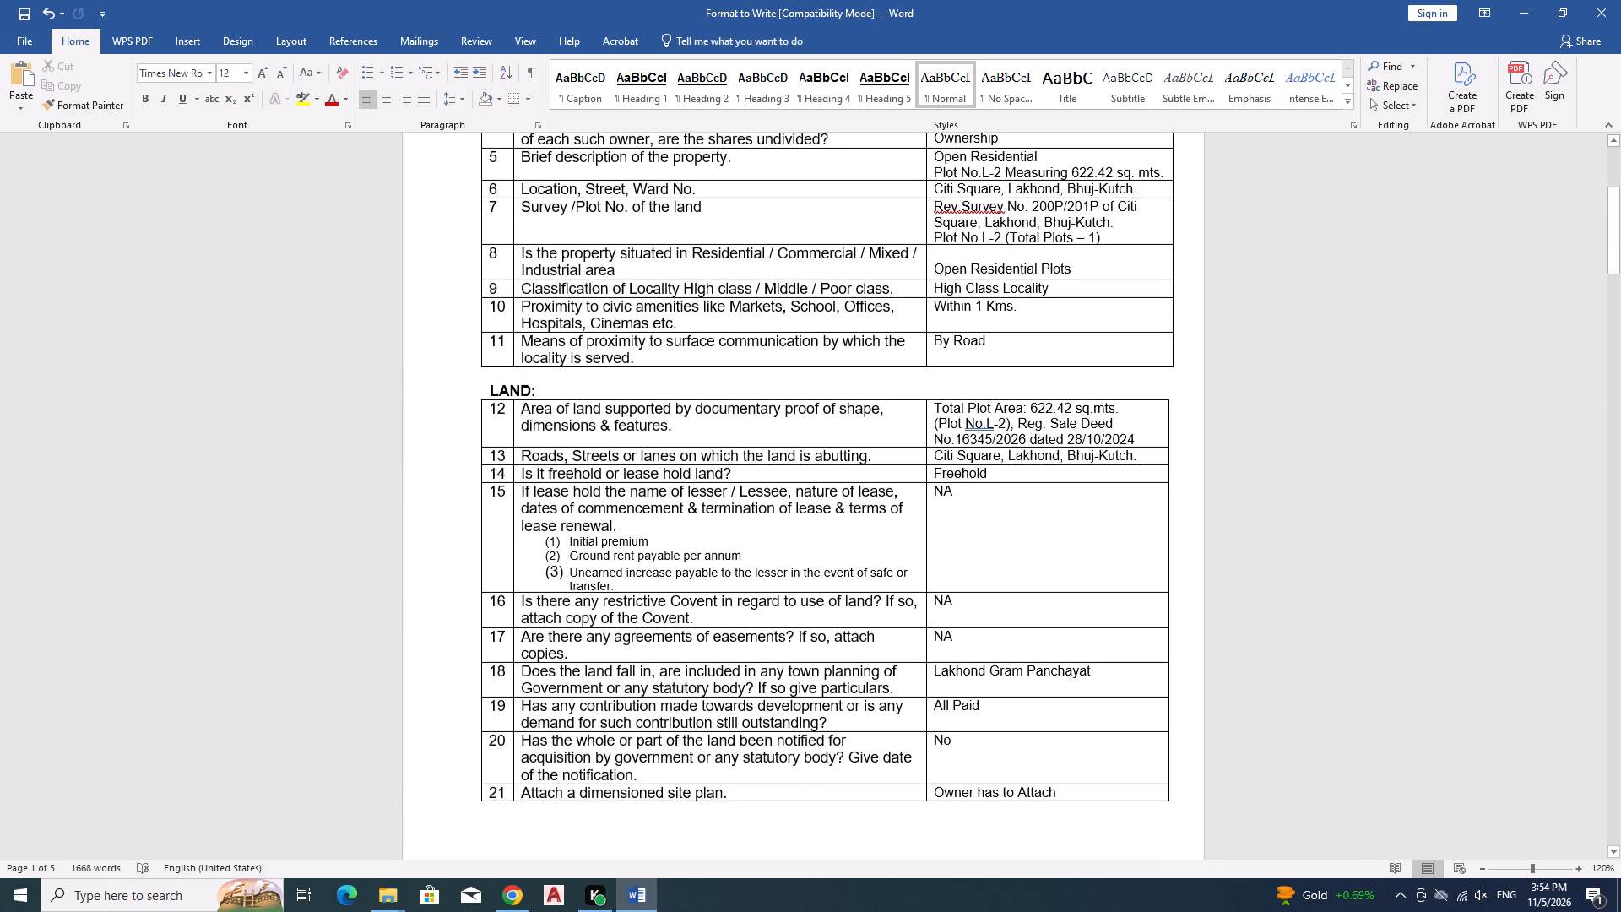
scroll(1006, 360, "up", 3)
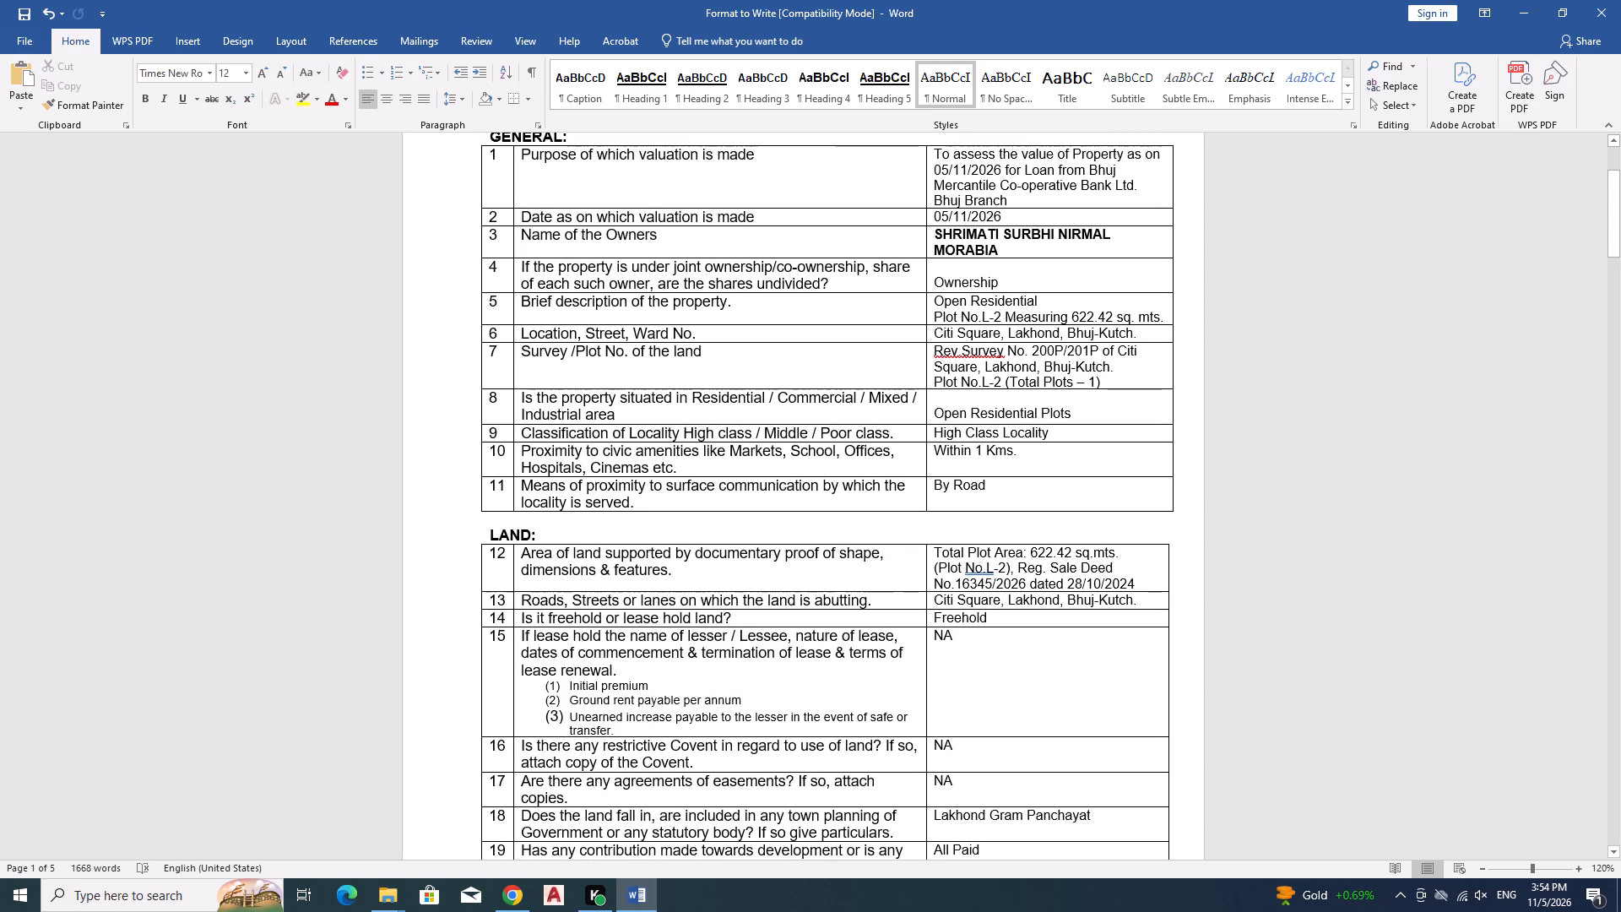
left_click_drag(935, 317, 1071, 315)
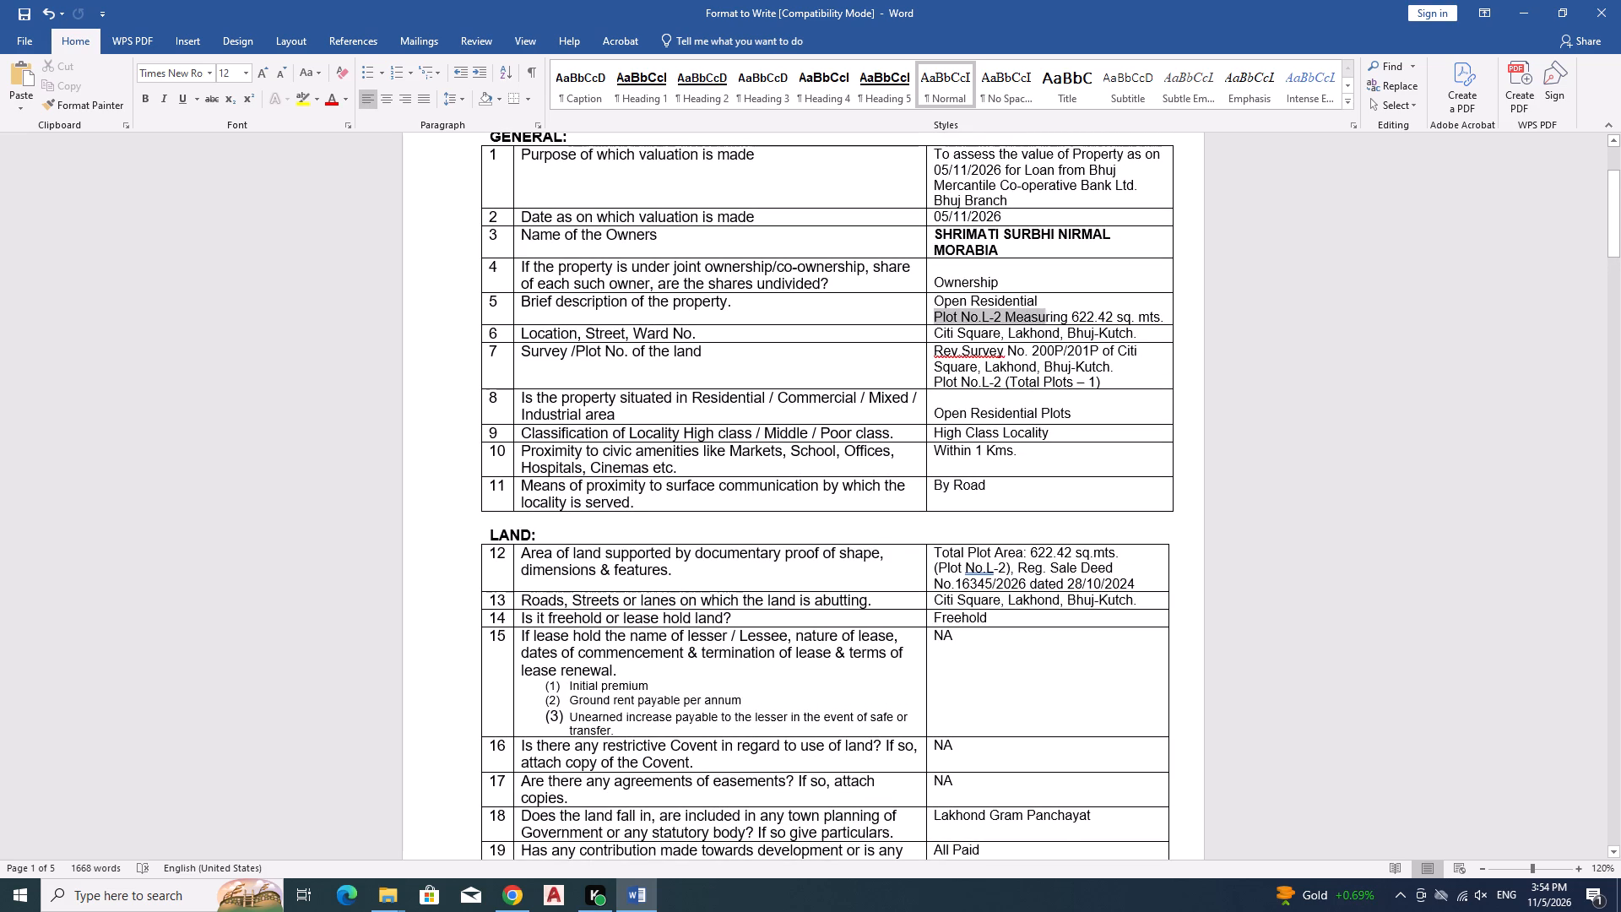
left_click_drag(1071, 315, 1161, 316)
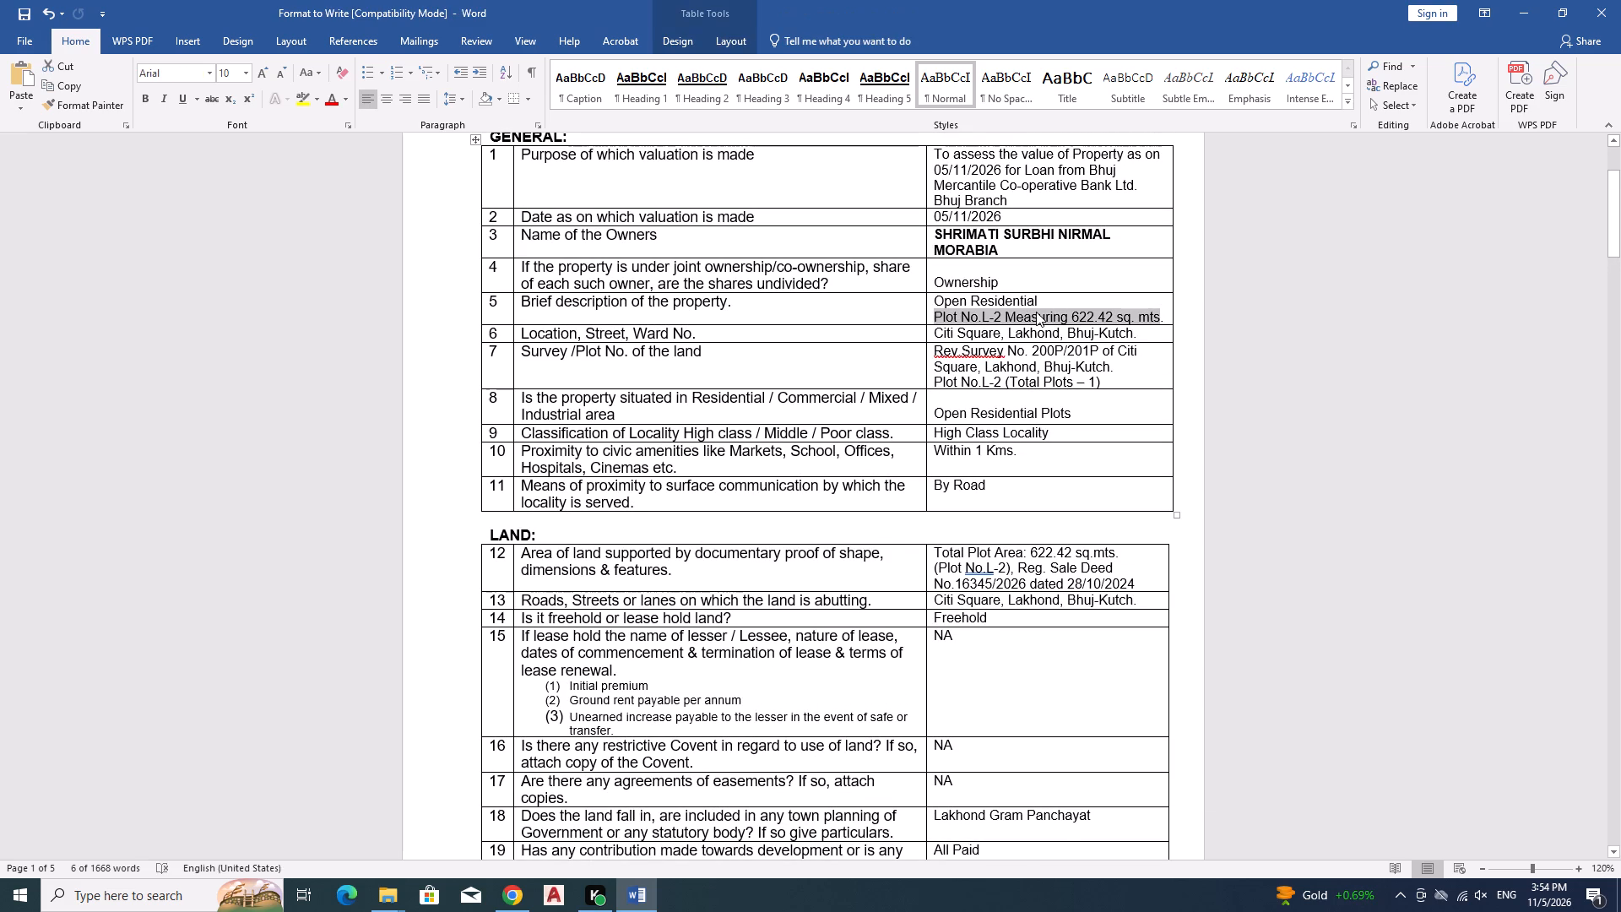
key("shift+Right")
key("ctrl+c")
Replace Having Plot No. L-2 in the PART II VALUATION paragraph with the copied line Plot No.L-2 Measuring 622.42 sq. mts.
scroll(1114, 330, "down", 20)
scroll(1114, 330, "down", 3)
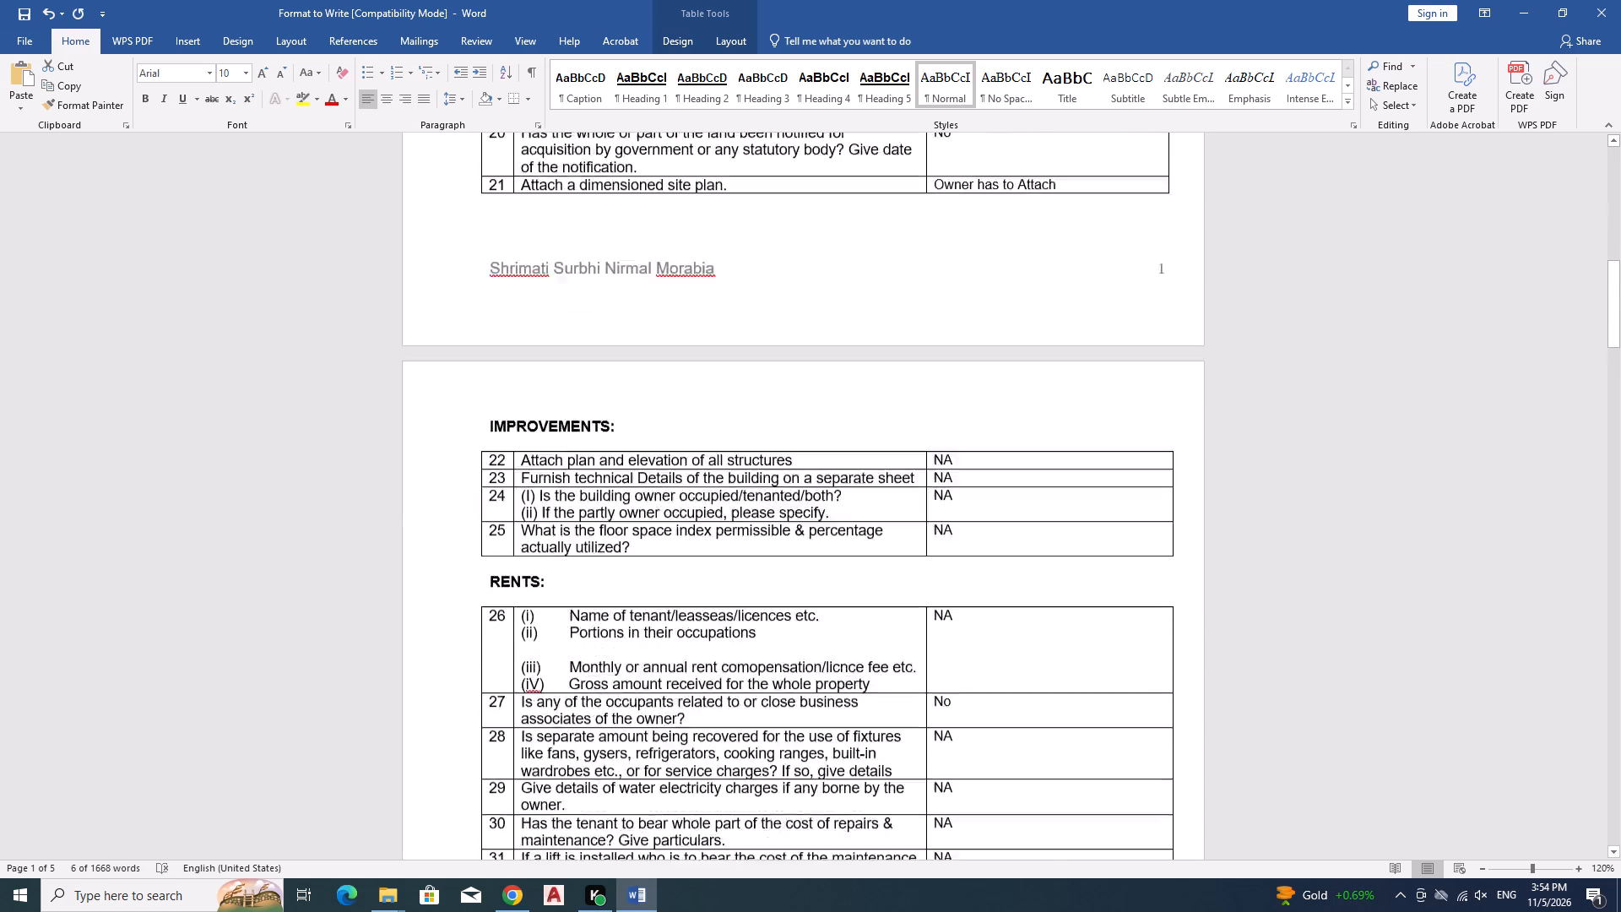
scroll(826, 404, "down", 20)
scroll(826, 404, "down", 20)
scroll(826, 404, "down", 9)
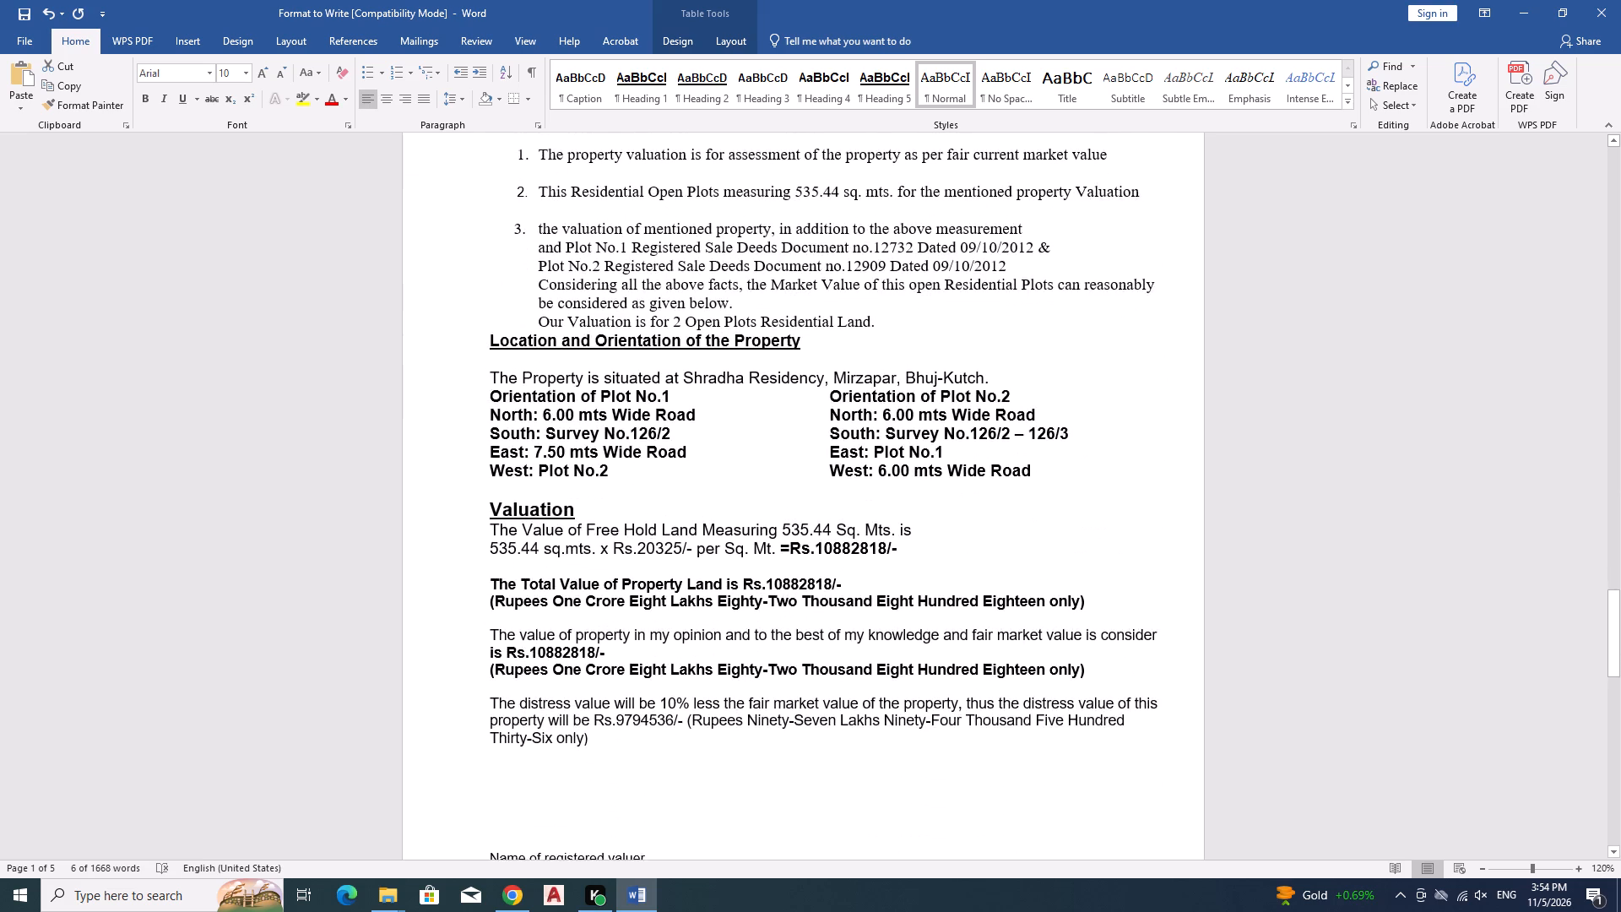
scroll(707, 406, "up", 4)
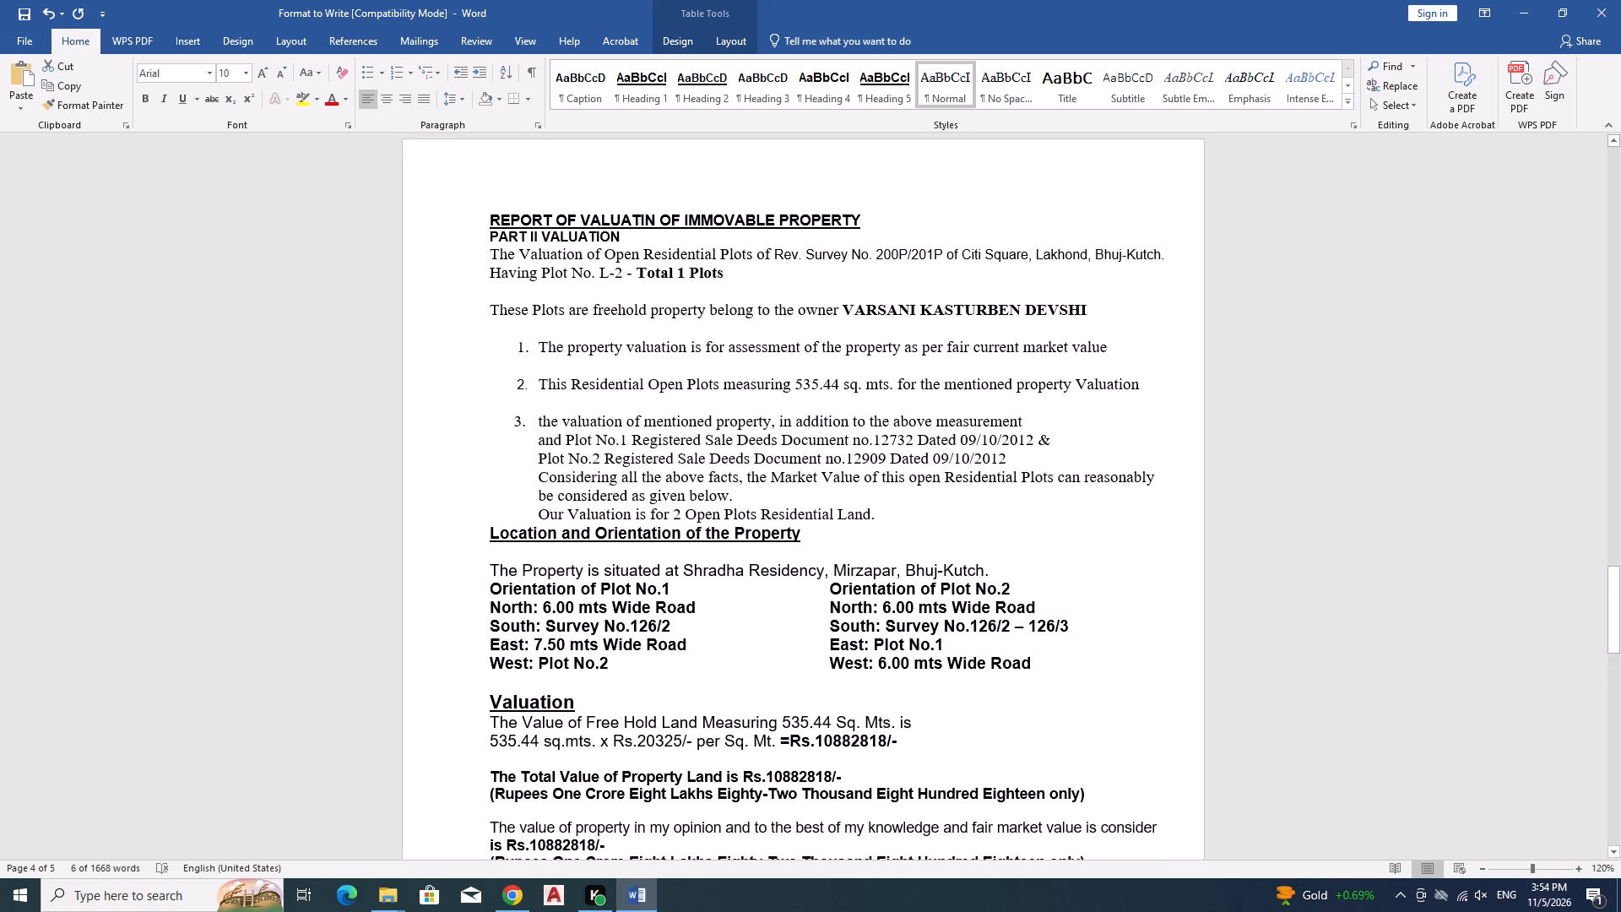
left_click_drag(491, 270, 642, 269)
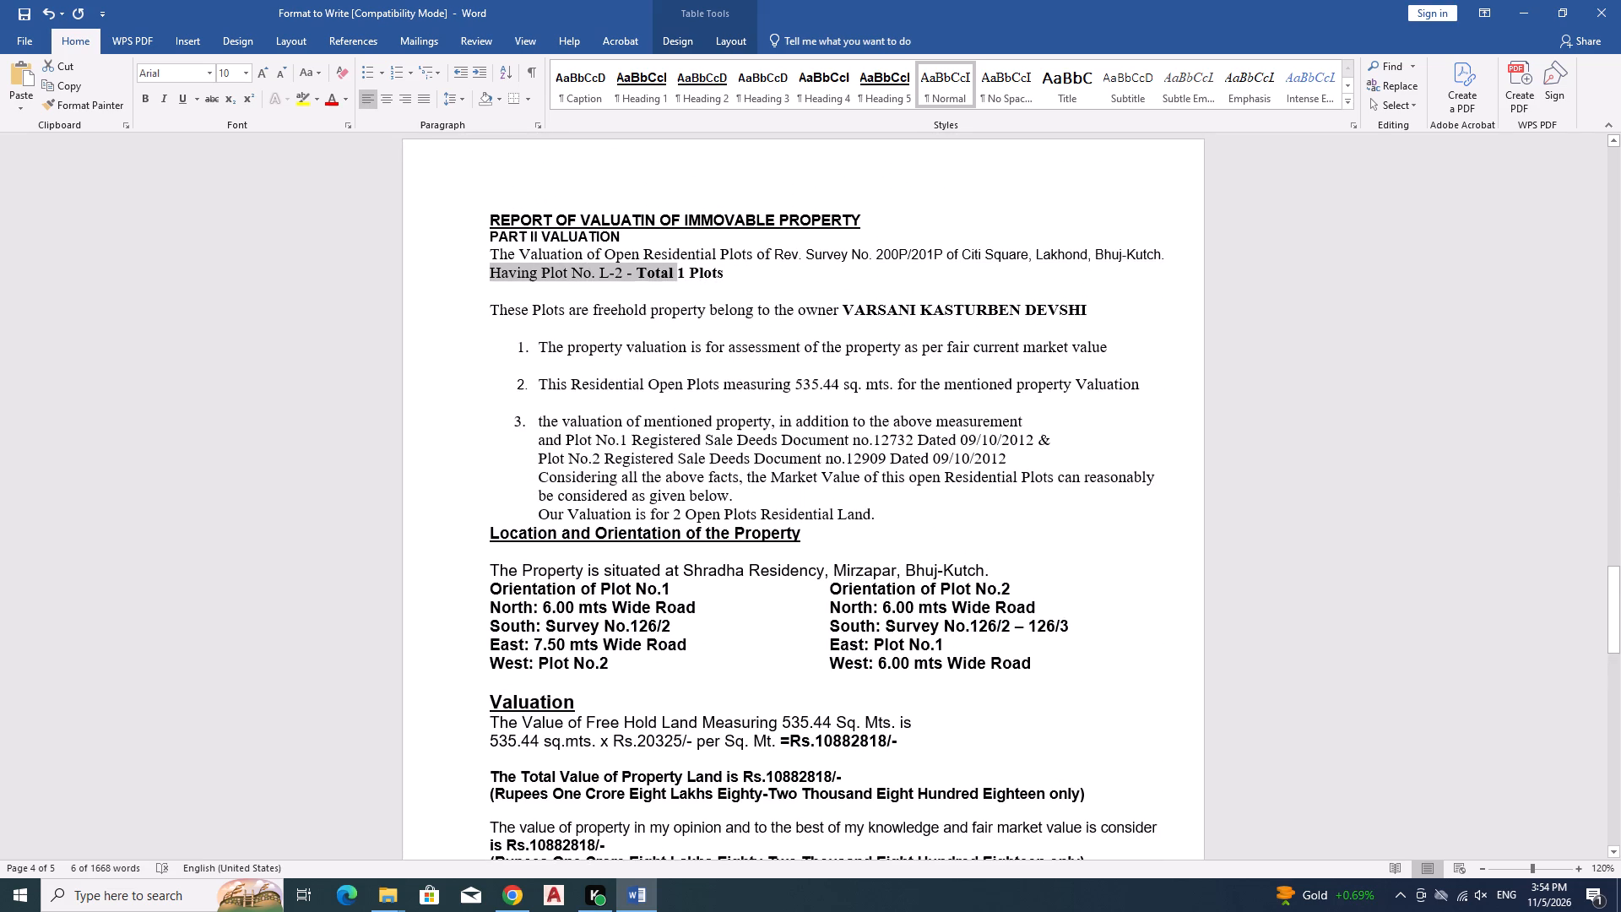
left_click_drag(642, 269, 633, 268)
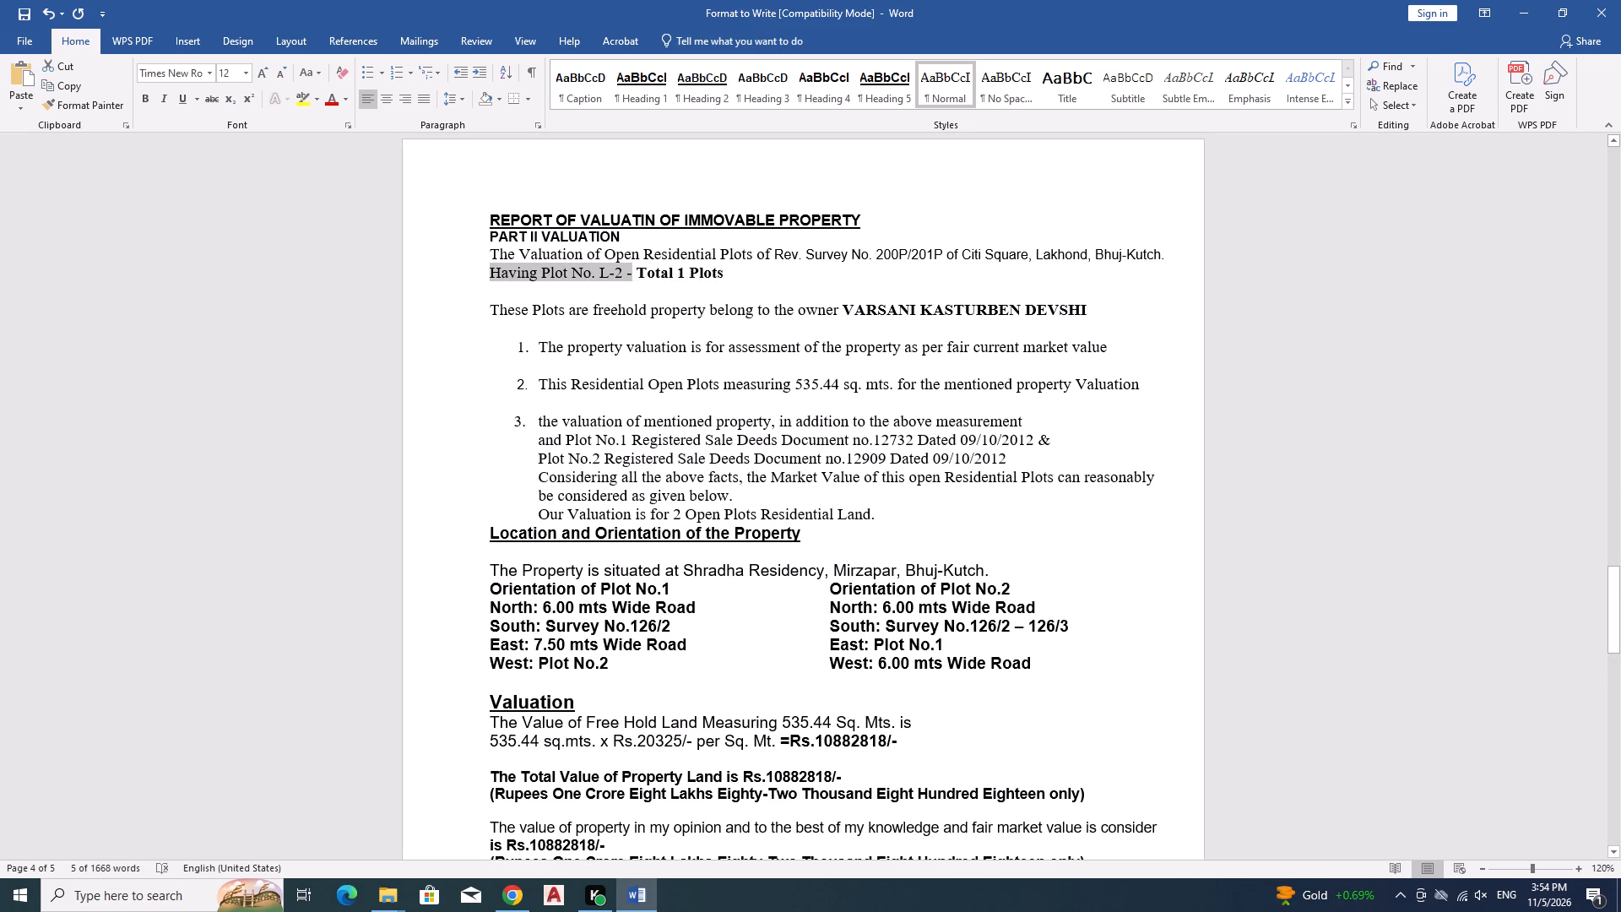
left_click(625, 269)
left_click_drag(623, 269, 577, 274)
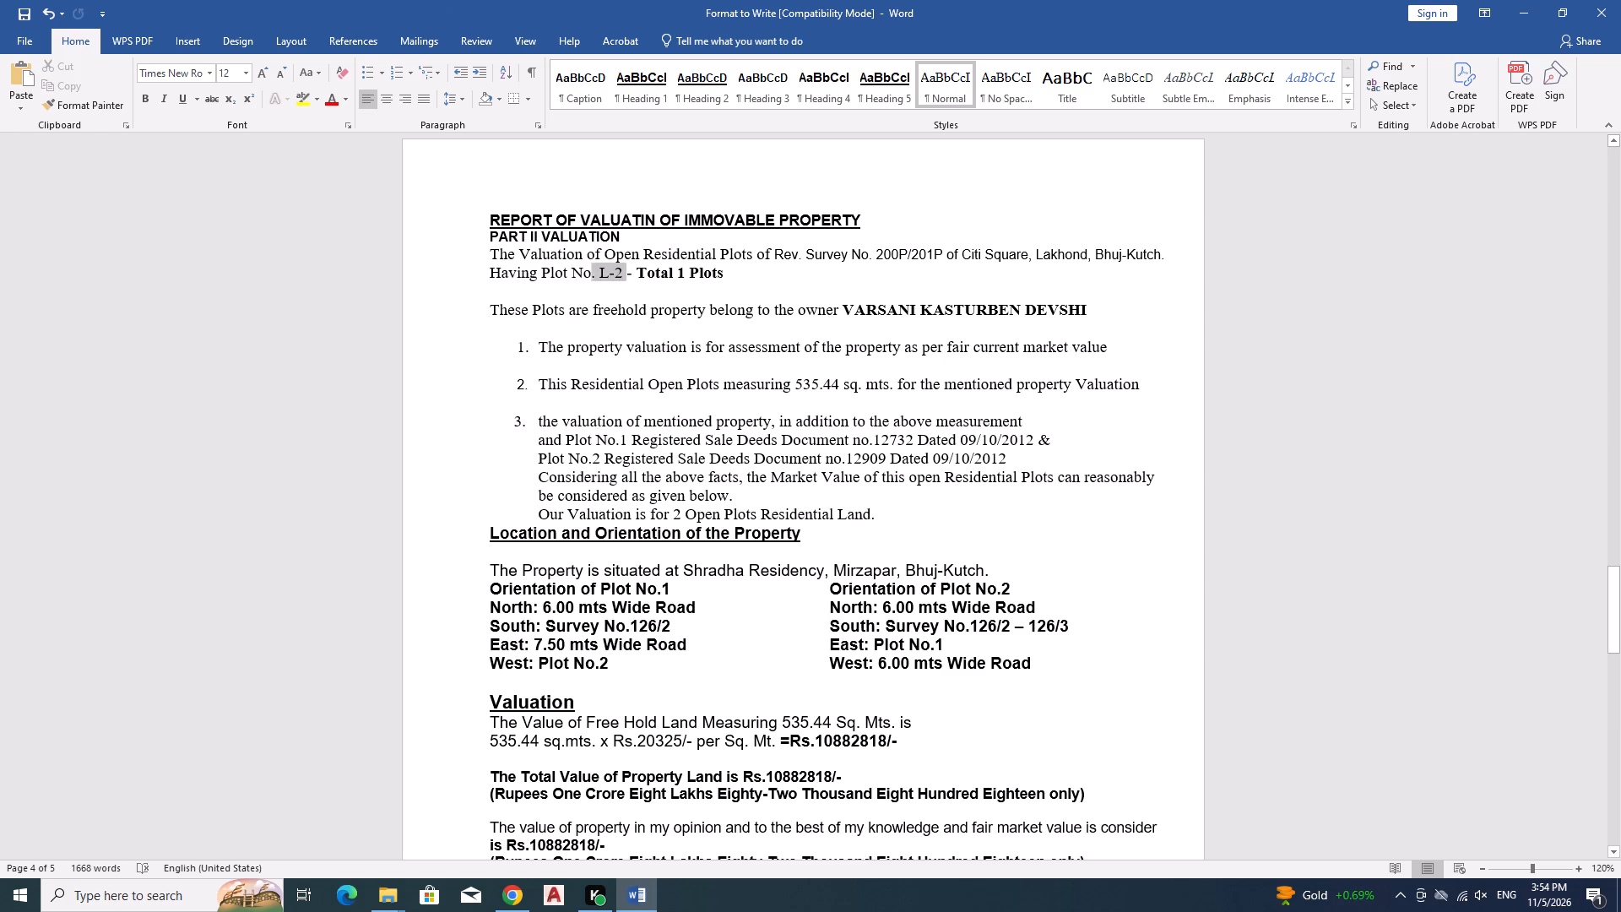
left_click_drag(577, 274, 476, 271)
key("ctrl+v")
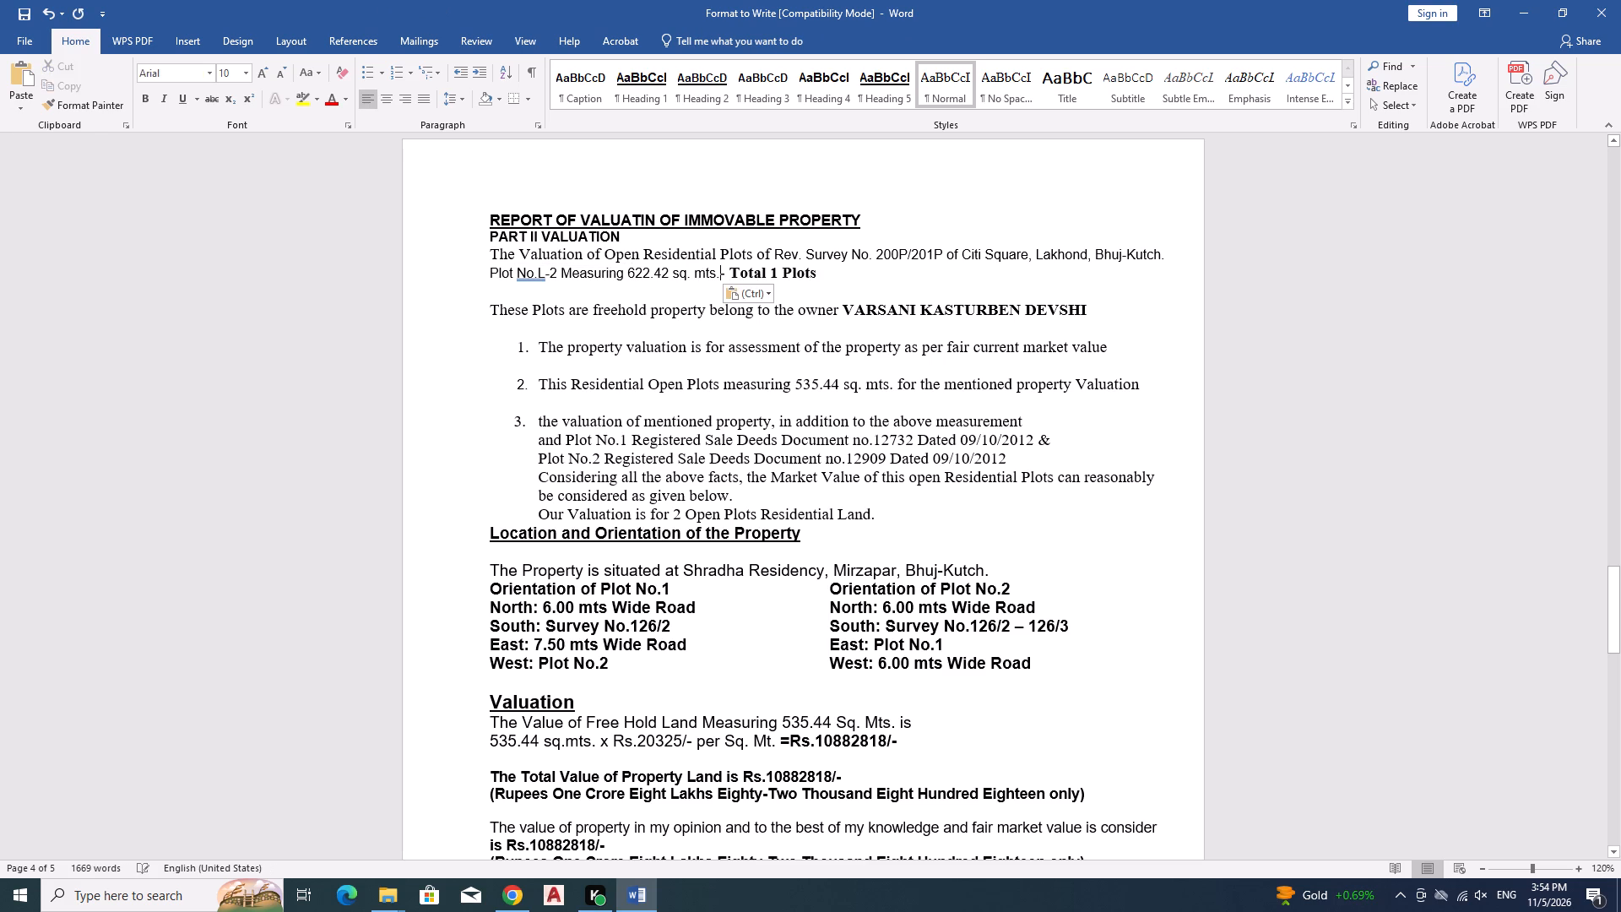
Apply the formatting of the paragraph's opening words to the text from Rev. Survey No. through 622.42 sq. mts. under PART II VALUATION.
left_click_drag(549, 258, 529, 252)
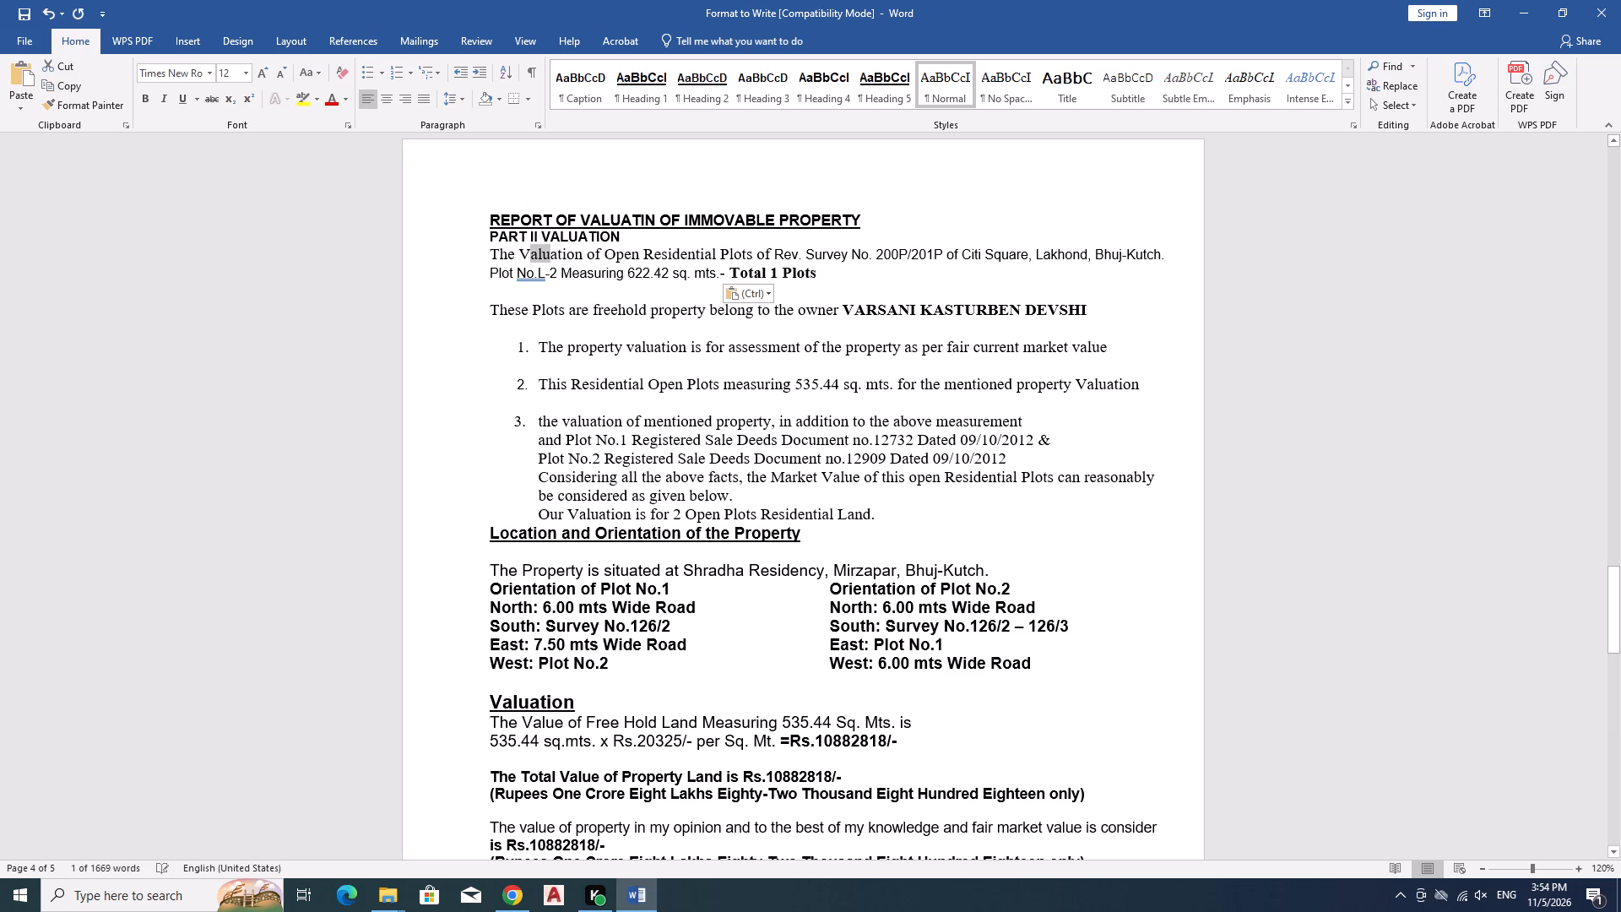
key("ctrl+shift+c")
left_click_drag(777, 251, 718, 274)
key("ctrl+shift+v")
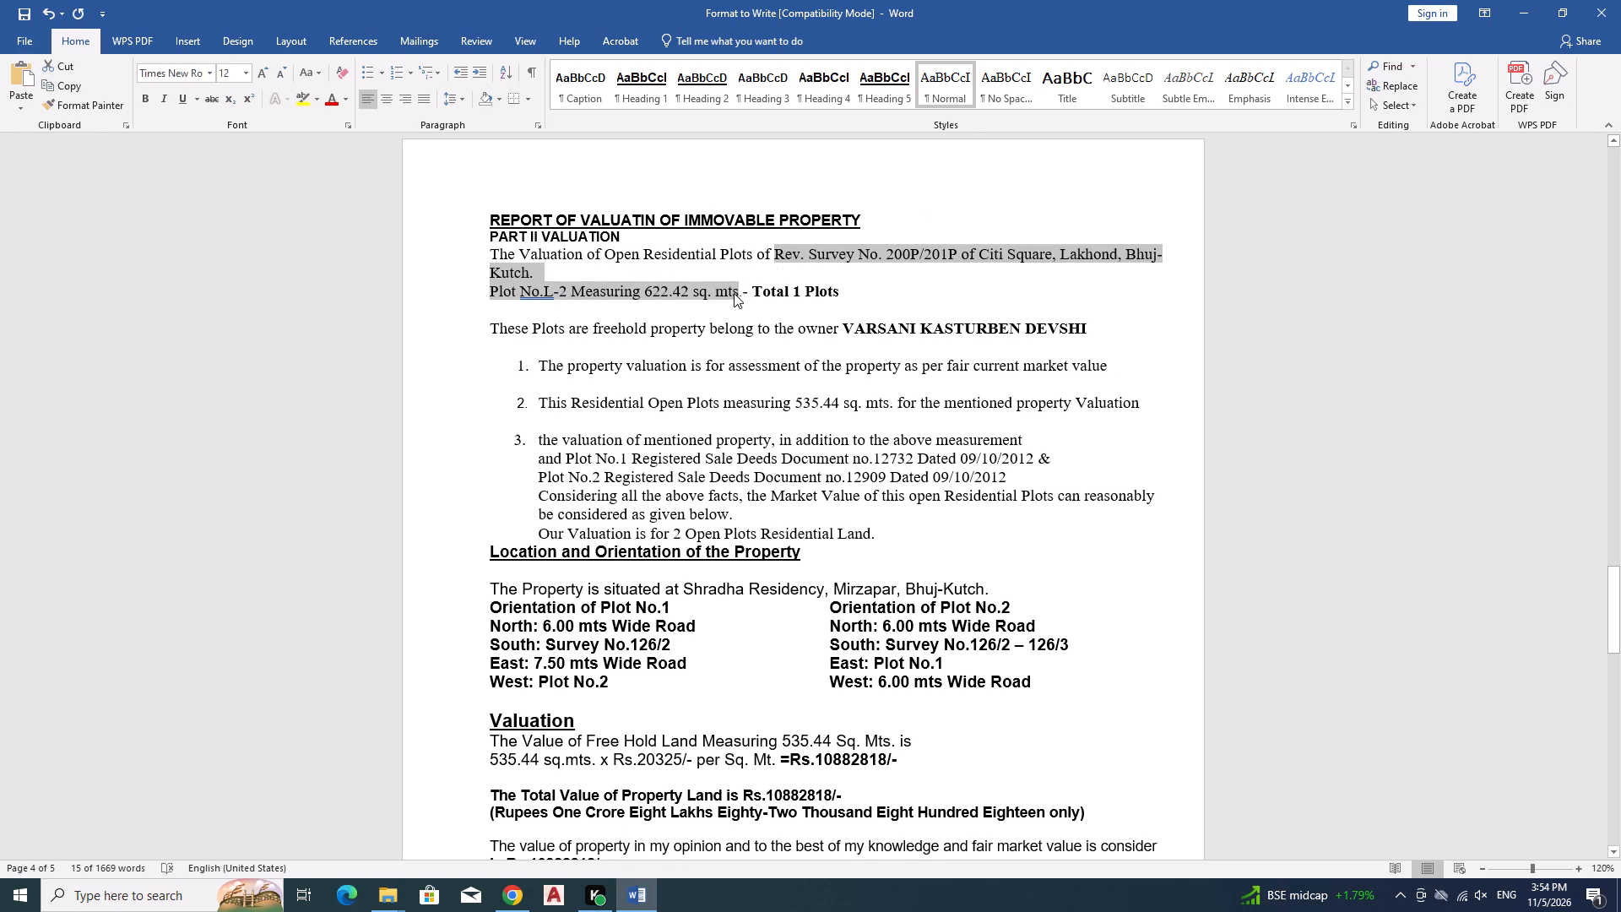
key("shift+Right")
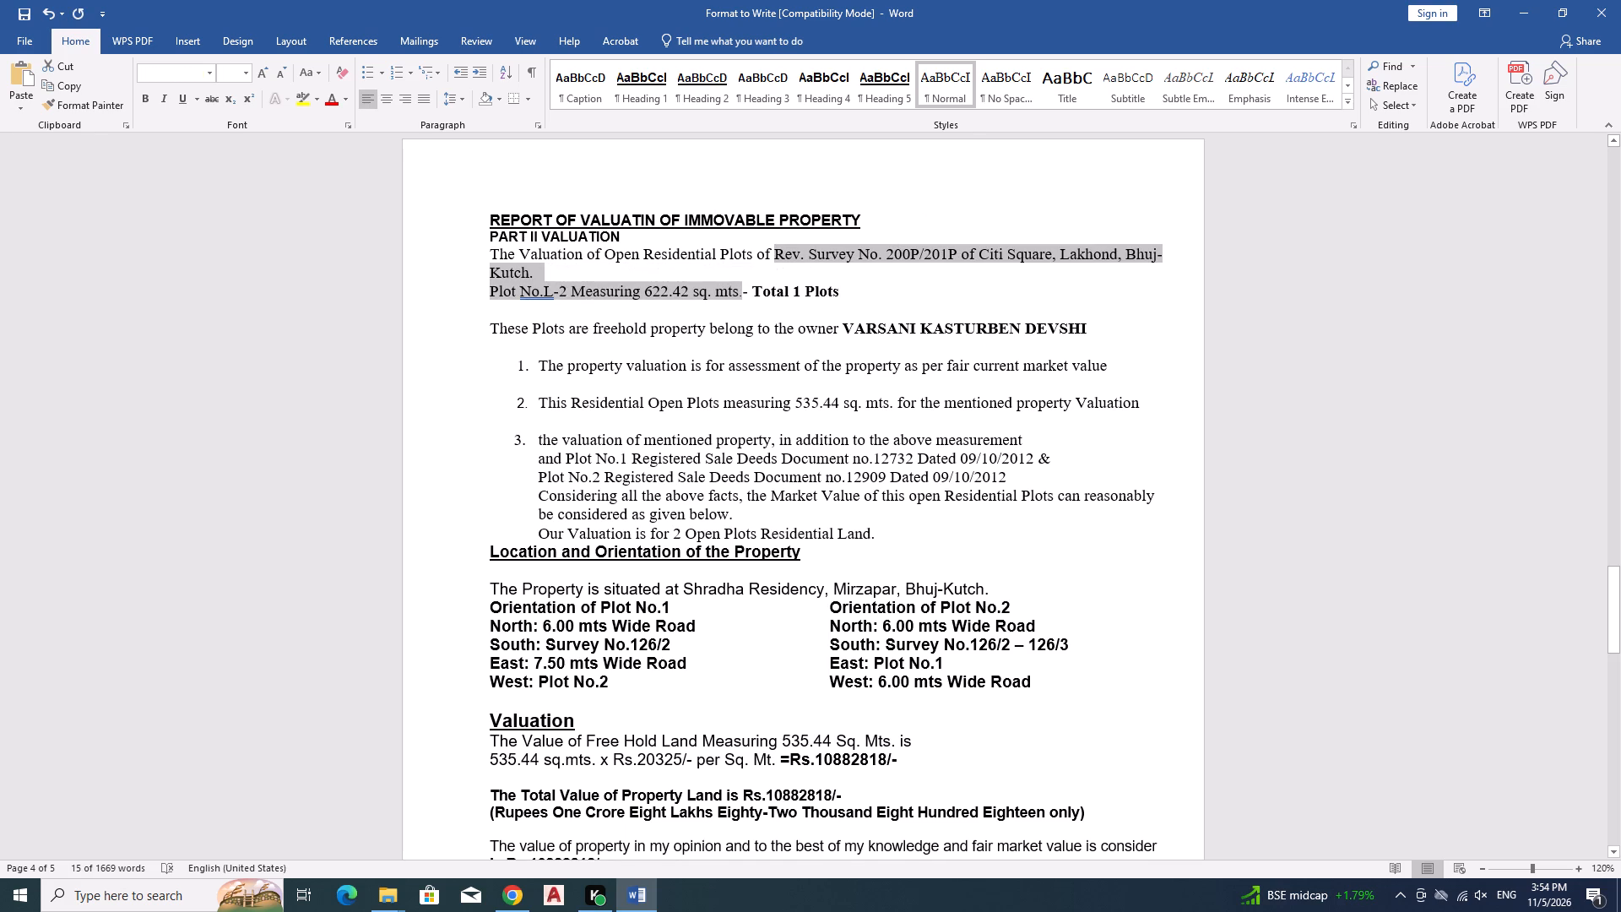
key("ctrl+shift+v")
left_click(753, 313)
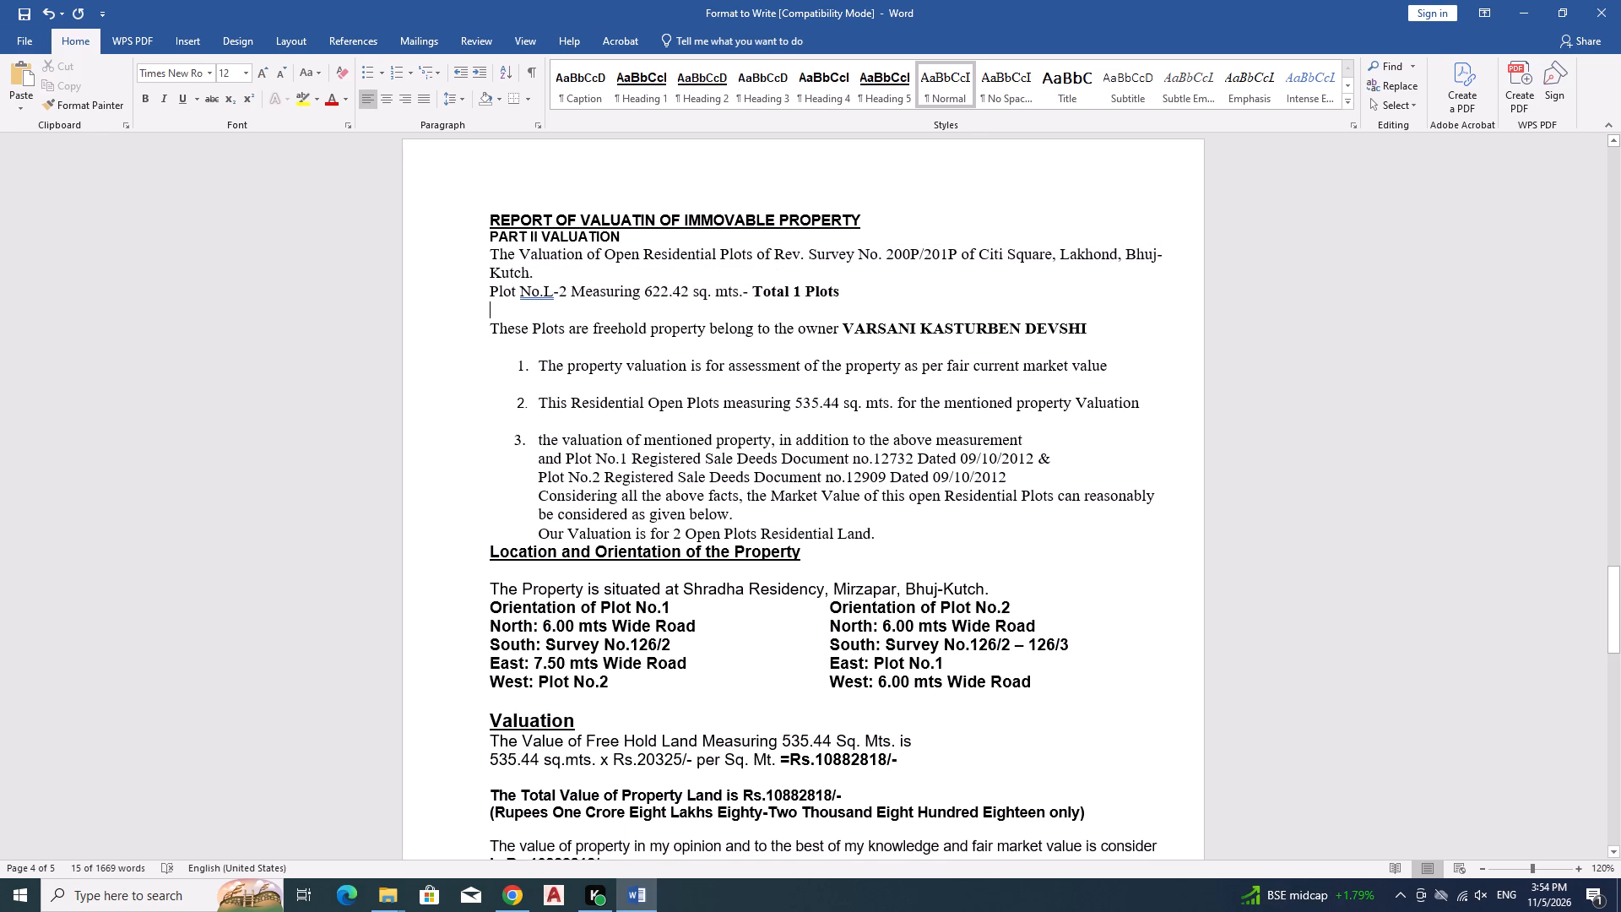
left_click(492, 291)
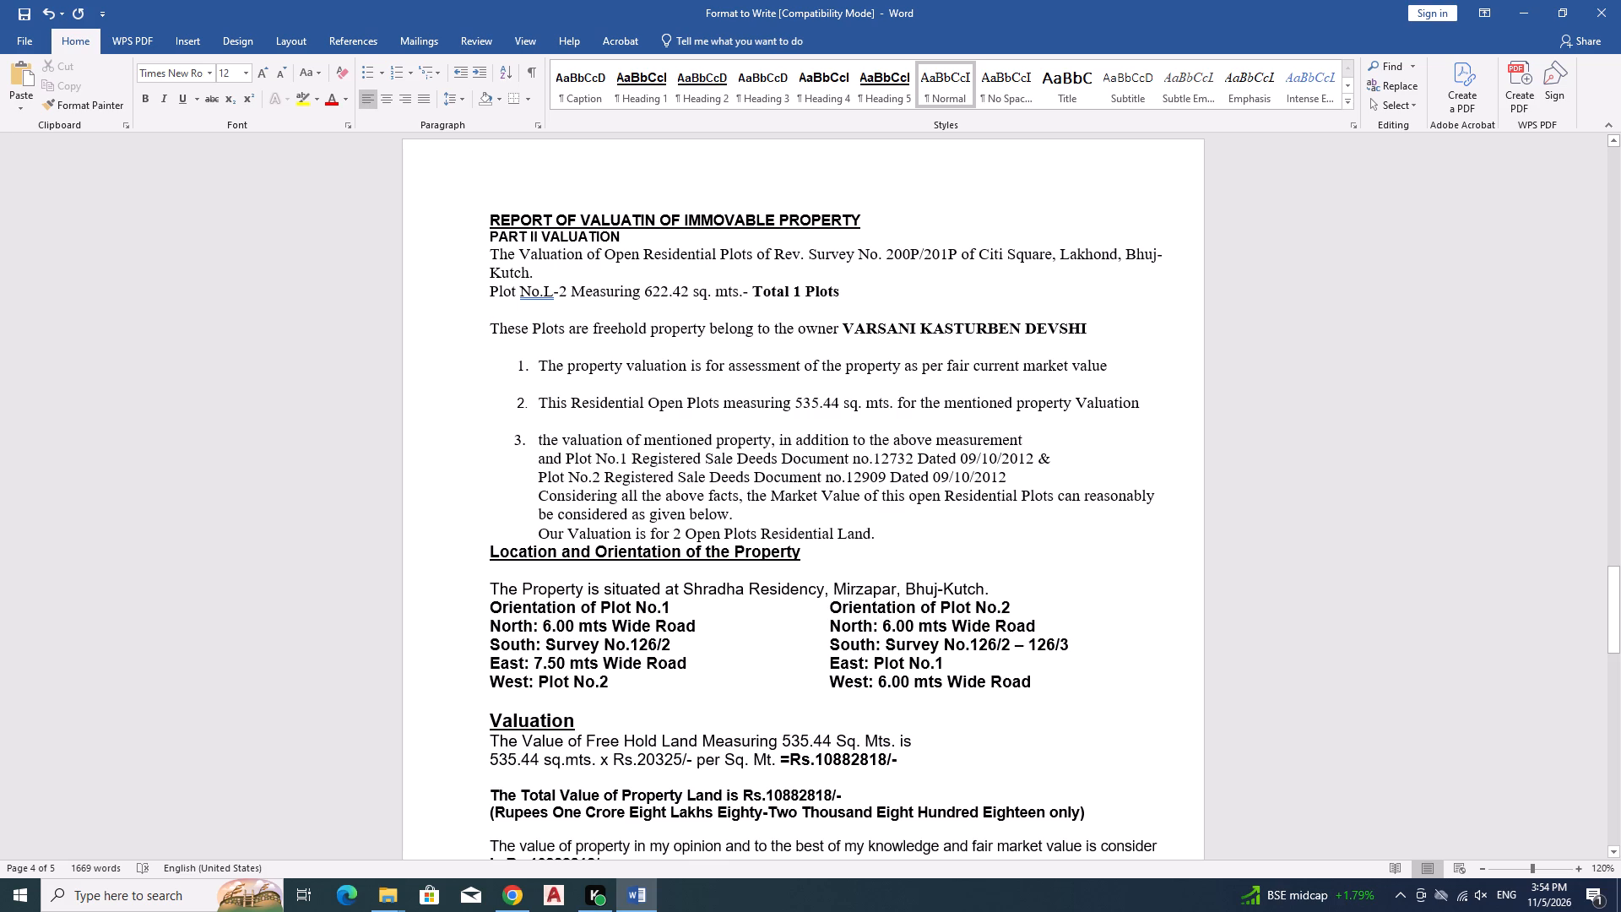
left_click(1125, 252)
key("Return")
key("Down")
key("BackSpace")
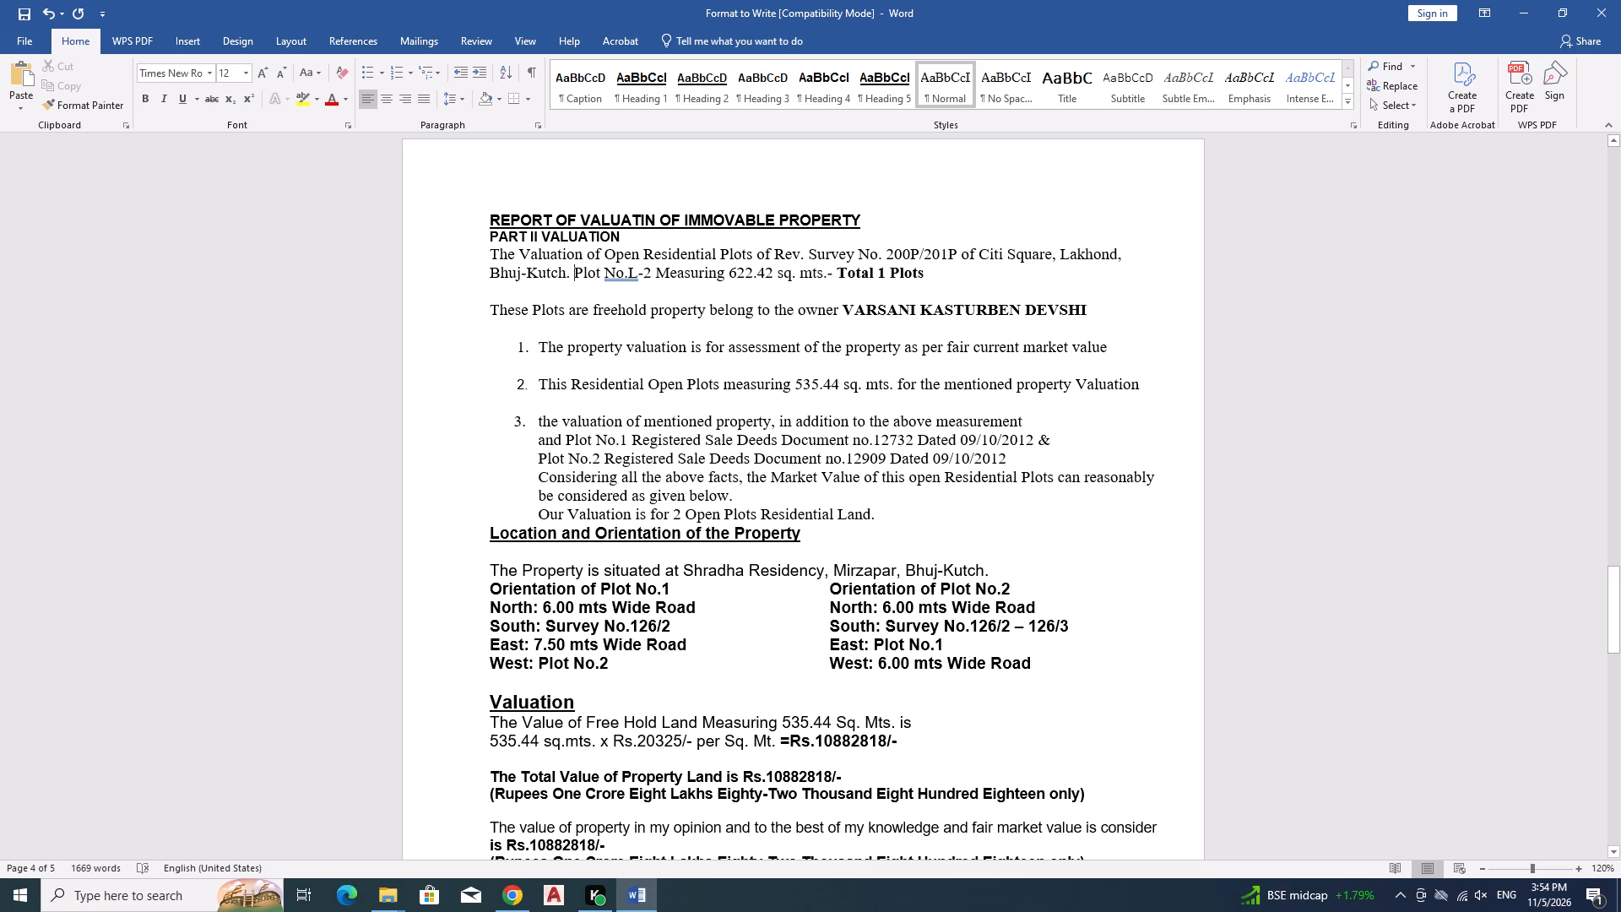
Insert a space between Plot No. and L-2 in the PART II VALUATION paragraph.
left_click(626, 270)
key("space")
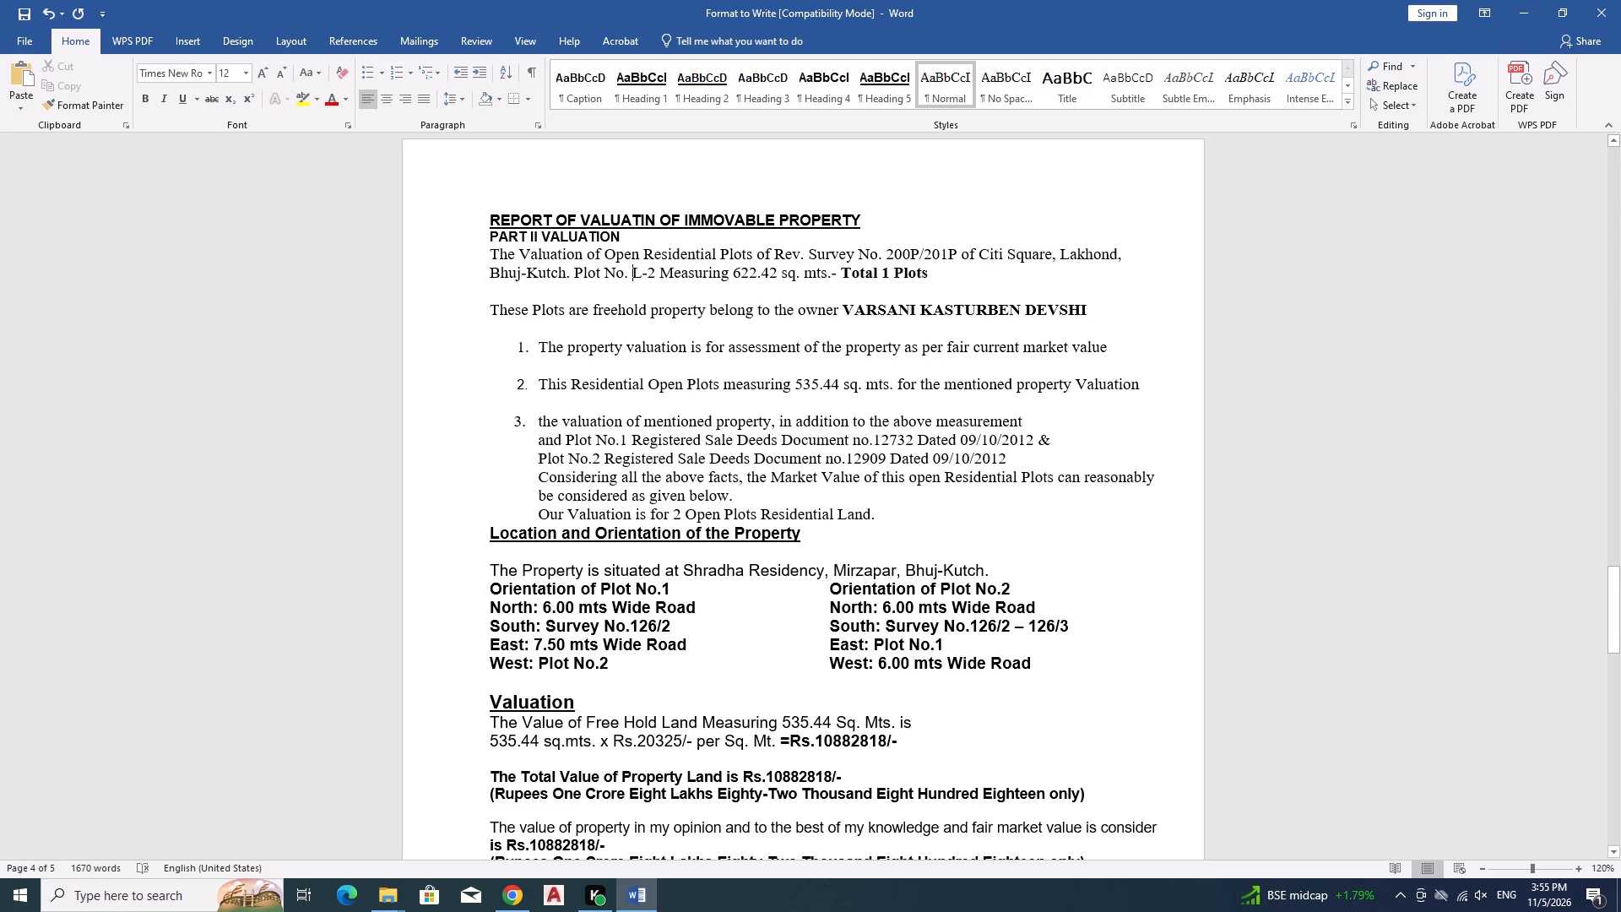
Replace the bold owner name in the freehold property sentence of PART II with the owner's name in capitals from GENERAL table row 3.
scroll(674, 293, "up", 1)
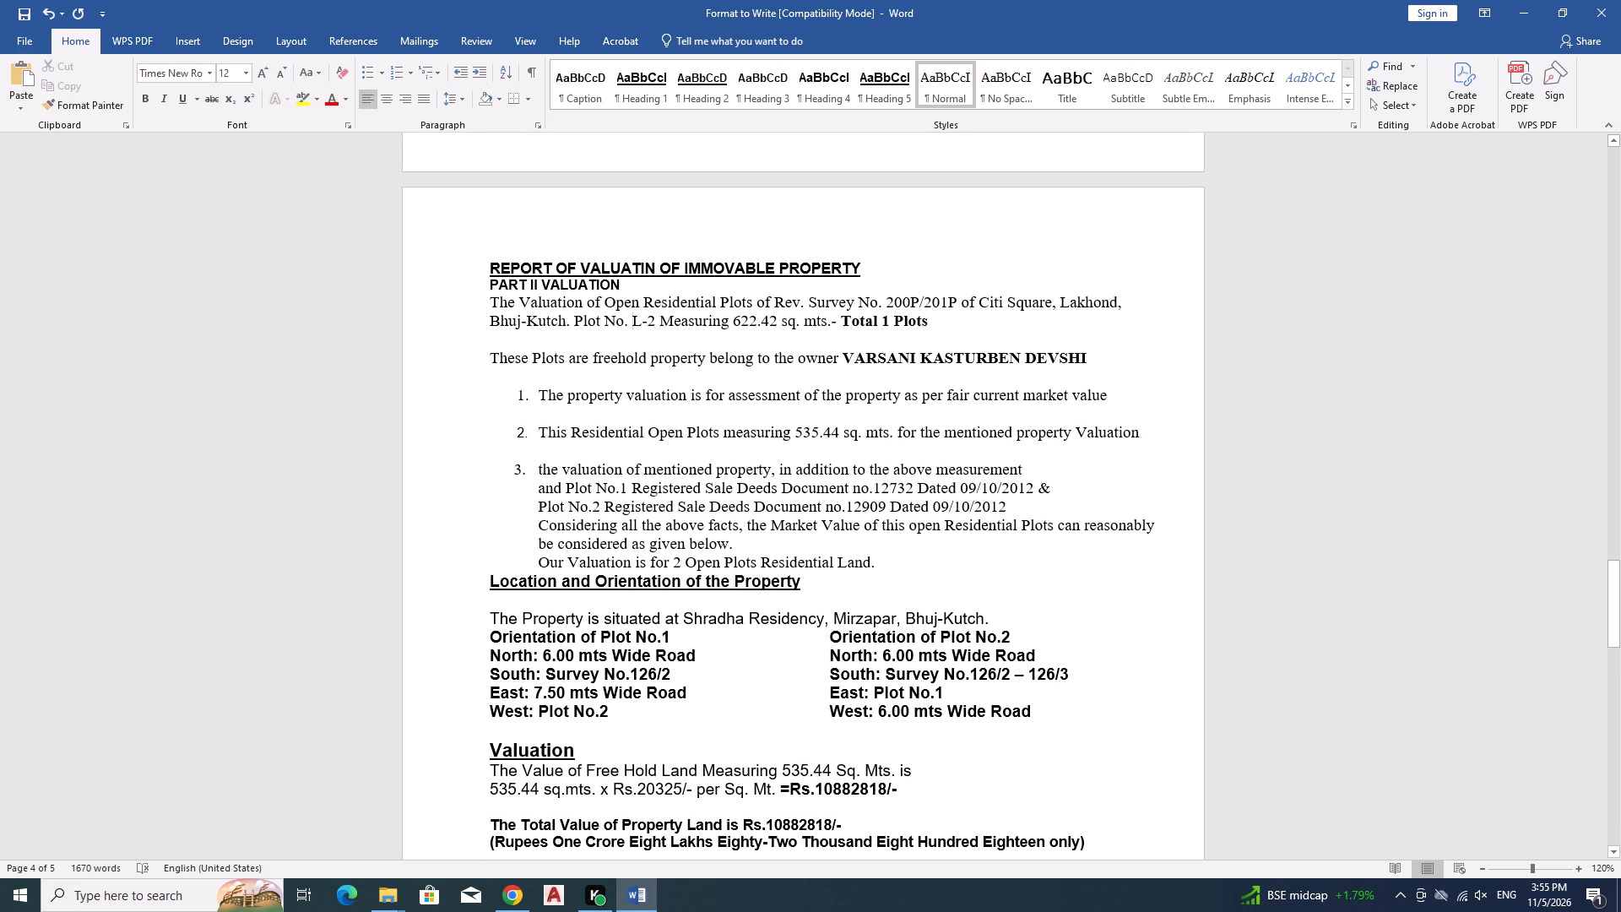
left_click_drag(850, 358, 1029, 366)
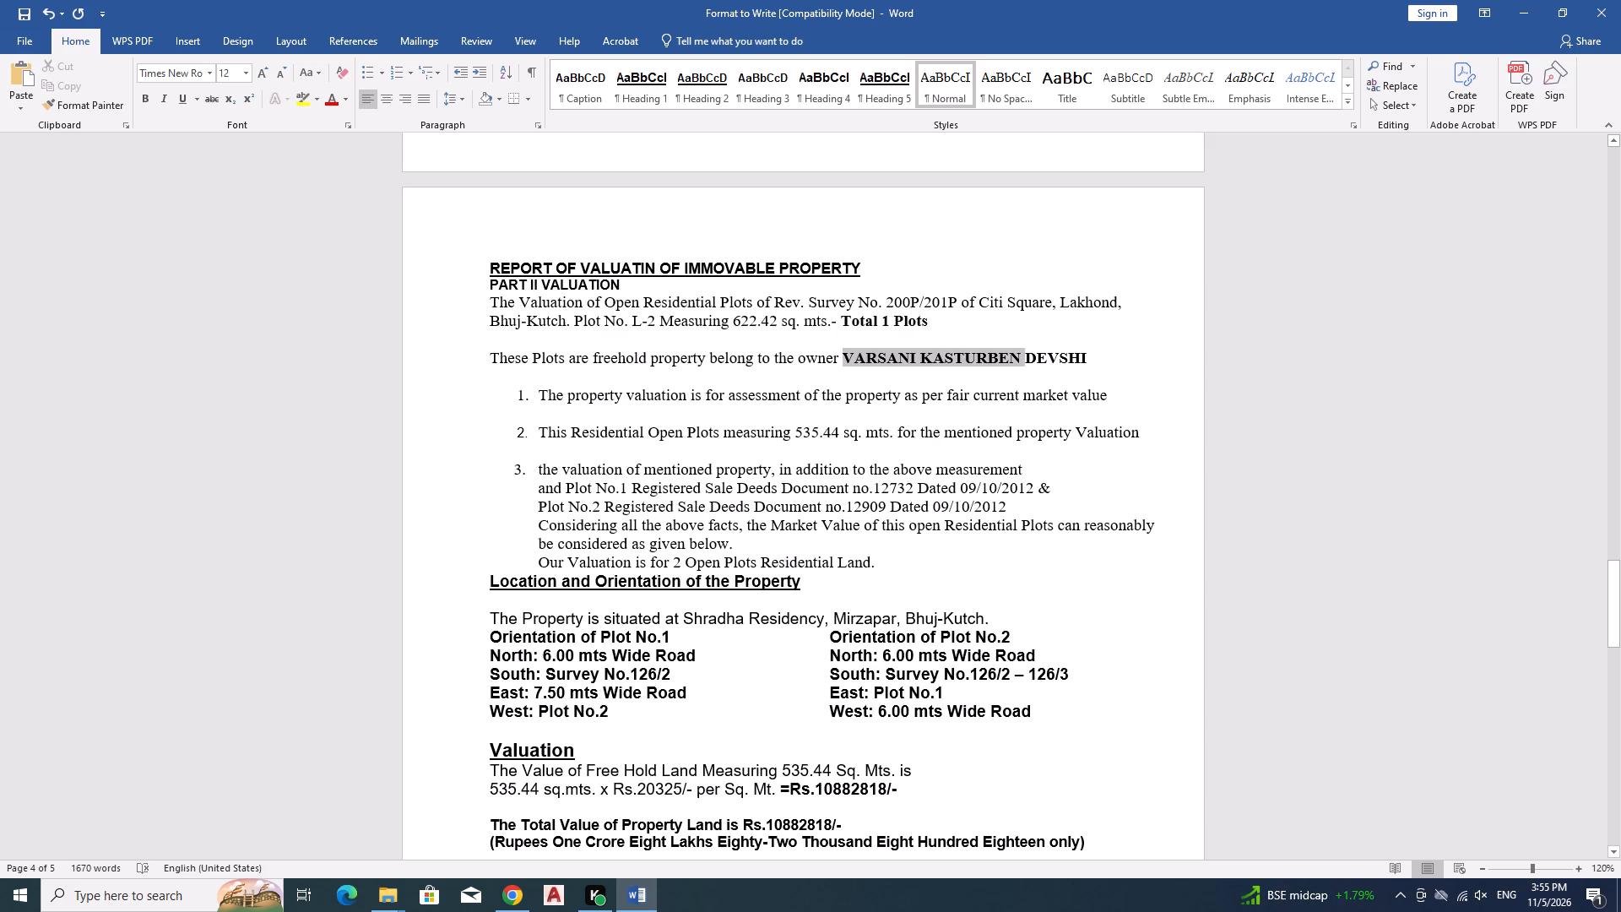
left_click_drag(1029, 366, 1069, 361)
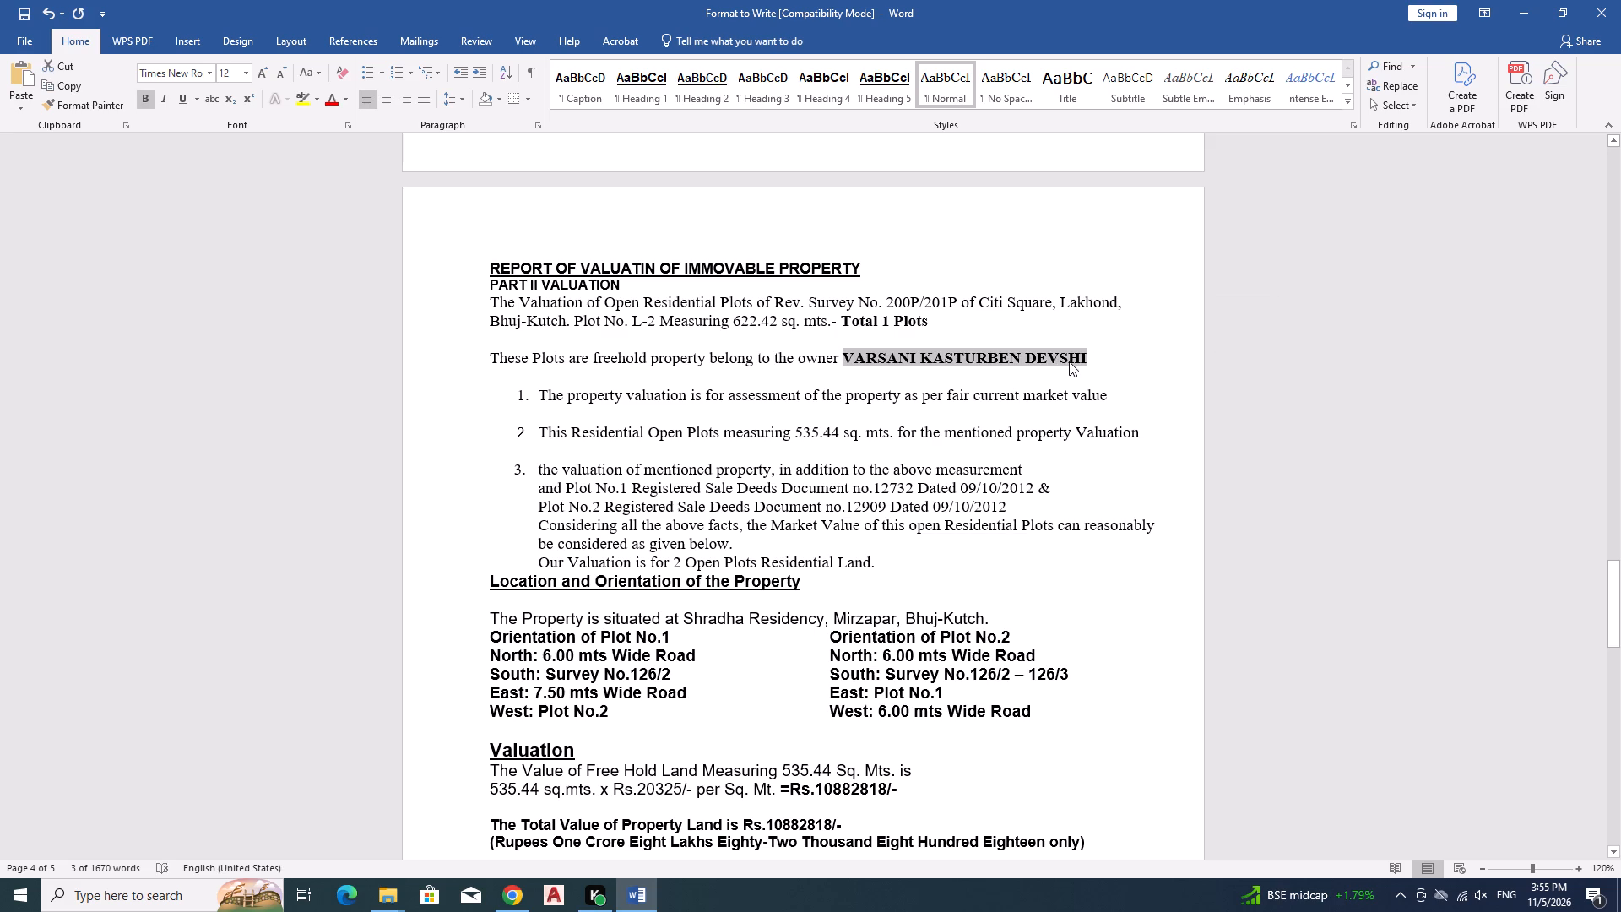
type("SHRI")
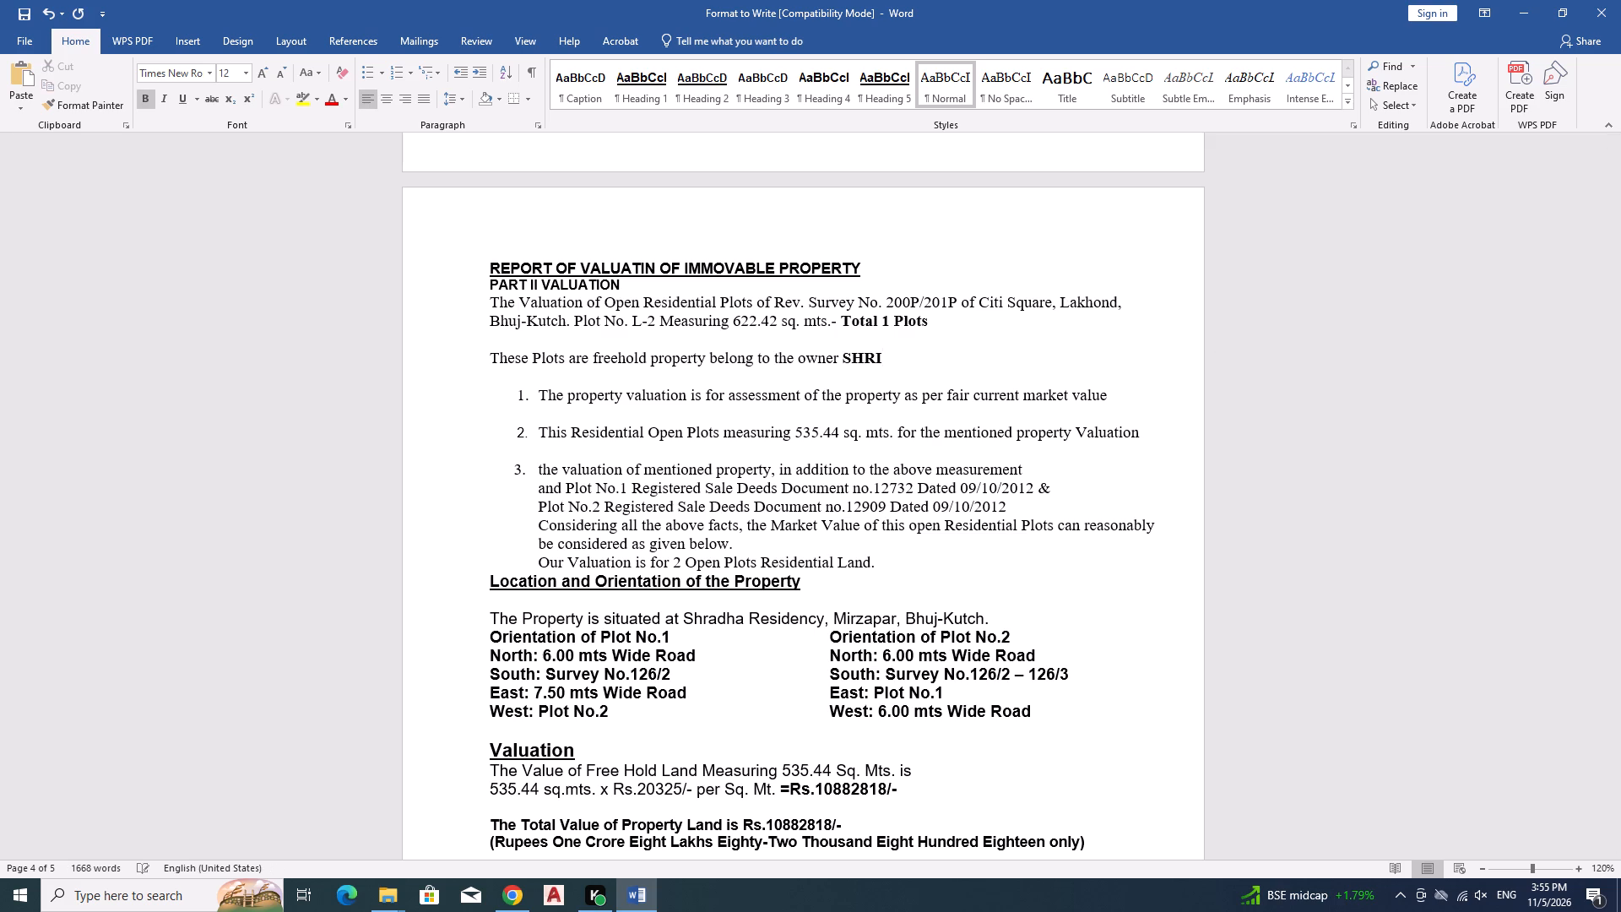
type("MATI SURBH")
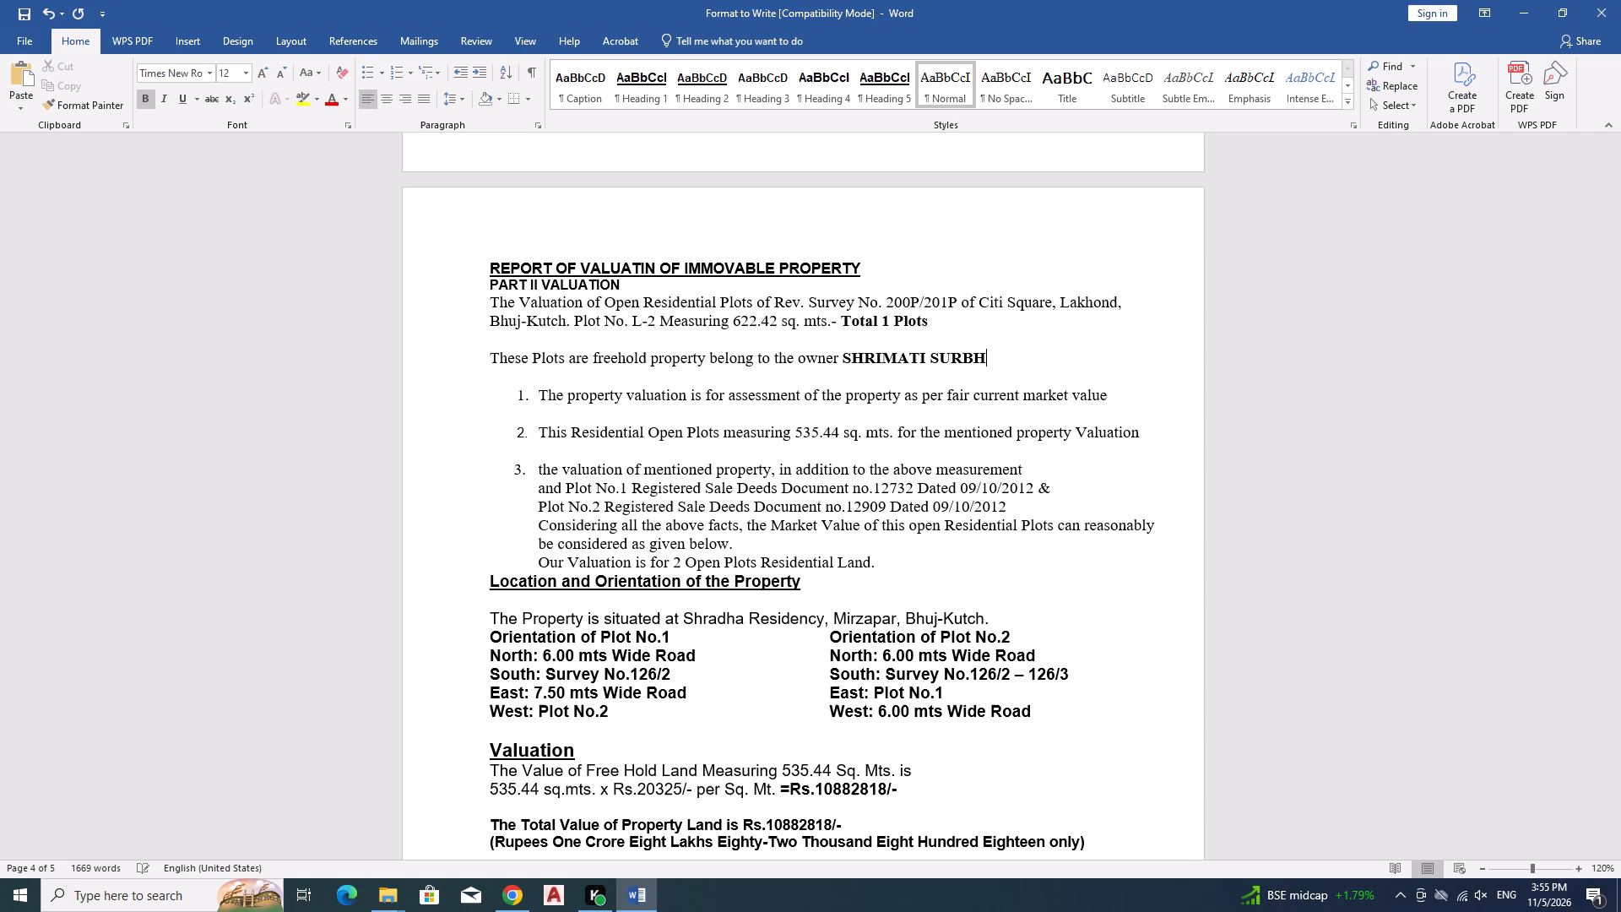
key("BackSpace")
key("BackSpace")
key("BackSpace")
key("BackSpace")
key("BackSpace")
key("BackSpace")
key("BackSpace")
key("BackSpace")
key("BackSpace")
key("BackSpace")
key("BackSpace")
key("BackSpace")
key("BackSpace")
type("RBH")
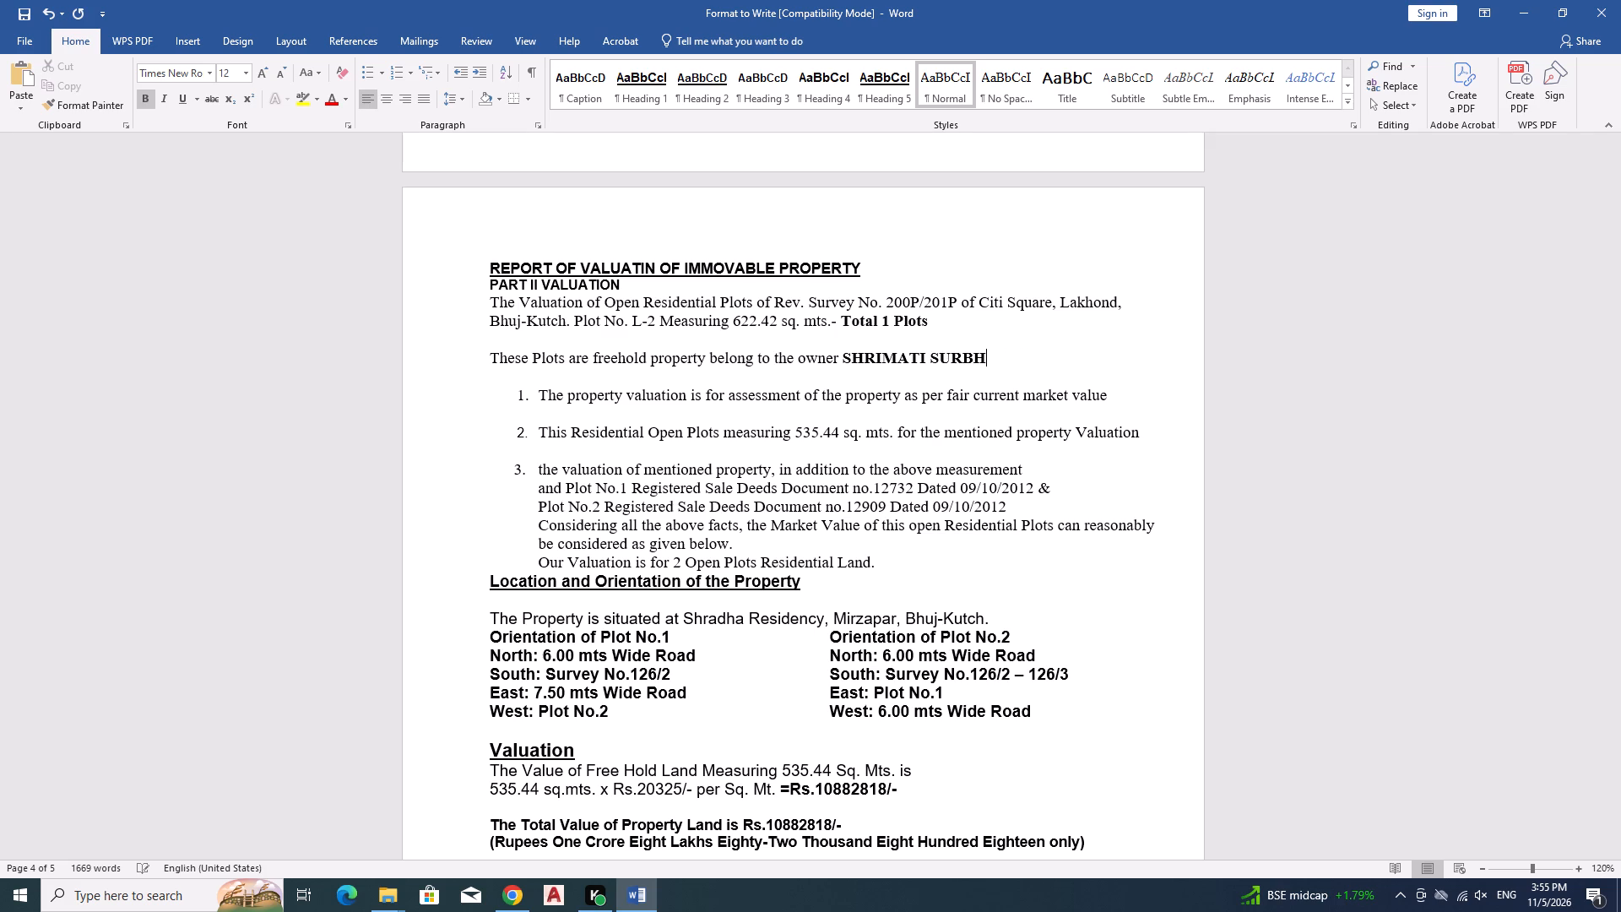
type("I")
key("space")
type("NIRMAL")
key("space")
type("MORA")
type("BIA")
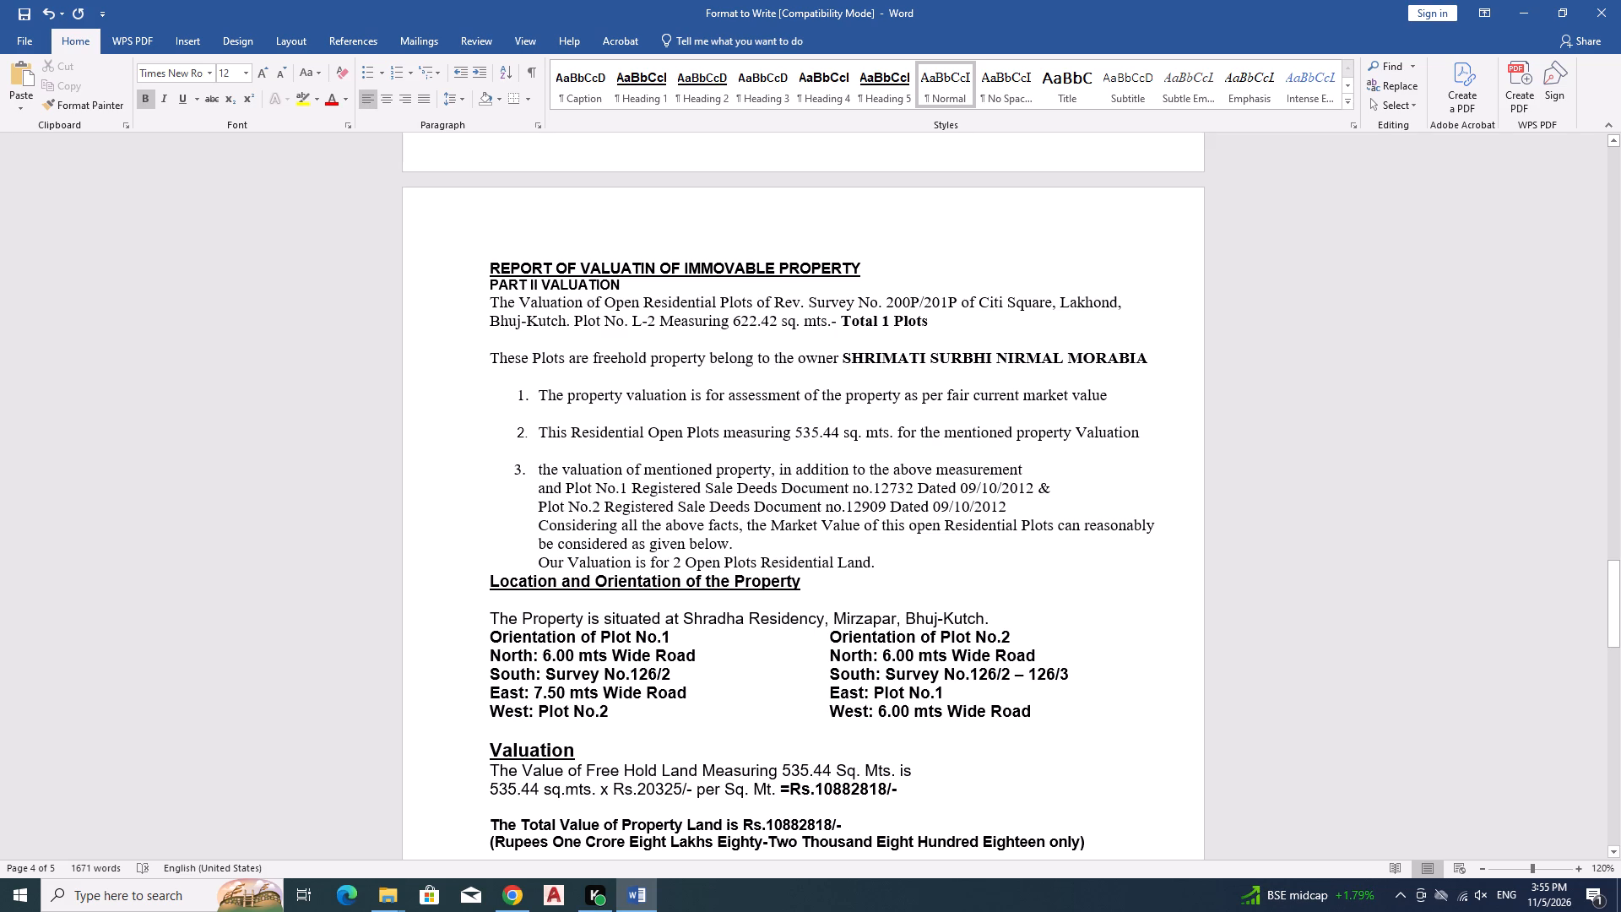
Open the Format to Write document from the same owner's Open Plots valuation folder on the desktop.
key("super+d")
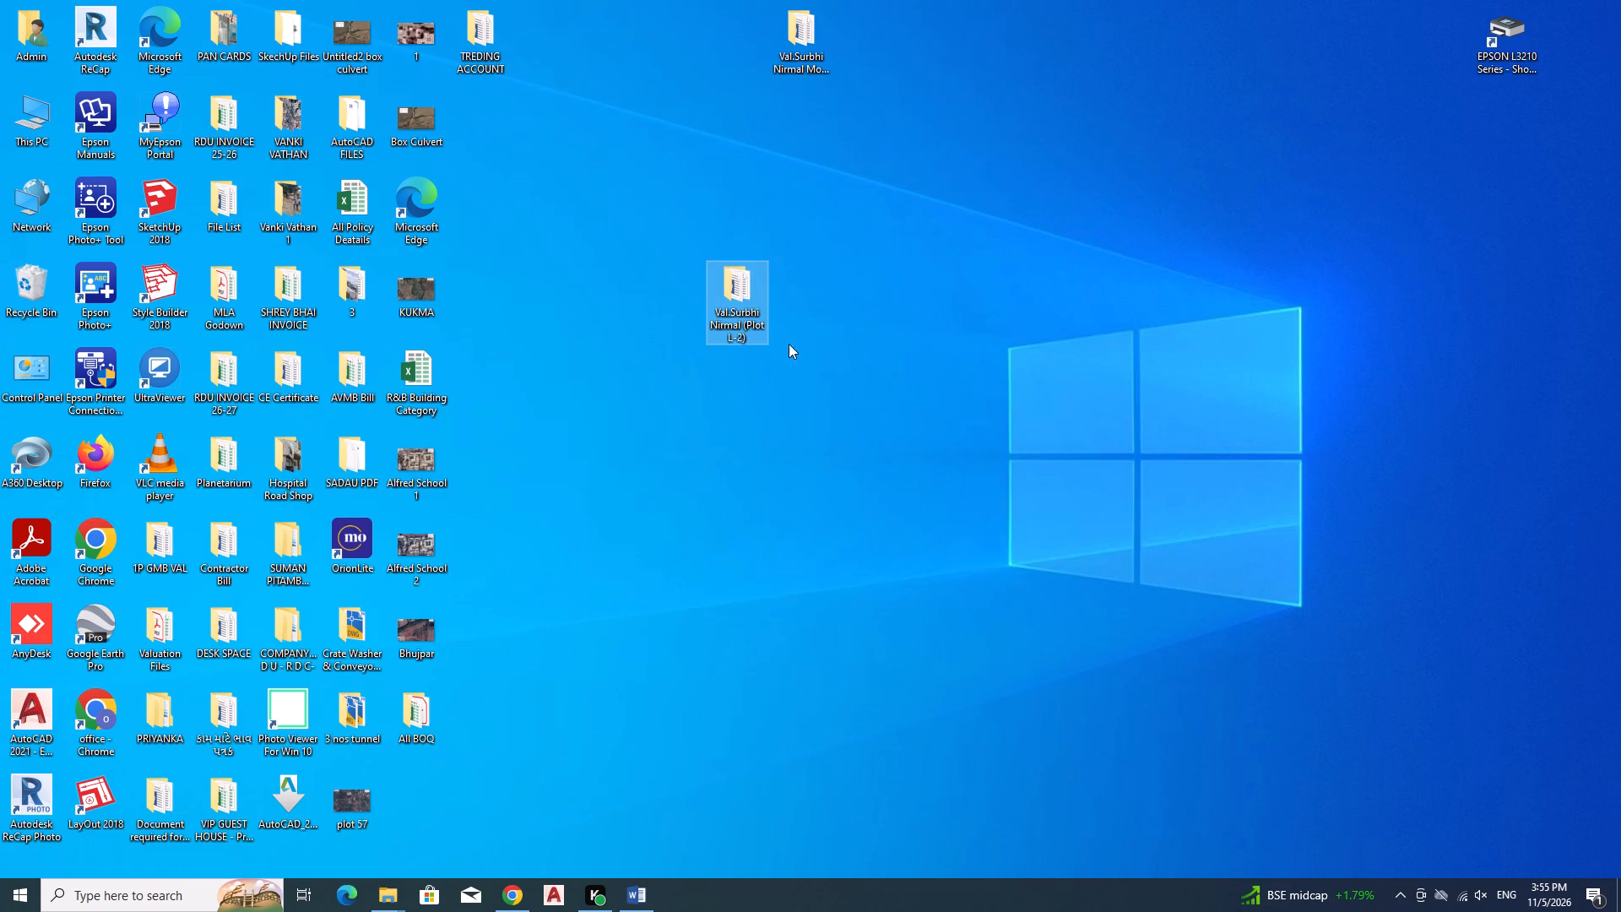
double_click(785, 28)
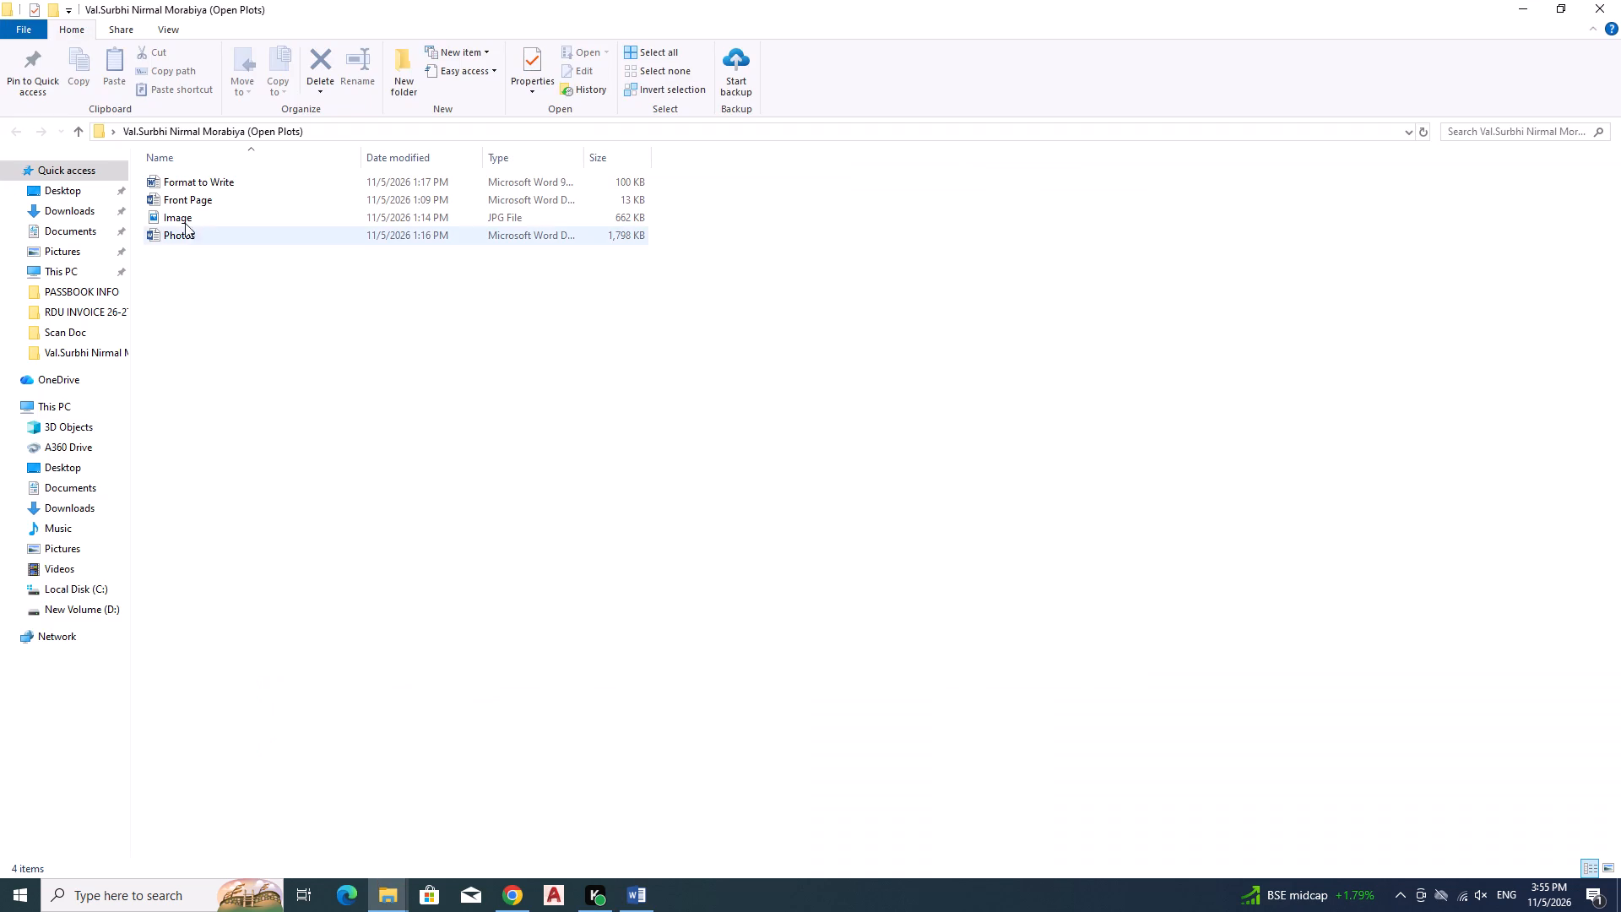
double_click(196, 183)
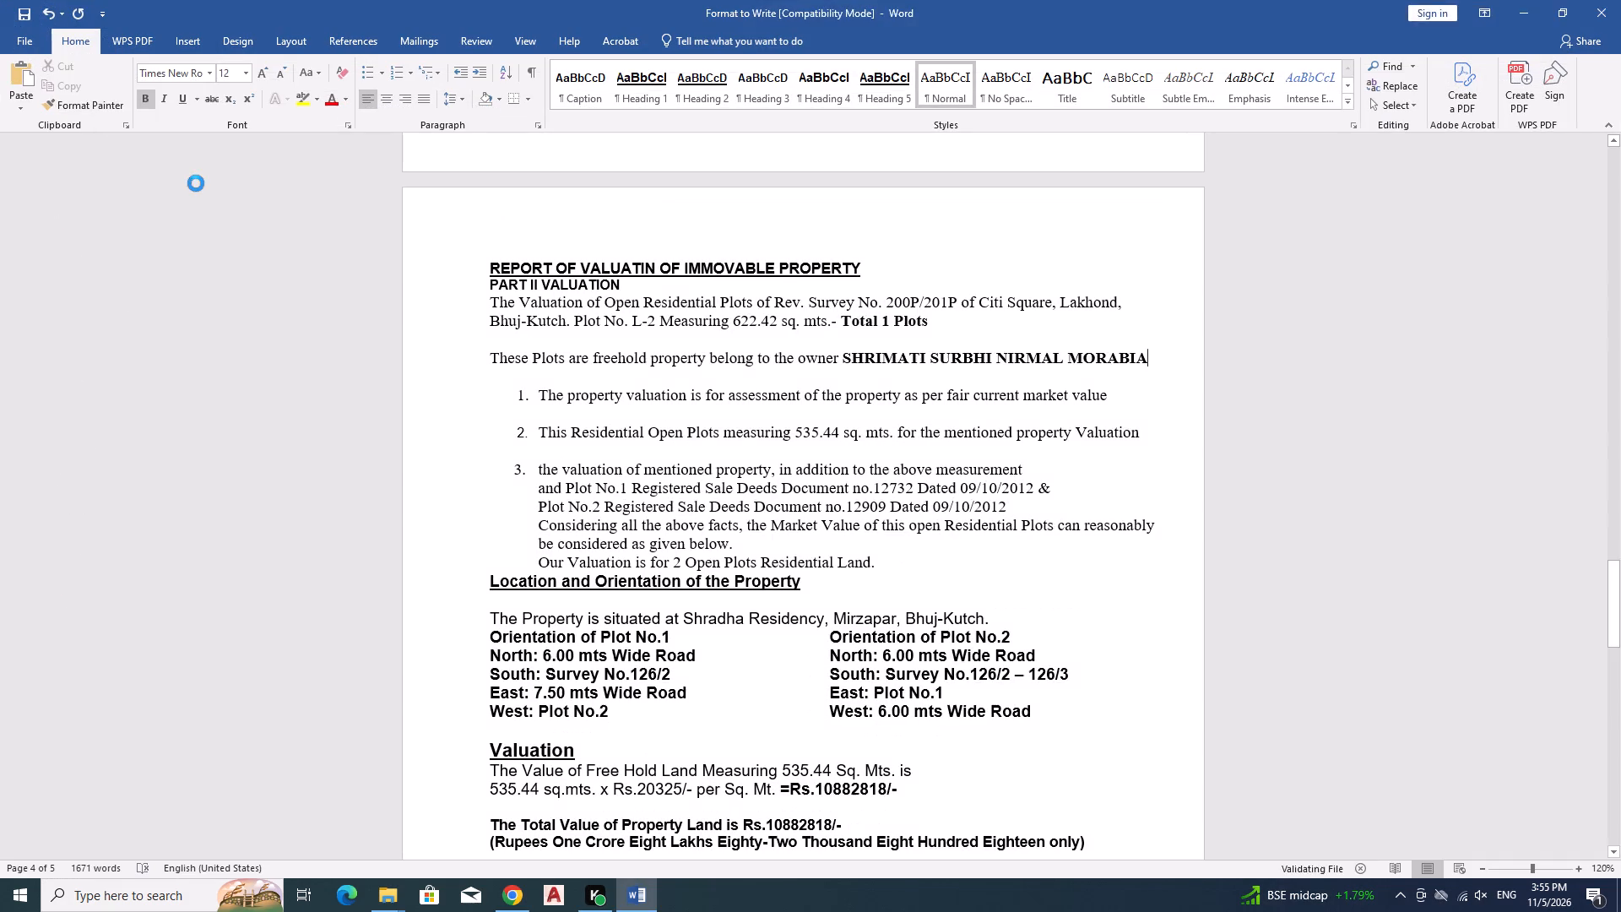
Examine the PART II VALUATION text of the Open Plots report, including its numbered points, sale deed details and plot orientations.
scroll(756, 372, "down", 20)
scroll(756, 372, "down", 7)
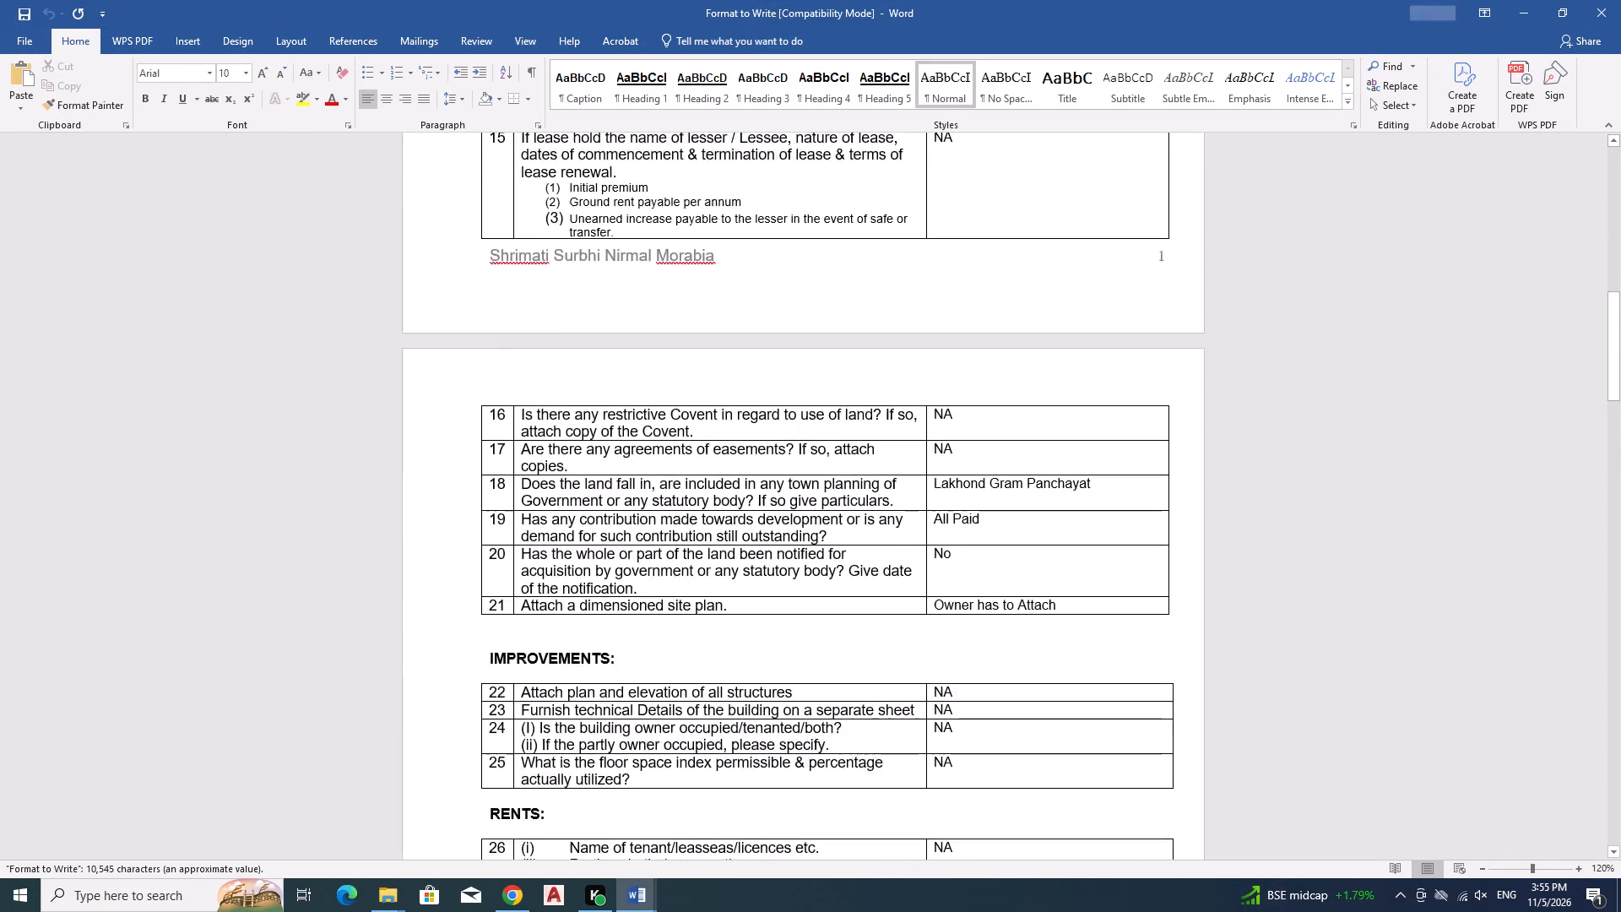
scroll(881, 339, "down", 20)
scroll(881, 339, "down", 3)
scroll(823, 350, "down", 20)
scroll(823, 350, "down", 3)
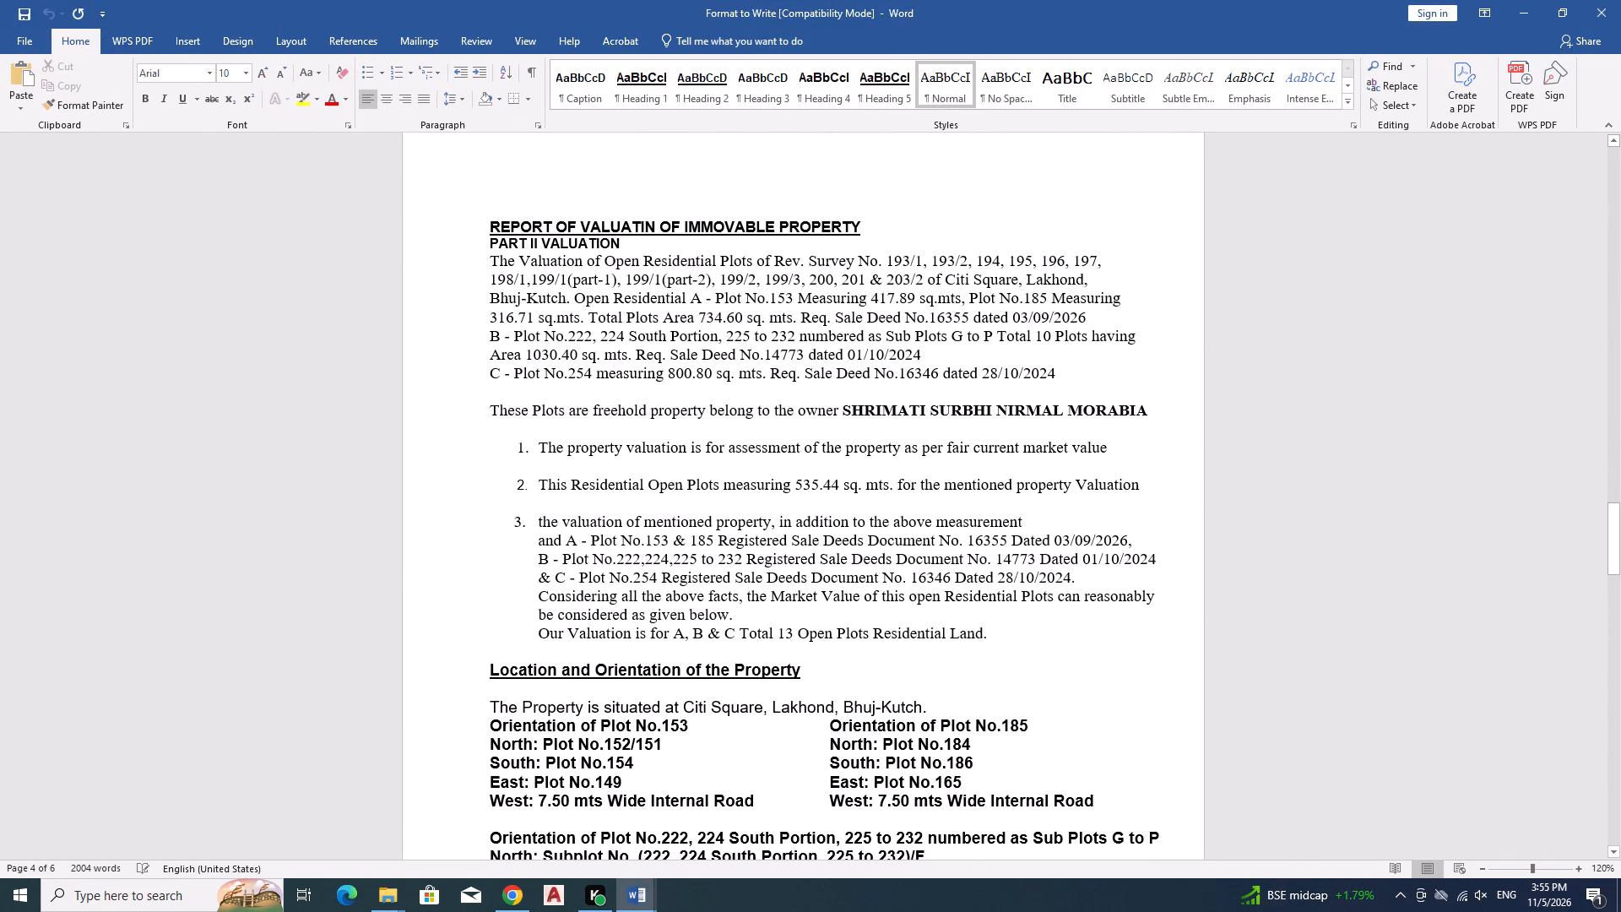
left_click_drag(797, 479, 800, 479)
left_click_drag(800, 479, 832, 486)
left_click_drag(832, 486, 839, 486)
left_click(808, 493)
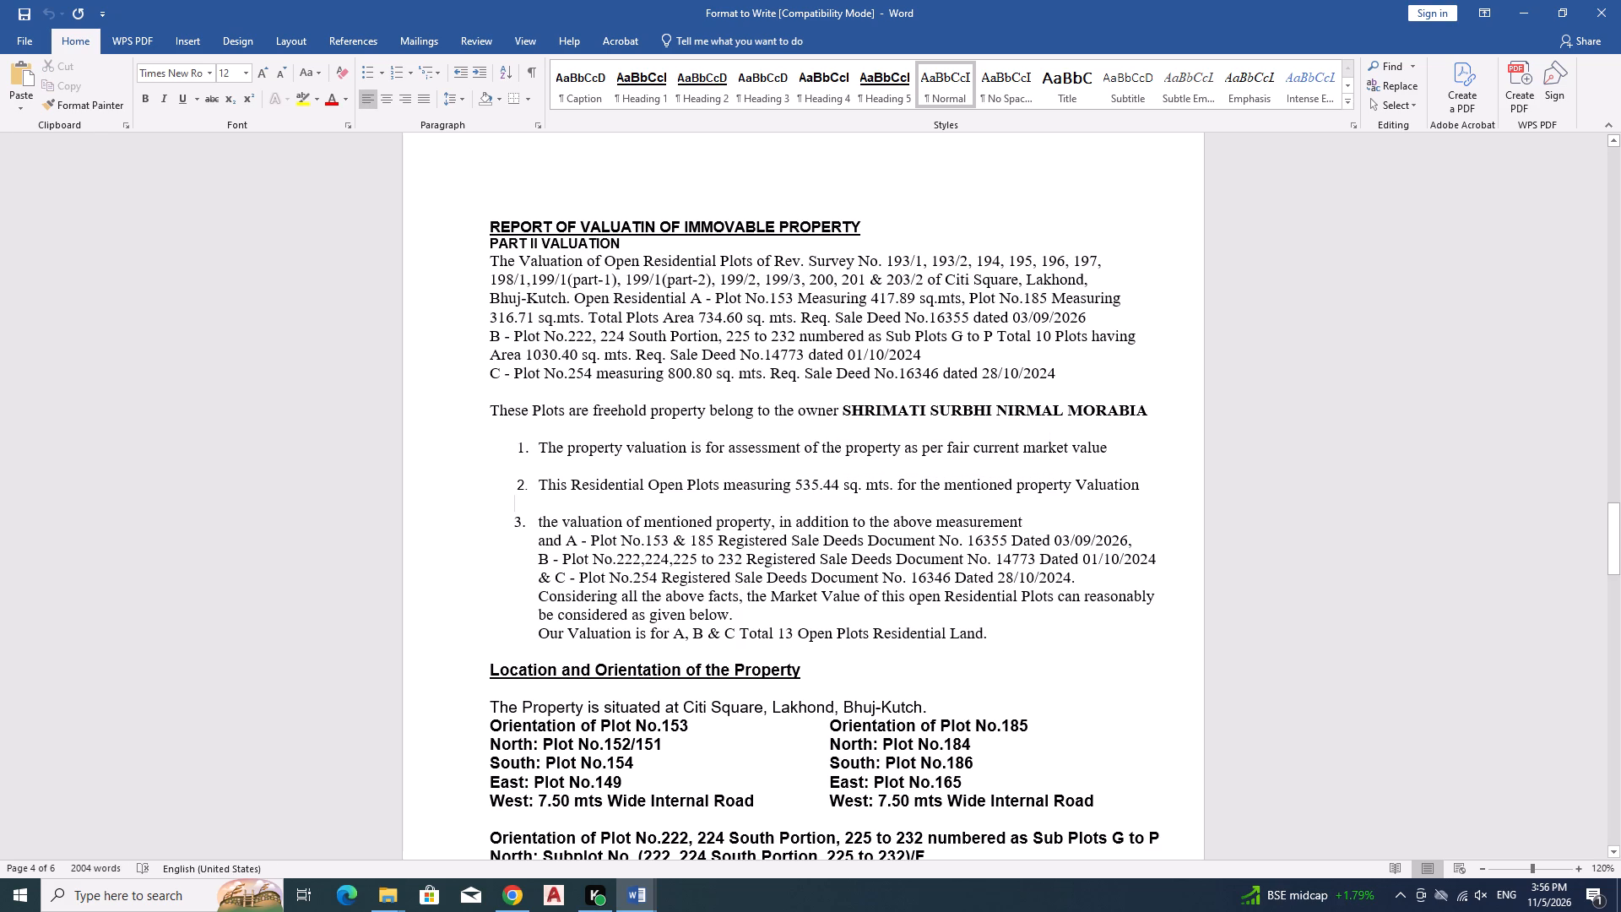
scroll(1010, 468, "down", 7)
scroll(1000, 453, "up", 1)
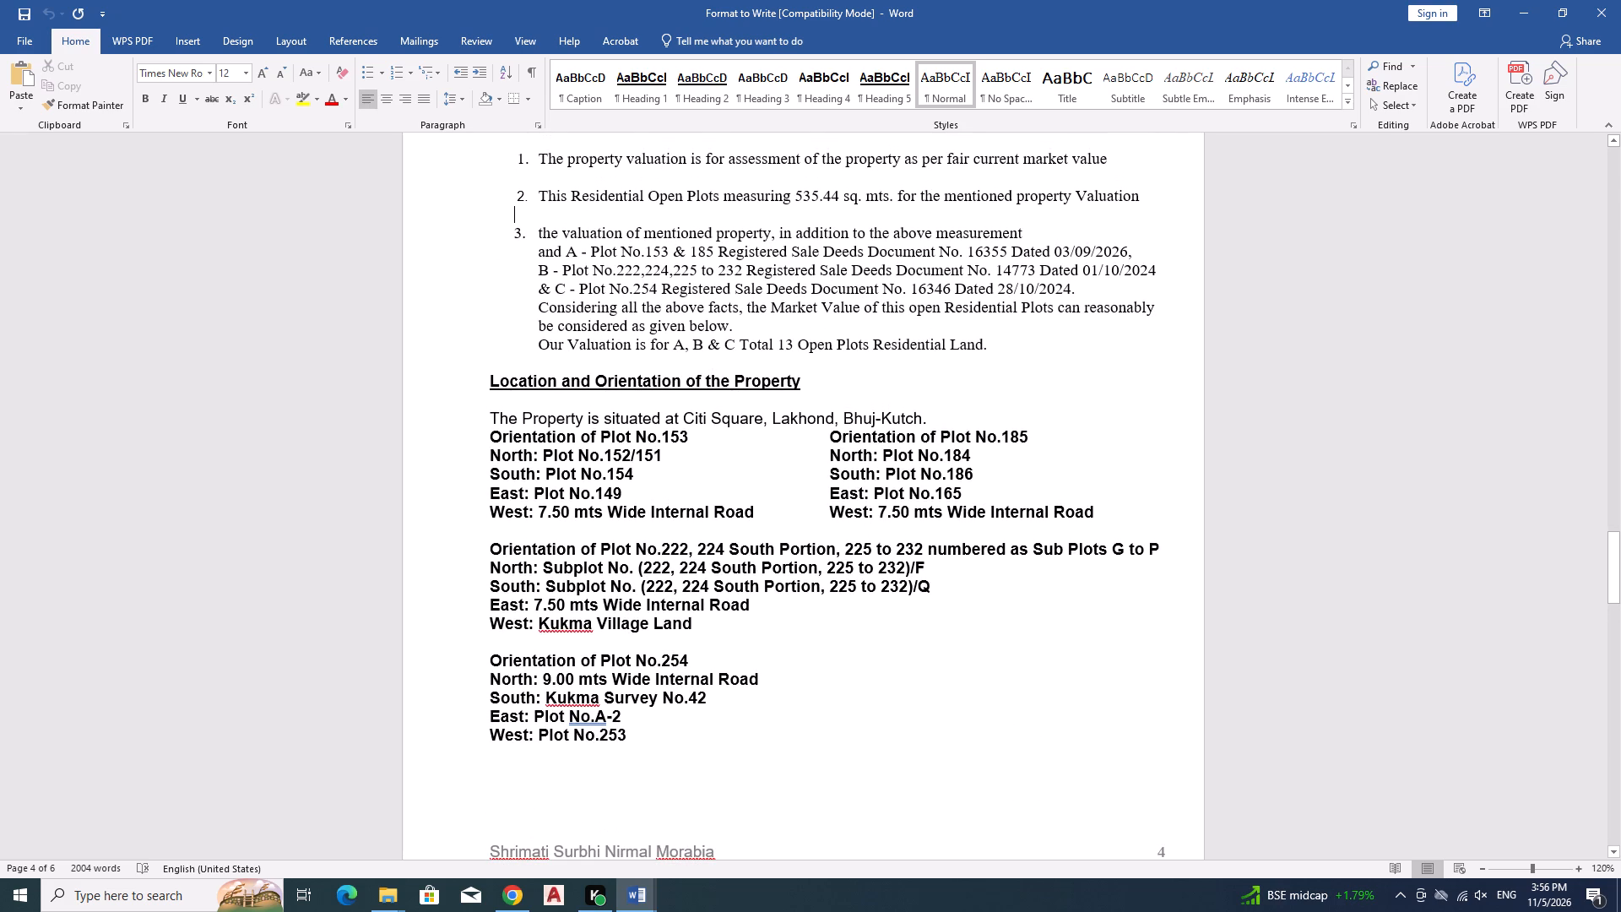
Return to the Plot L-2 report and set the measured area in point 2 of PART II to 622.42 sq. mts.
left_click(633, 894)
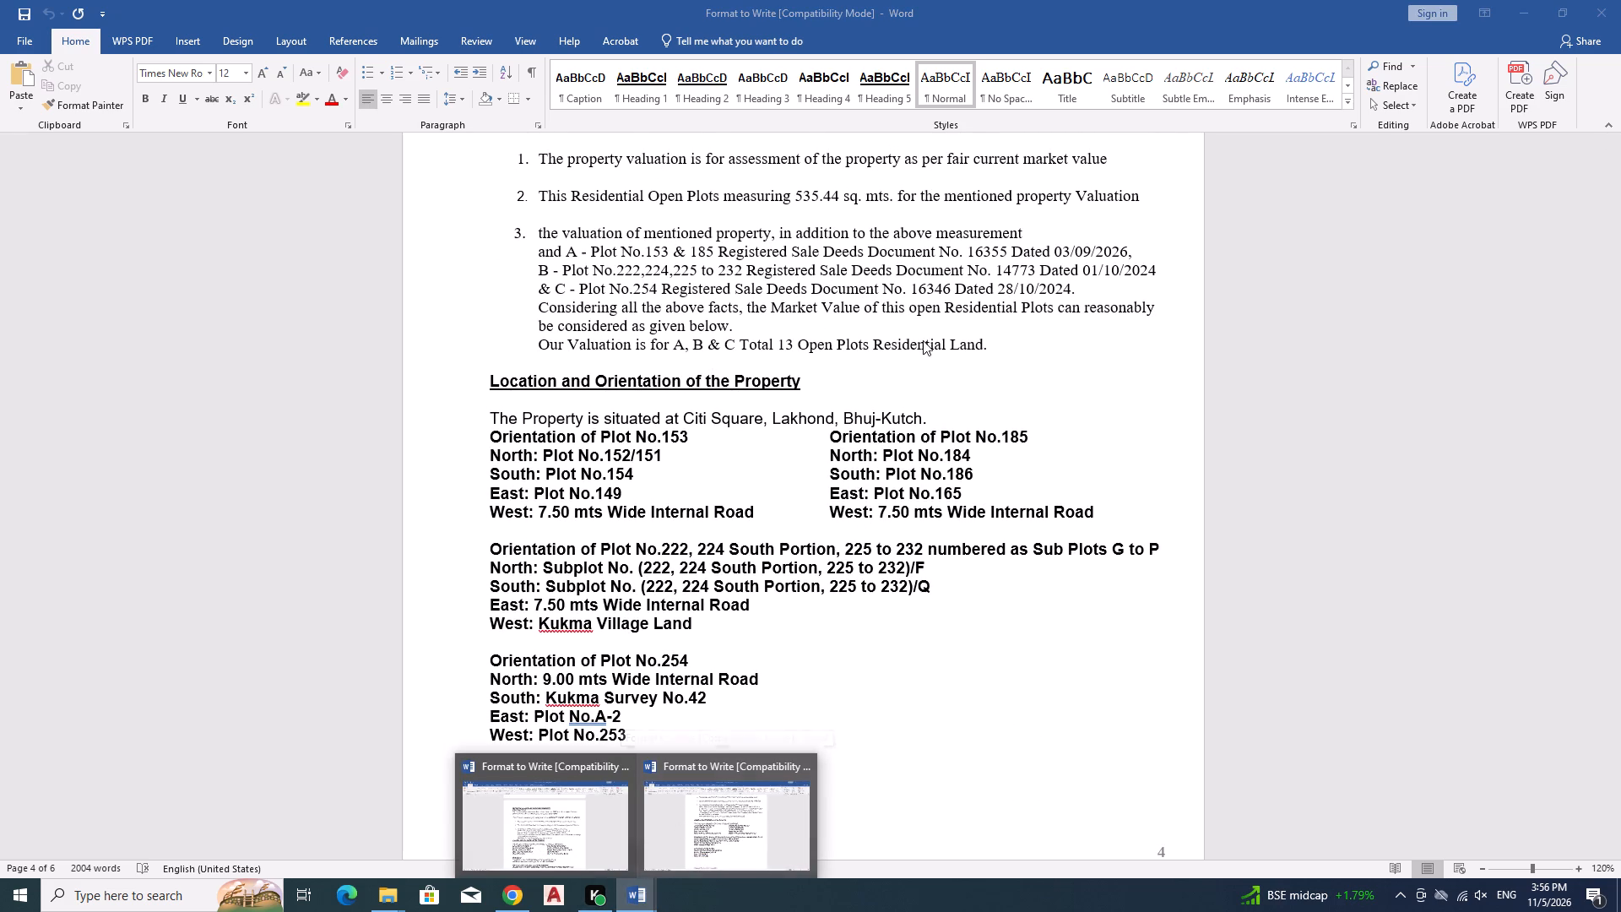
left_click(1620, 0)
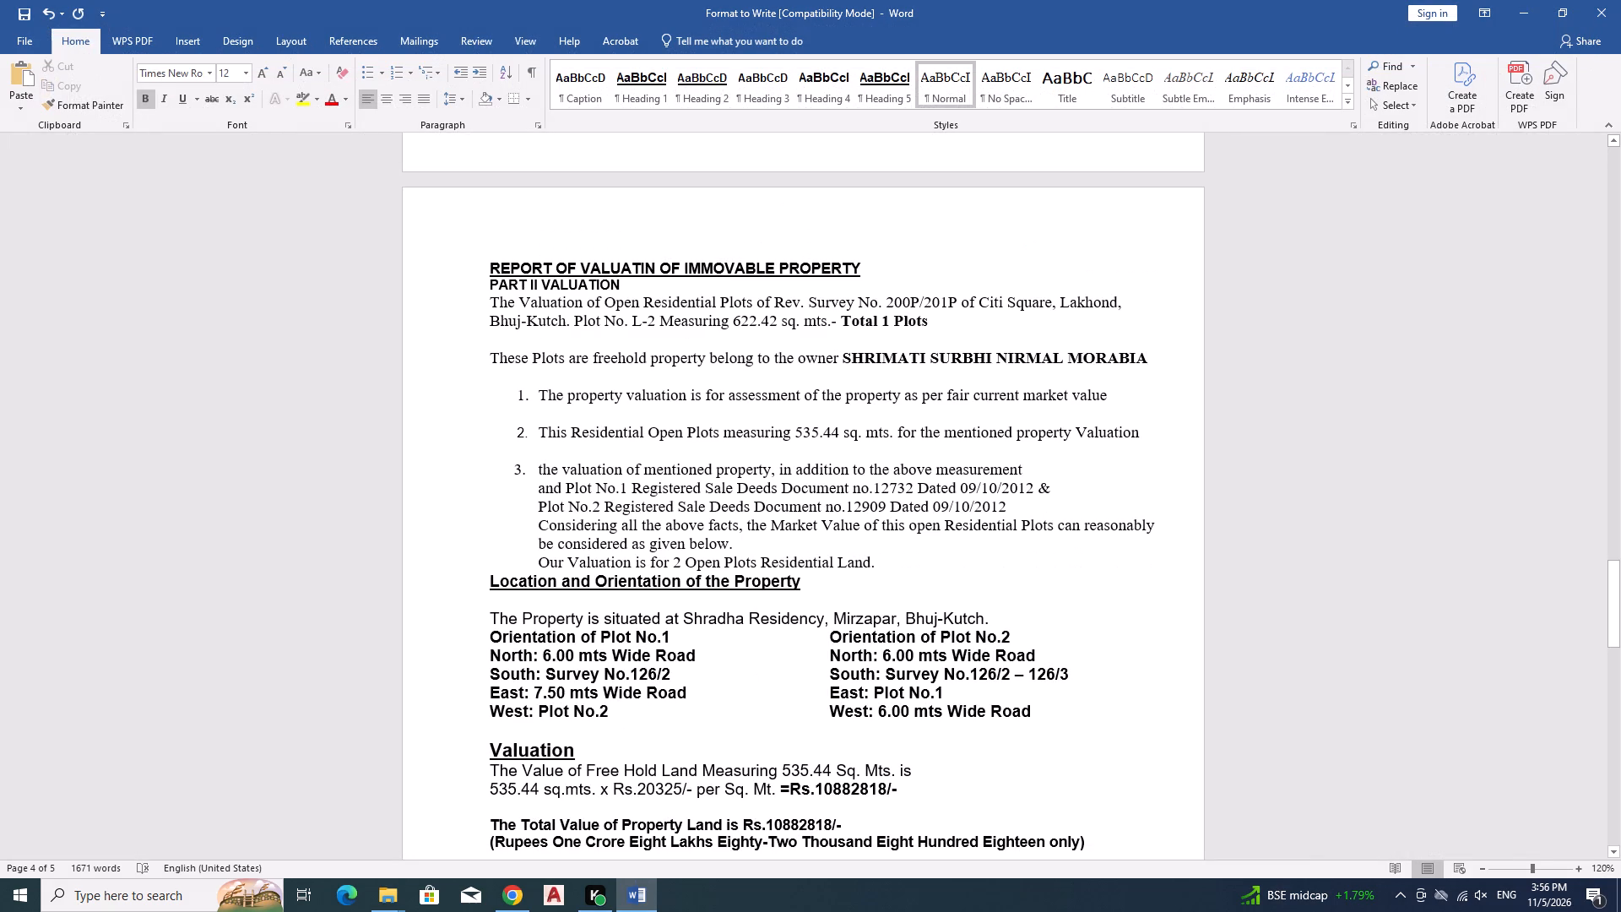
left_click(796, 427)
key("Delete")
key("Delete")
key("Delete")
key("Delete")
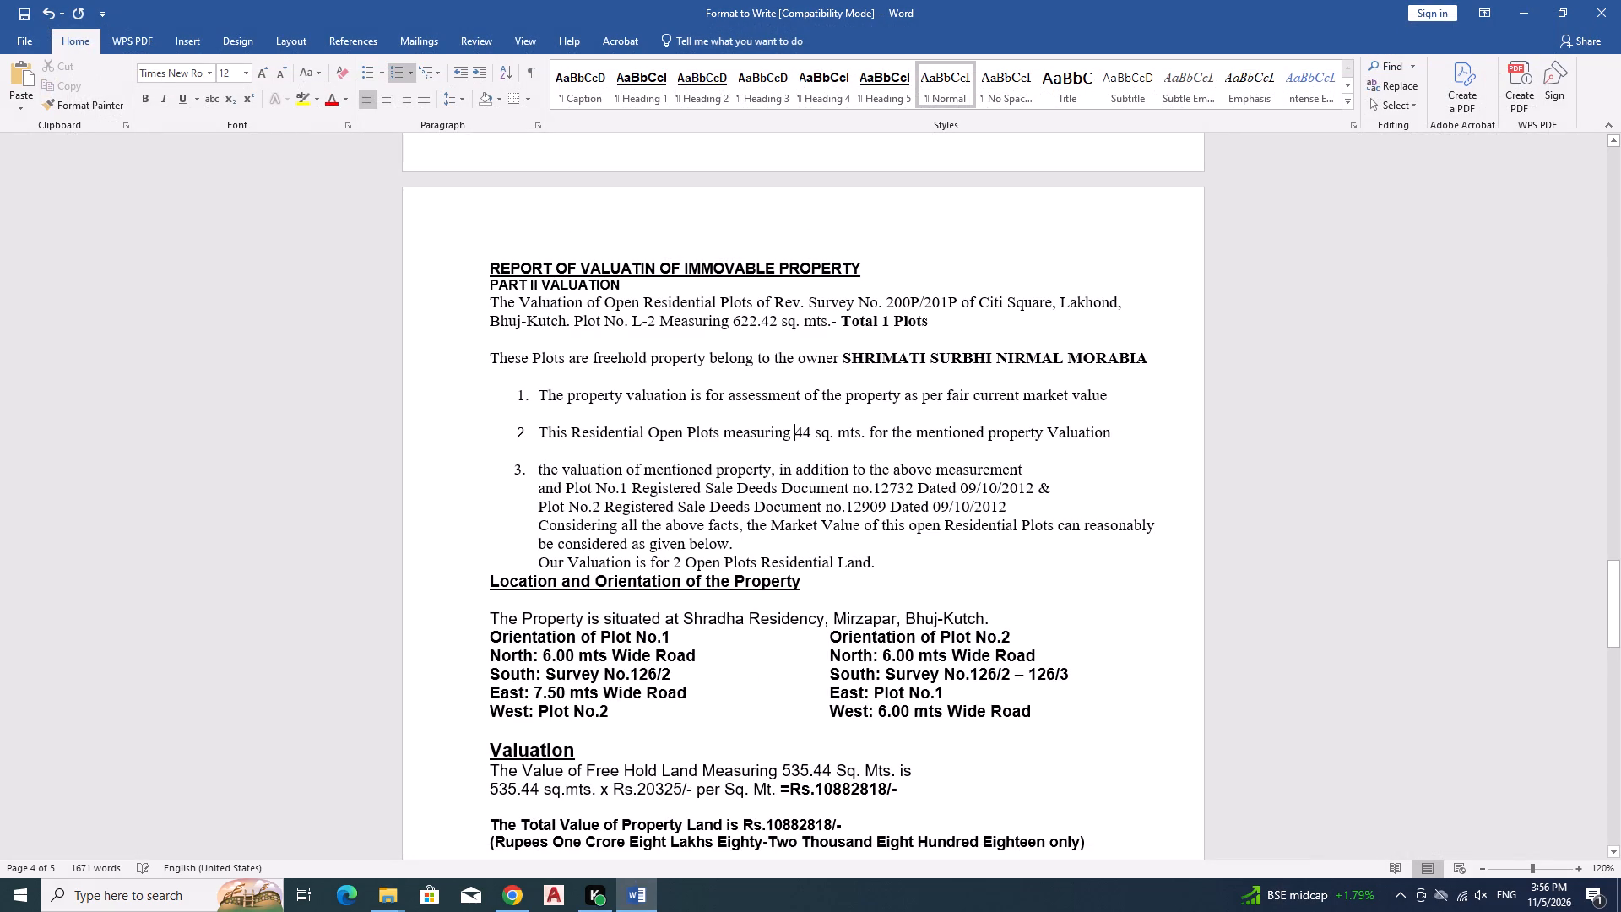
key("Delete")
key("Delete")
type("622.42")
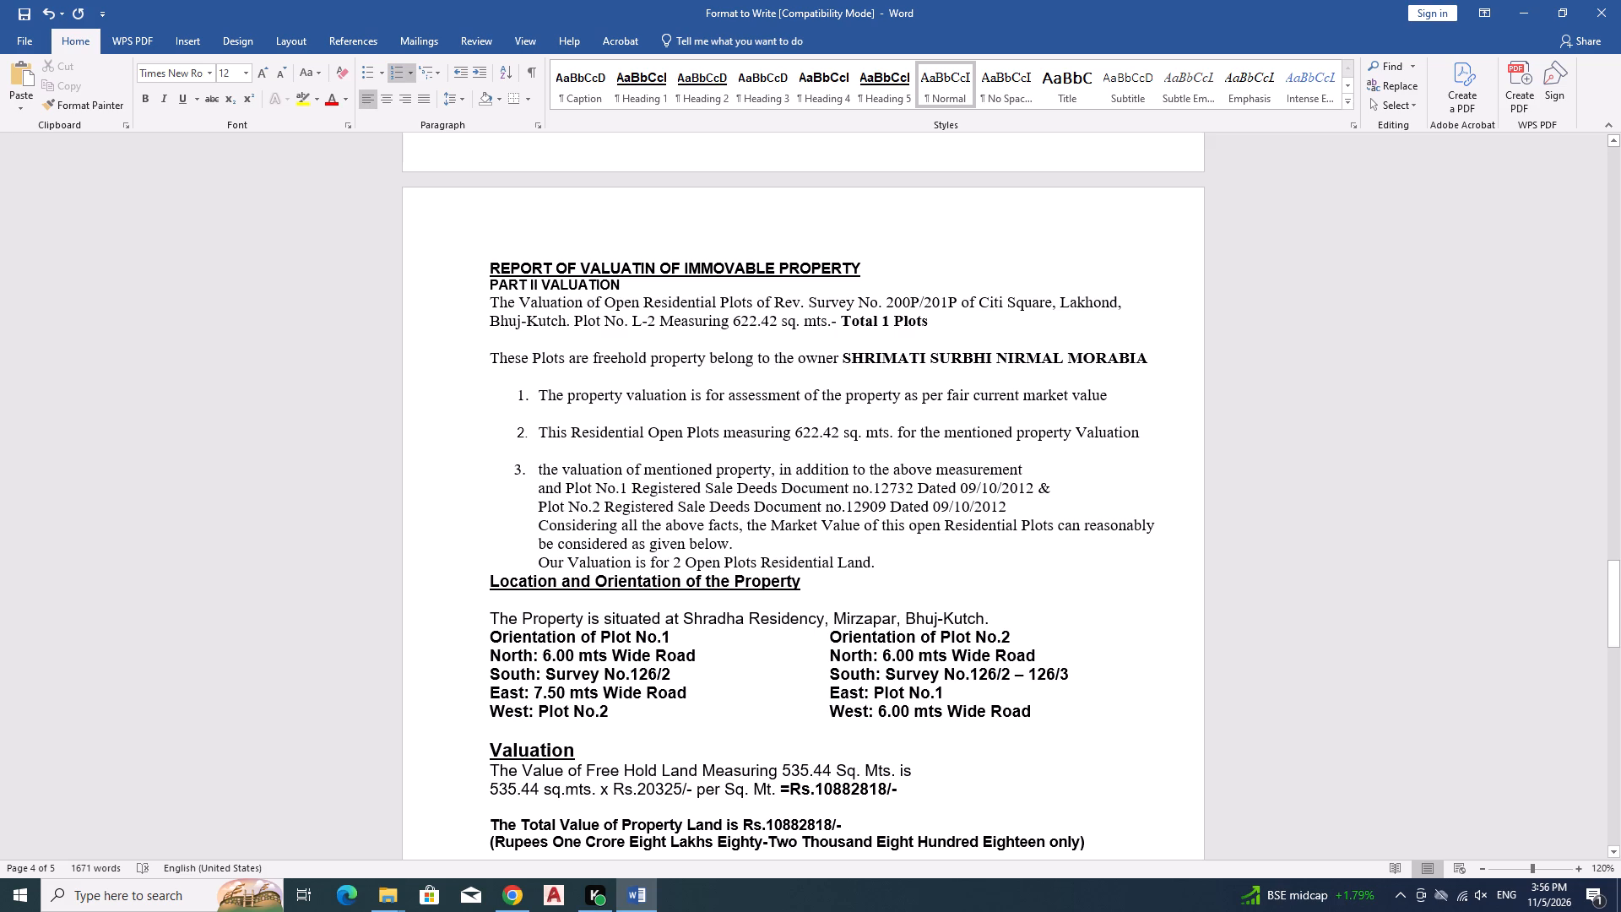
Delete the Plot No.2 sale deed line in point 3, along with the "&" ending the line above.
left_click_drag(1030, 511, 735, 517)
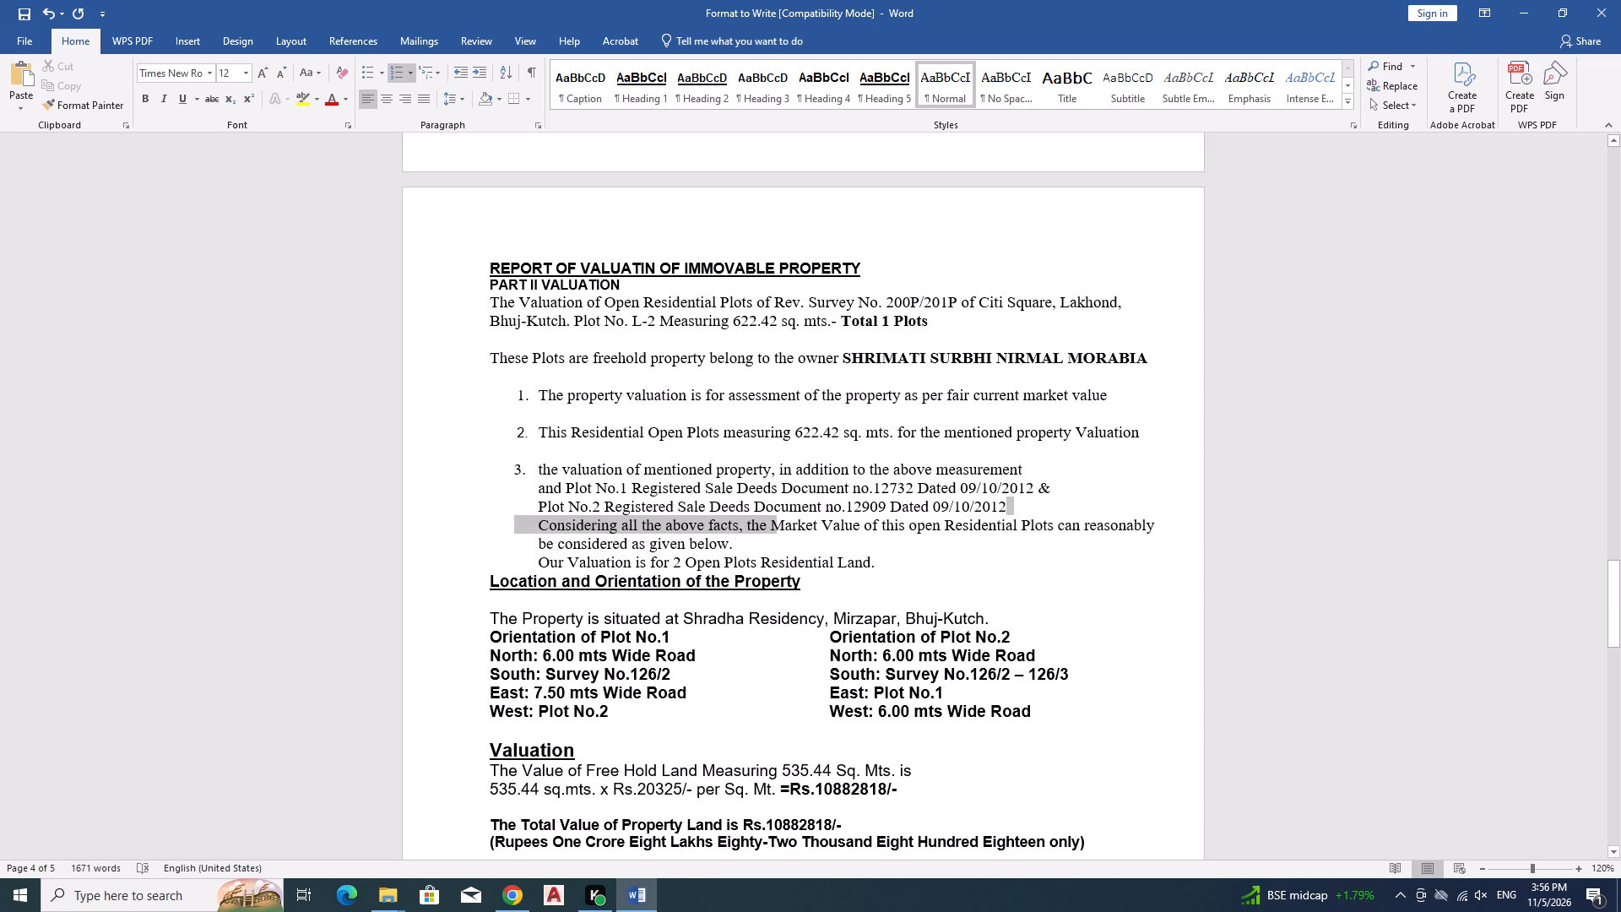
left_click_drag(735, 517, 539, 503)
key("BackSpace")
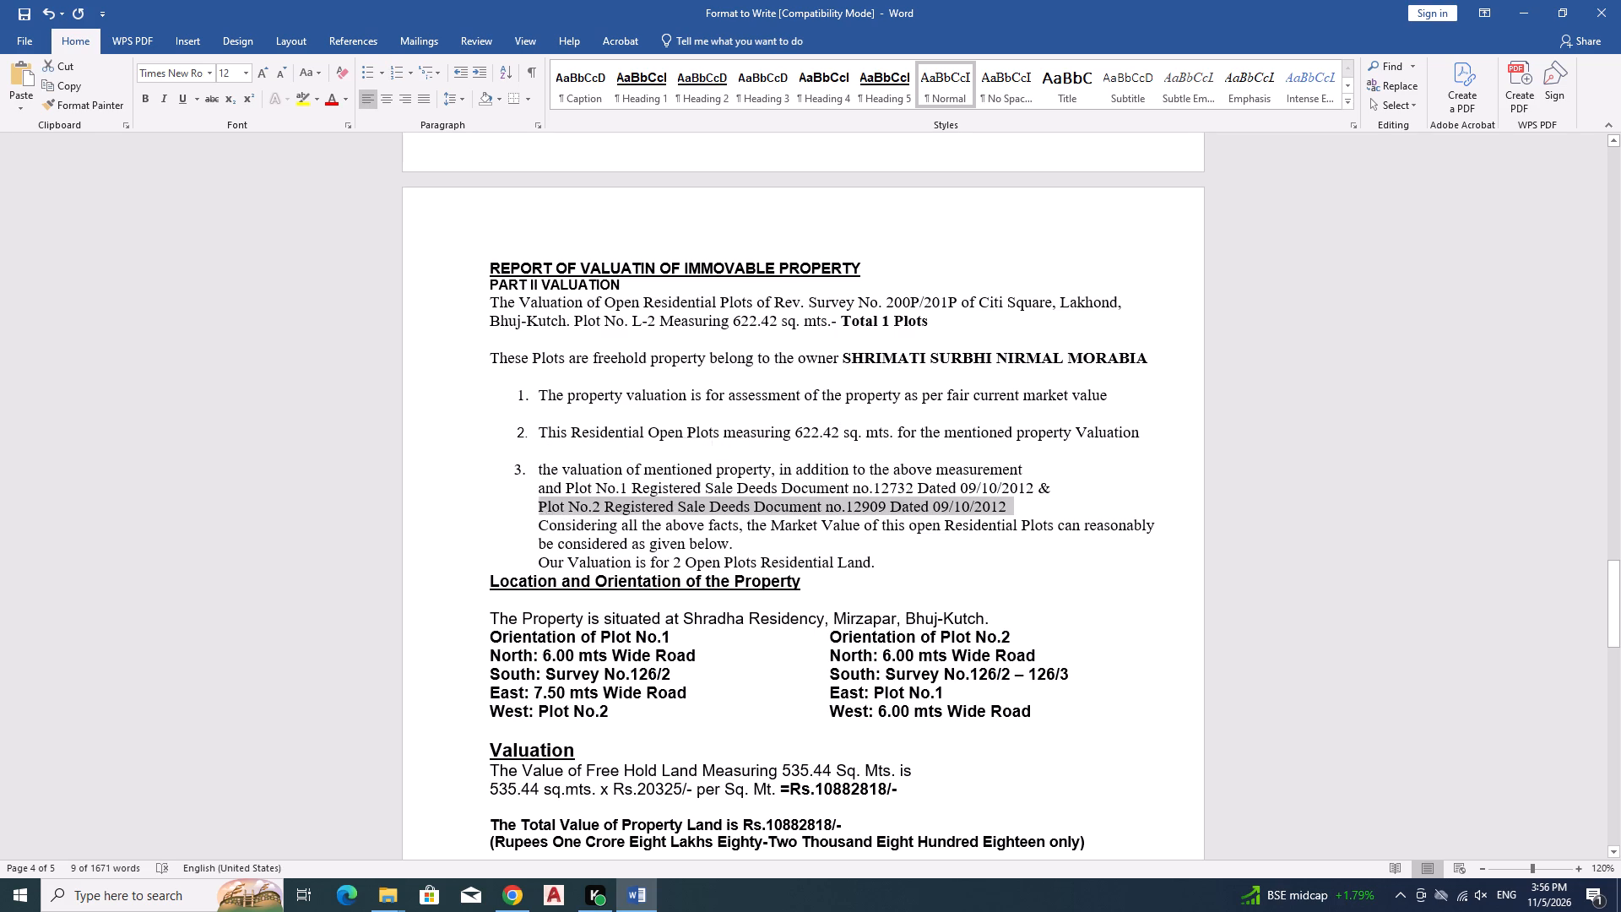
key("BackSpace")
key("BackSpace")
key("BackSpace")
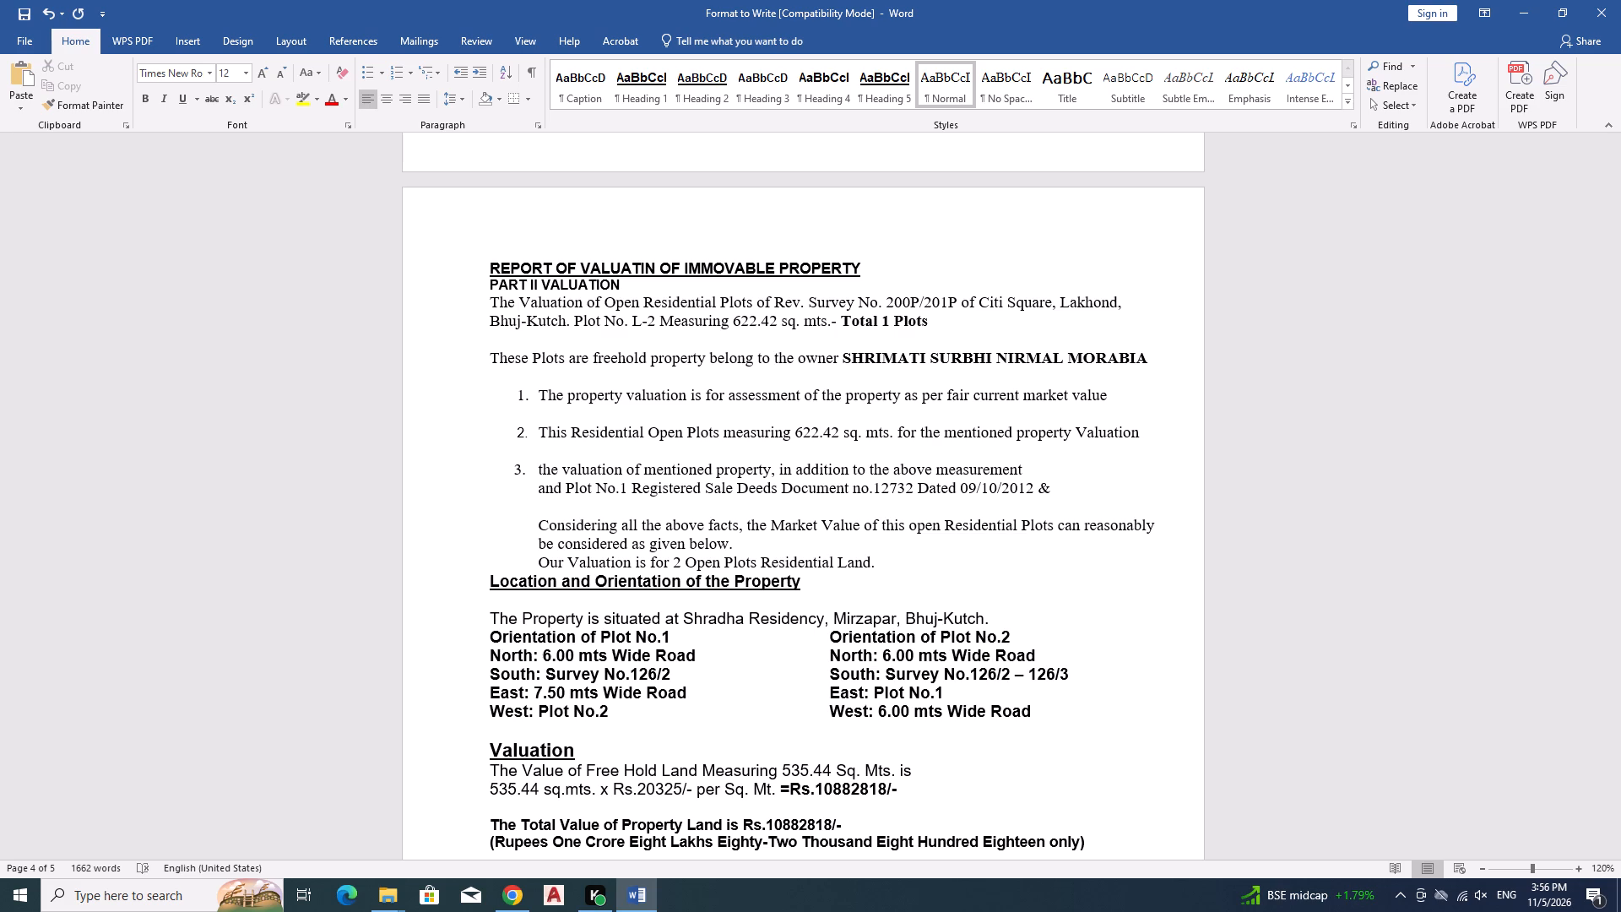
key("ctrl+BackSpace")
key("ctrl+BackSpace")
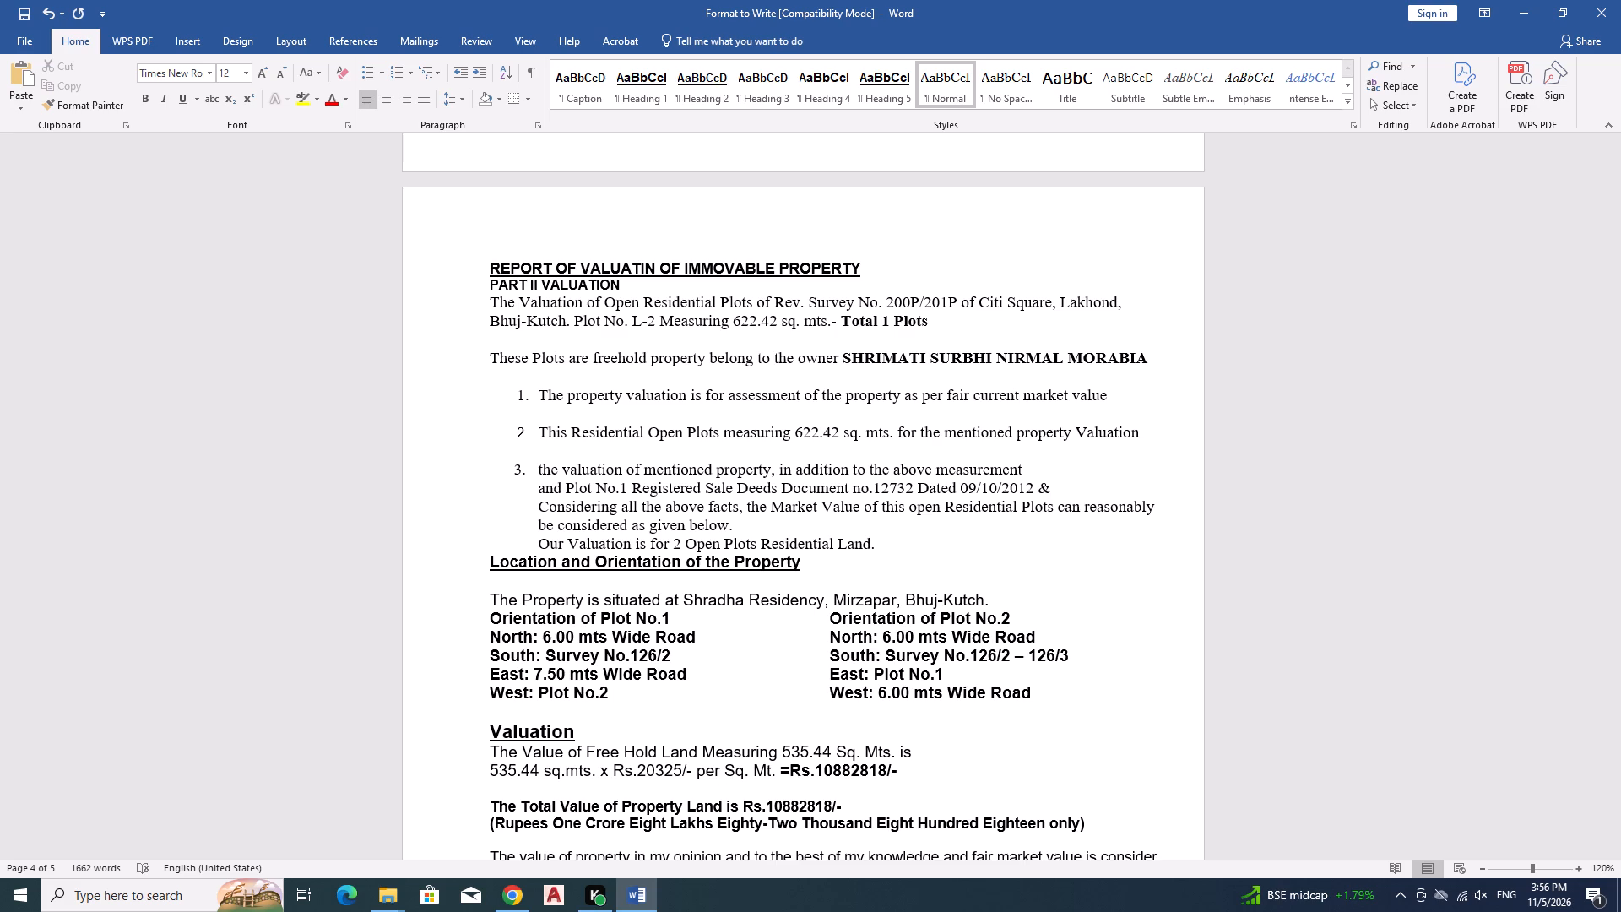
key("BackSpace")
key("BackSpace")
Set the remaining sale deed's date in point 3 to 28/10/2024.
key("BackSpace")
key("BackSpace")
key("BackSpace")
key("BackSpace")
key("BackSpace")
key("BackSpace")
key("BackSpace")
key("BackSpace")
key("BackSpace")
key("BackSpace")
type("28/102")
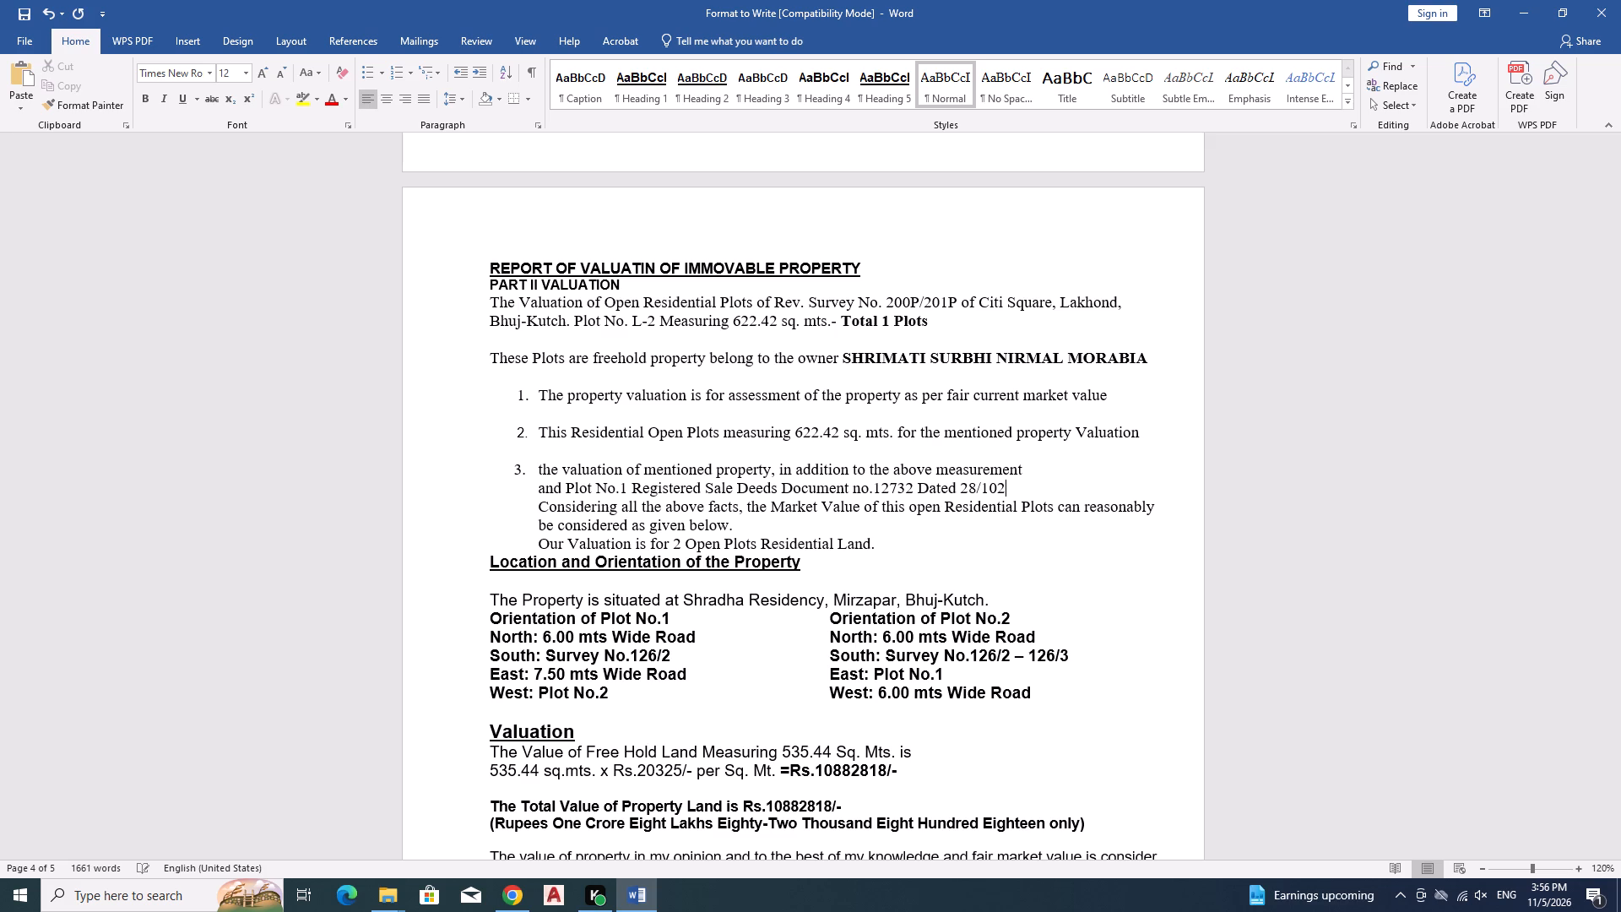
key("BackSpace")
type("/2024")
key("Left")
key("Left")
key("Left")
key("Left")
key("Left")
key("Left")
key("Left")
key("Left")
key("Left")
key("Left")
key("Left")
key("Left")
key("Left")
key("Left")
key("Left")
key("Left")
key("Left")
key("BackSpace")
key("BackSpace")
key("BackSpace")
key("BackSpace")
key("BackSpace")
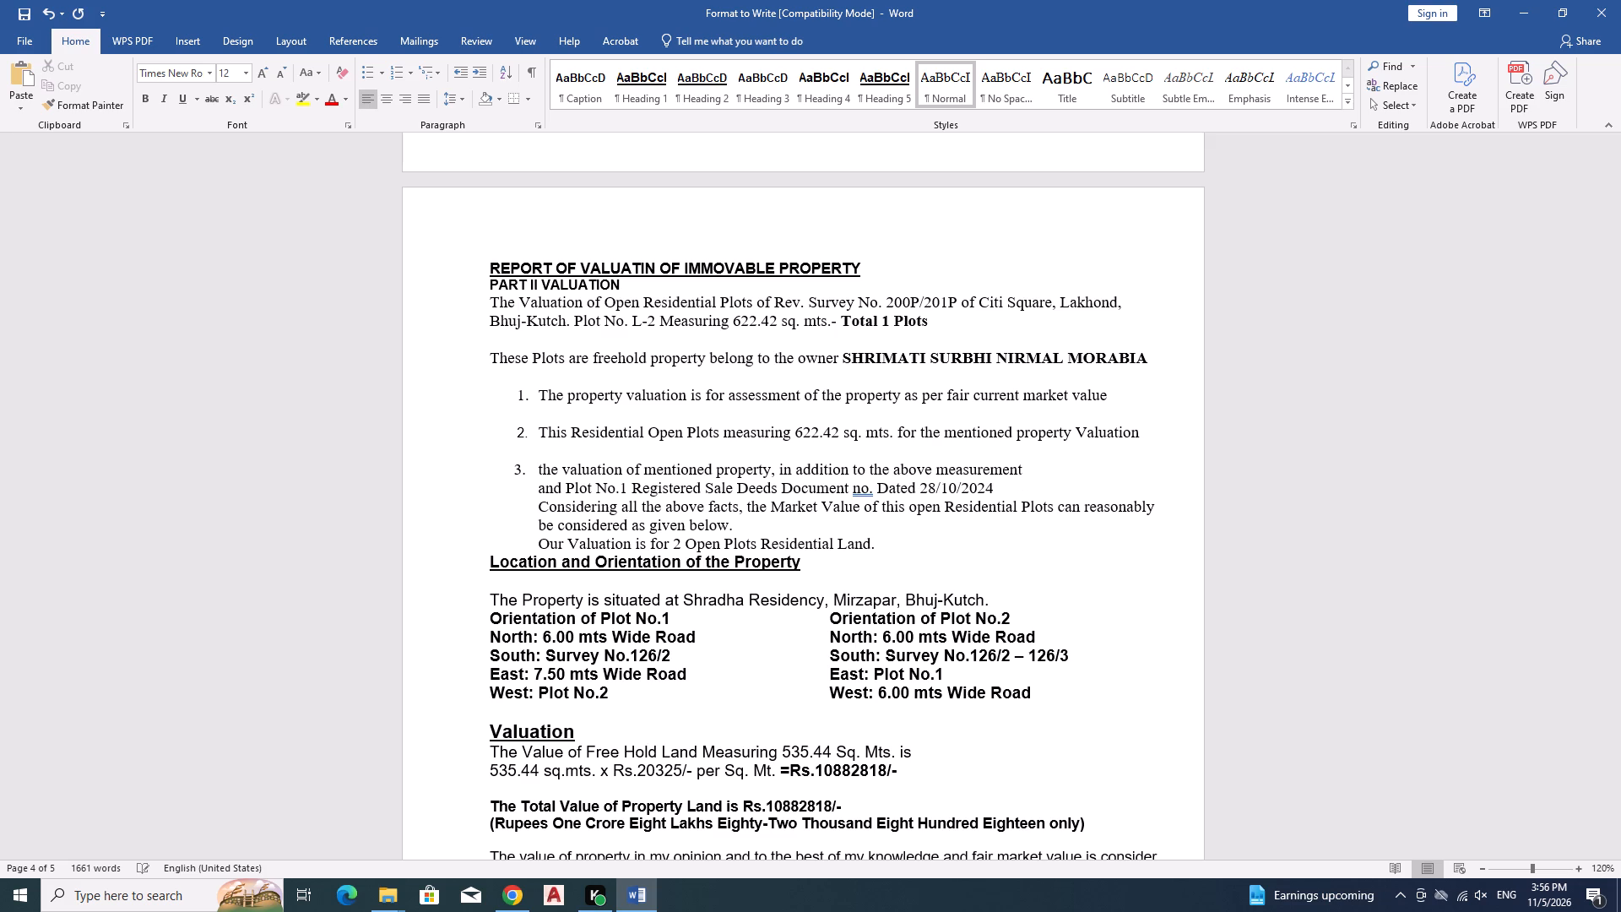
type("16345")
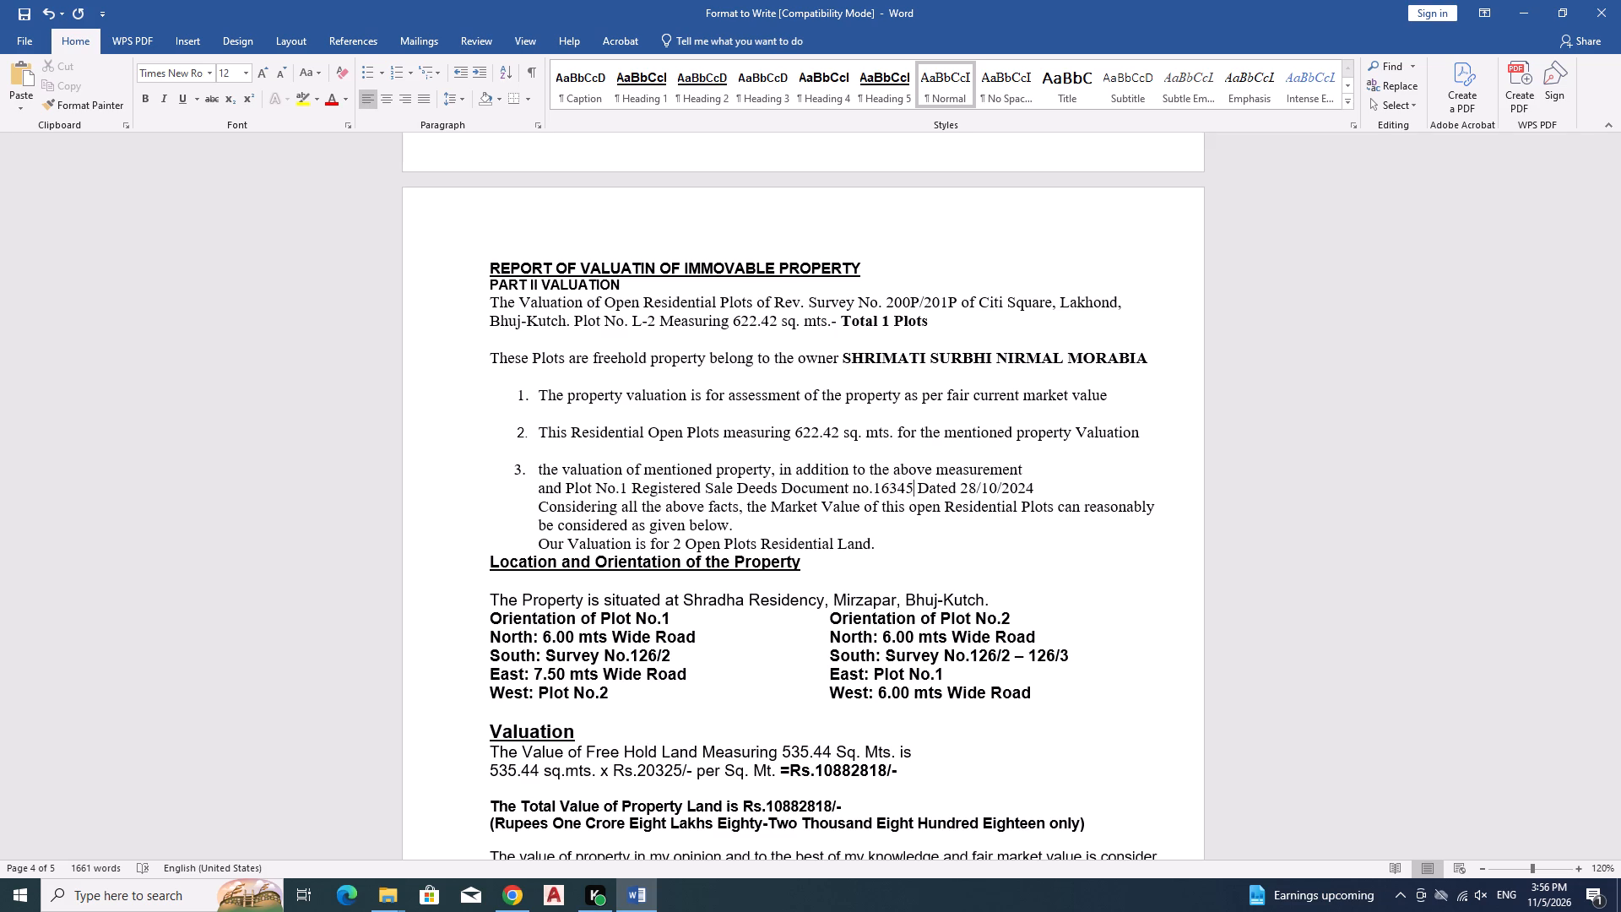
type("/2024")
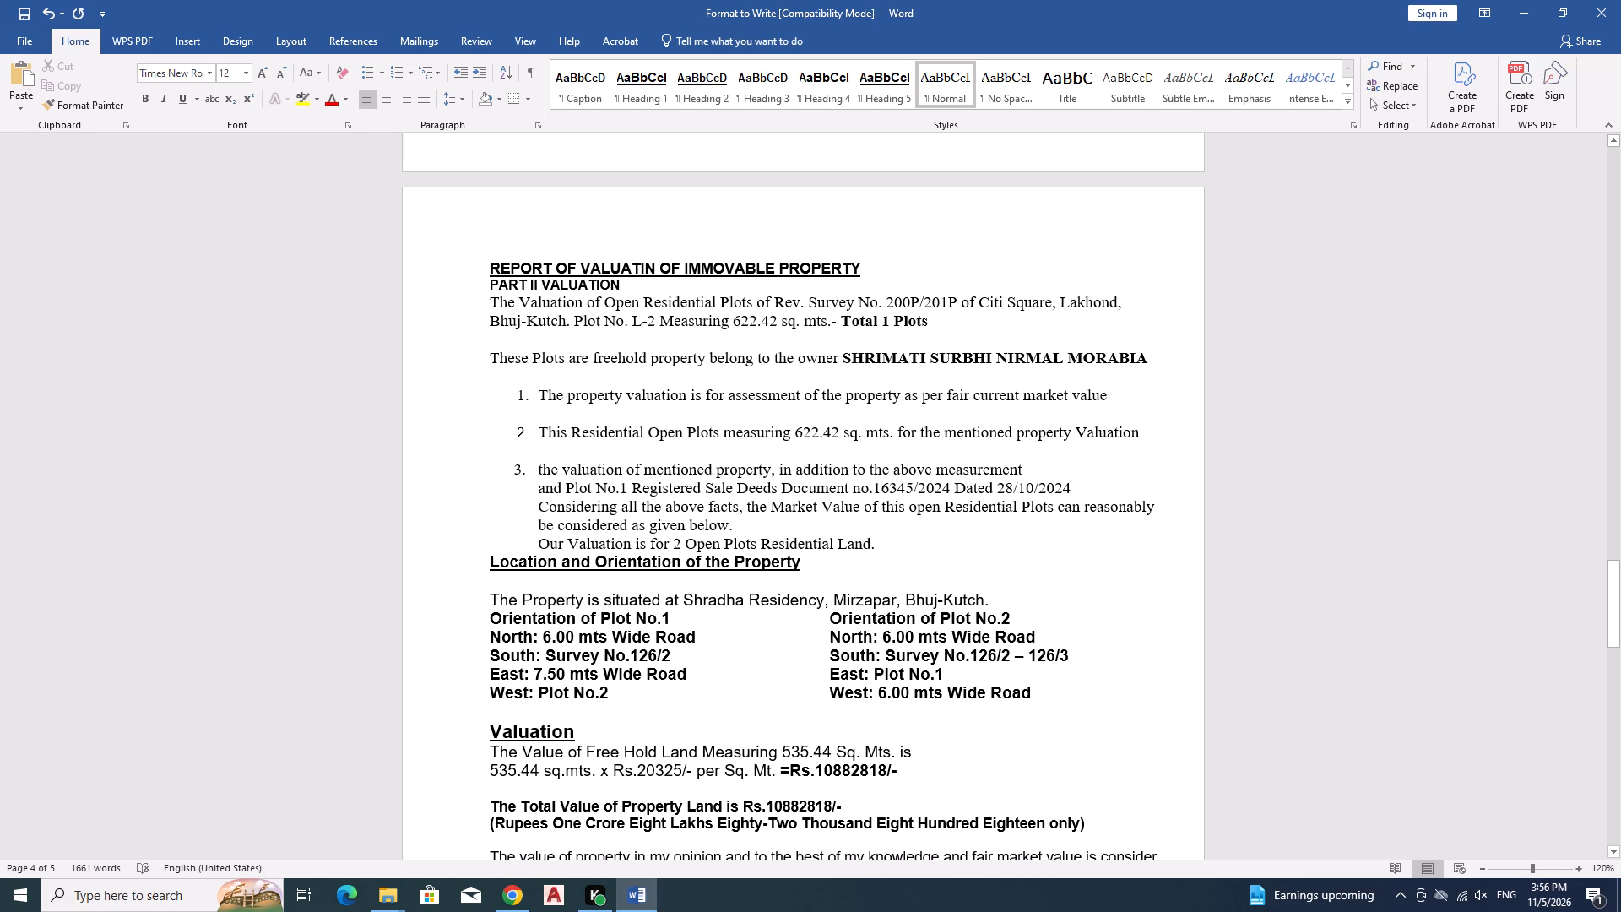
Change the plot number in the sale deed line of point 3 to L-2.
left_click(618, 491)
key("Right")
key("BackSpace")
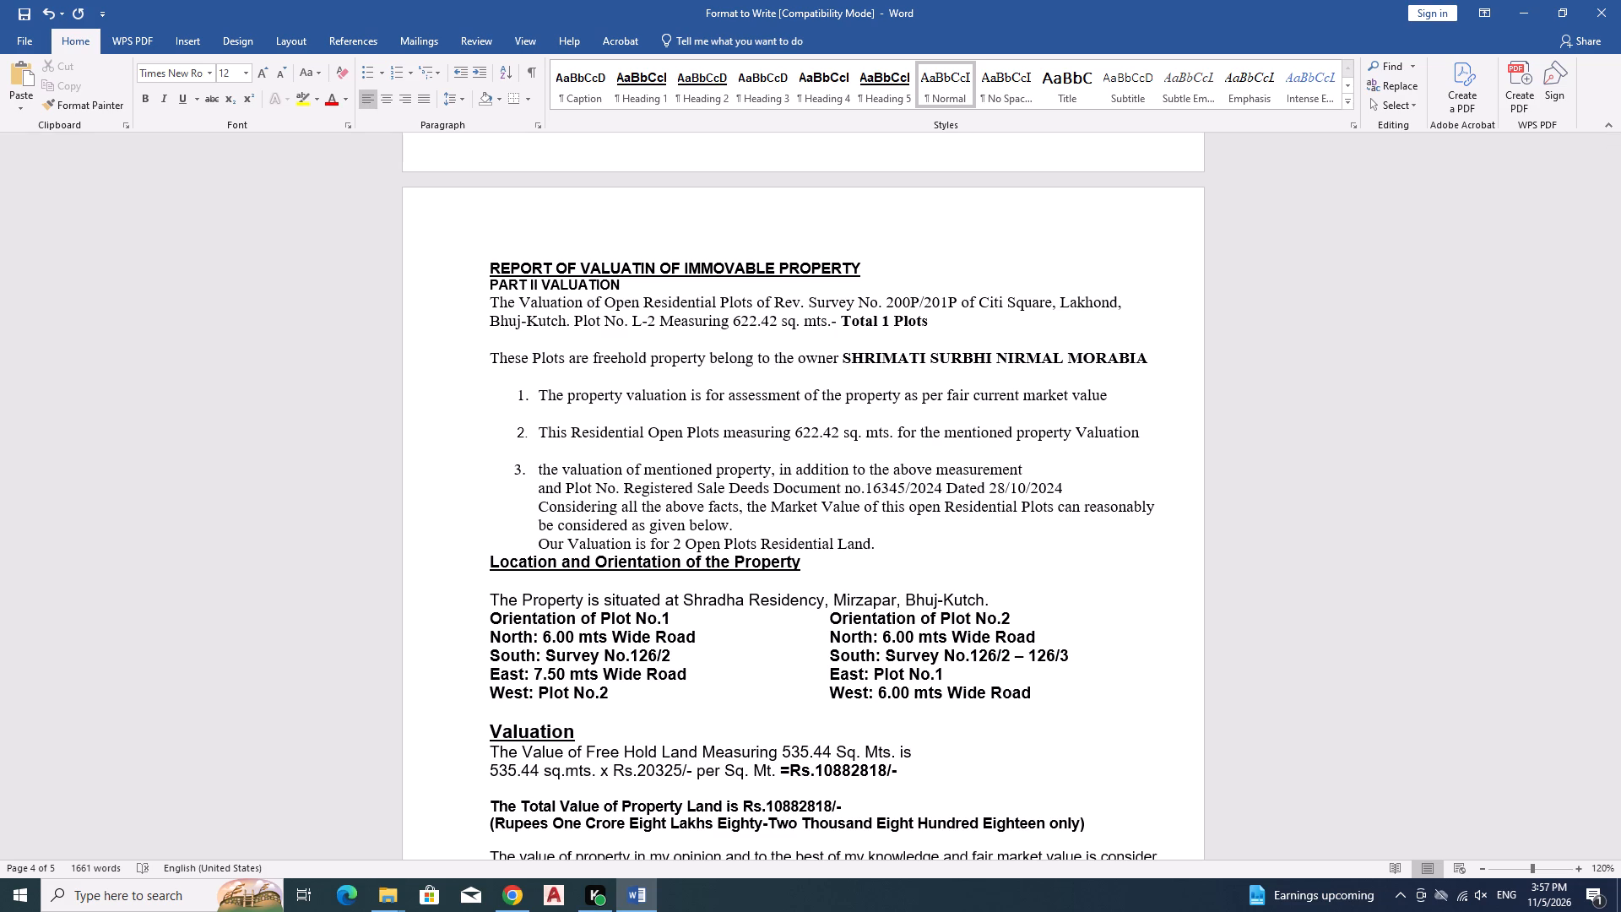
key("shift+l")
key("BackSpace")
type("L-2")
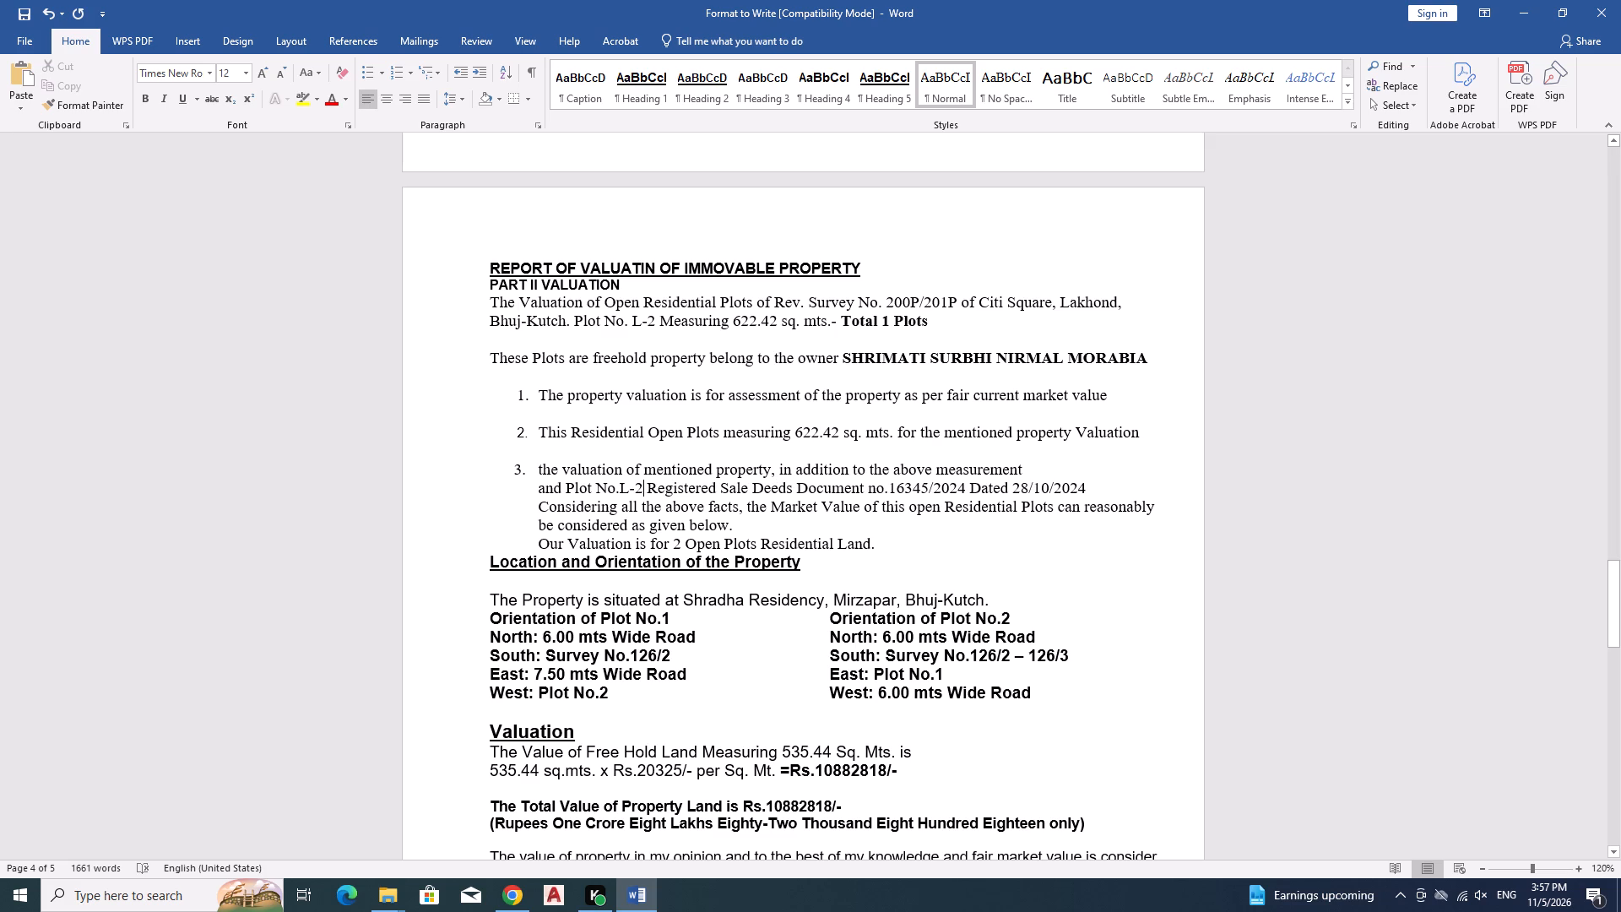
Change the closing sentence of point 3 to read "Our Valuation is for 1 Open Plot Residential Land.".
left_click(673, 546)
key("Delete")
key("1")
key("Right")
key("Right")
key("Right")
key("Right")
key("Right")
key("Right")
key("Right")
key("Right")
key("Right")
key("Right")
key("Delete")
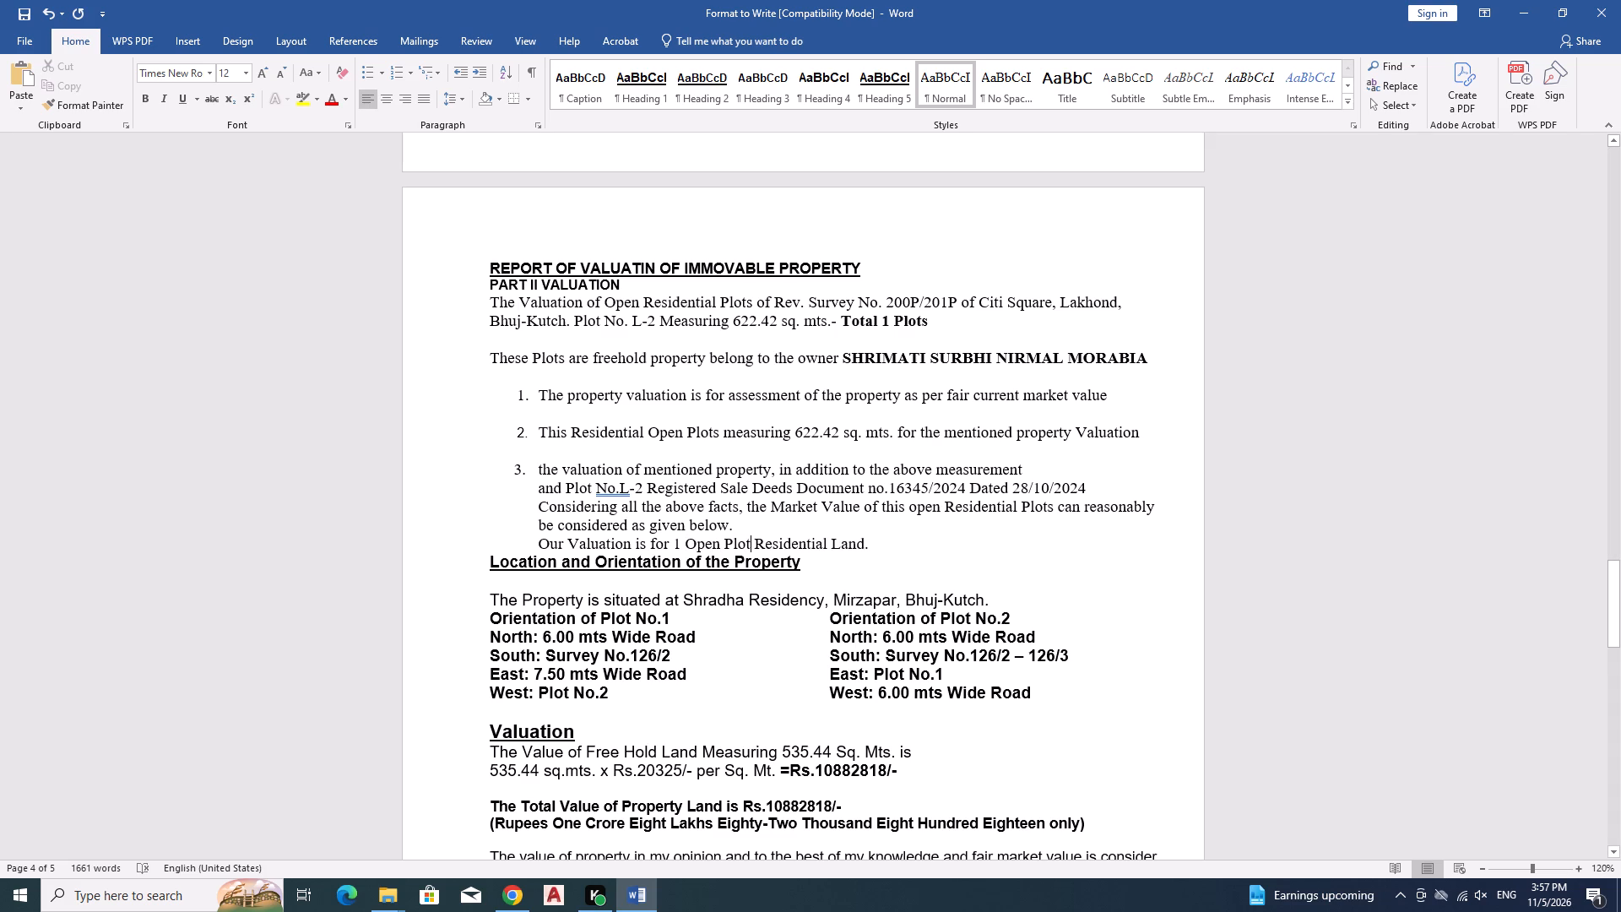
Insert a space between Plot No. and L-2 in the sale deed line of point 3.
left_click(621, 486)
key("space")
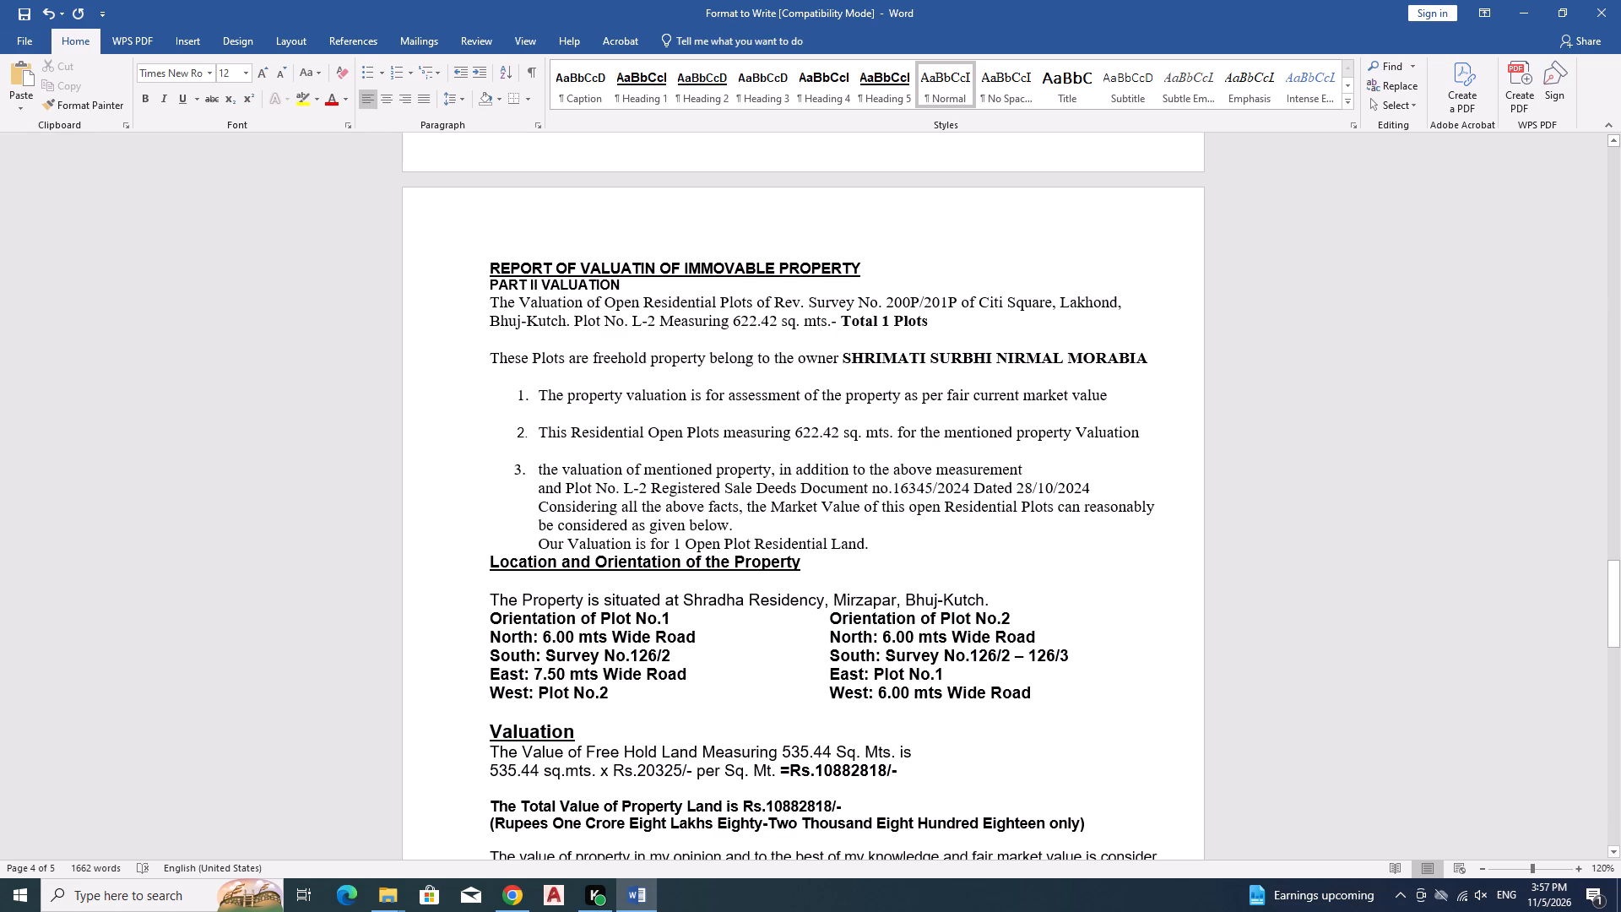
Change "Plots" to "Plot" in point 3's market value sentence, in point 2 and in the bold plot total, and save the document.
left_click(1051, 506)
key("BackSpace")
left_click(718, 432)
key("BackSpace")
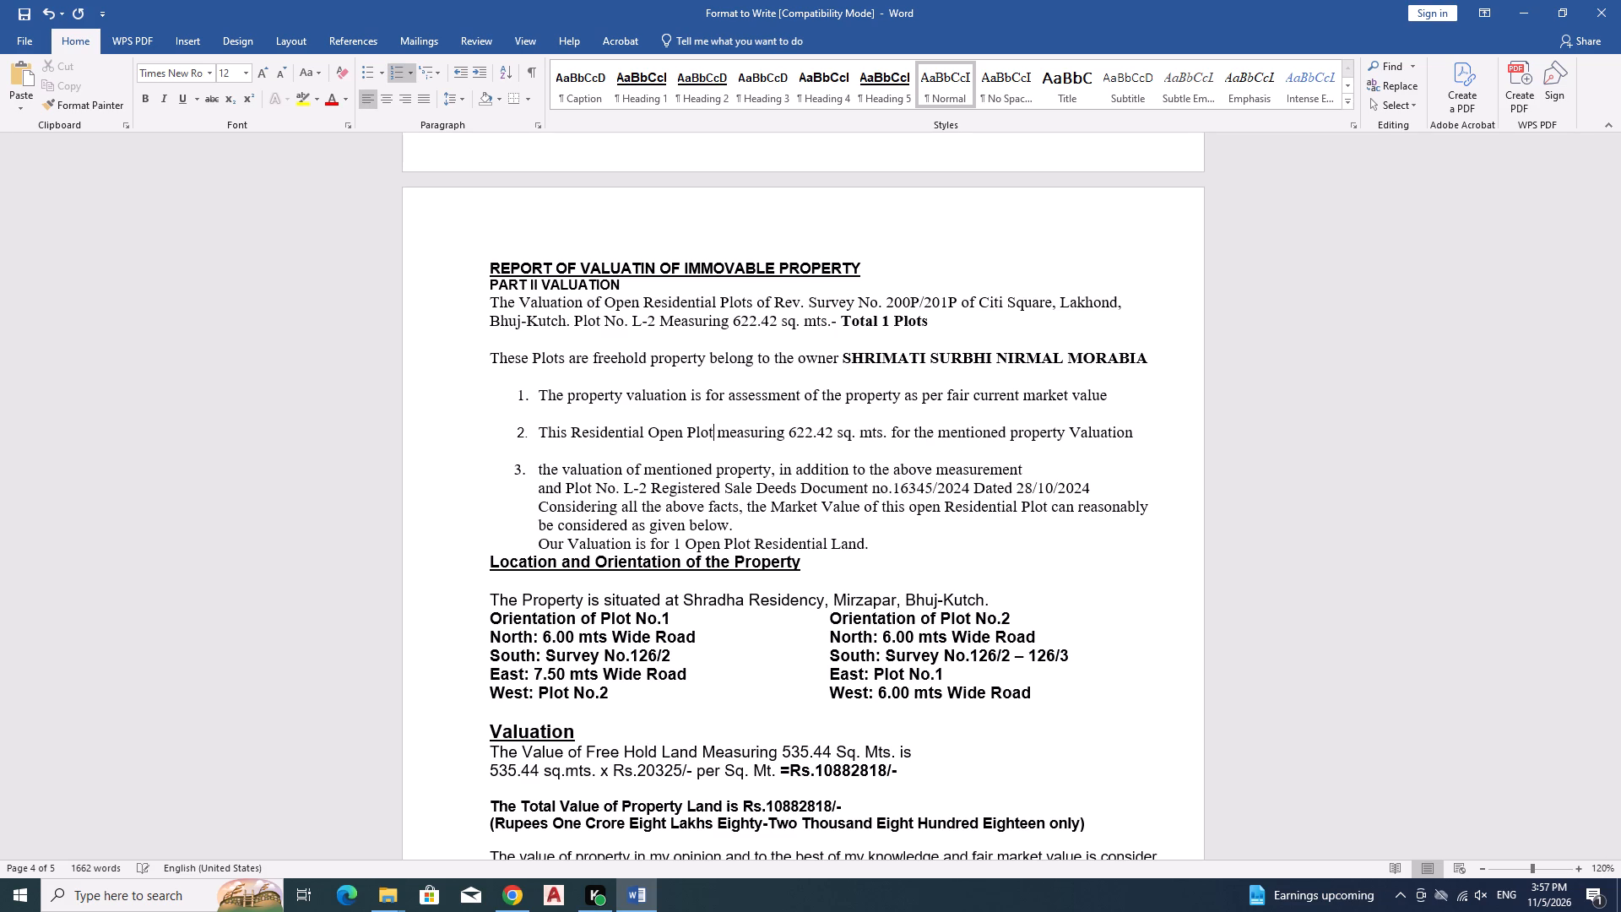
left_click(938, 318)
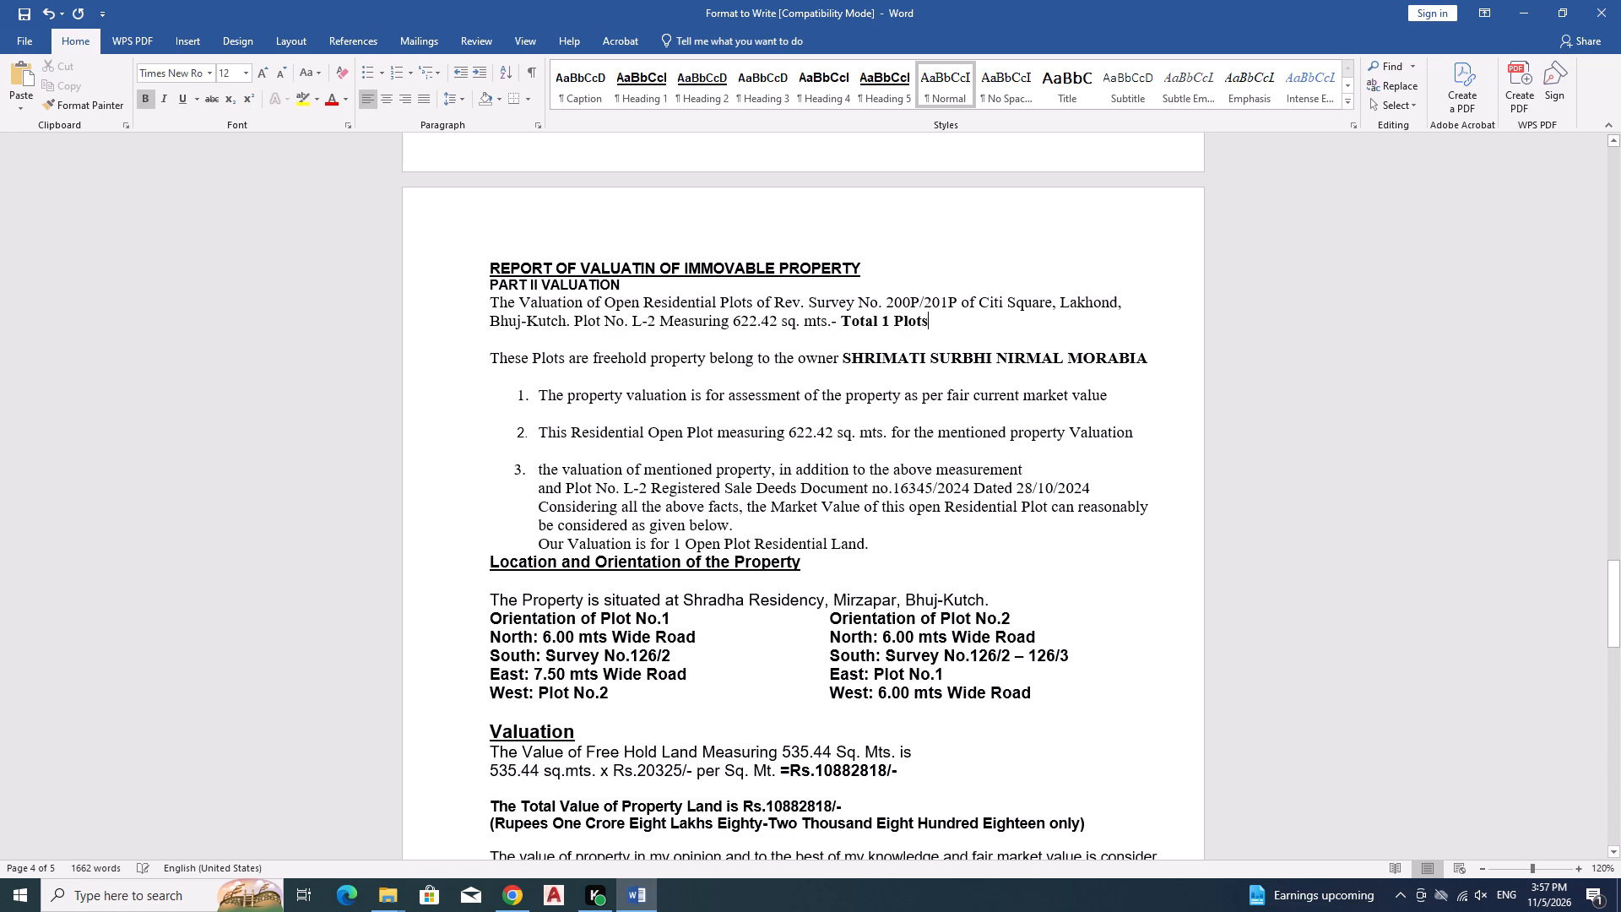
key("BackSpace")
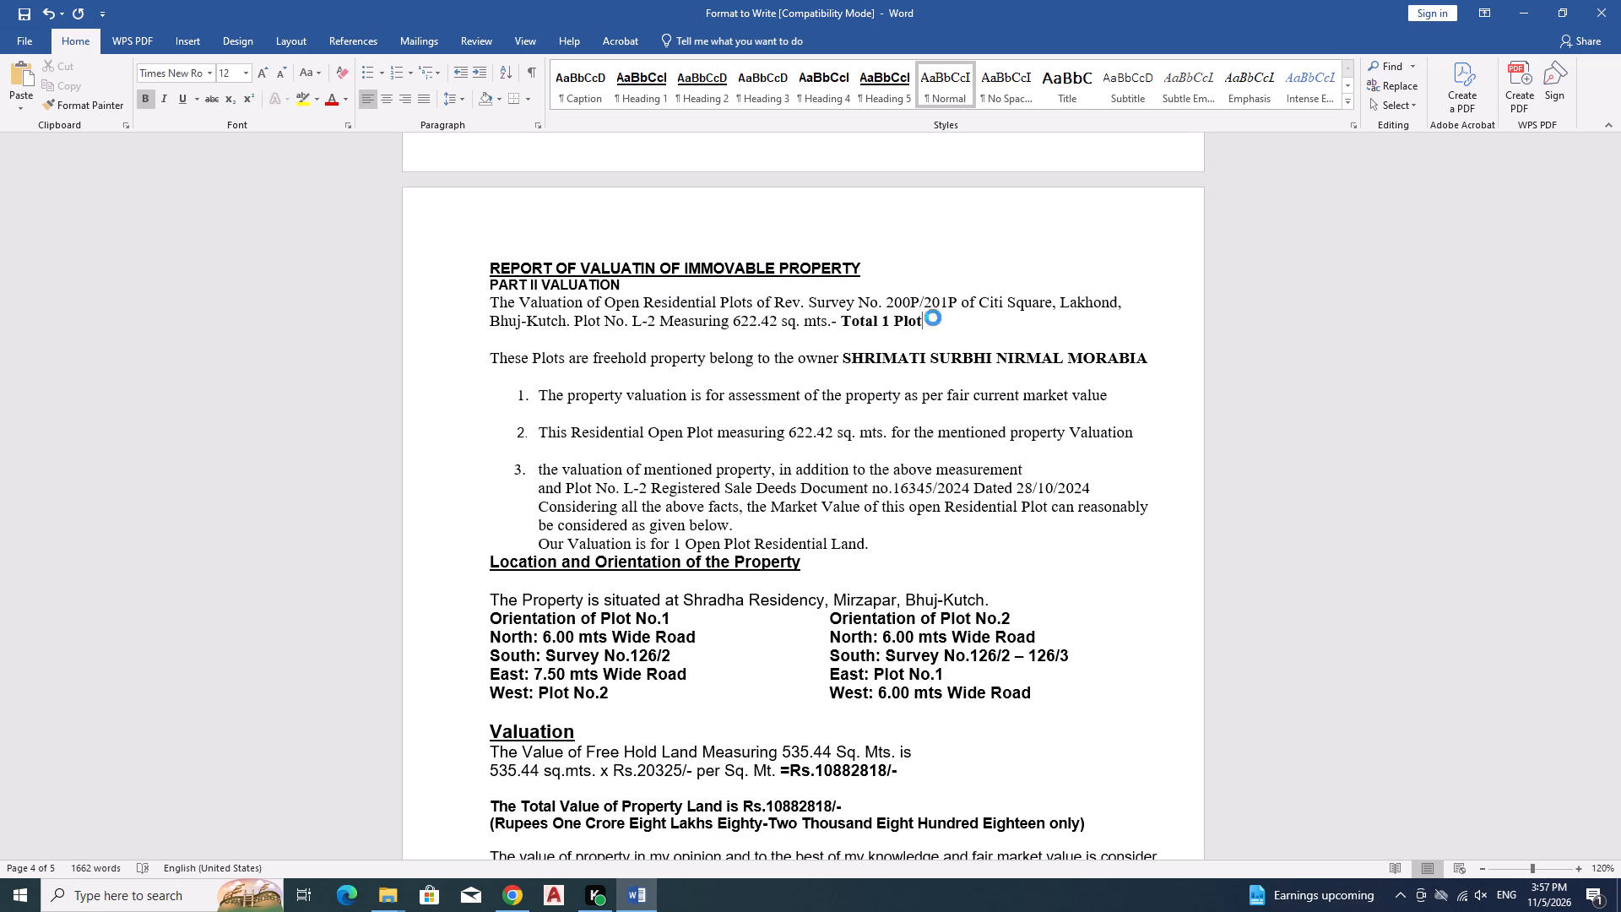
key("ctrl+s")
Change "Open Residential Plots" to "Open Residential Plot" in the opening sentence of PART II VALUATION and save the document.
scroll(936, 374, "up", 3)
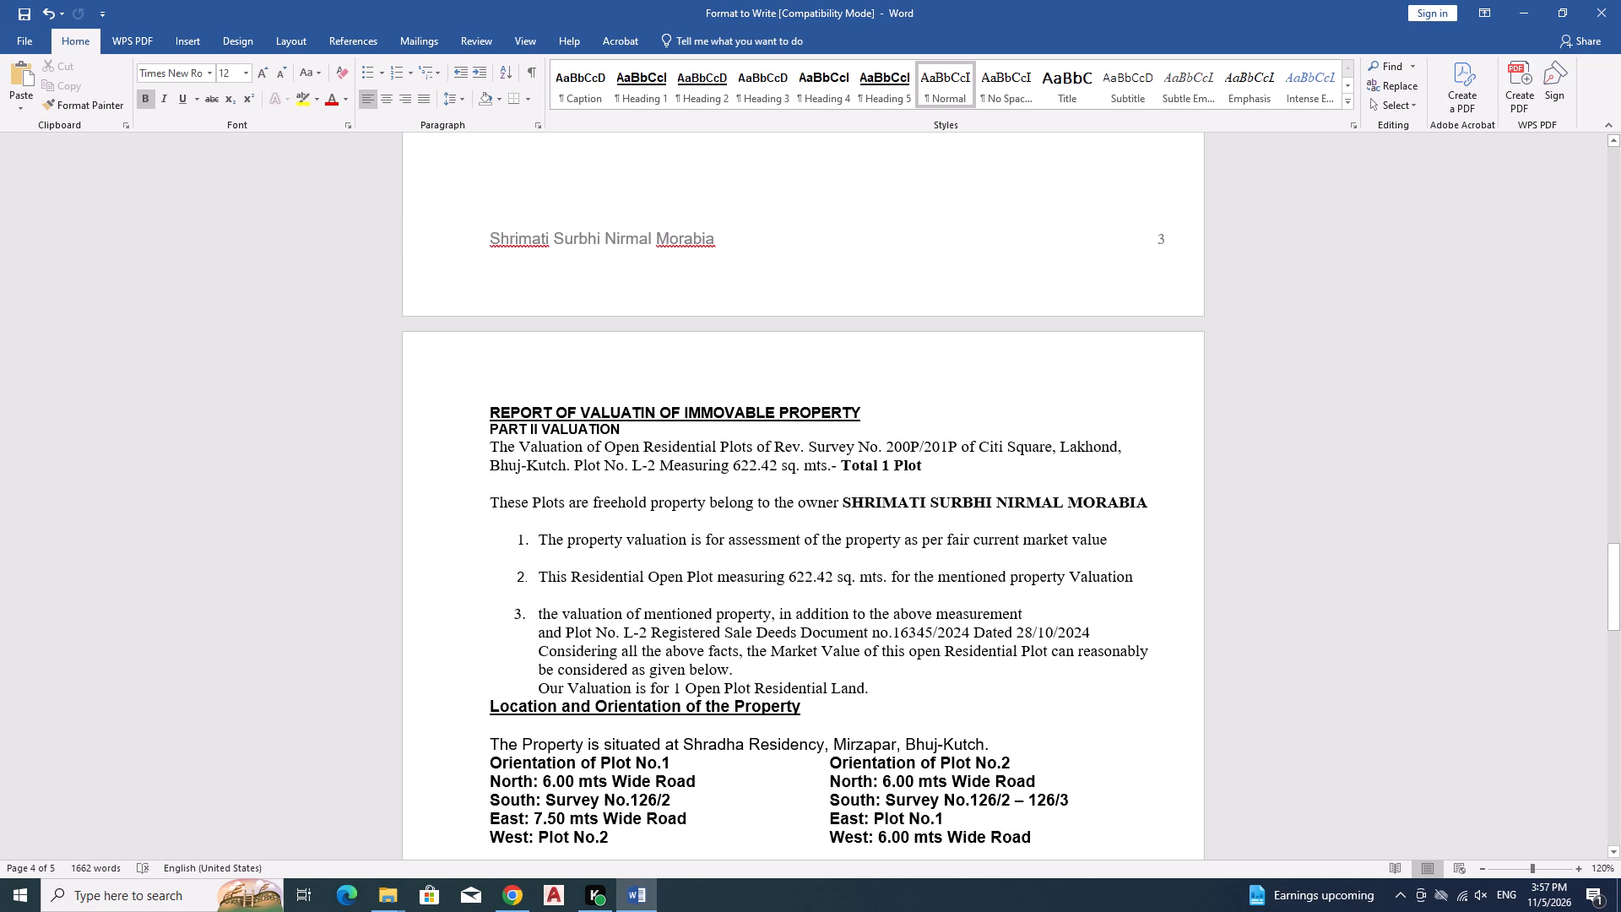
left_click(749, 448)
key("Delete")
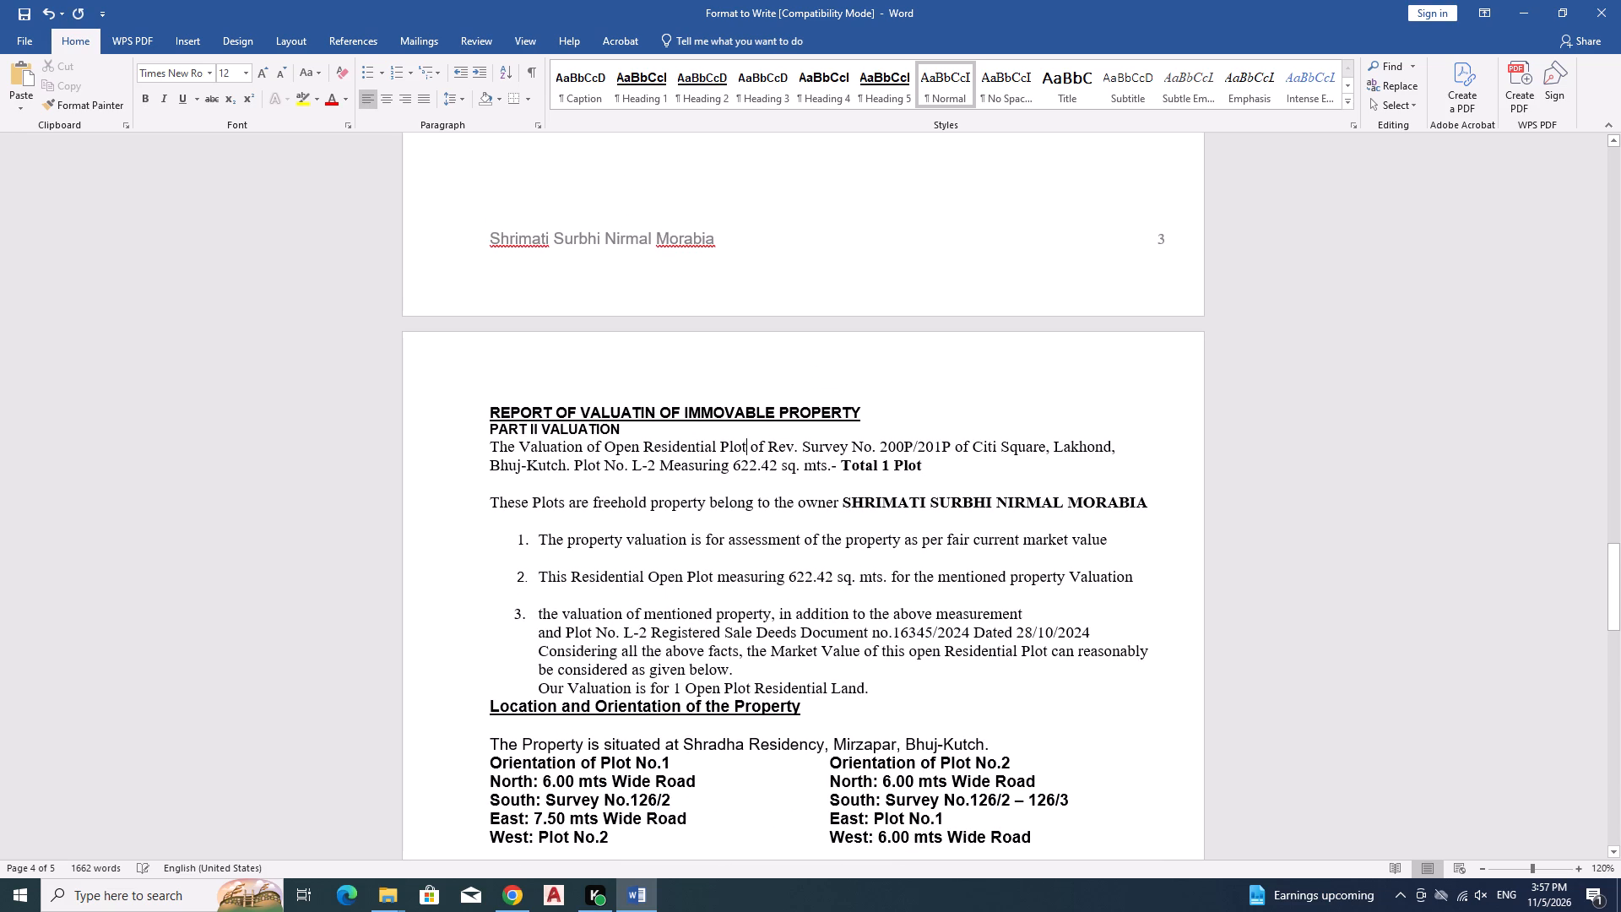
key("ctrl+s")
scroll(779, 505, "up", 20)
scroll(779, 505, "up", 5)
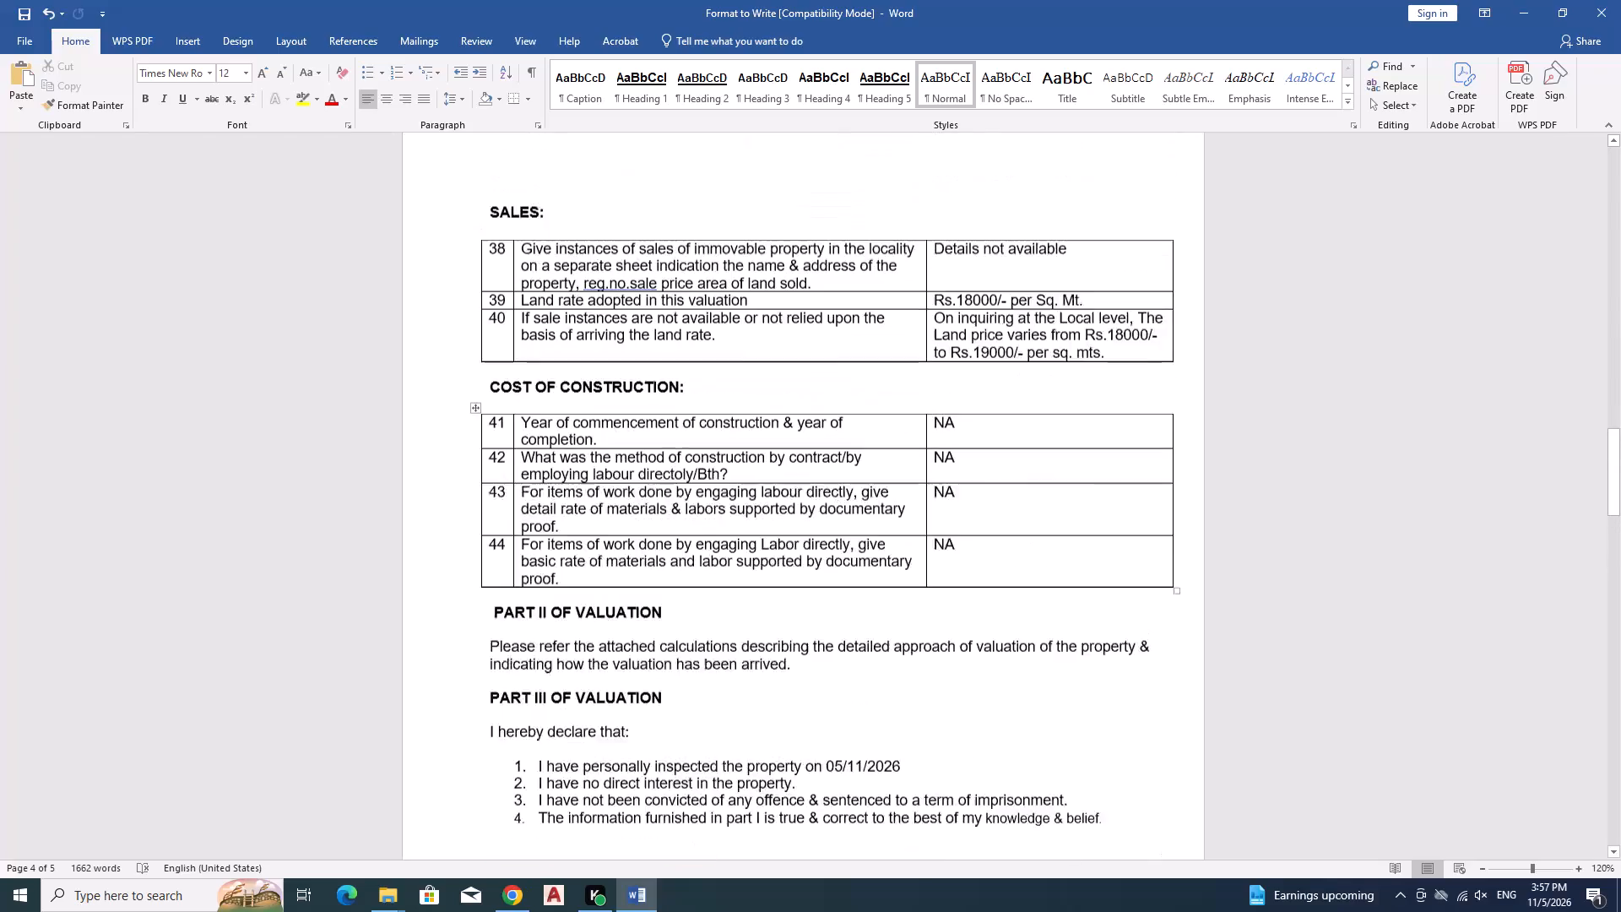
In item 7, insert a space after "Rev.", change "Total Plots" to "Total Plot", and save the document.
scroll(895, 497, "up", 9)
scroll(1079, 488, "up", 17)
scroll(1047, 482, "up", 8)
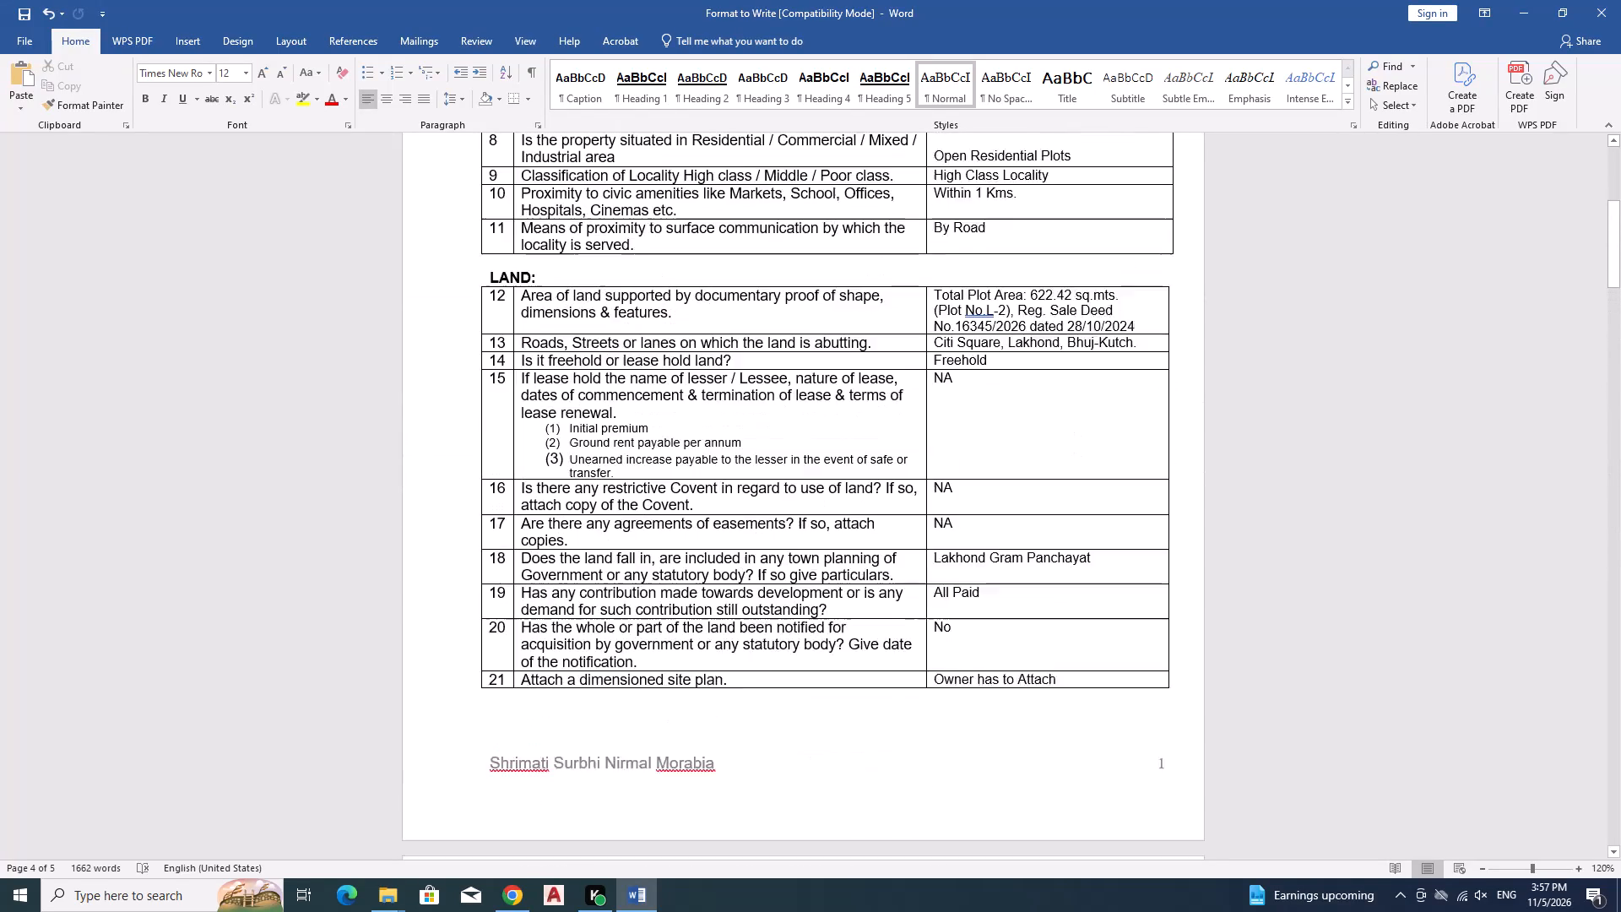
scroll(1045, 479, "up", 3)
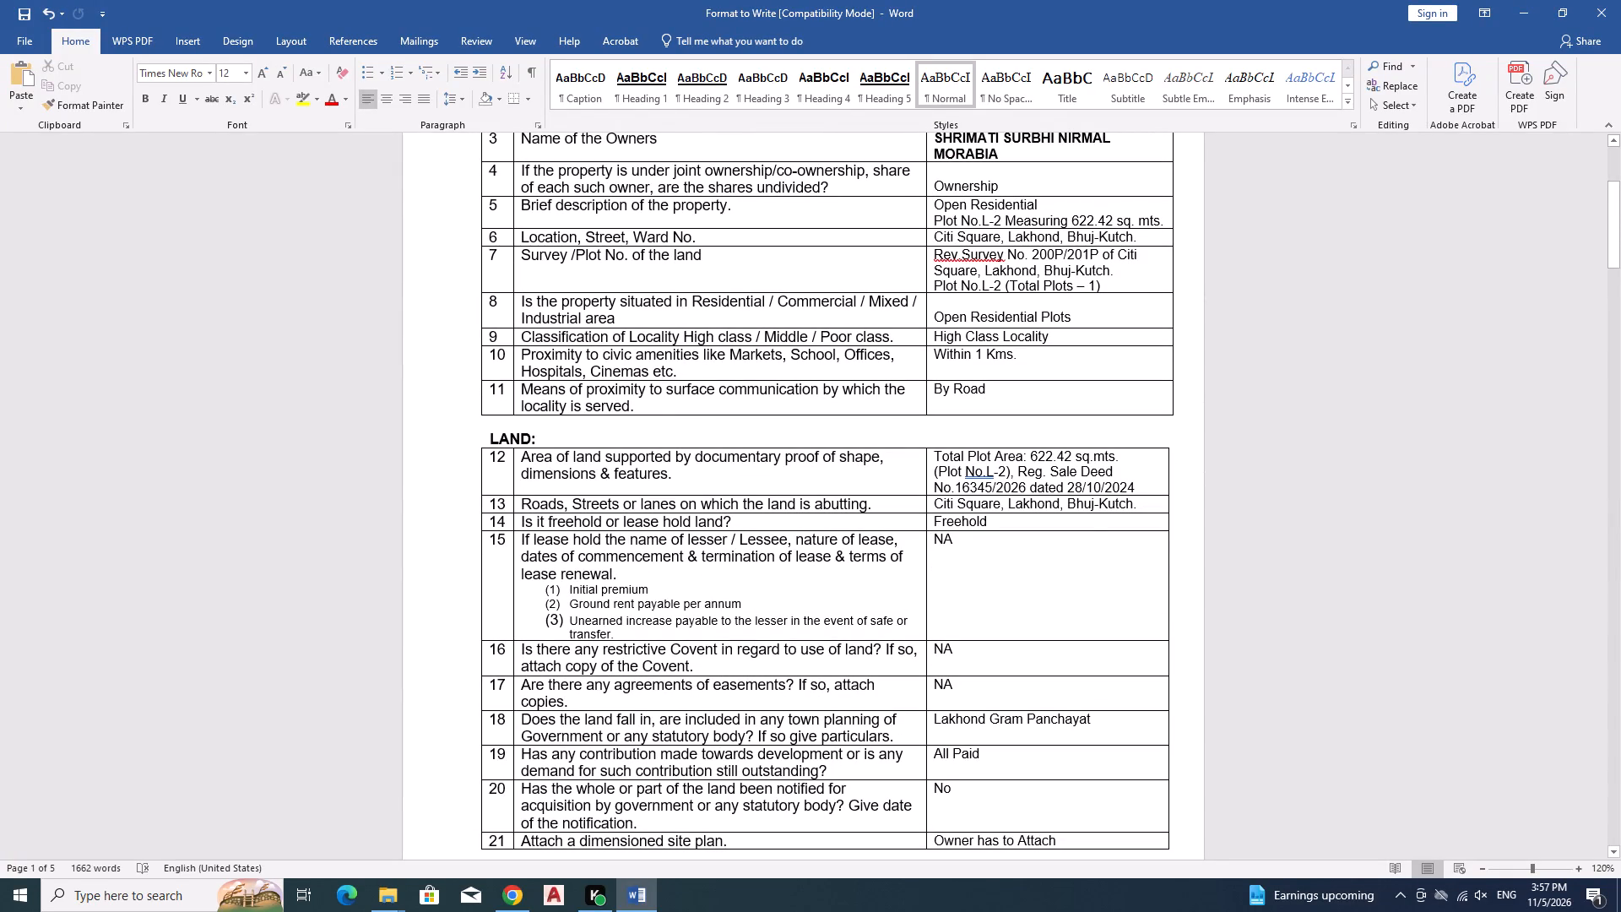
scroll(1023, 522, "up", 1)
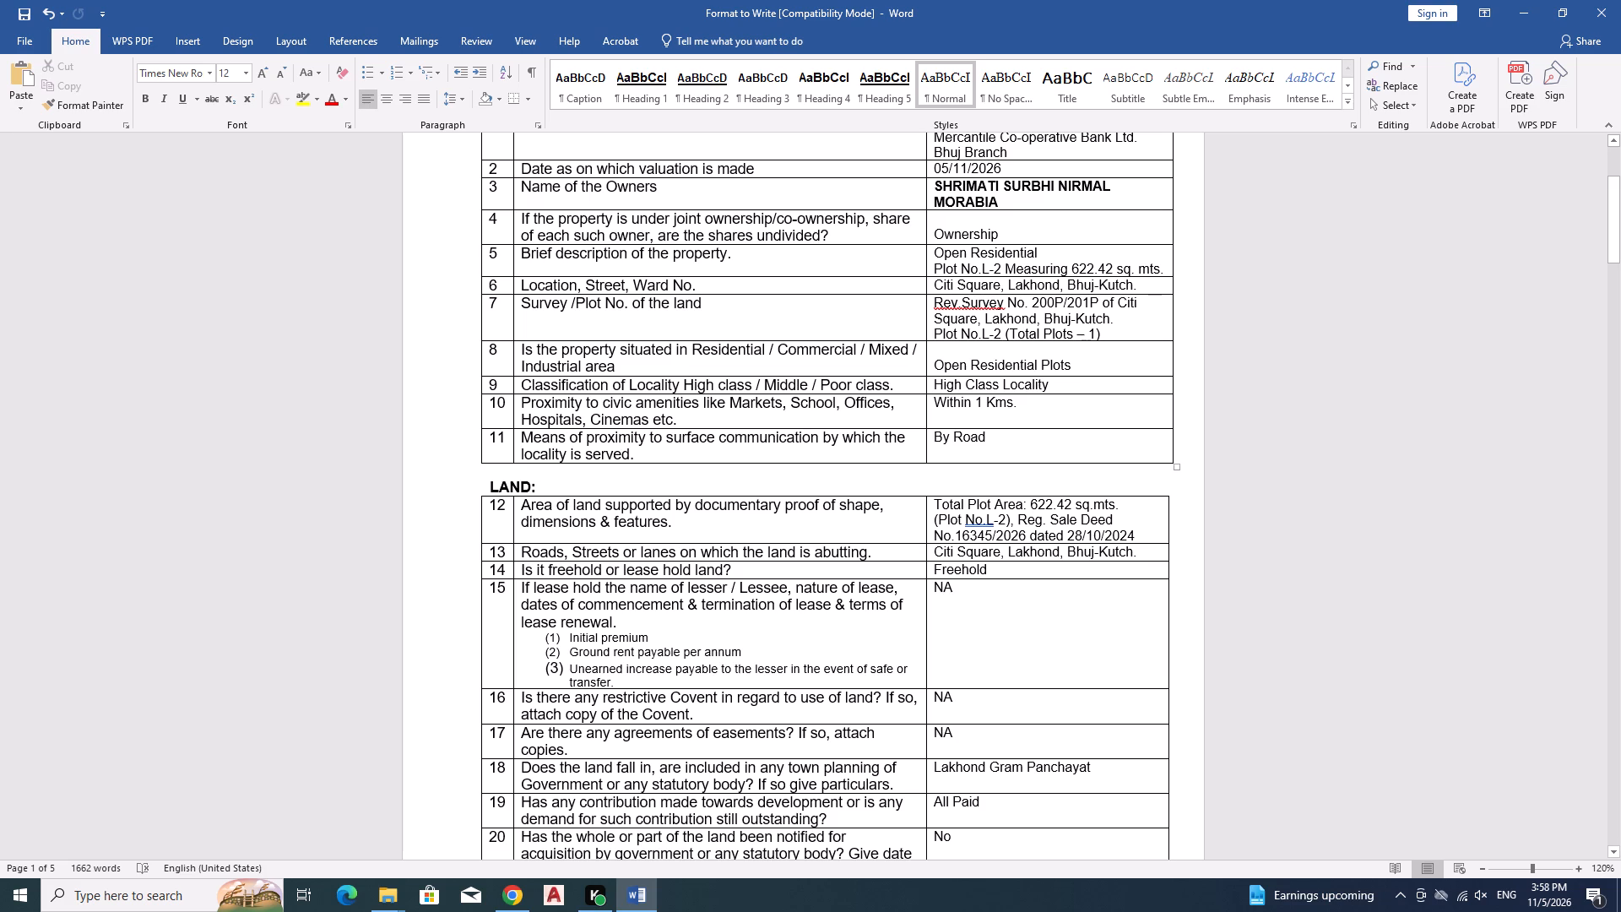
left_click(965, 301)
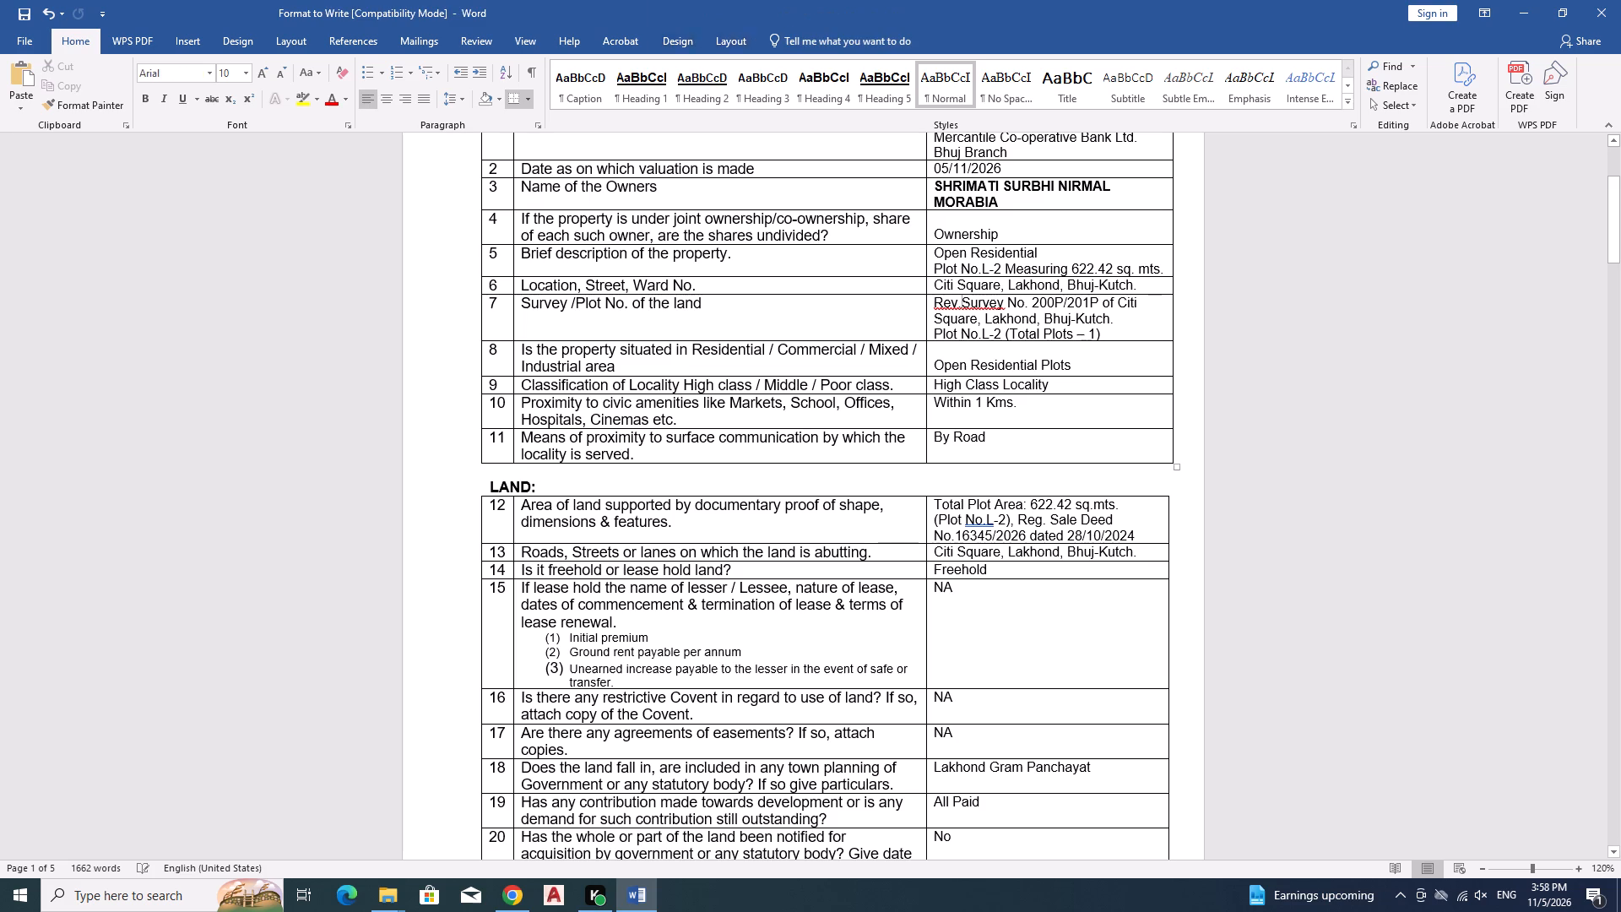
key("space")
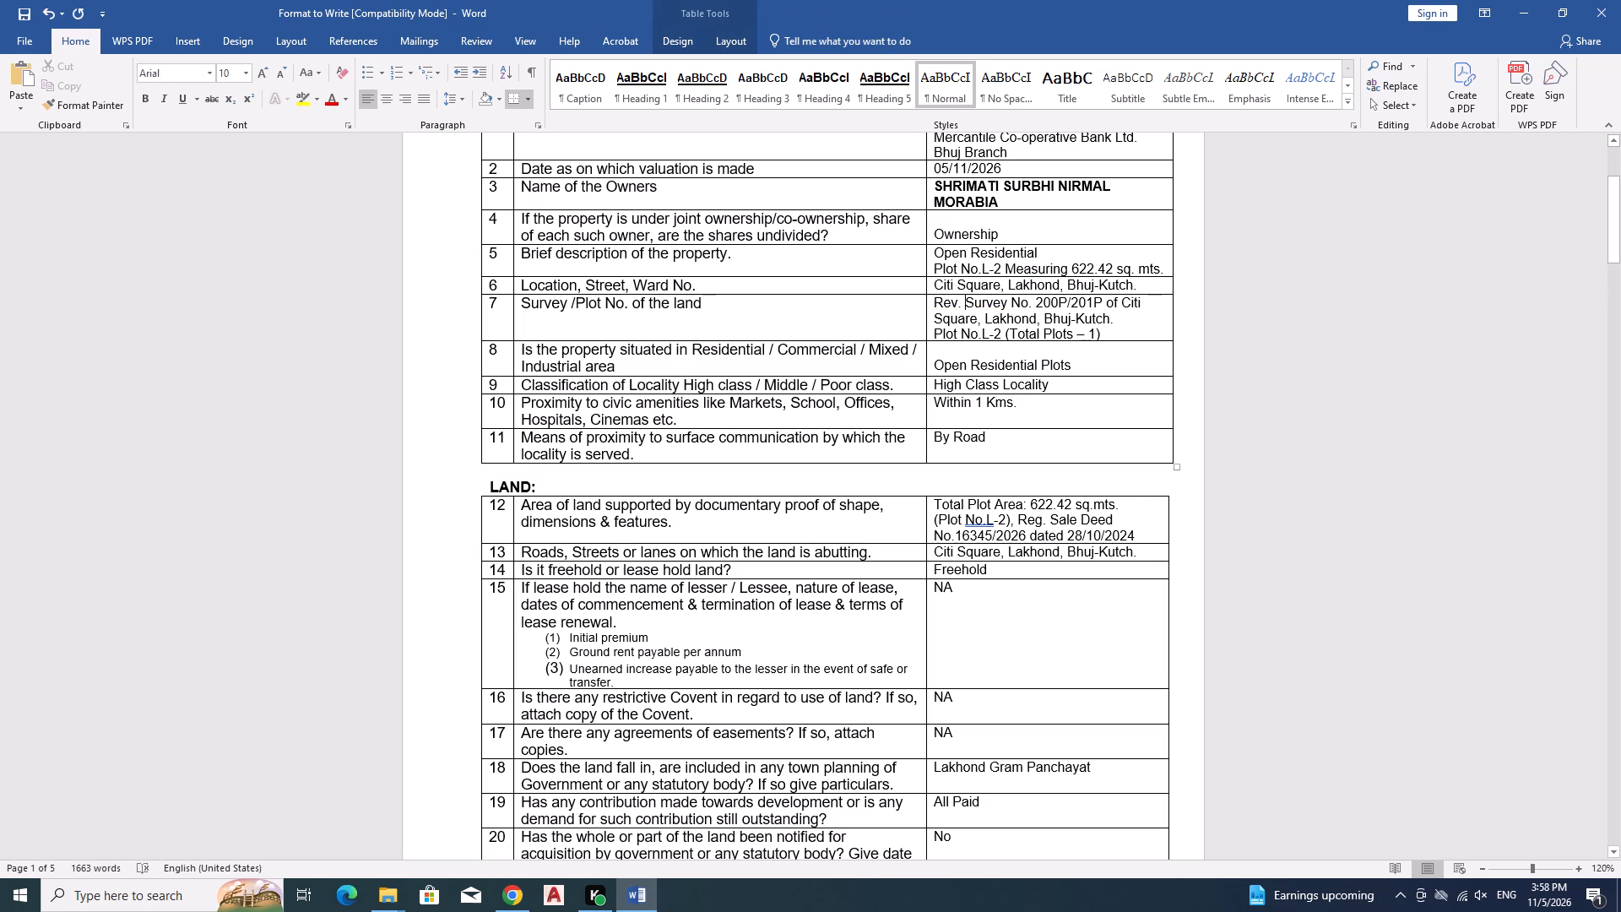
left_click(1065, 339)
key("Delete")
key("ctrl+s")
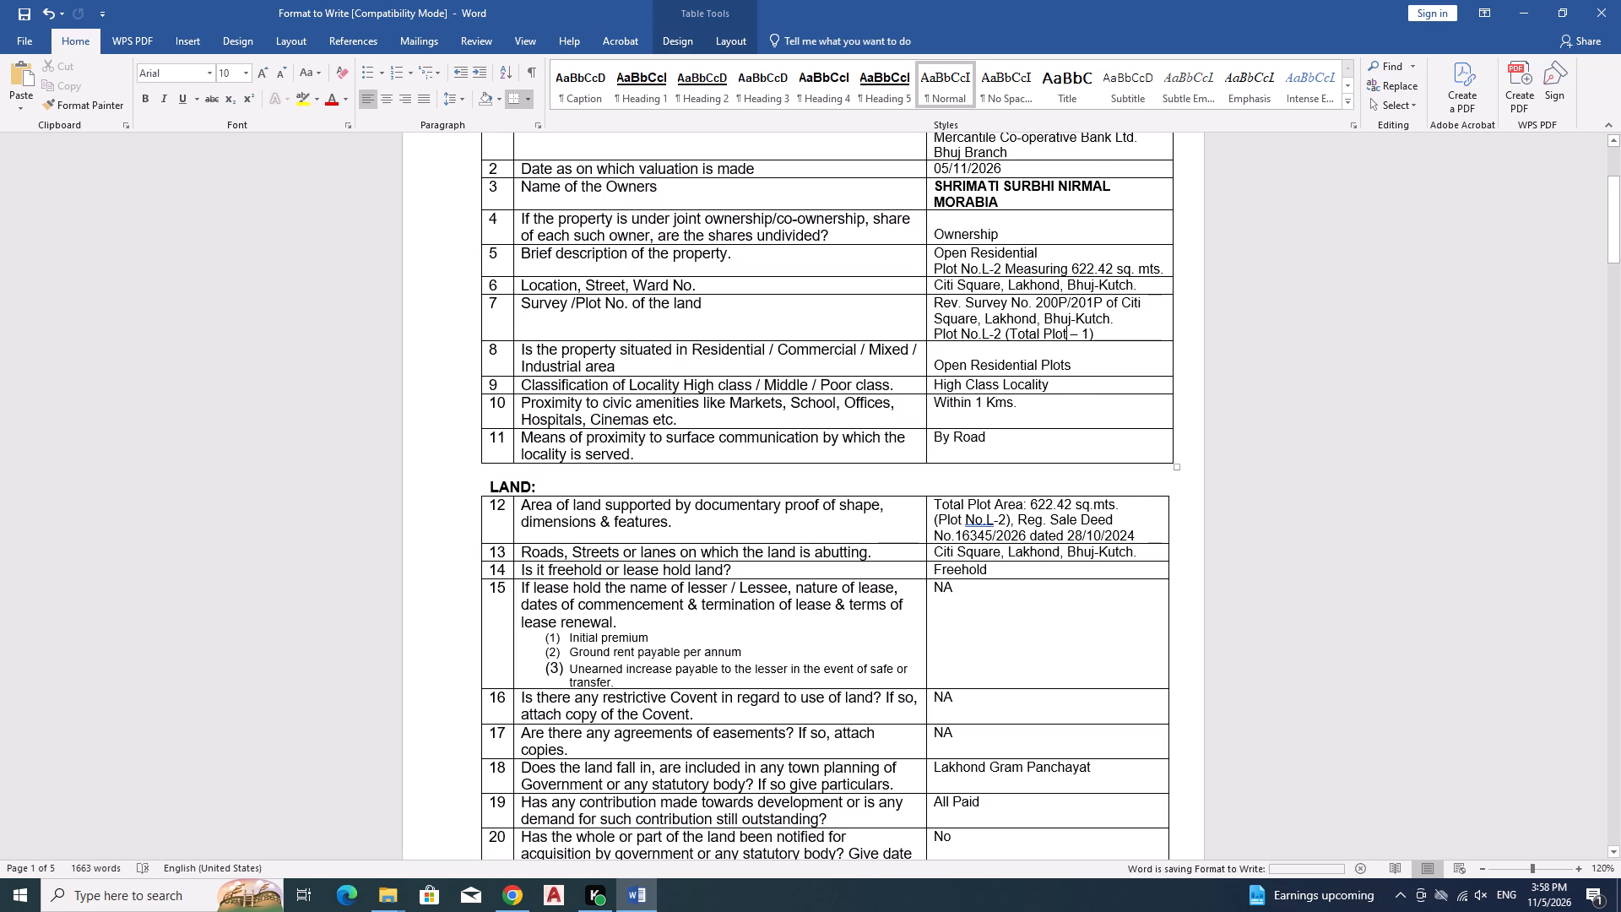
In the Location and Orientation sentence, replace Shradha Residency, Mirzapar with Citi Square,Lakhond.
scroll(1075, 372, "down", 20)
scroll(1075, 372, "down", 20)
scroll(1075, 372, "down", 10)
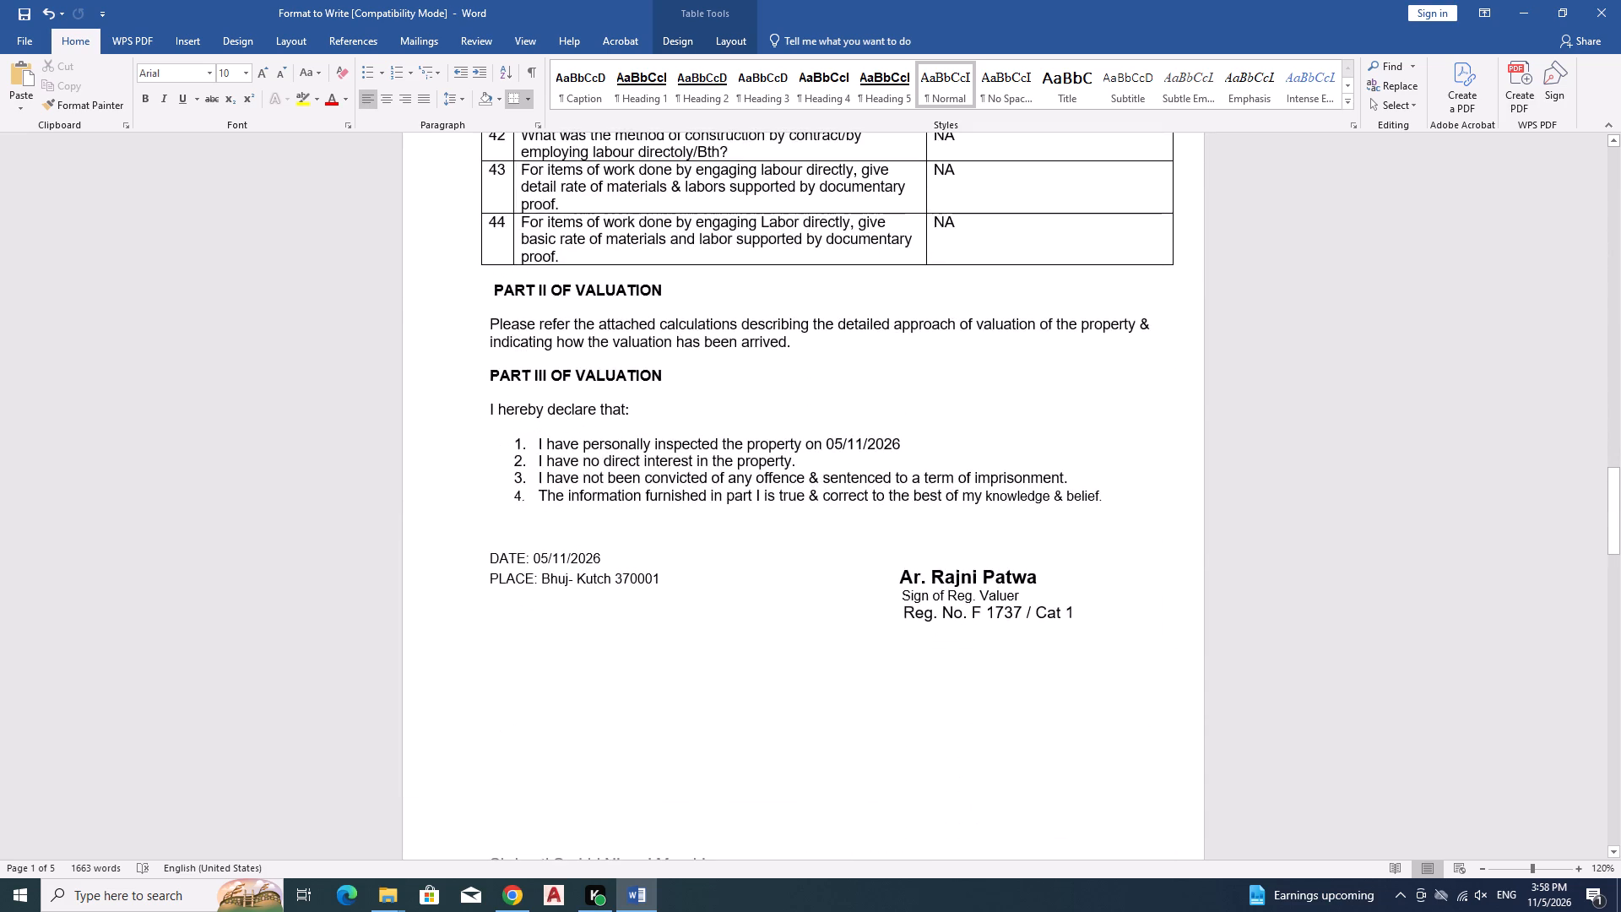
scroll(974, 337, "down", 20)
scroll(947, 391, "up", 2)
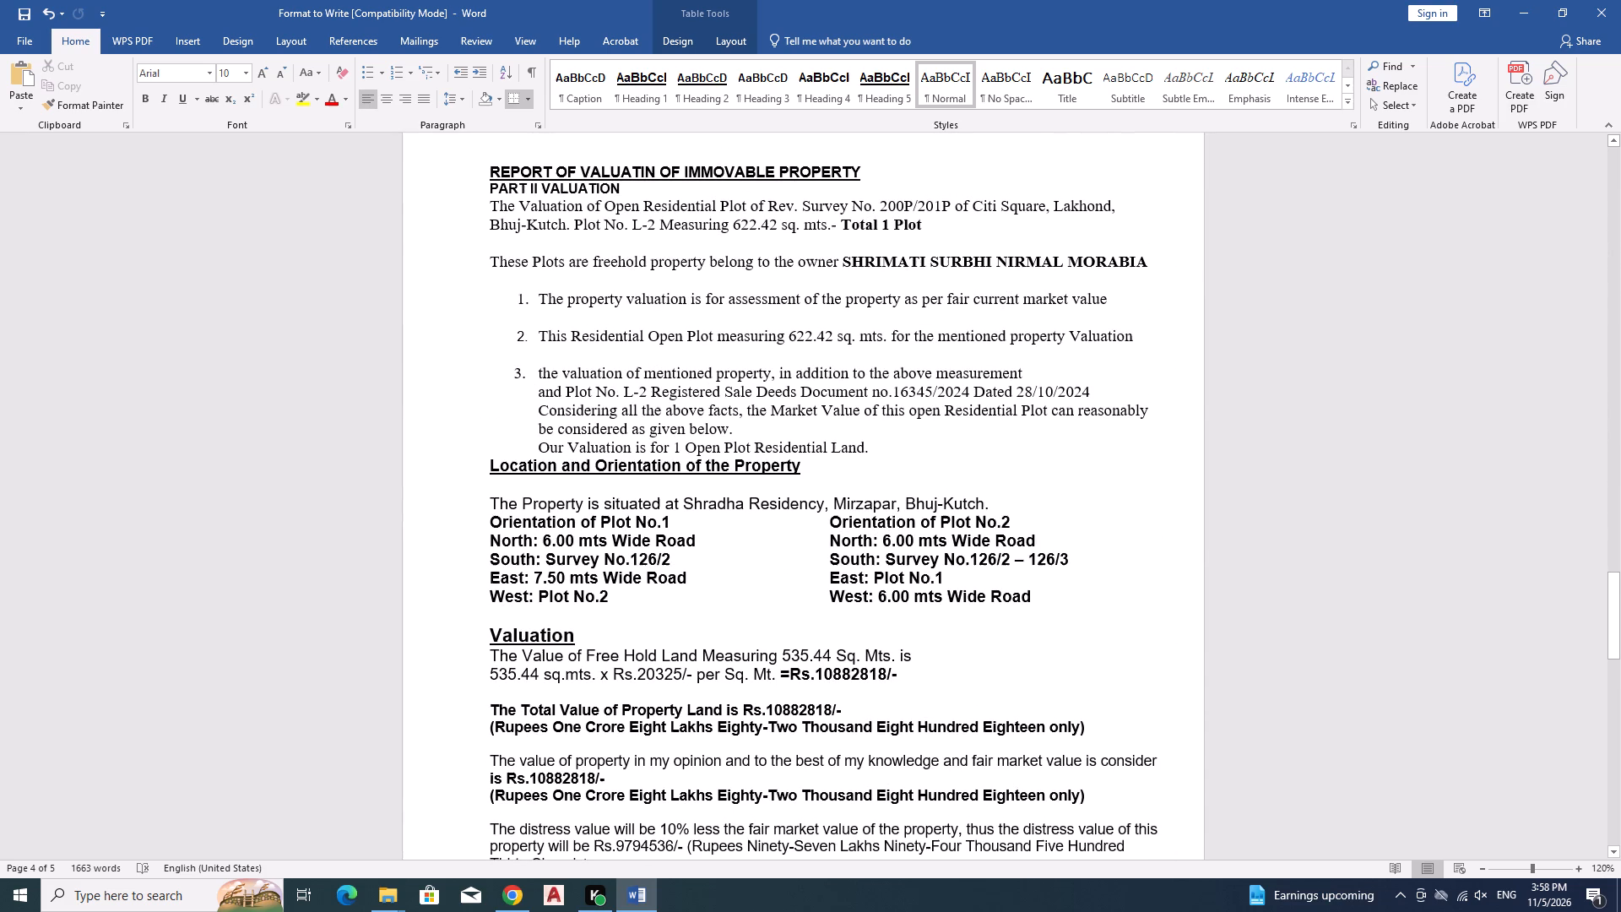
left_click_drag(684, 502, 849, 501)
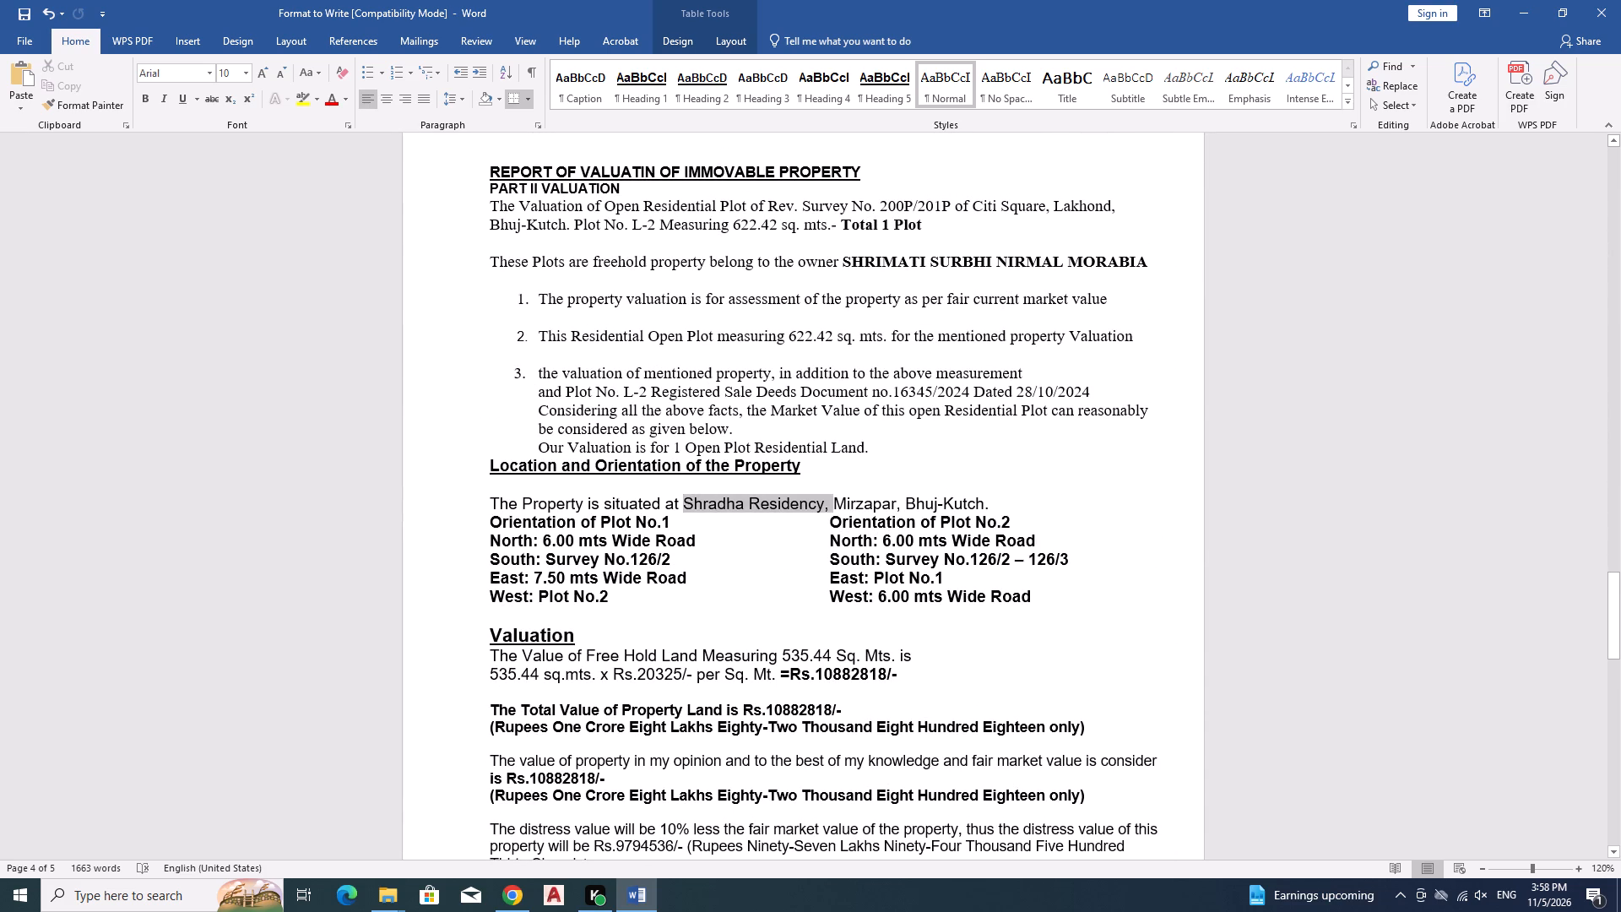
left_click_drag(849, 501, 888, 502)
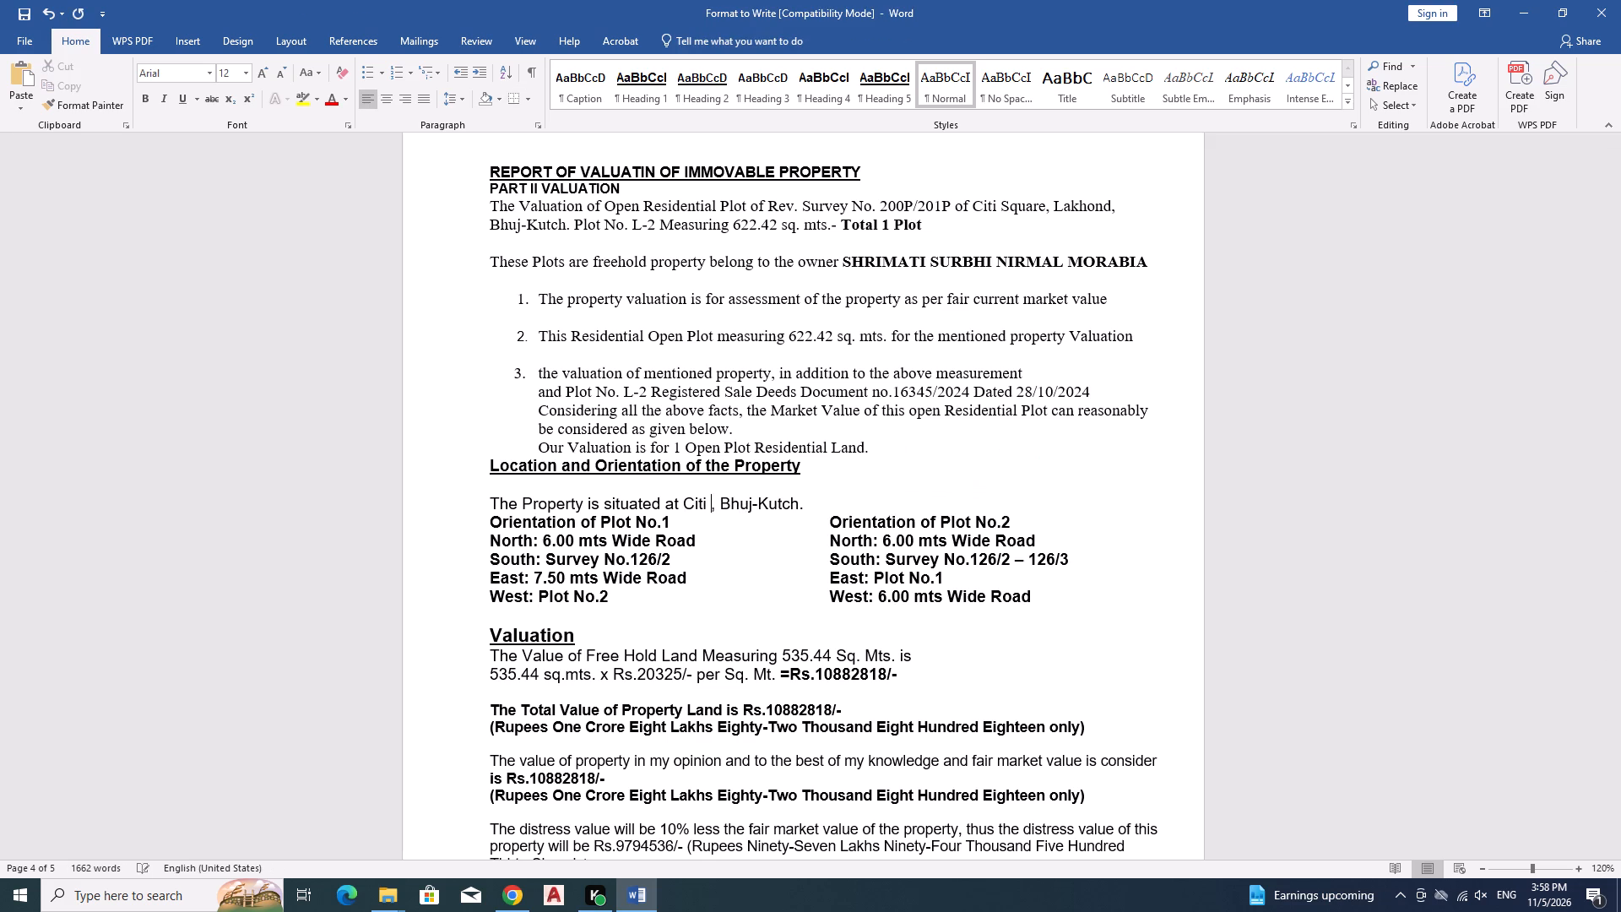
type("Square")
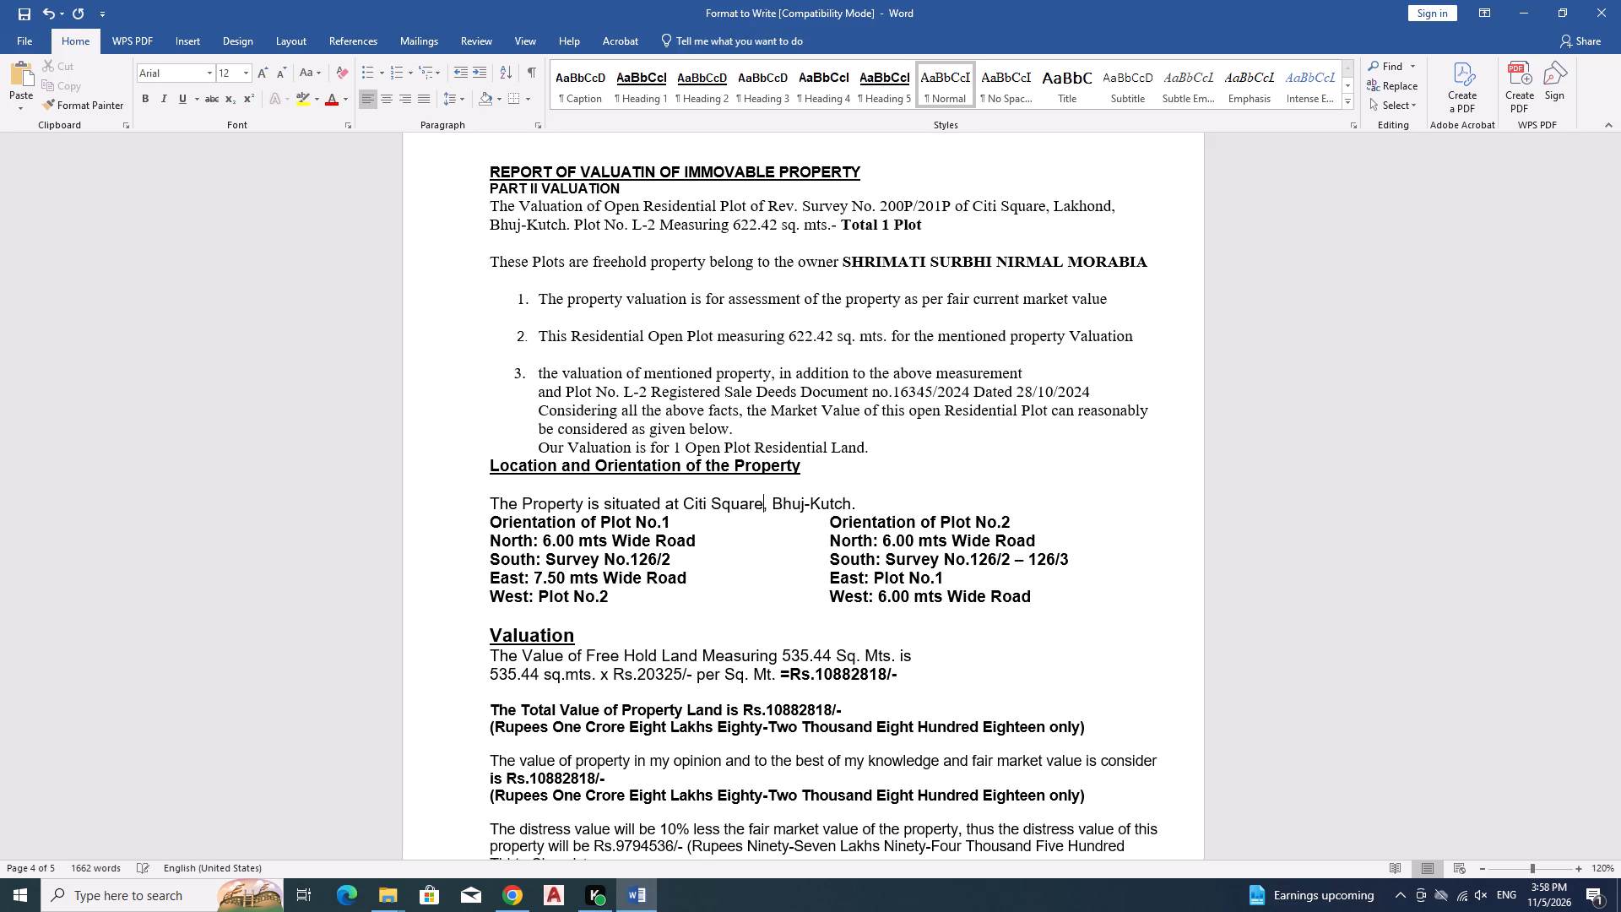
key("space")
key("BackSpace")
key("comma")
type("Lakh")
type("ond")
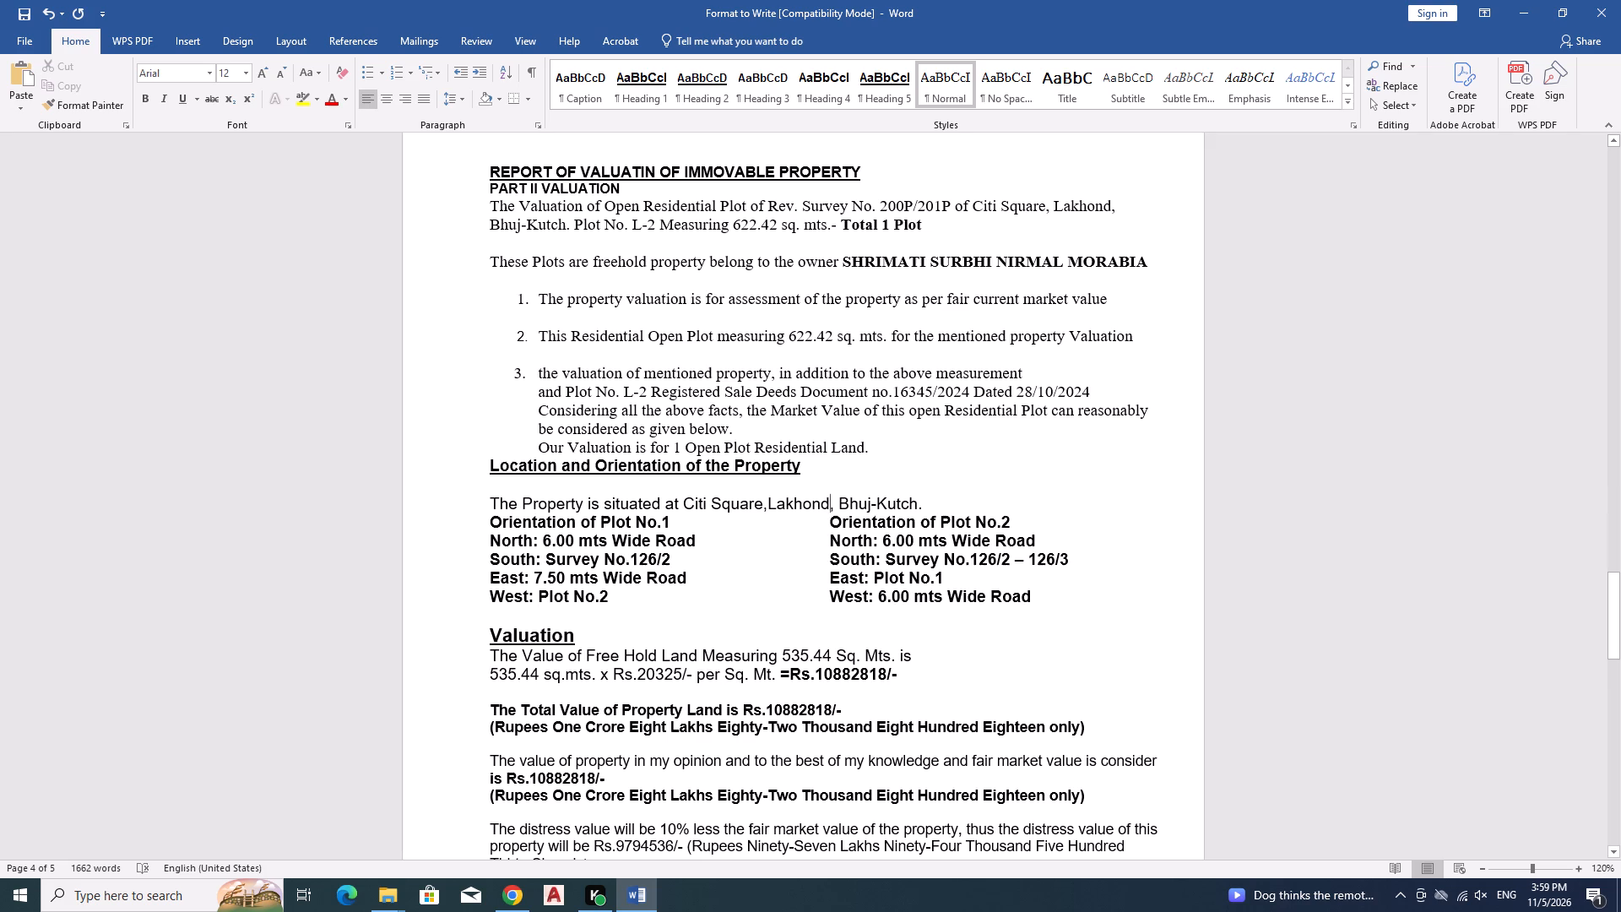
Delete the entire Plot No.2 orientation block, including its heading and its North, South, East and West lines.
left_click(1039, 600)
key("ctrl+BackSpace")
key("ctrl+BackSpace")
key("ctrl+BackSpace")
key("ctrl+BackSpace")
key("ctrl+BackSpace")
key("ctrl+BackSpace")
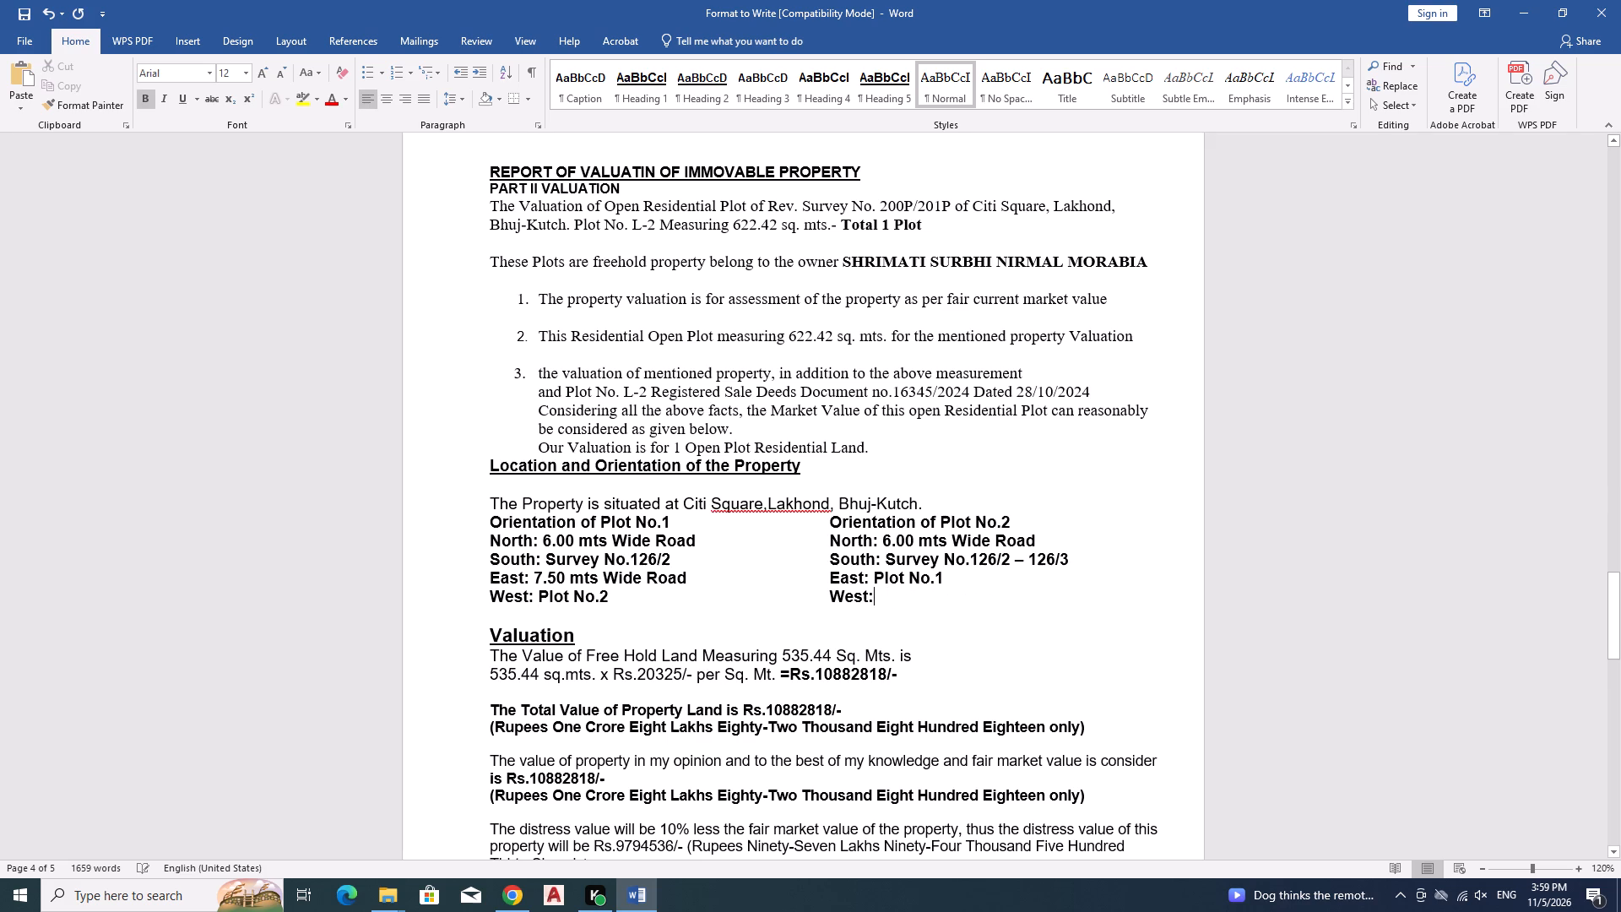
key("ctrl+BackSpace")
key("ctrl+BackSpace")
key("Up")
key("ctrl+Delete")
key("ctrl+Delete")
key("ctrl+Delete")
key("ctrl+Delete")
key("ctrl+Delete")
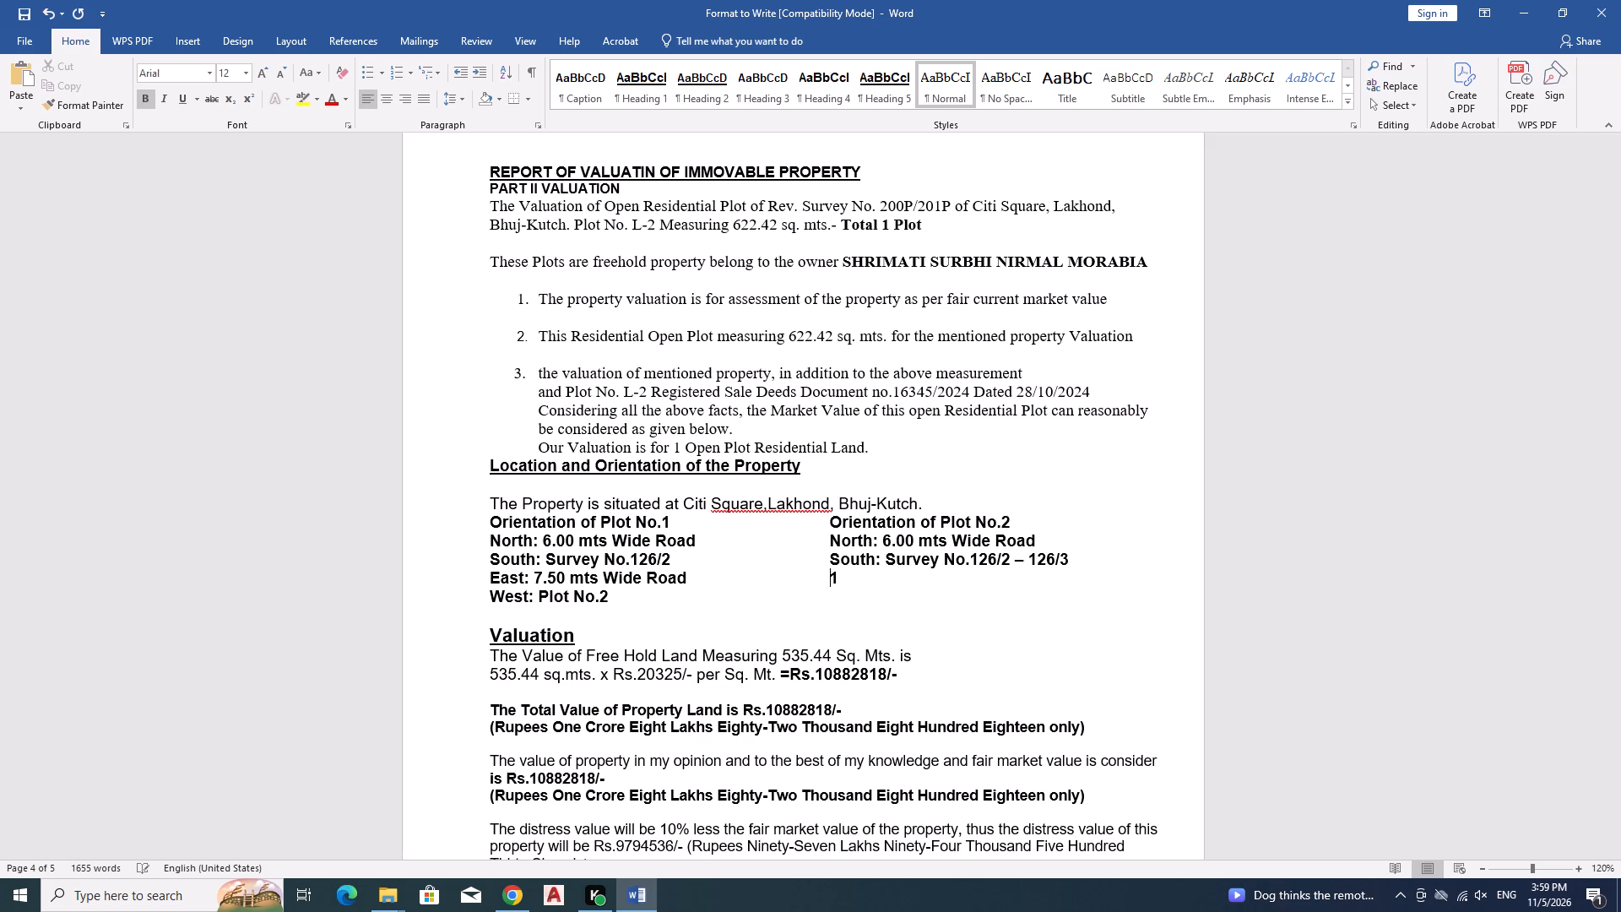
key("ctrl+Delete")
key("Up")
key("ctrl+Delete")
key("ctrl+Delete")
key("ctrl+Delete")
key("ctrl+Delete")
key("ctrl+Delete")
key("ctrl+Delete")
key("ctrl+Delete")
key("ctrl+Delete")
key("ctrl+Delete")
key("ctrl+Delete")
key("ctrl+Delete")
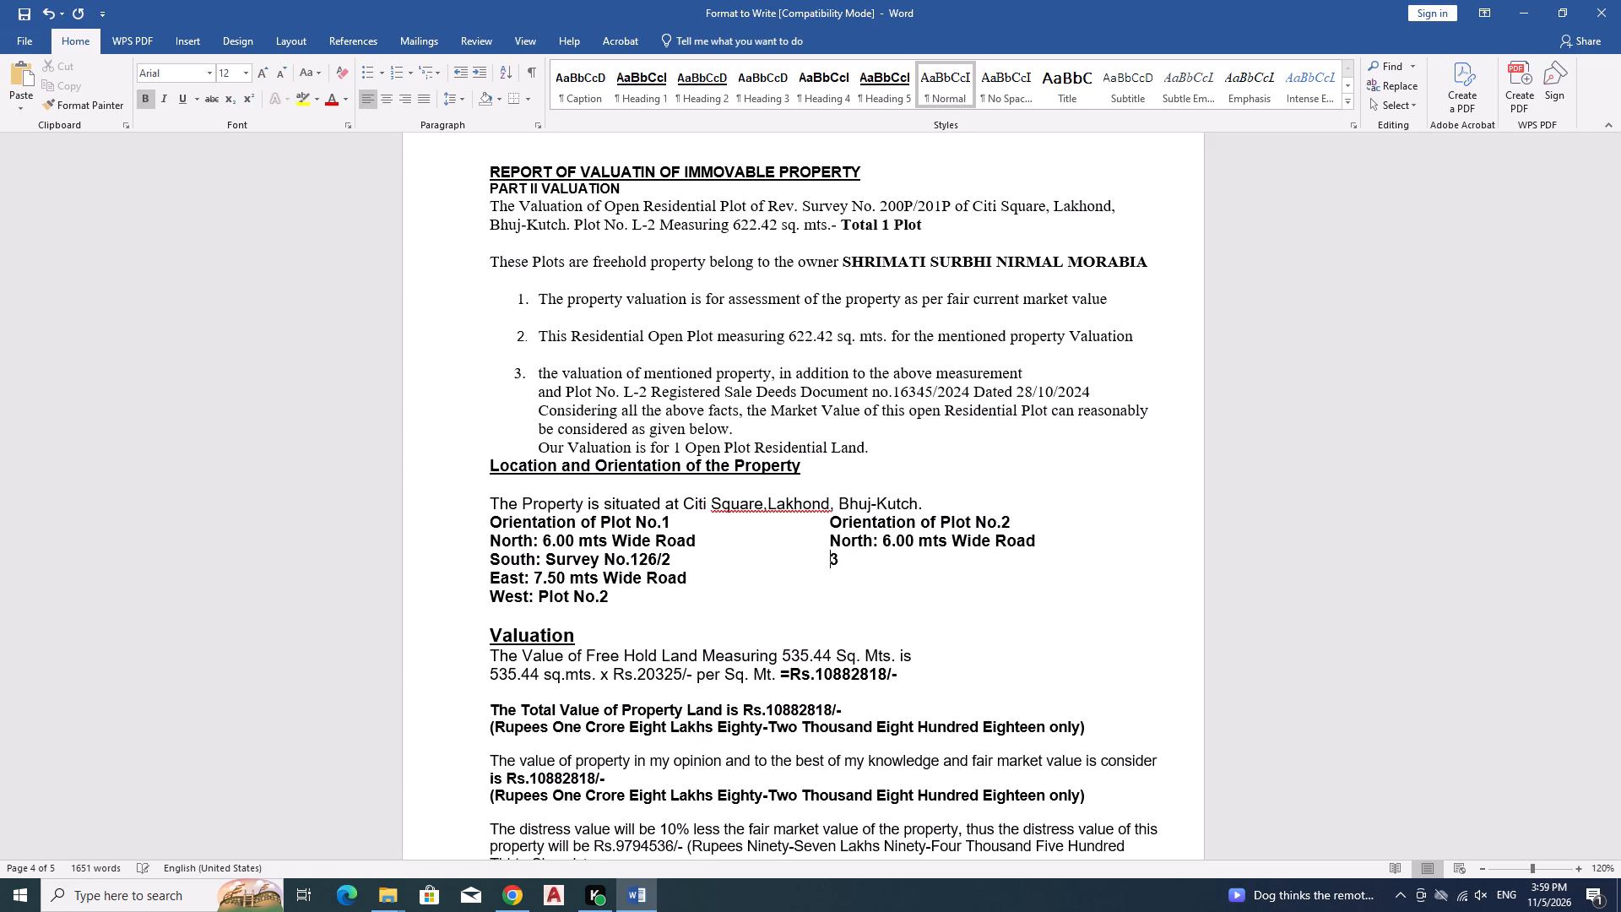
key("ctrl+Delete")
key("Up")
key("ctrl+Delete")
key("ctrl+Delete")
key("ctrl+Delete")
key("ctrl+Delete")
key("ctrl+Delete")
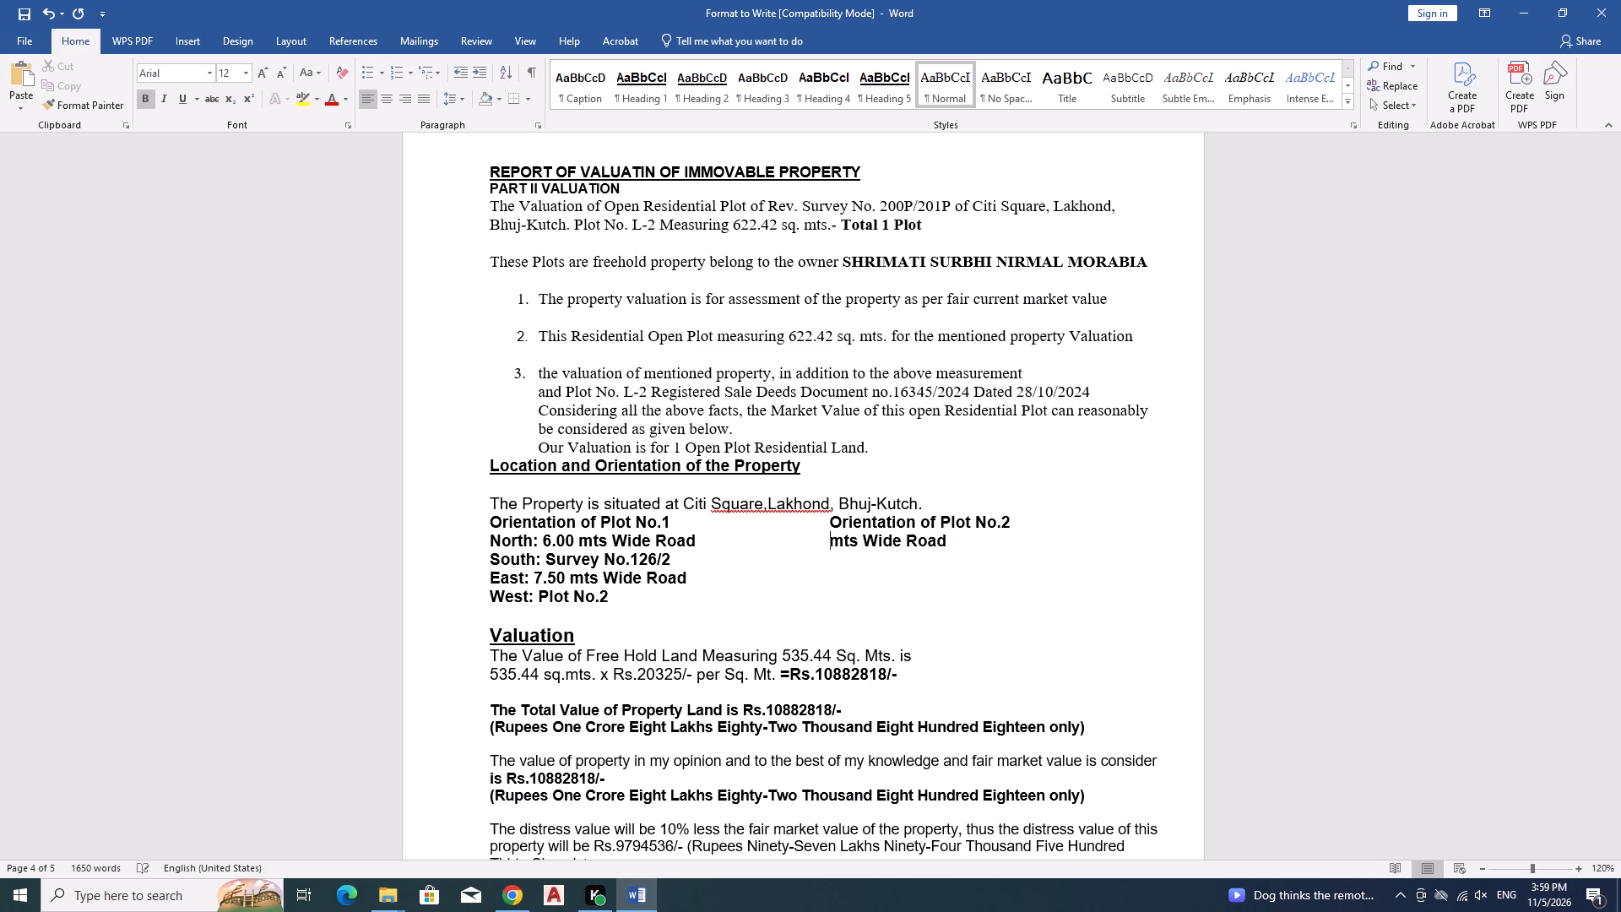
key("ctrl+Delete")
key("ctrl+Delete")
key("ctrl+Delete")
key("ctrl+Delete")
key("ctrl+z")
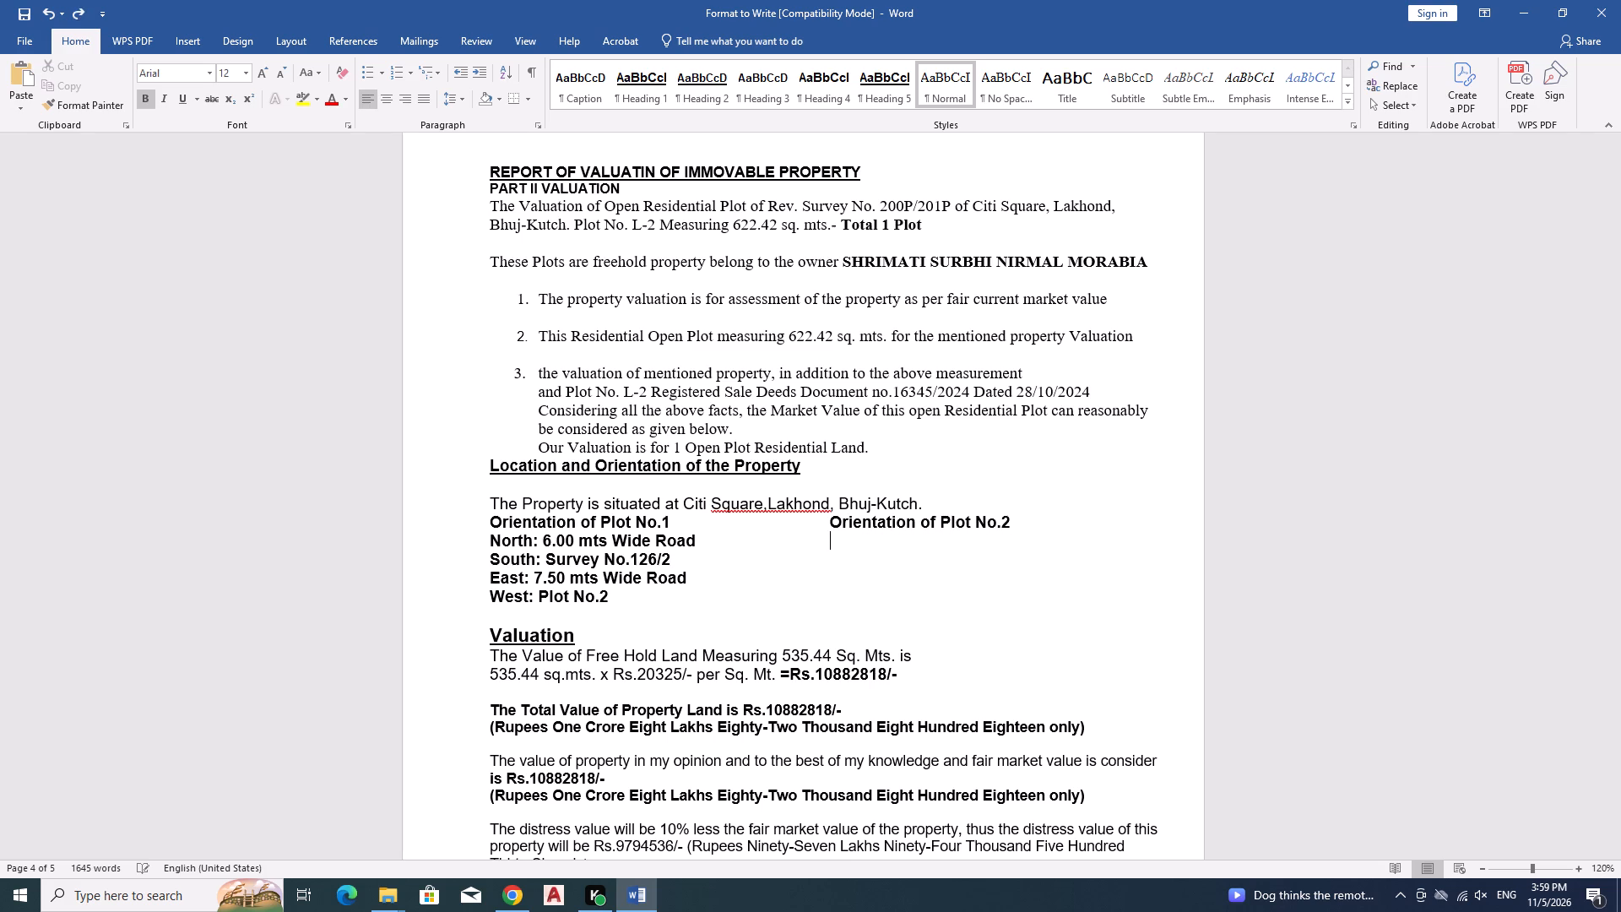
key("Up")
key("Delete")
key("ctrl+Delete")
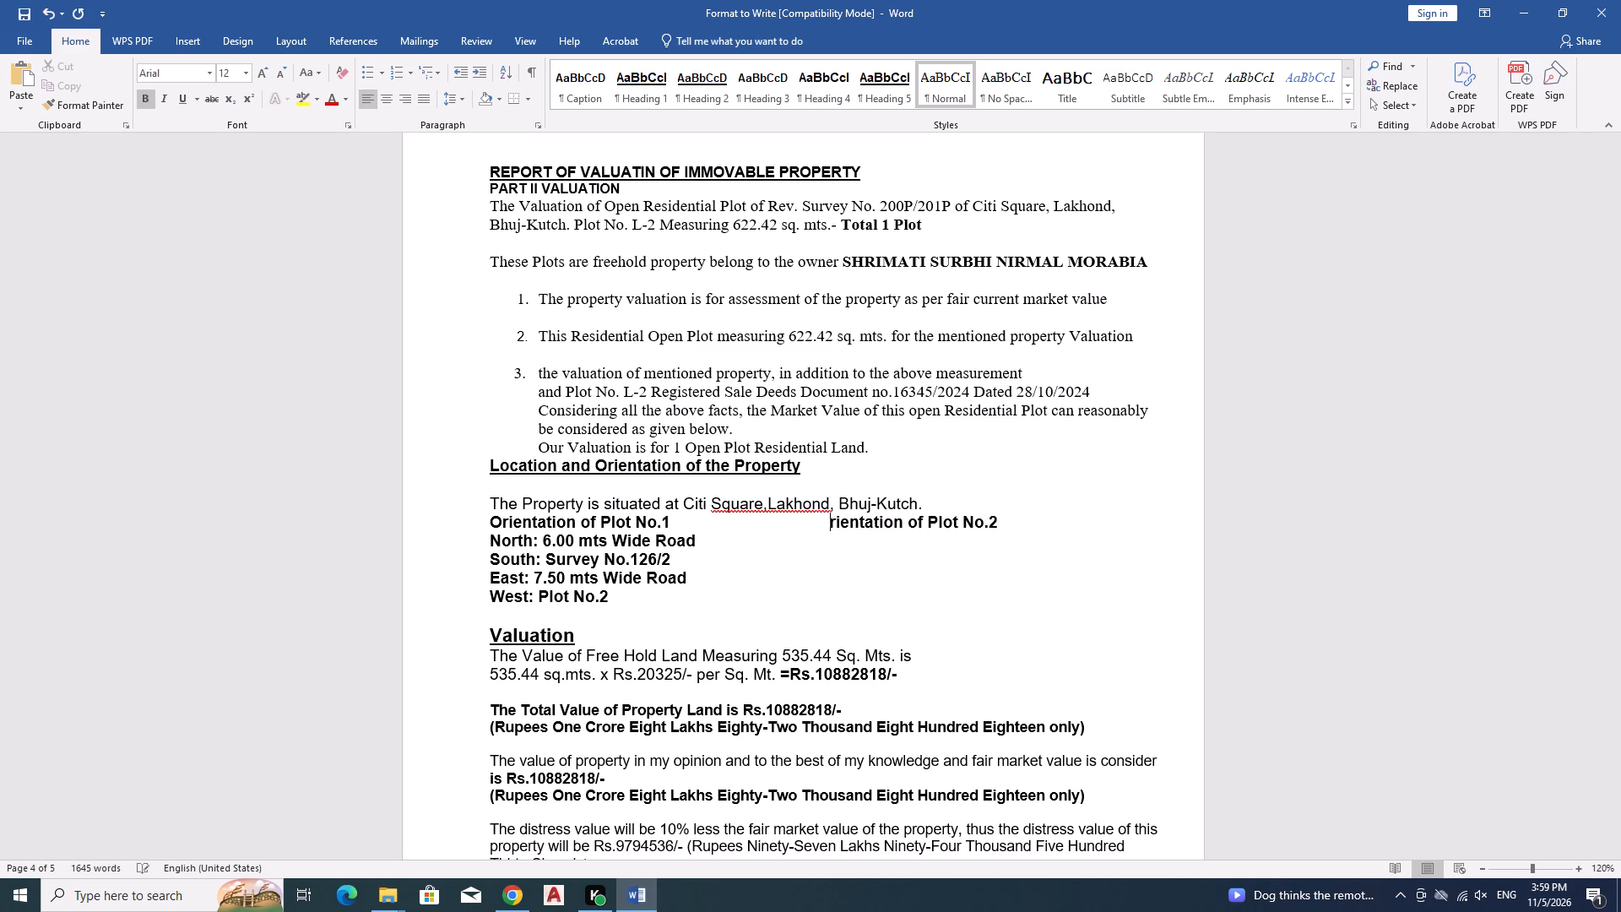
key("ctrl+Delete")
key("ctrl+Delete")
key("ctrl+Delete")
key("ctrl+Delete")
key("ctrl+Delete")
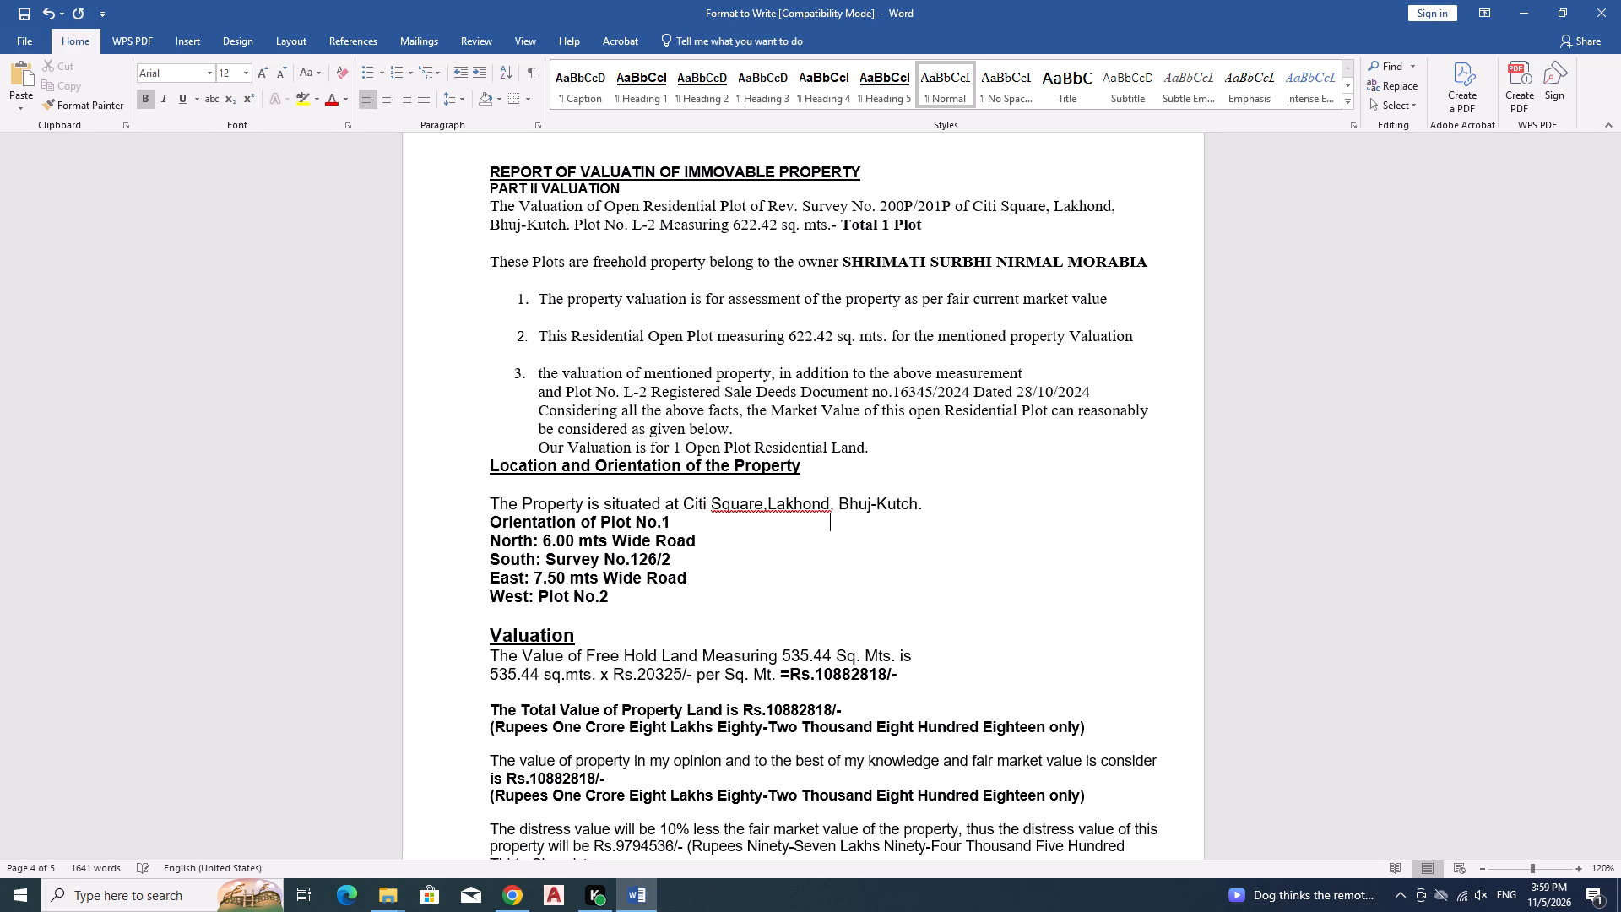
Insert a space before Lakhond in the sentence giving the property's location.
key("Up")
key("Left")
key("Left")
key("Left")
key("Left")
key("Left")
key("Left")
key("Left")
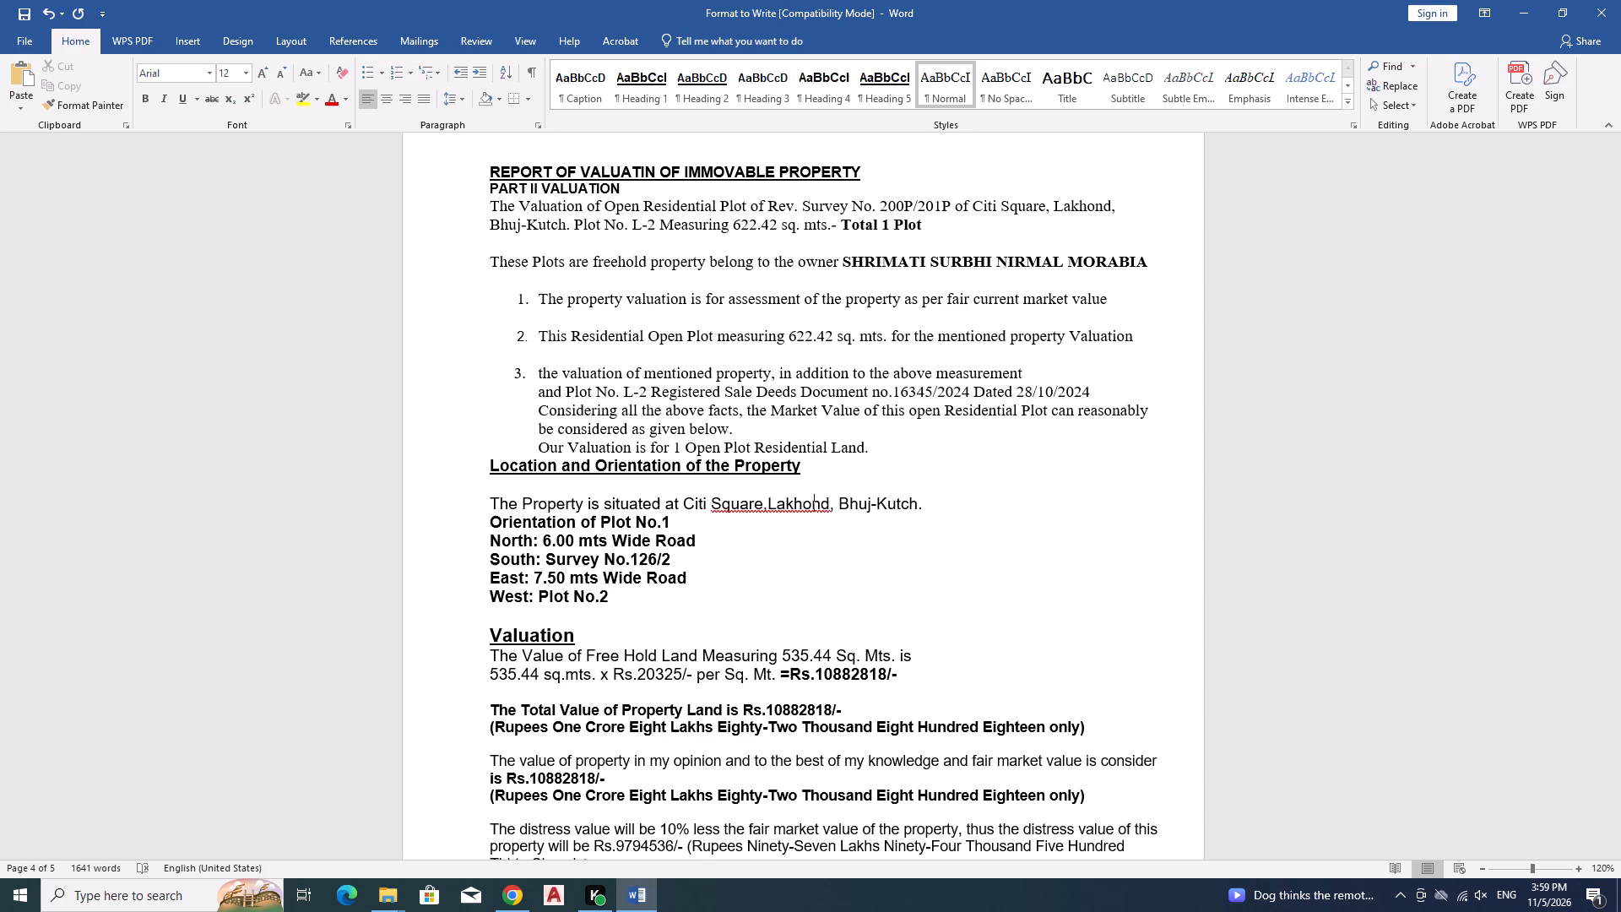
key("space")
Change the remaining orientation heading to read "Orientation of Plot No. L-2".
key("Down")
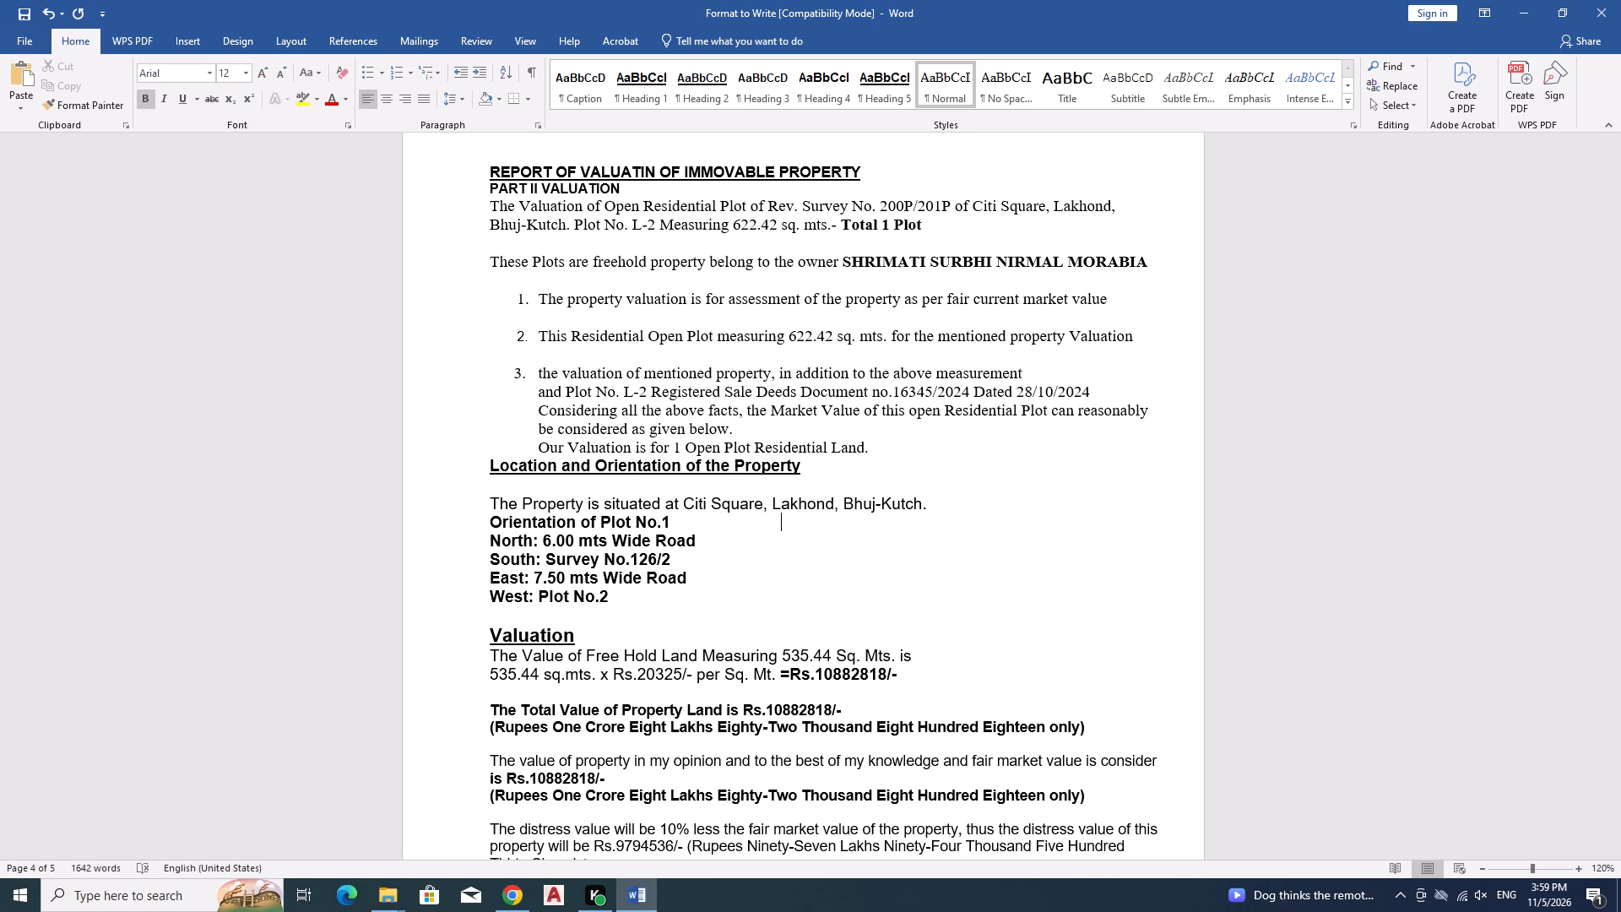
key("Left")
key("Left")
key("Left")
key("Left")
key("Left")
key("Right")
key("BackSpace")
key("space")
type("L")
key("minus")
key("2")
Change the North boundary of Plot No. L-2 to "9.00 mts Wide Internal Road".
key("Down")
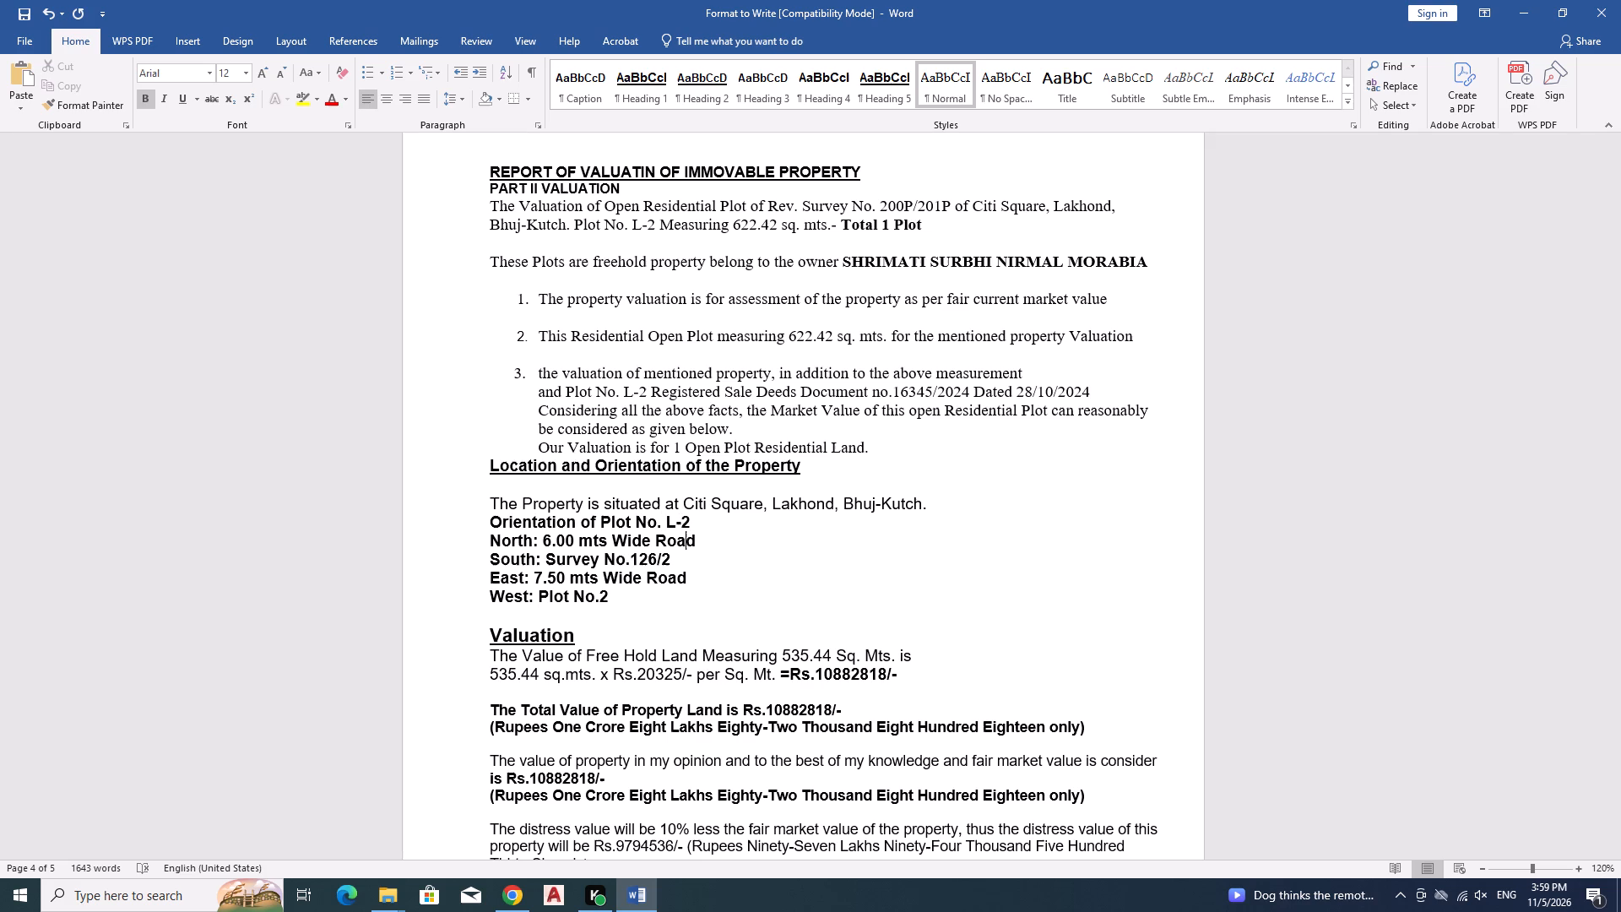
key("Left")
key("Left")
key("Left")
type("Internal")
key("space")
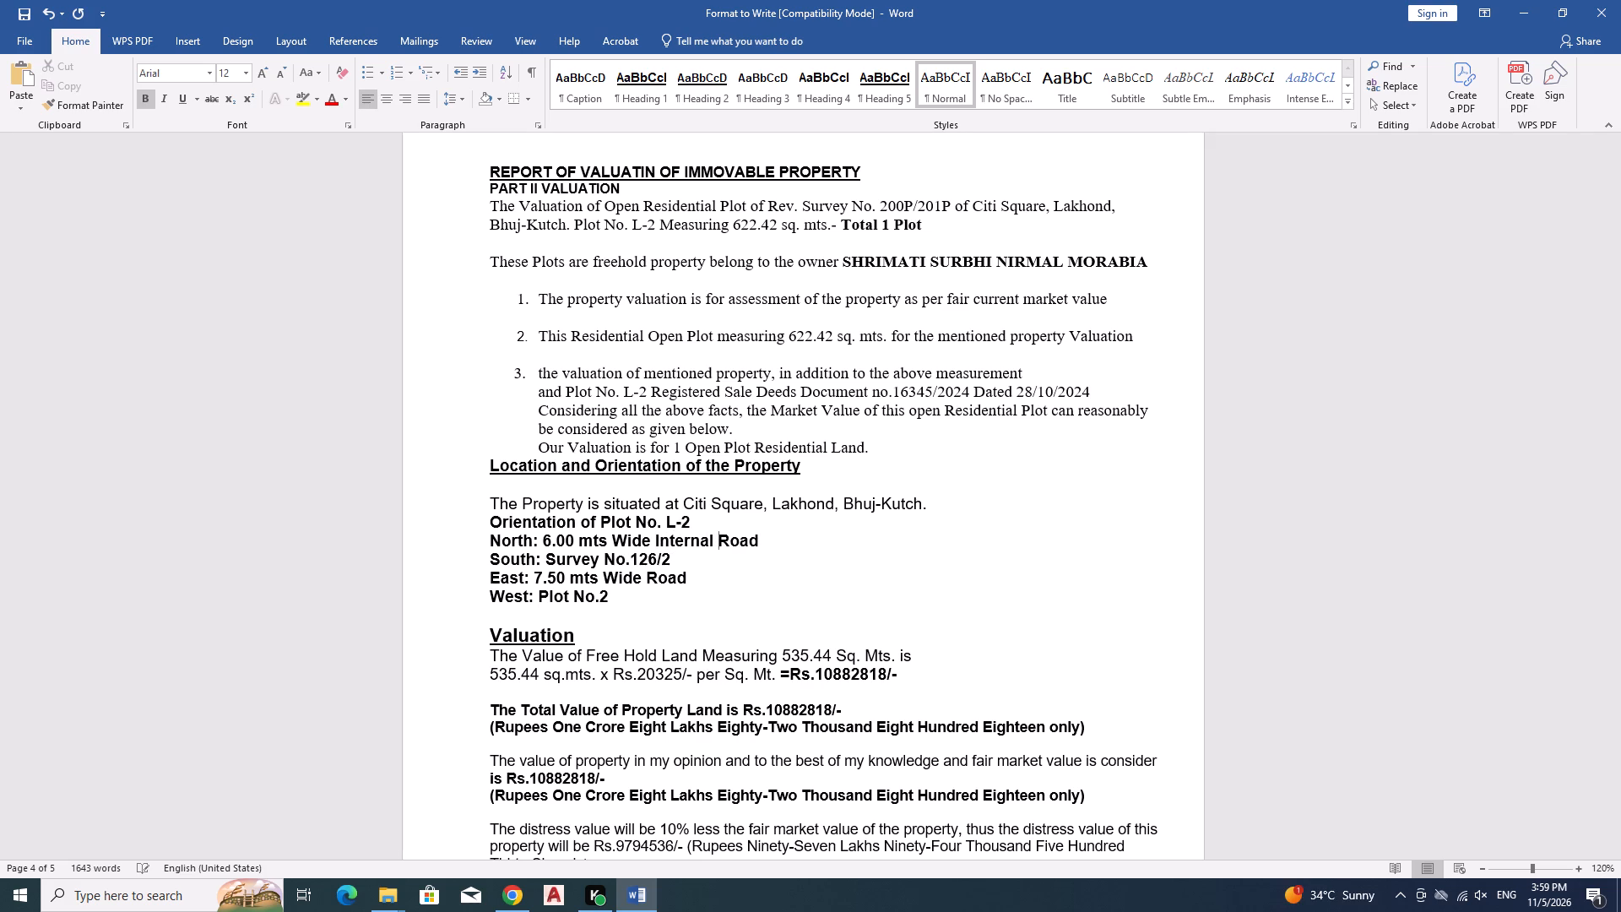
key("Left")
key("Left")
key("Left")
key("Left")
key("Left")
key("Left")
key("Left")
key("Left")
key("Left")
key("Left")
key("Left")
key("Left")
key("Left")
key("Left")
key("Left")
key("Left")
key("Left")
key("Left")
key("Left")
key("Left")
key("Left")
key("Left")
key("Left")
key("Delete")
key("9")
Start editing the South boundary line in the orientation of Plot No. L-2.
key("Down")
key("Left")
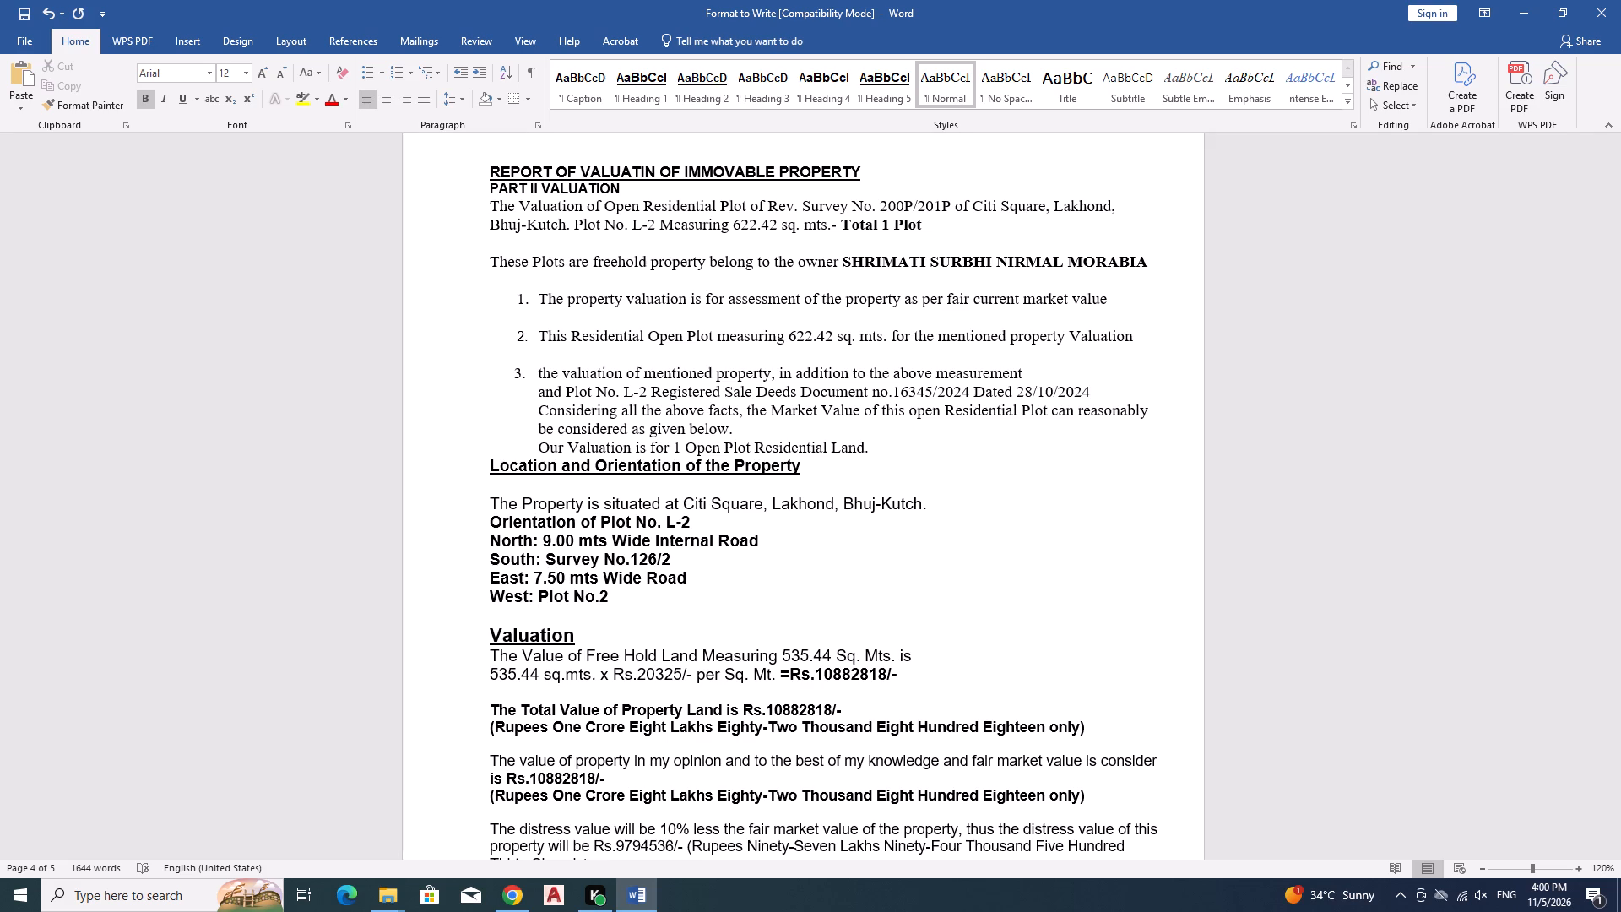
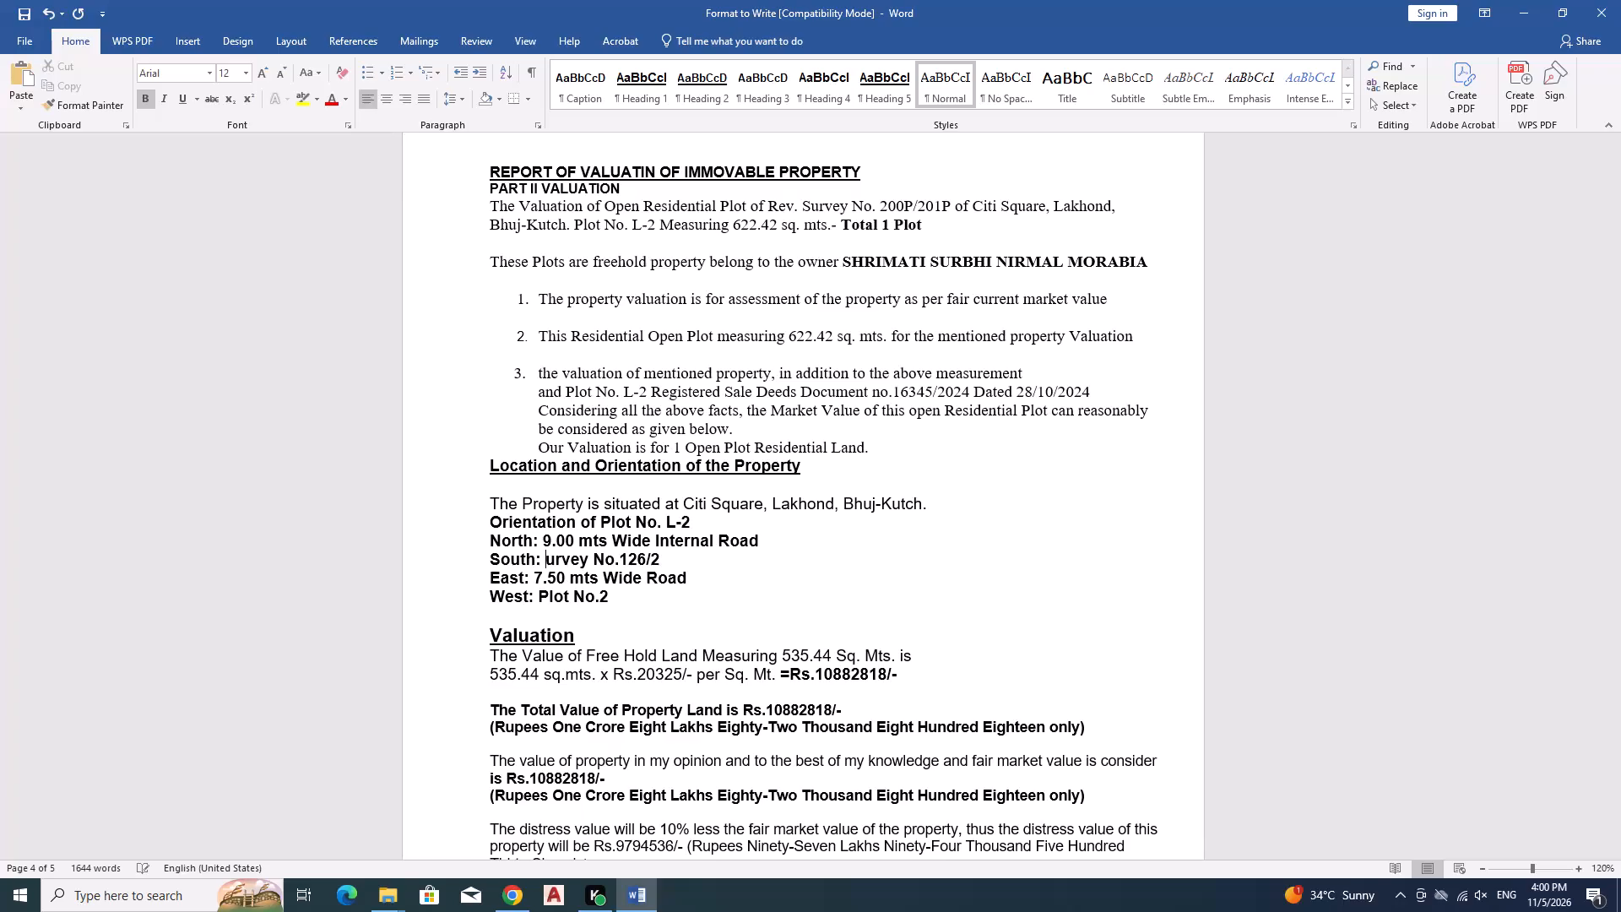
Change the South boundary of Plot No. L-2 to "Common Plot".
key("Delete")
key("Delete")
key("Delete")
key("Delete")
key("Delete")
key("Delete")
key("Delete")
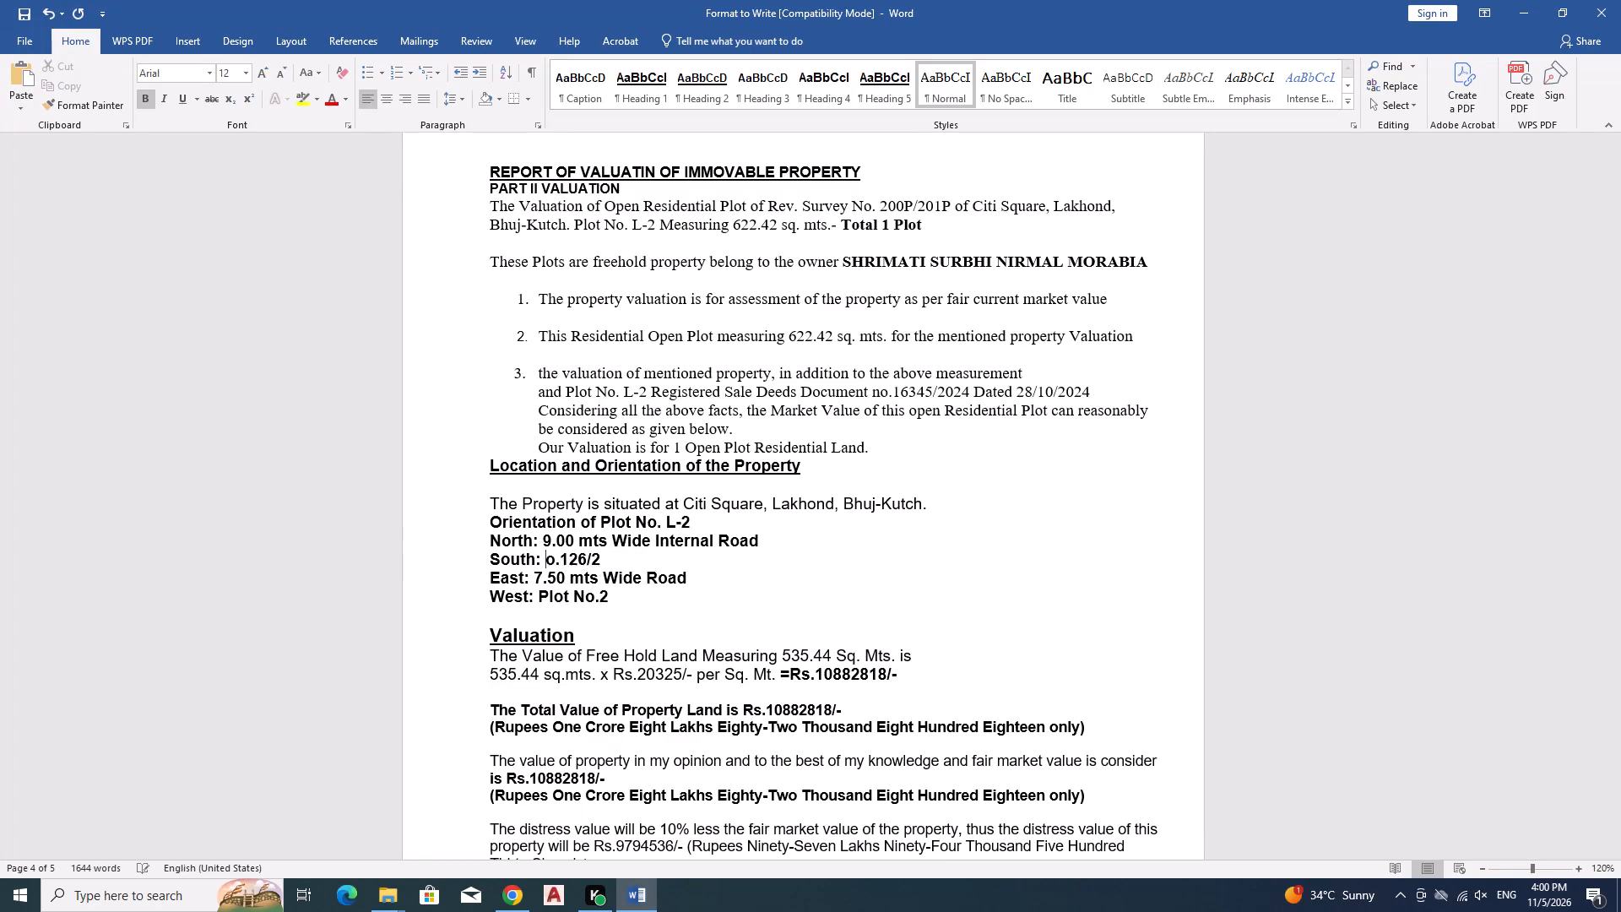
key("Delete")
key("Delete")
key("Delete")
key("Delete")
key("Delete")
key("Delete")
key("Delete")
type("Common")
key("space")
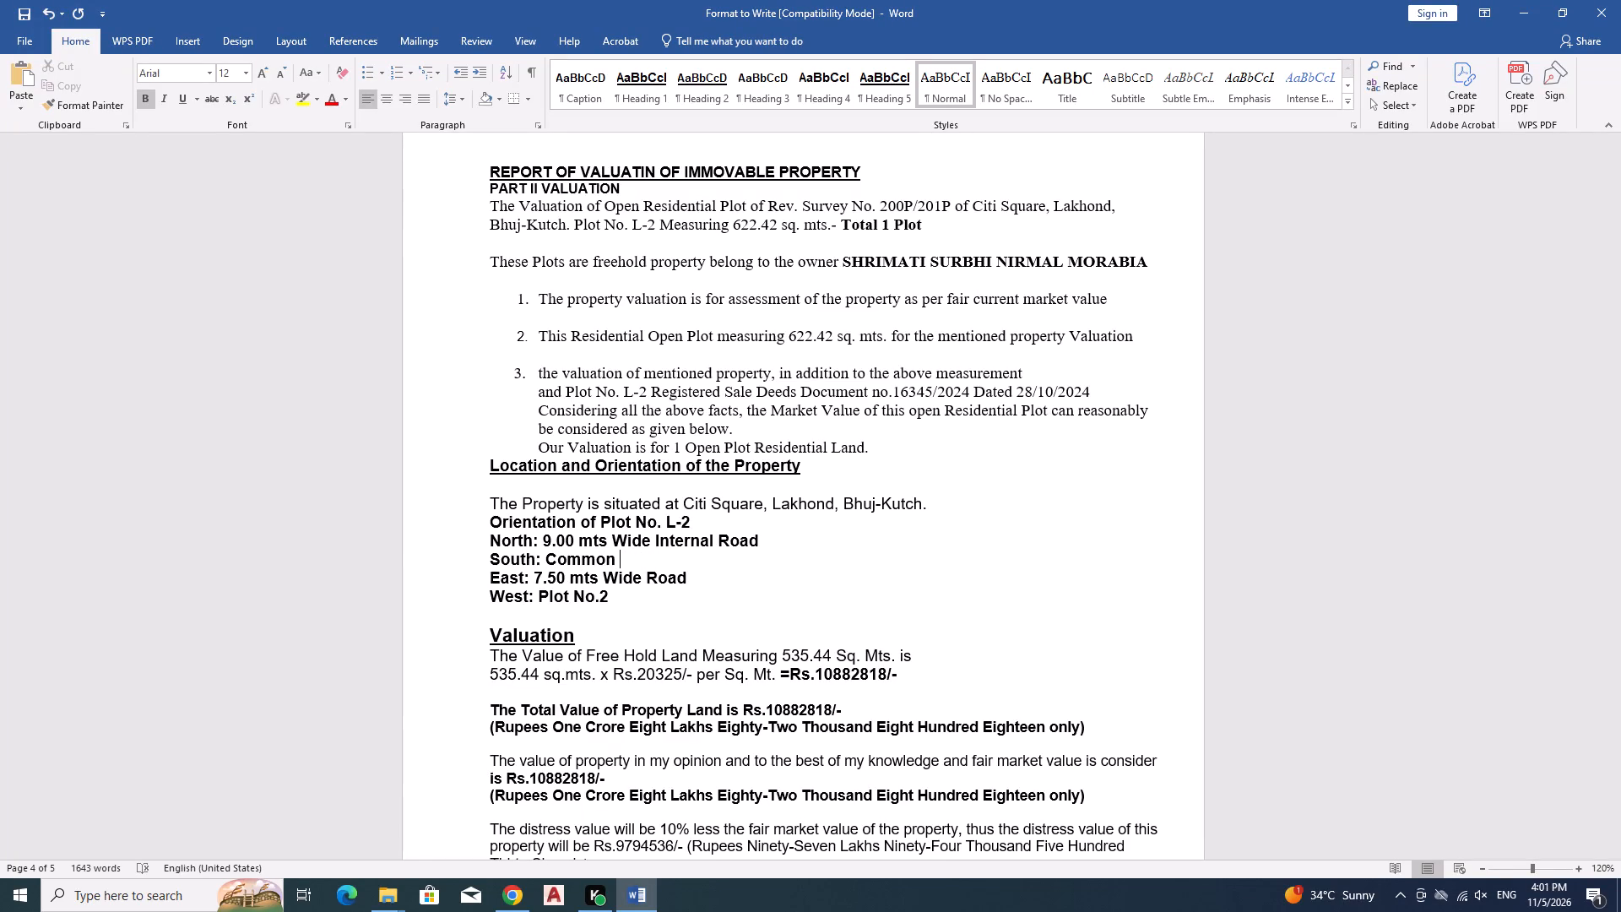
type("Plor")
key("BackSpace")
key("t")
Insert "Internal" before "Road" in the East boundary so it reads "7.50 mts Wide Internal Road".
key("Down")
type("Internal")
key("space")
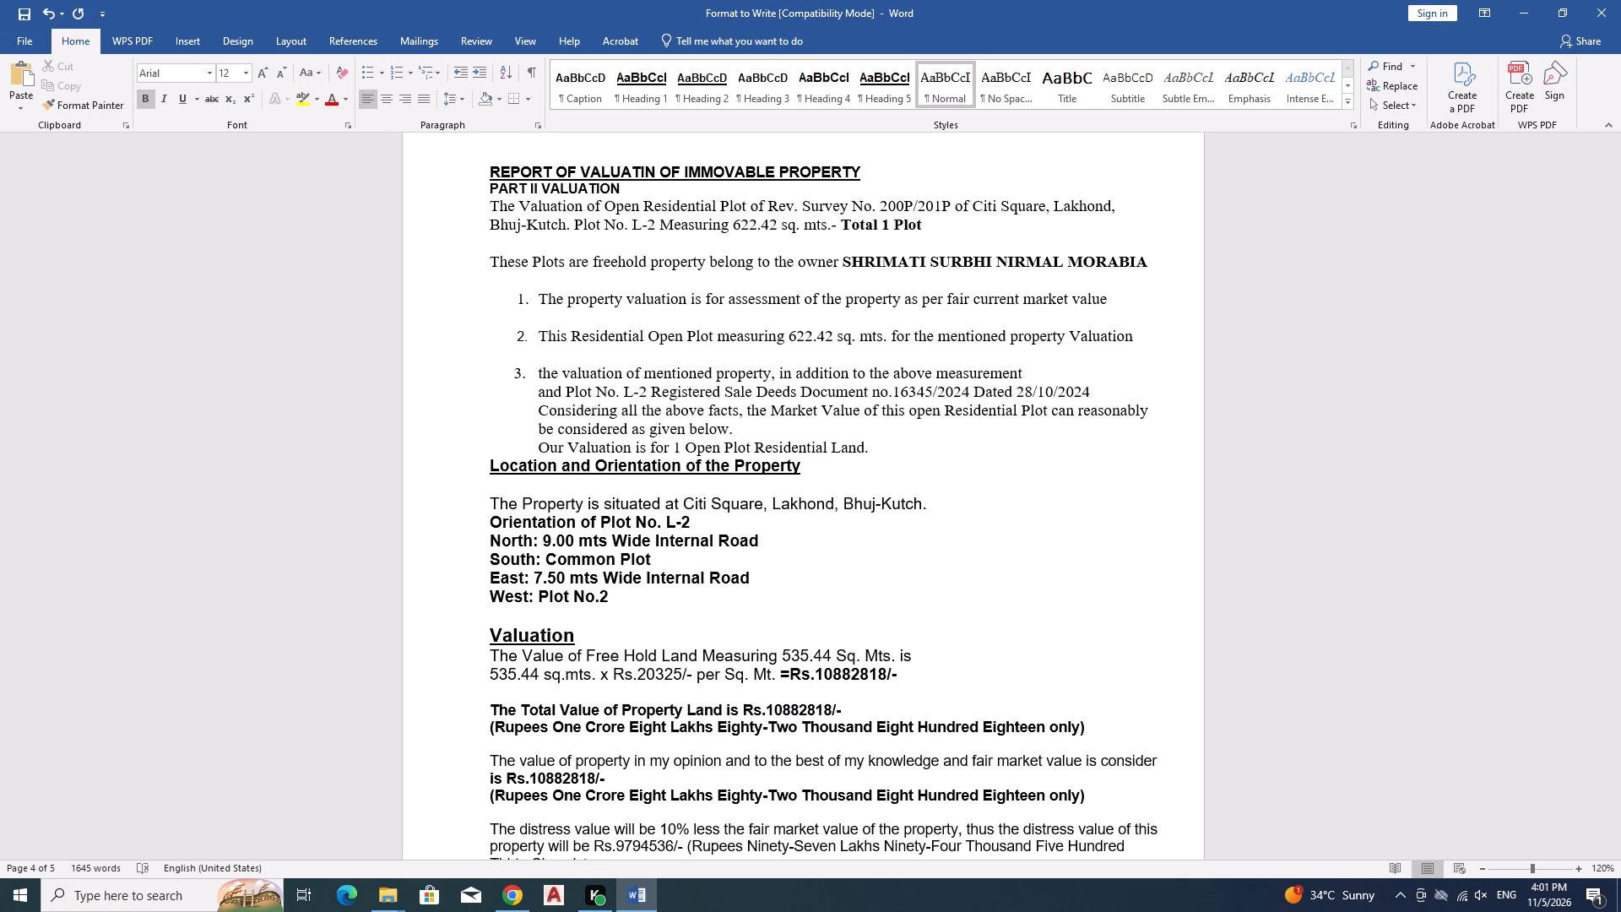
Change the West boundary of Plot No. L-2 to "Plot No.254".
left_click(612, 602)
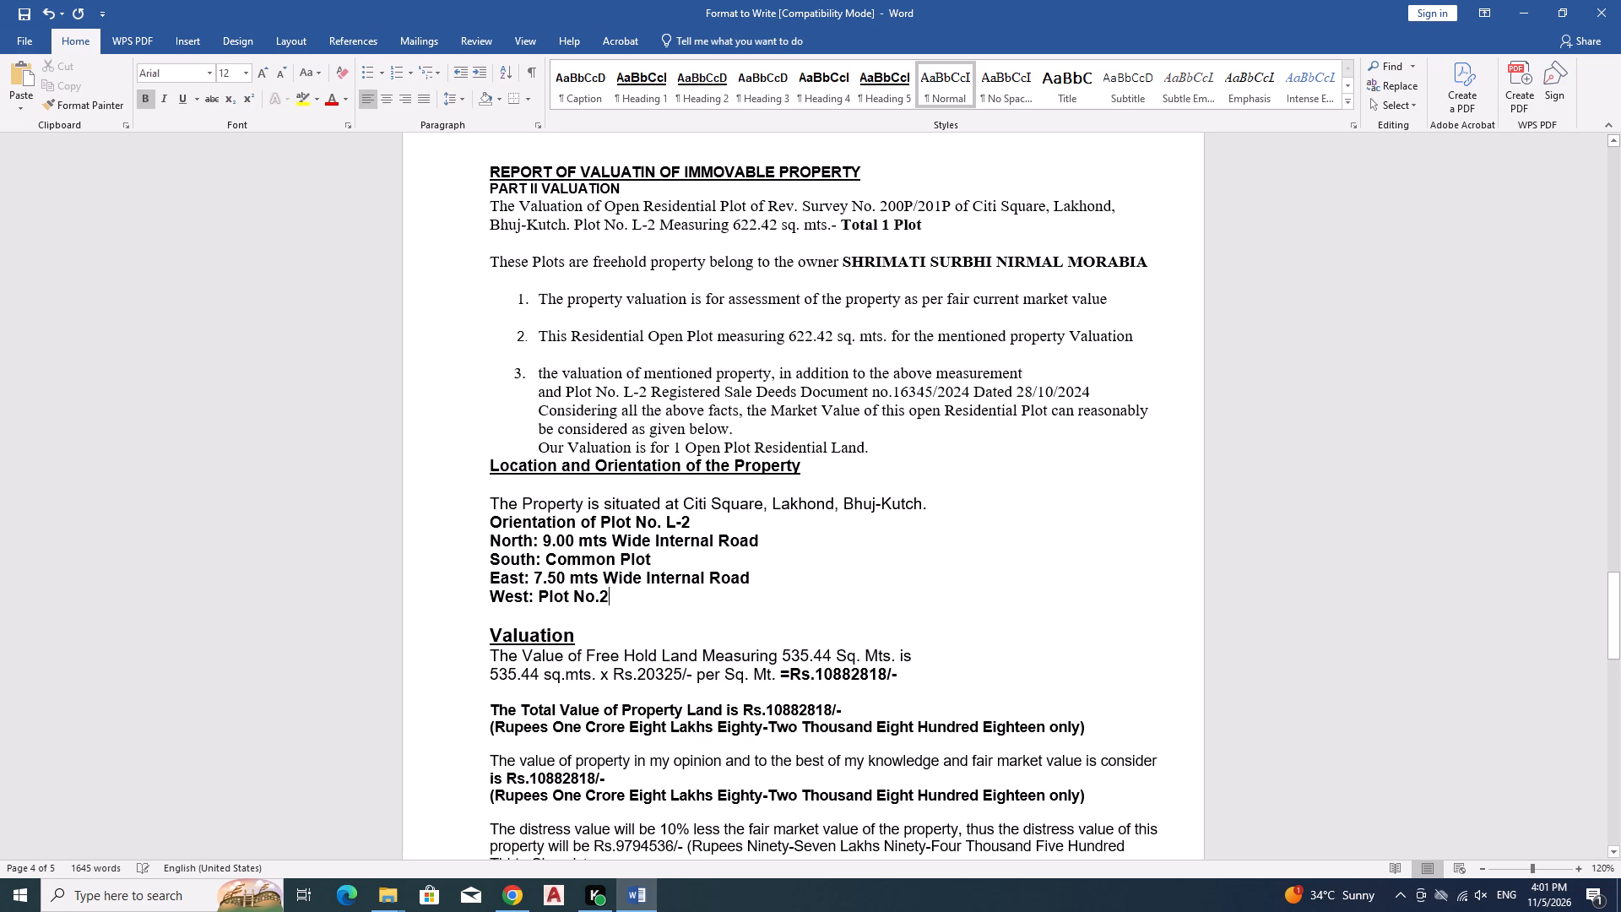
type("54")
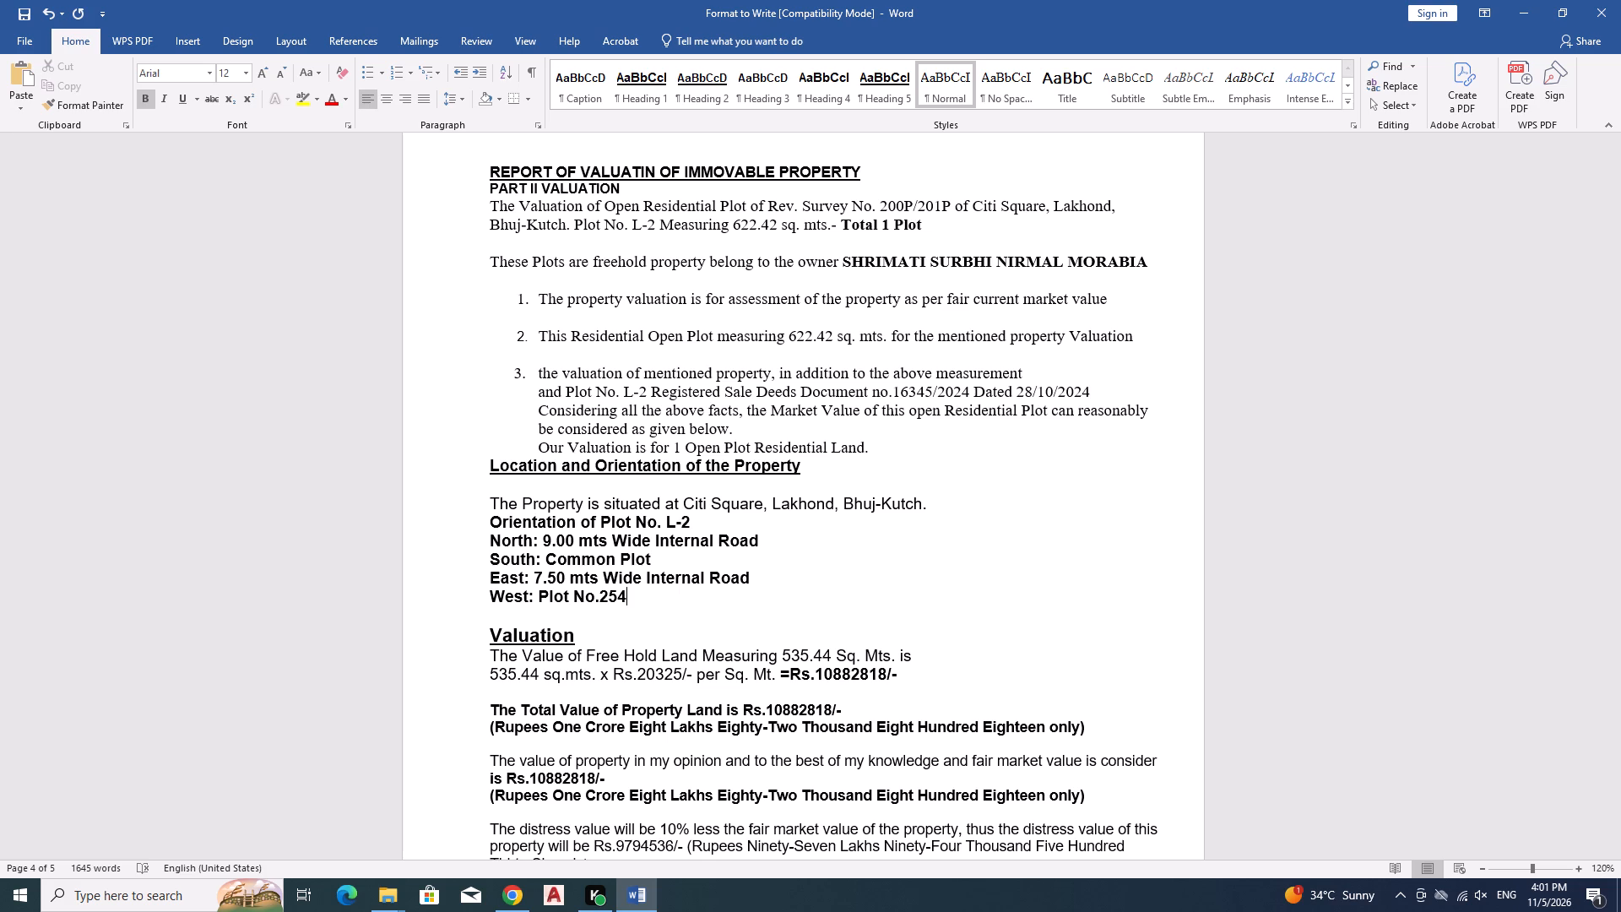
Set the Free Hold Land area in the first line under Valuation to 622.42 Sq. Mts.
left_click(783, 657)
key("Delete")
key("Delete")
key("Delete")
key("Delete")
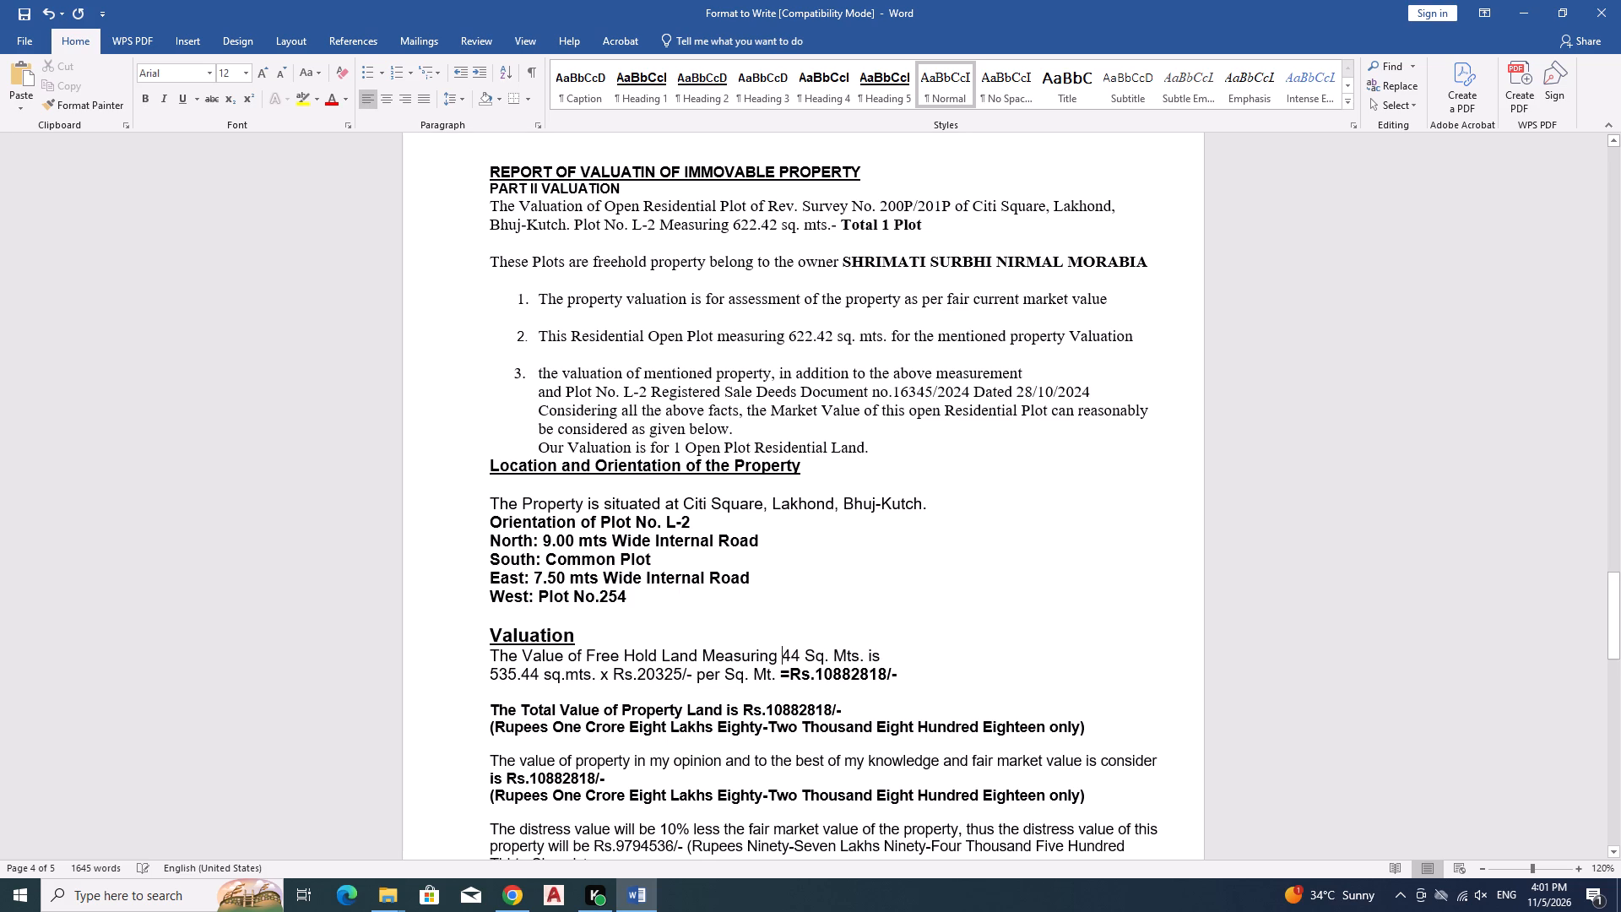
key("Delete")
key("Delete")
type("622.42")
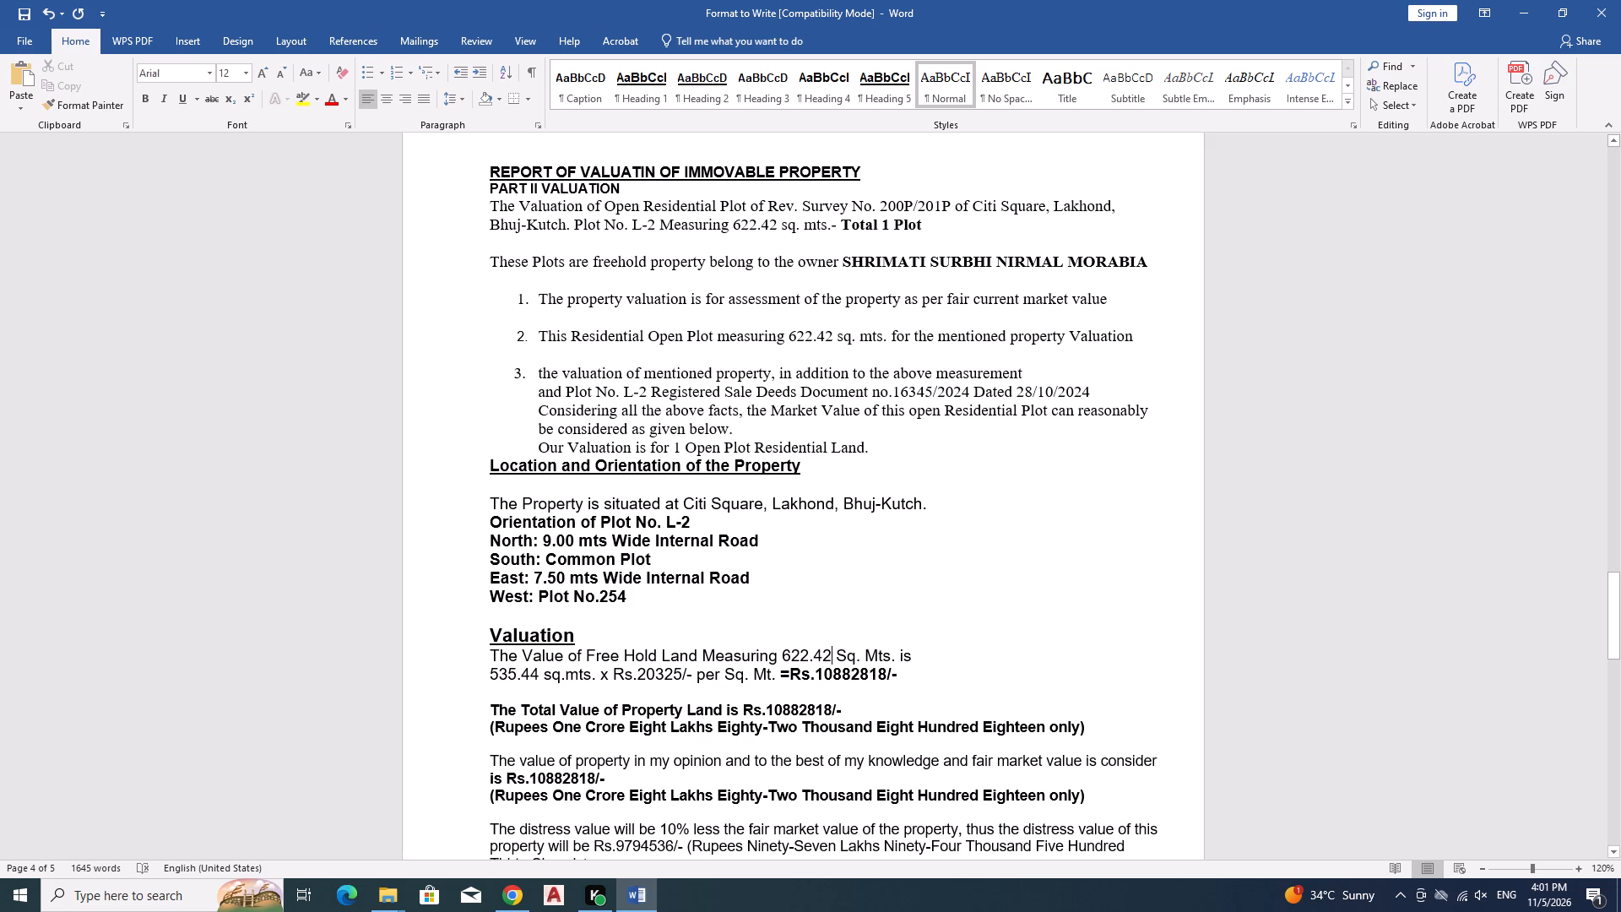
Set the area in the land value calculation line to 622.42 sq.mts.
left_click(539, 673)
key("BackSpace")
key("BackSpace")
key("BackSpace")
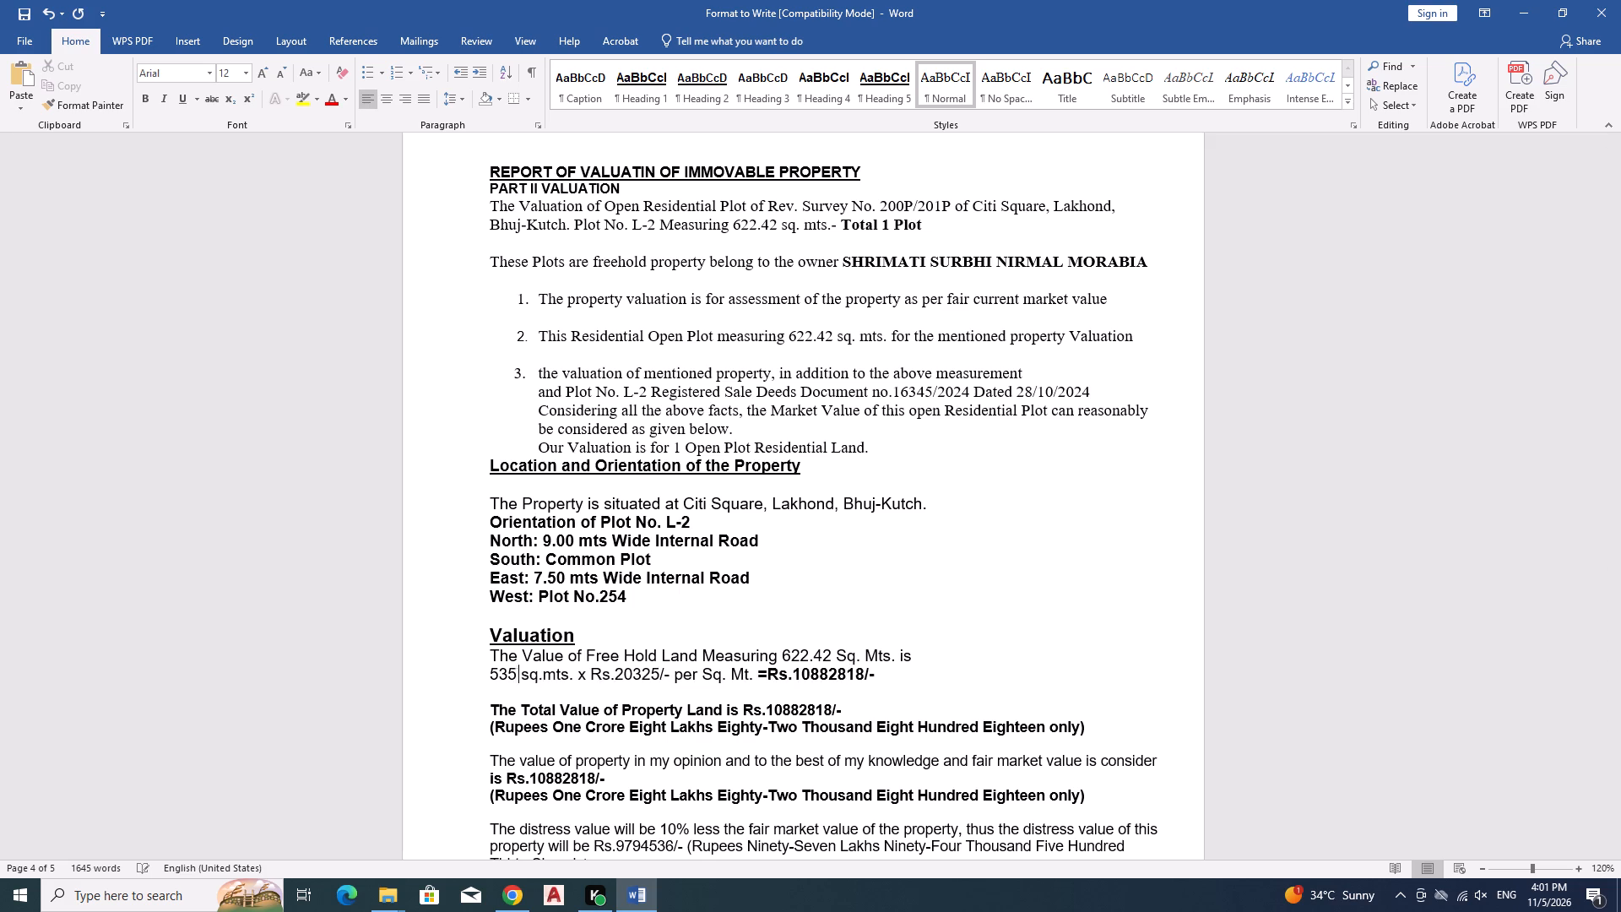
key("BackSpace")
key("BackSpace")
key("BackSpace")
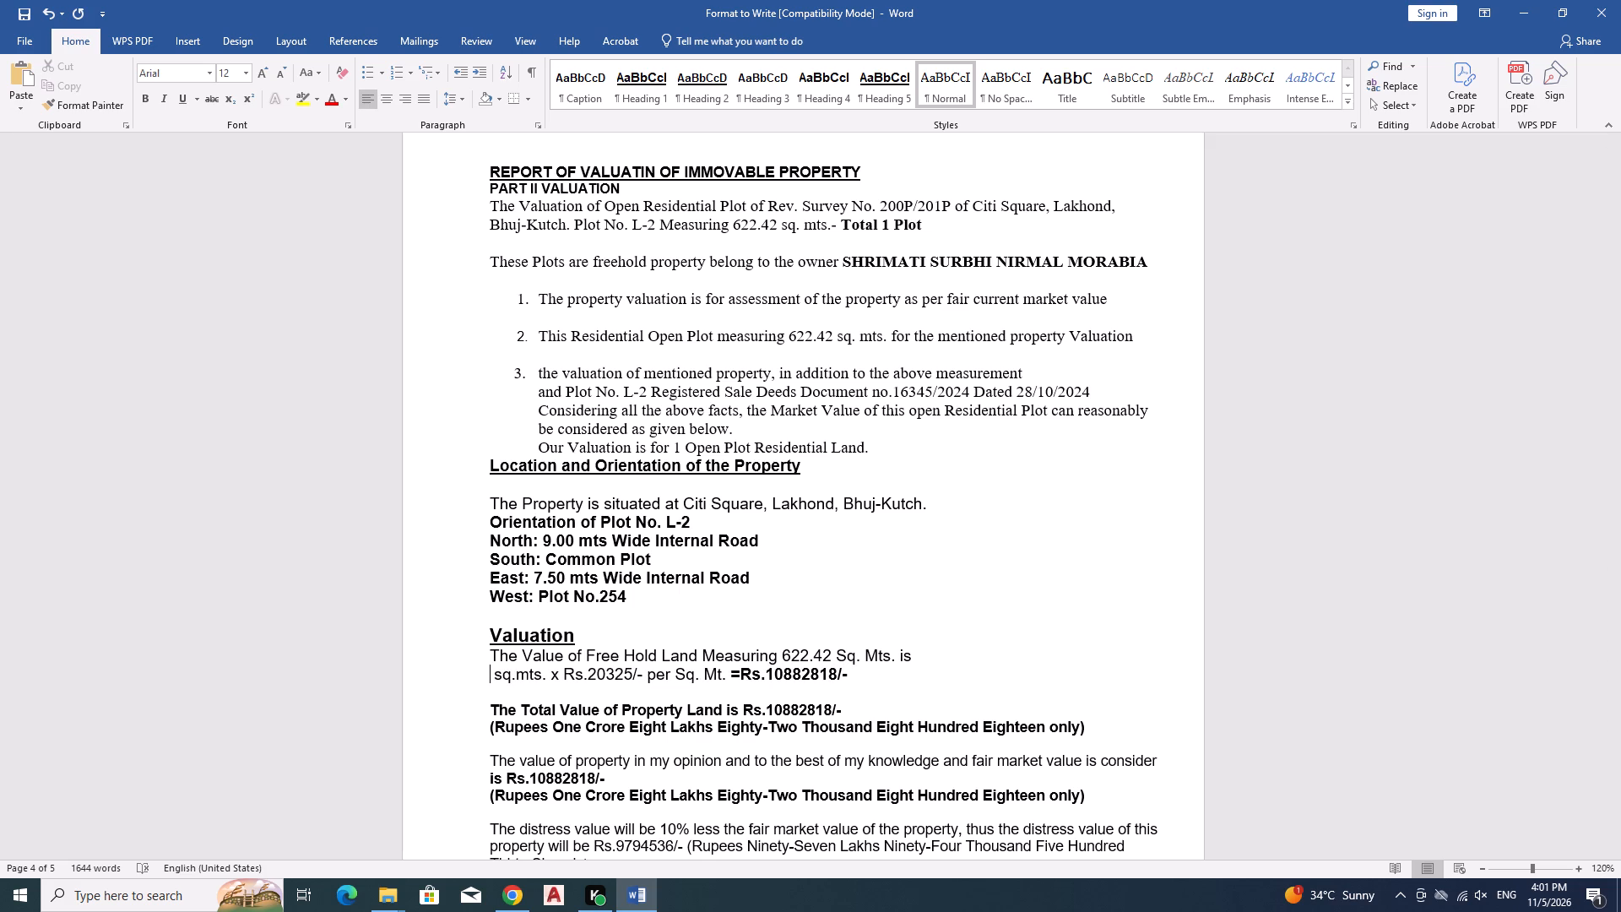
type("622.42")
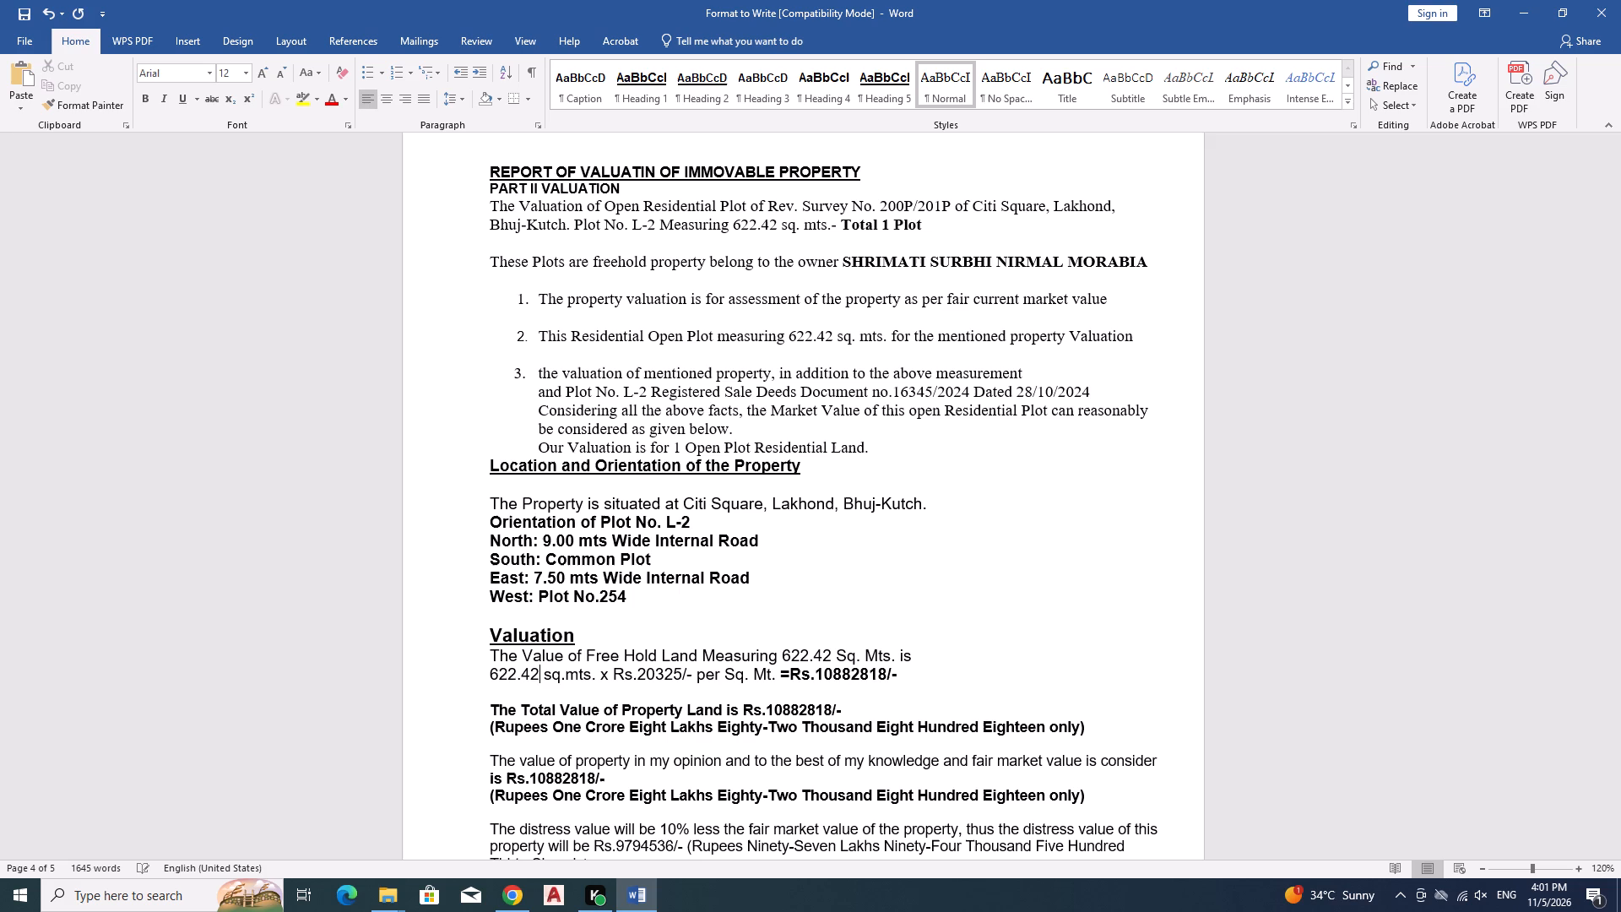
Set the rate per Sq. Mt. in the land value calculation to Rs.18000/-.
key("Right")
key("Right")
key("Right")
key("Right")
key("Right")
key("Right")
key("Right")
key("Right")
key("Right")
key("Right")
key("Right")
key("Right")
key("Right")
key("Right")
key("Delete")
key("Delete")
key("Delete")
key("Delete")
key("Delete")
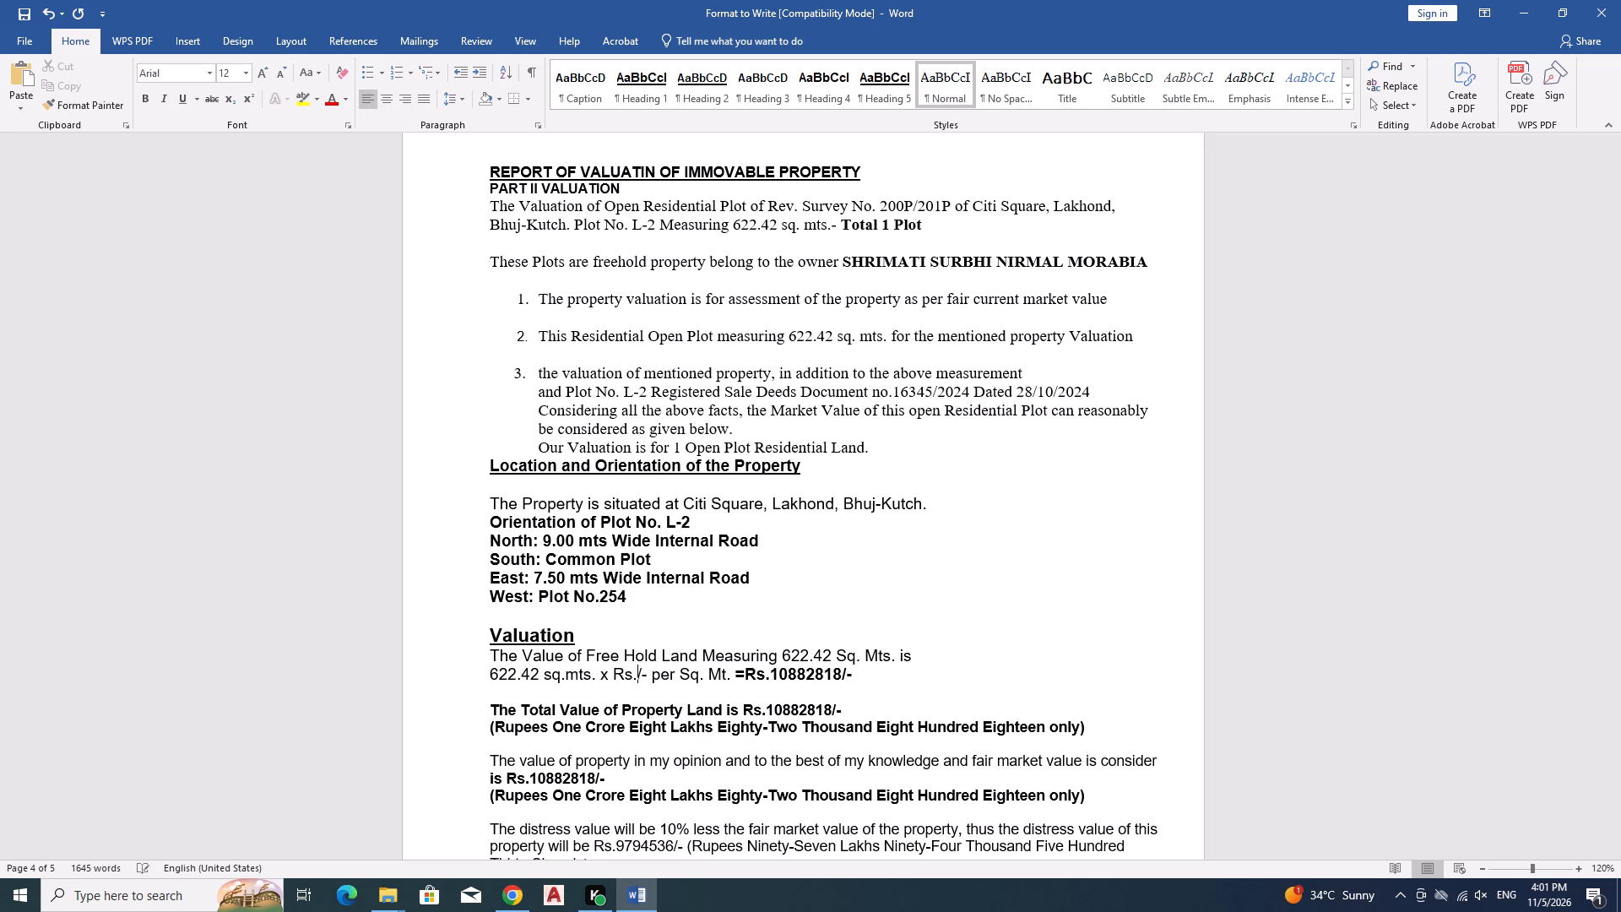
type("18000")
Add a space after the equals sign in the land value calculation and set its result to Rs.11203560/-.
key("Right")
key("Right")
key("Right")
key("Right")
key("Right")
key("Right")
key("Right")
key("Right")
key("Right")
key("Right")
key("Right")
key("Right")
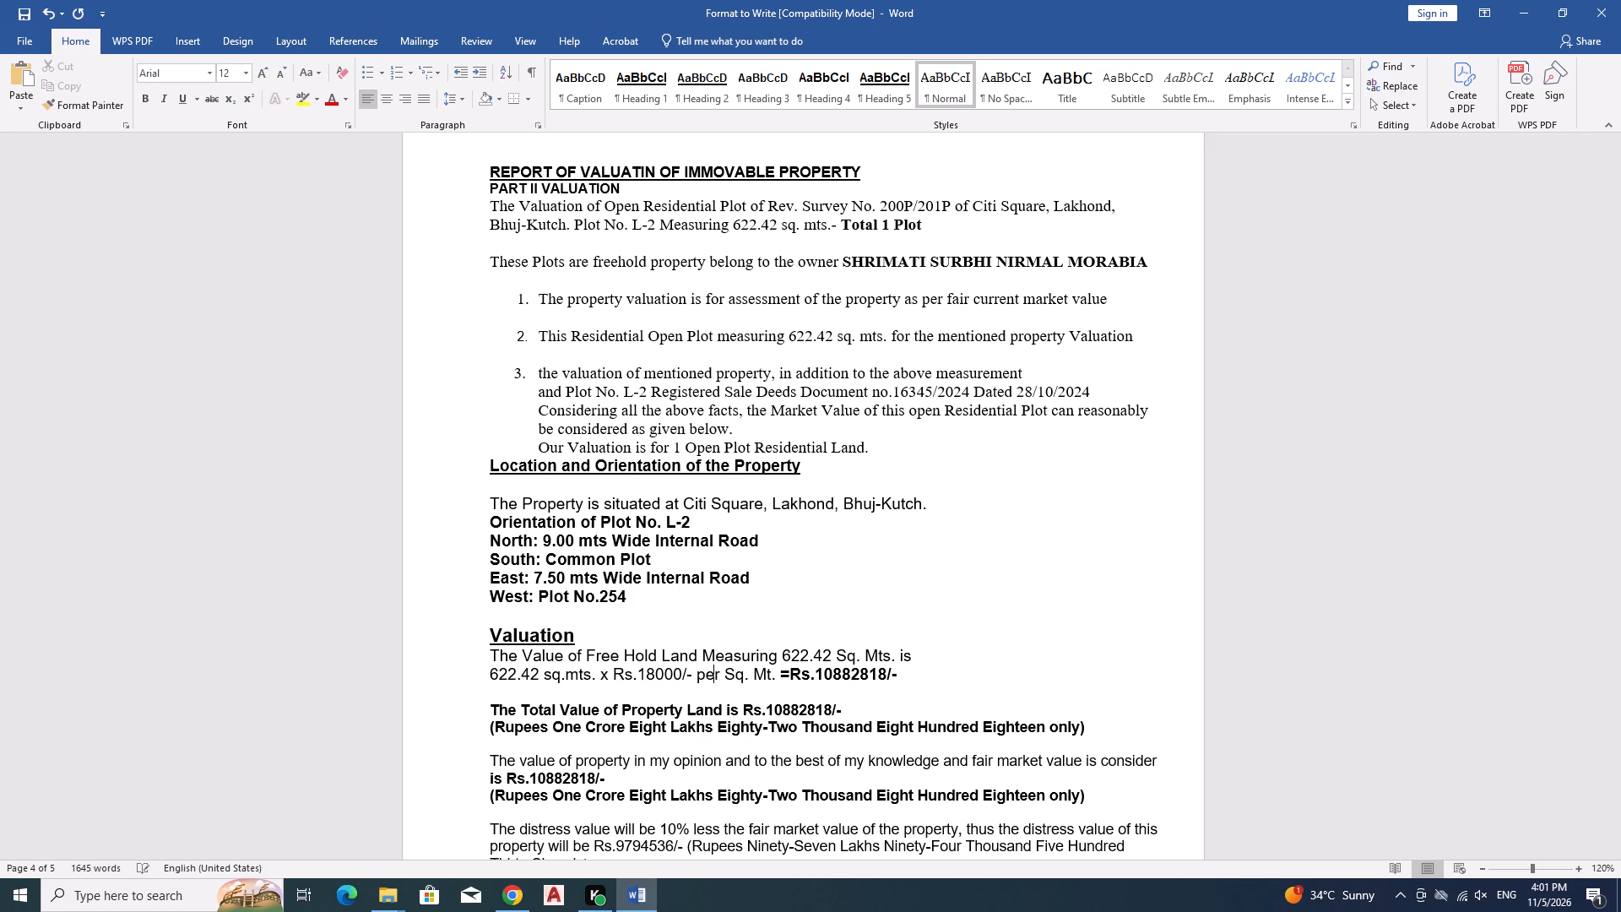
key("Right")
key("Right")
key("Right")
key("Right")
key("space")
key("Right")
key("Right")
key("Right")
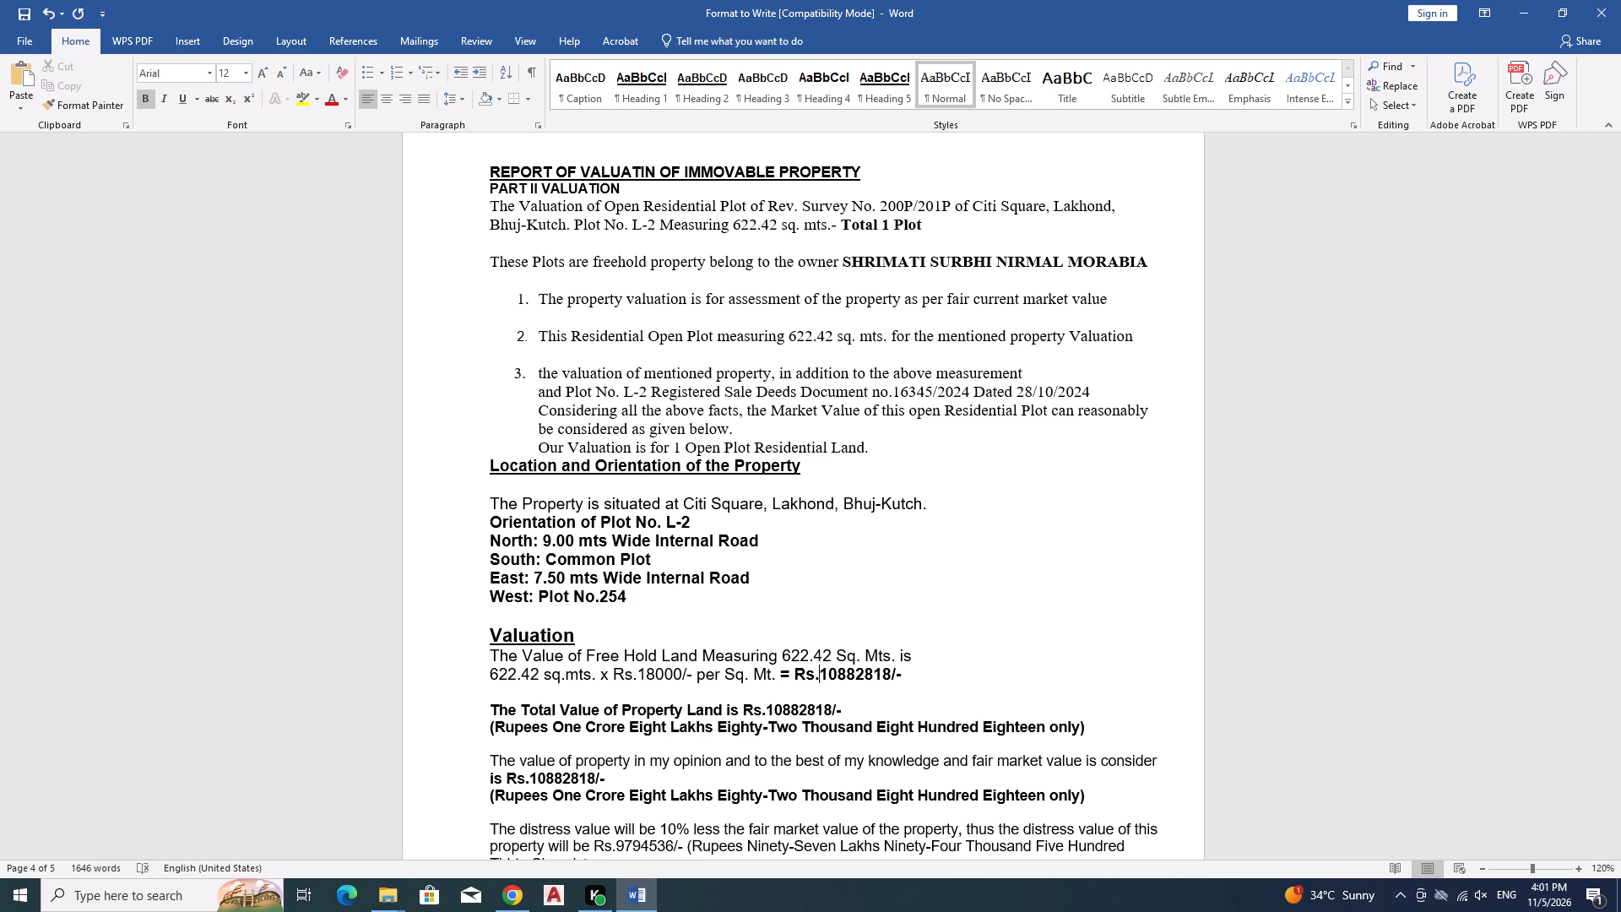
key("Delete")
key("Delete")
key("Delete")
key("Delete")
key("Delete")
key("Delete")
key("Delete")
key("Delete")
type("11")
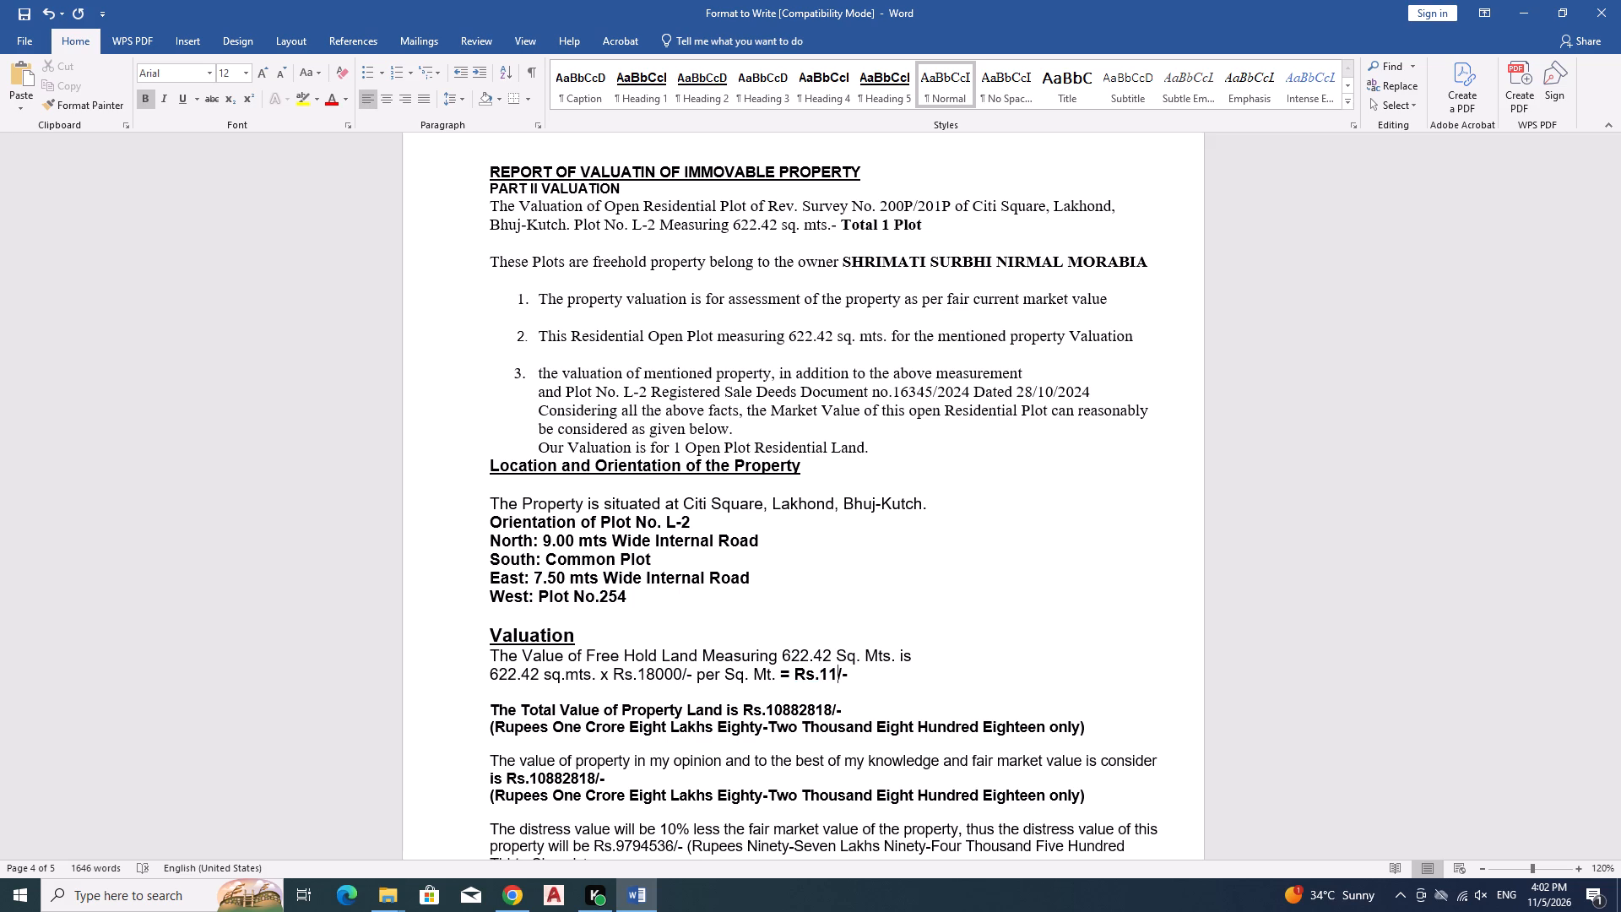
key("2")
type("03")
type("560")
Set the Total Value of Property Land to Rs.11203560/-.
scroll(496, 703, "down", 1)
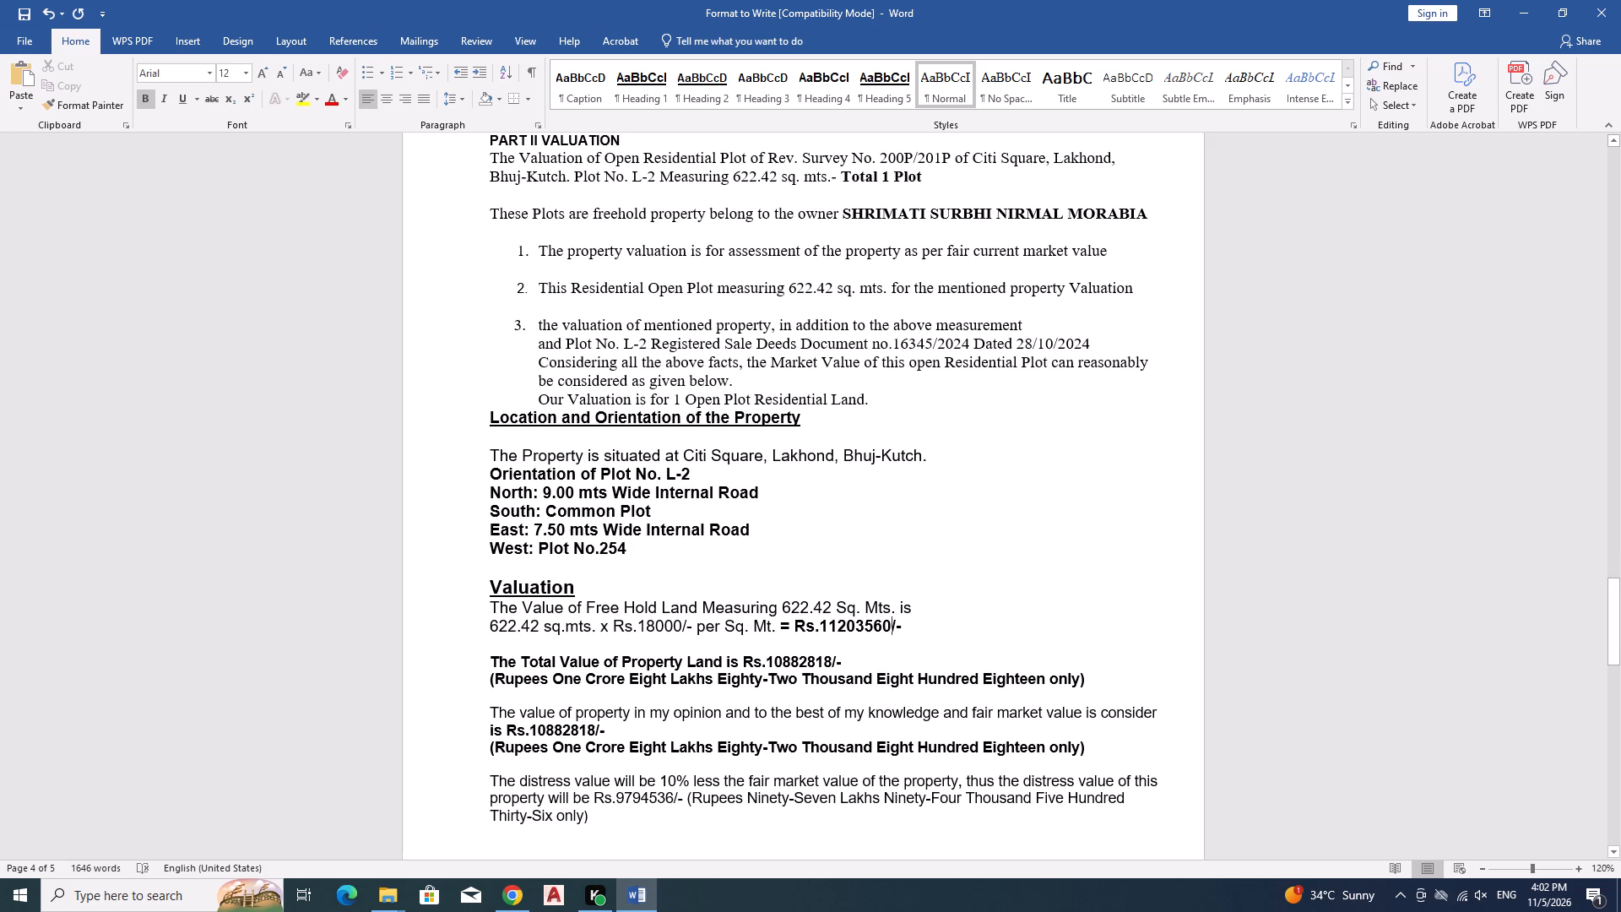
left_click_drag(767, 654, 832, 662)
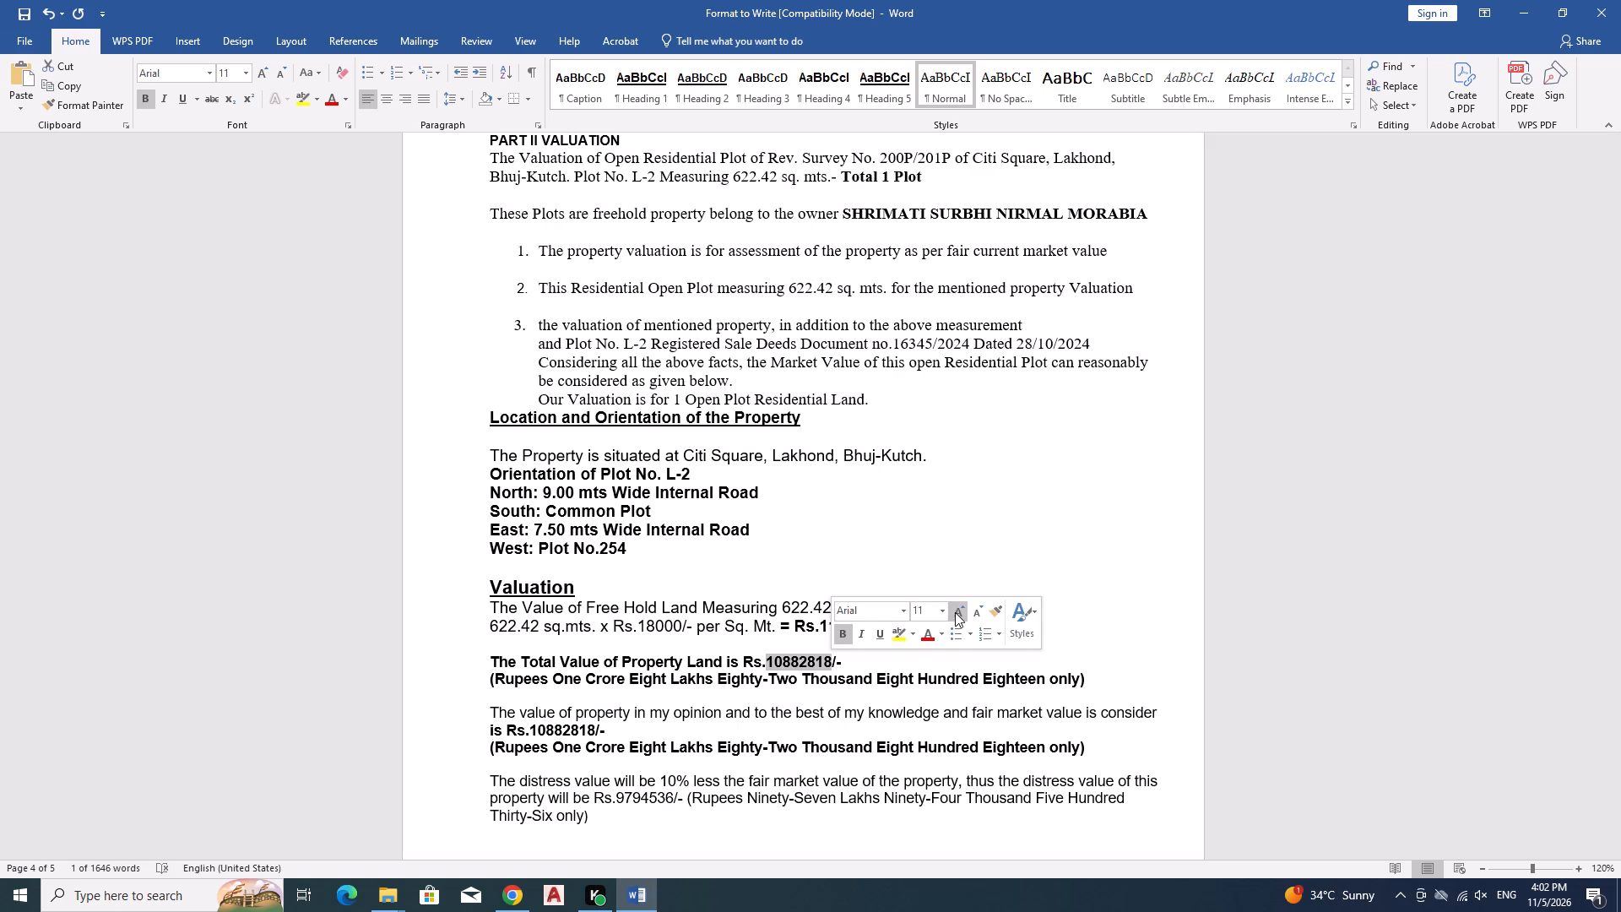
left_click(955, 612)
left_click(773, 683)
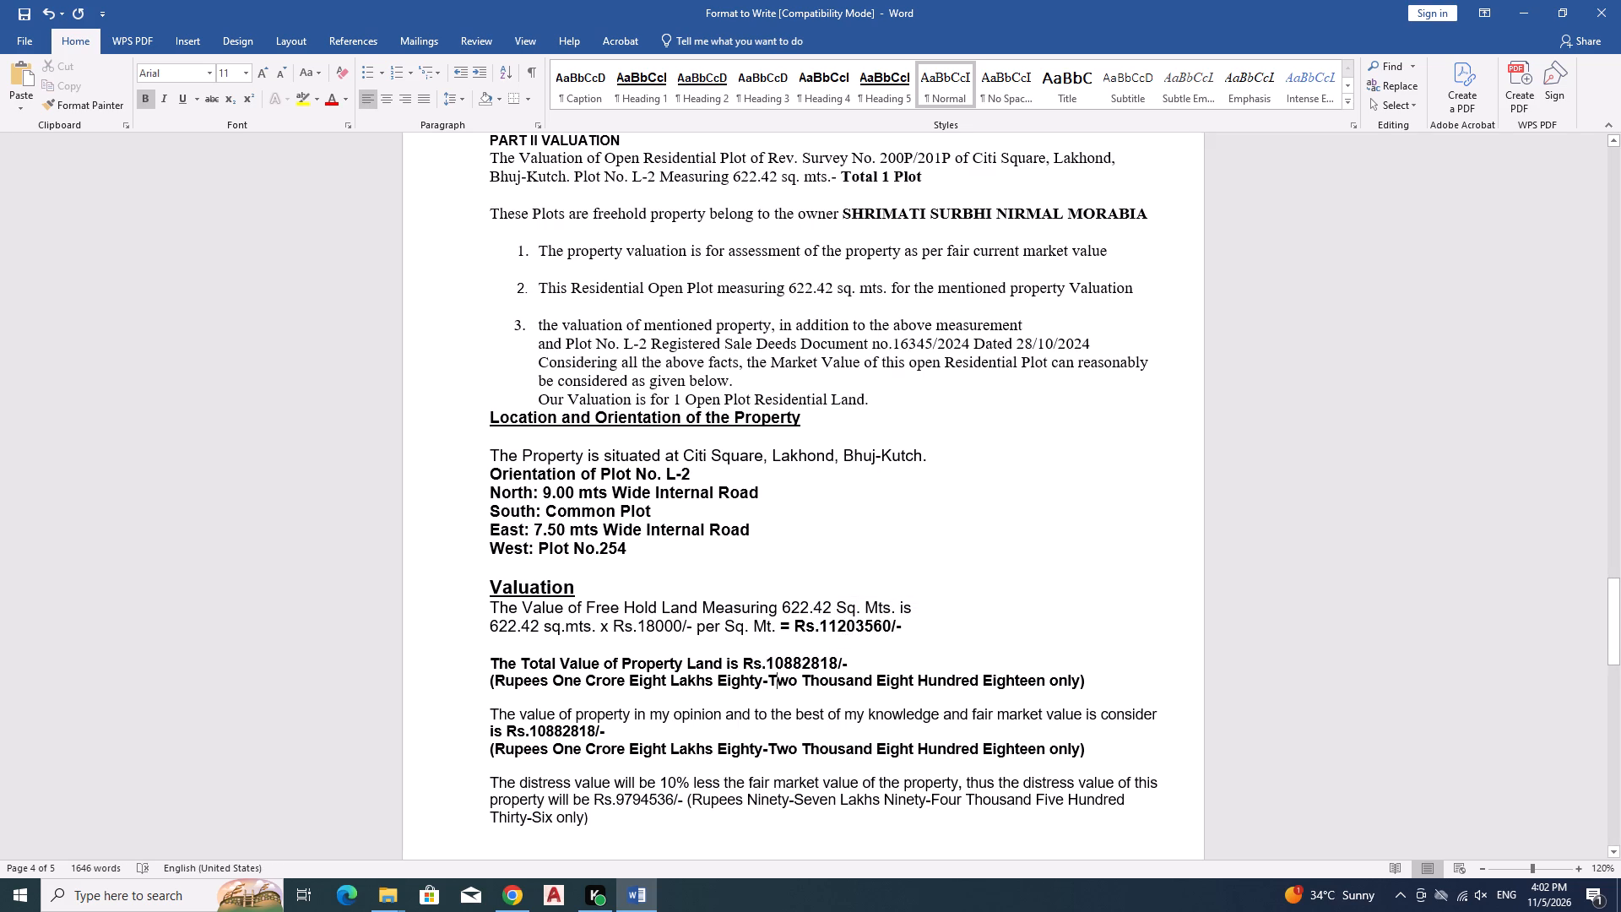
left_click_drag(766, 661, 833, 657)
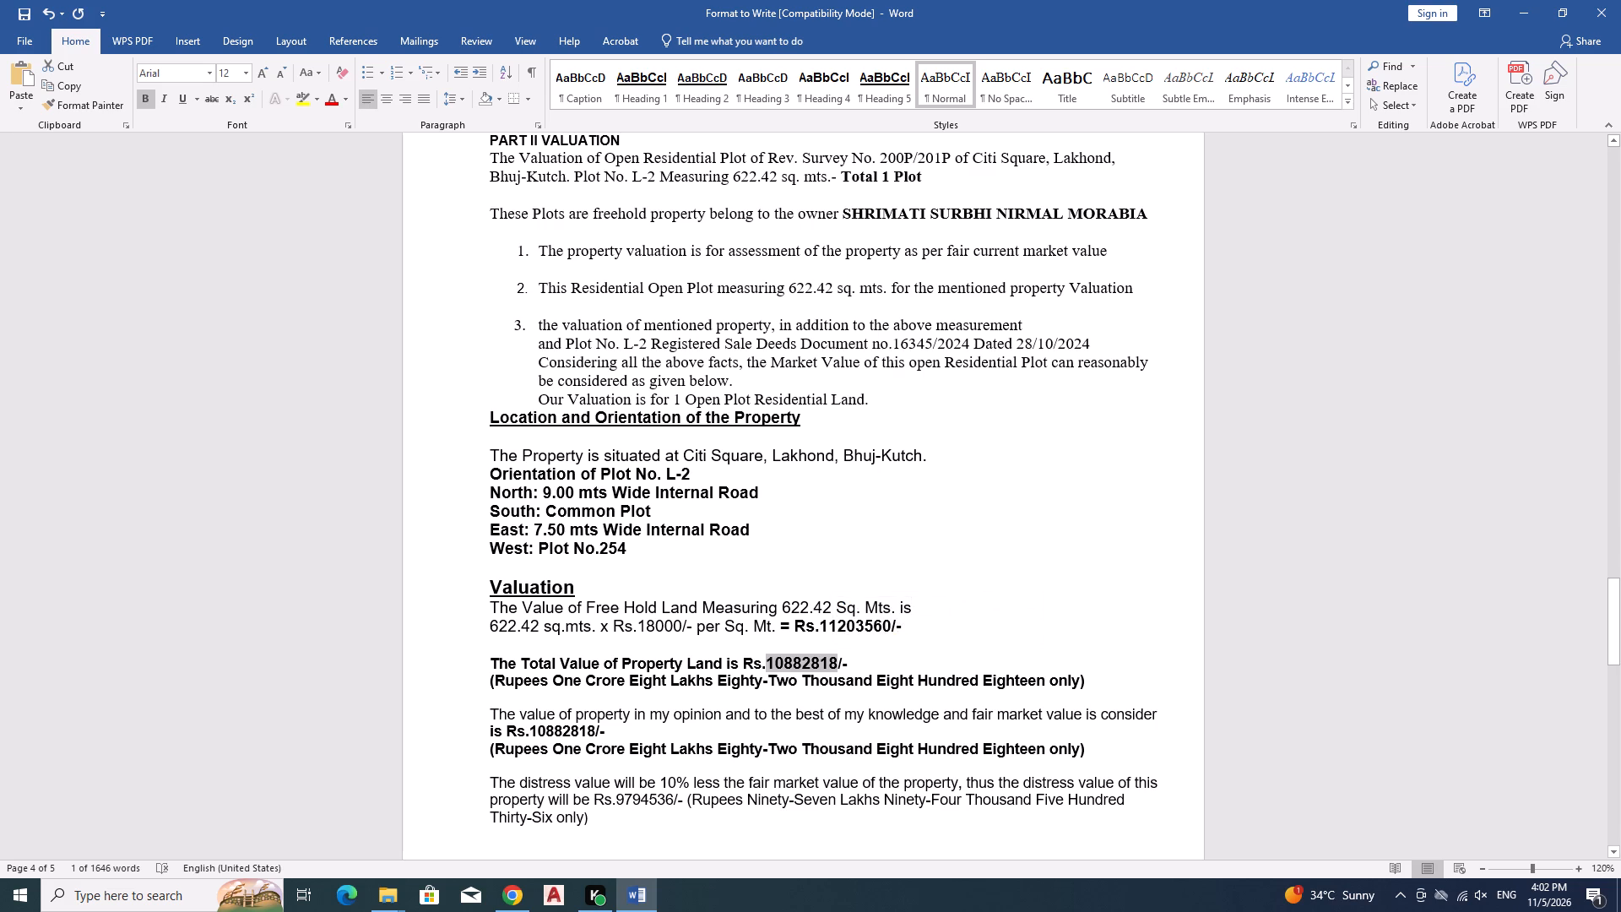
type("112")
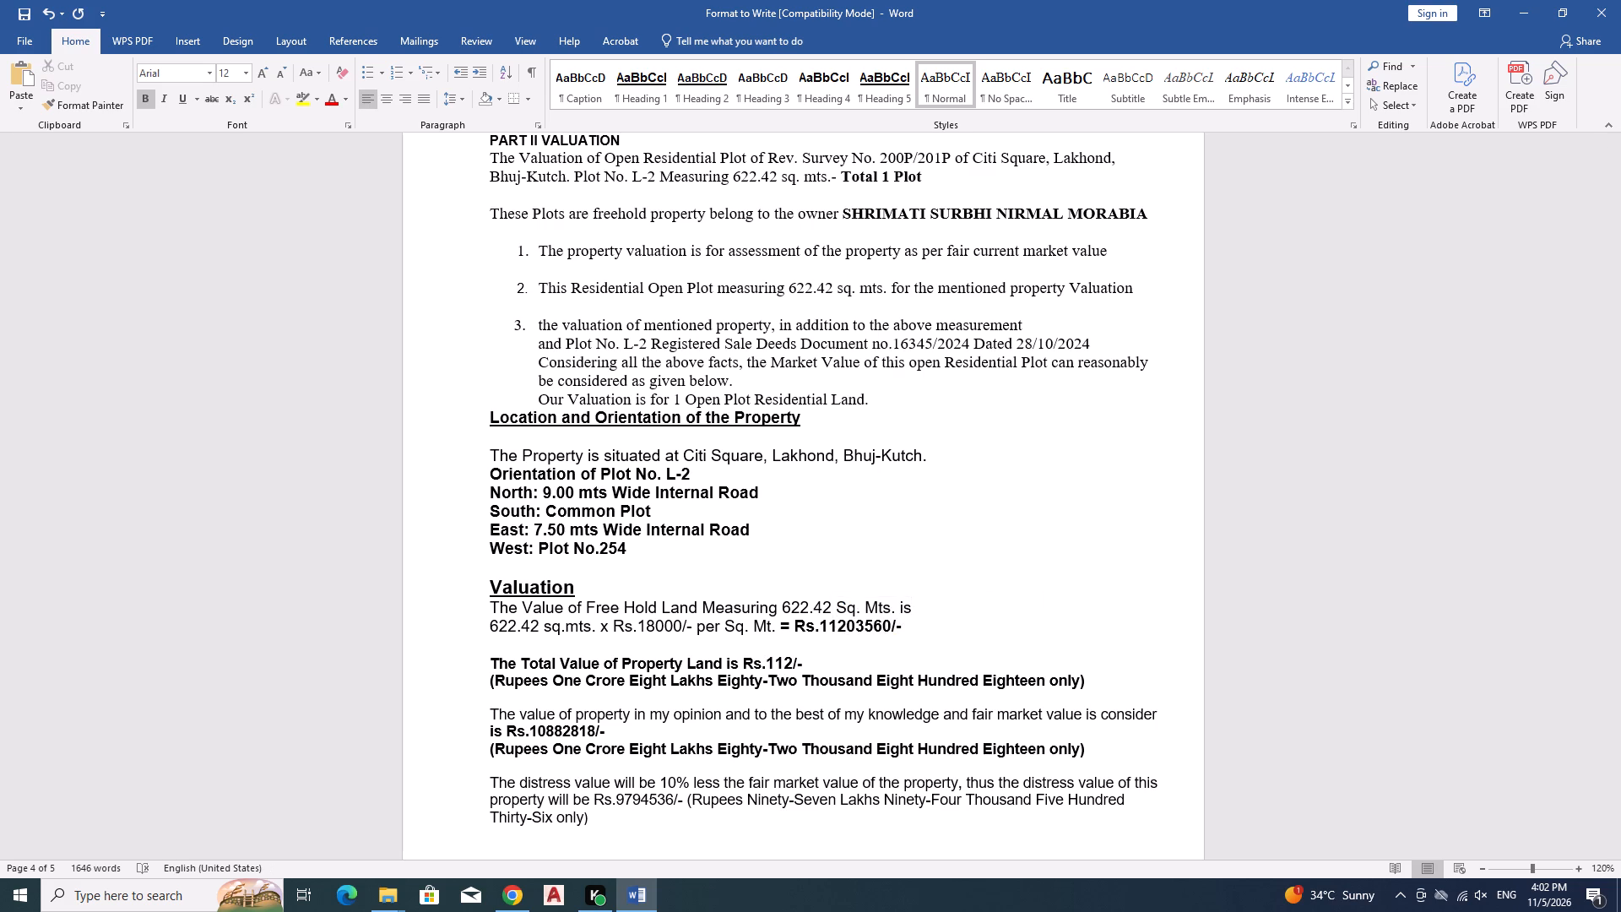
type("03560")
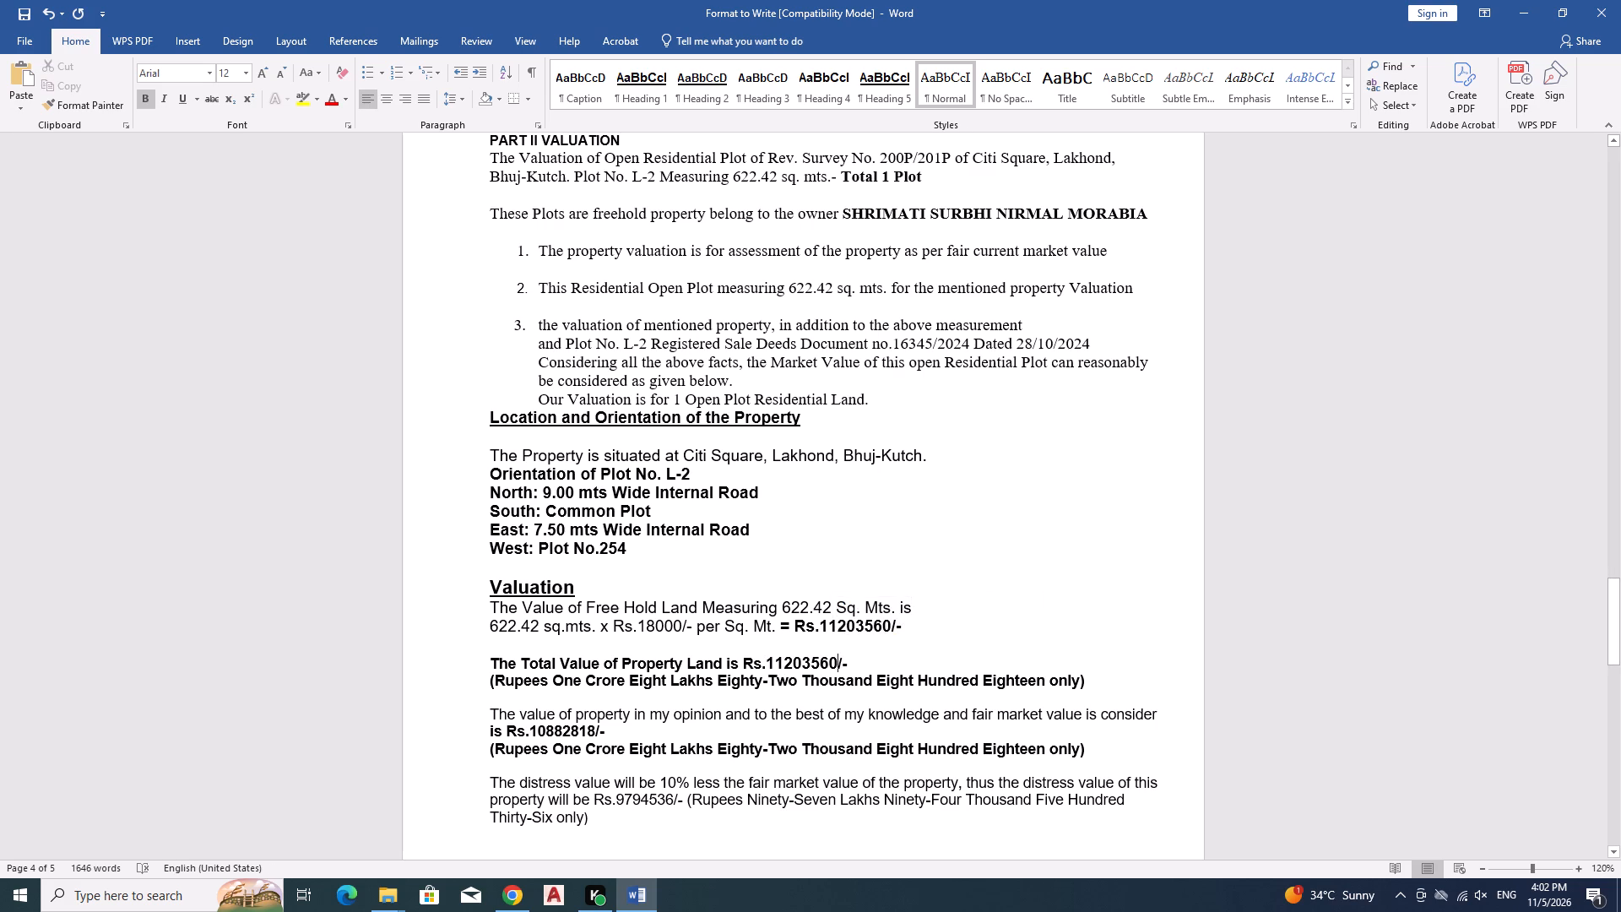
Change the lakhs in the total land value's amount in words to "Twelve Lakhs".
left_click_drag(630, 683, 664, 687)
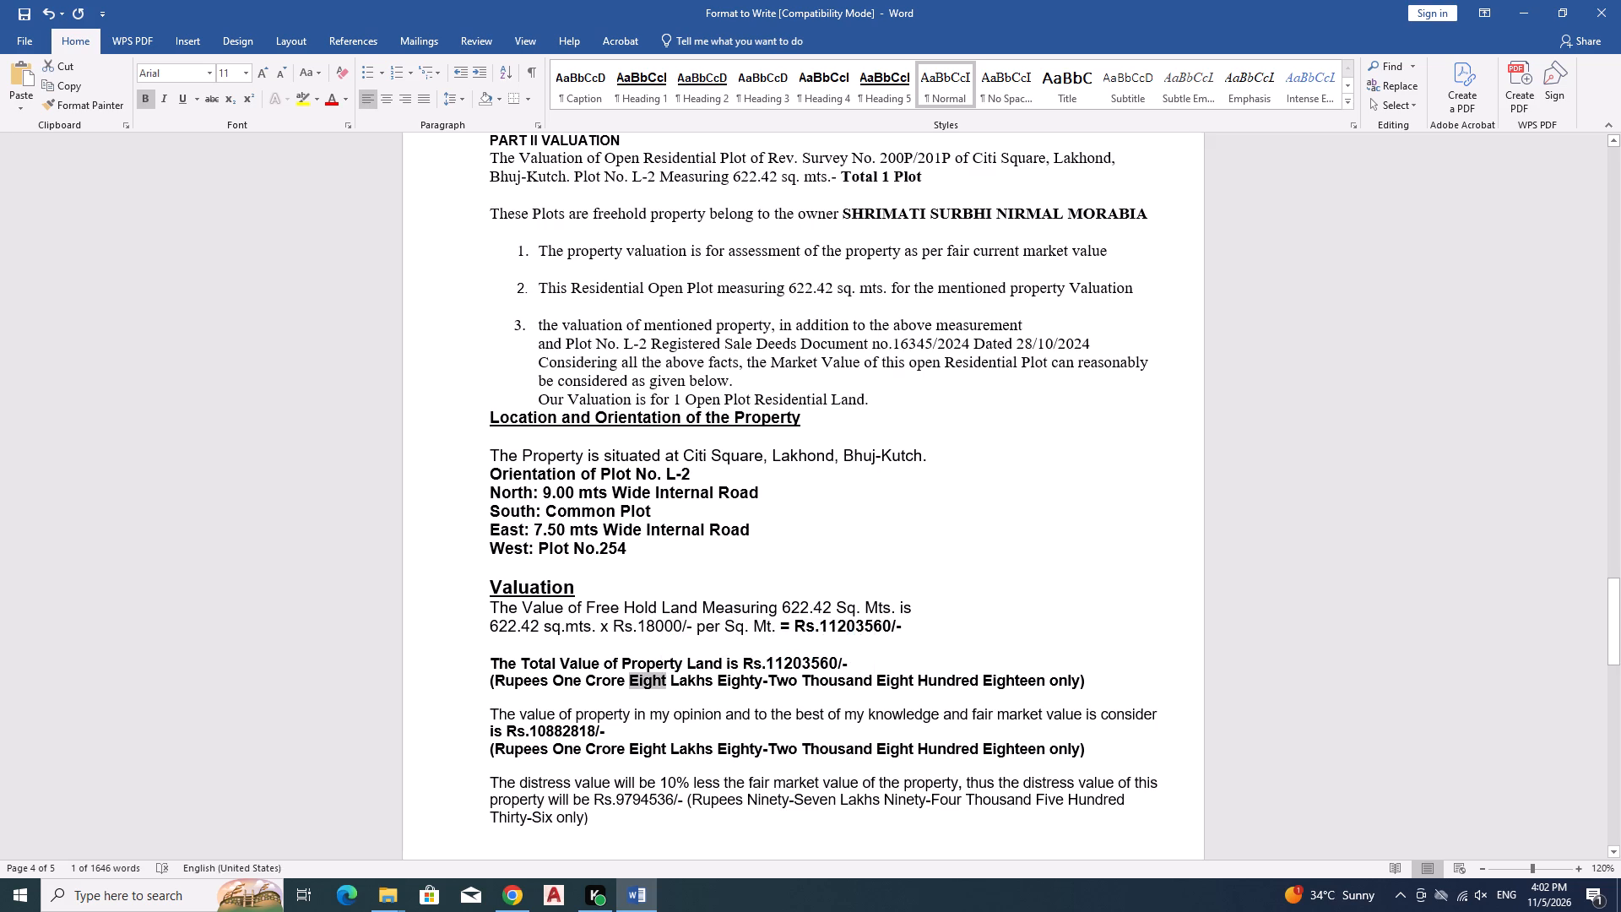
type("Twelve")
key("space")
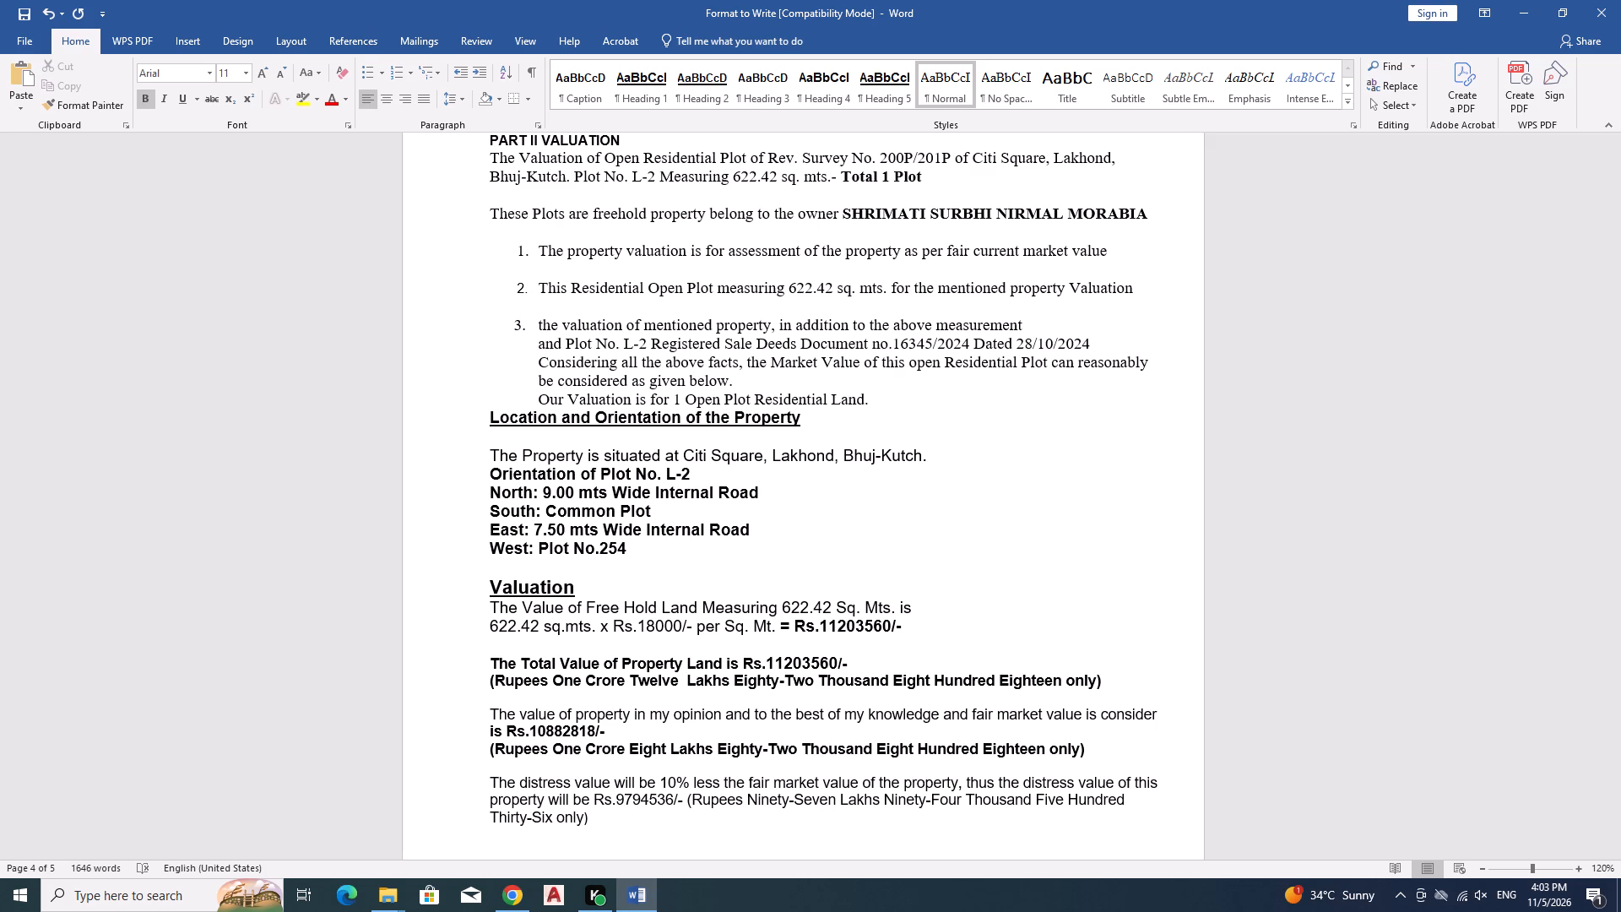
key("Delete")
Change the thousands in the total land value's amount in words to "Three Thousand".
key("Right")
key("Right")
key("Right")
key("Right")
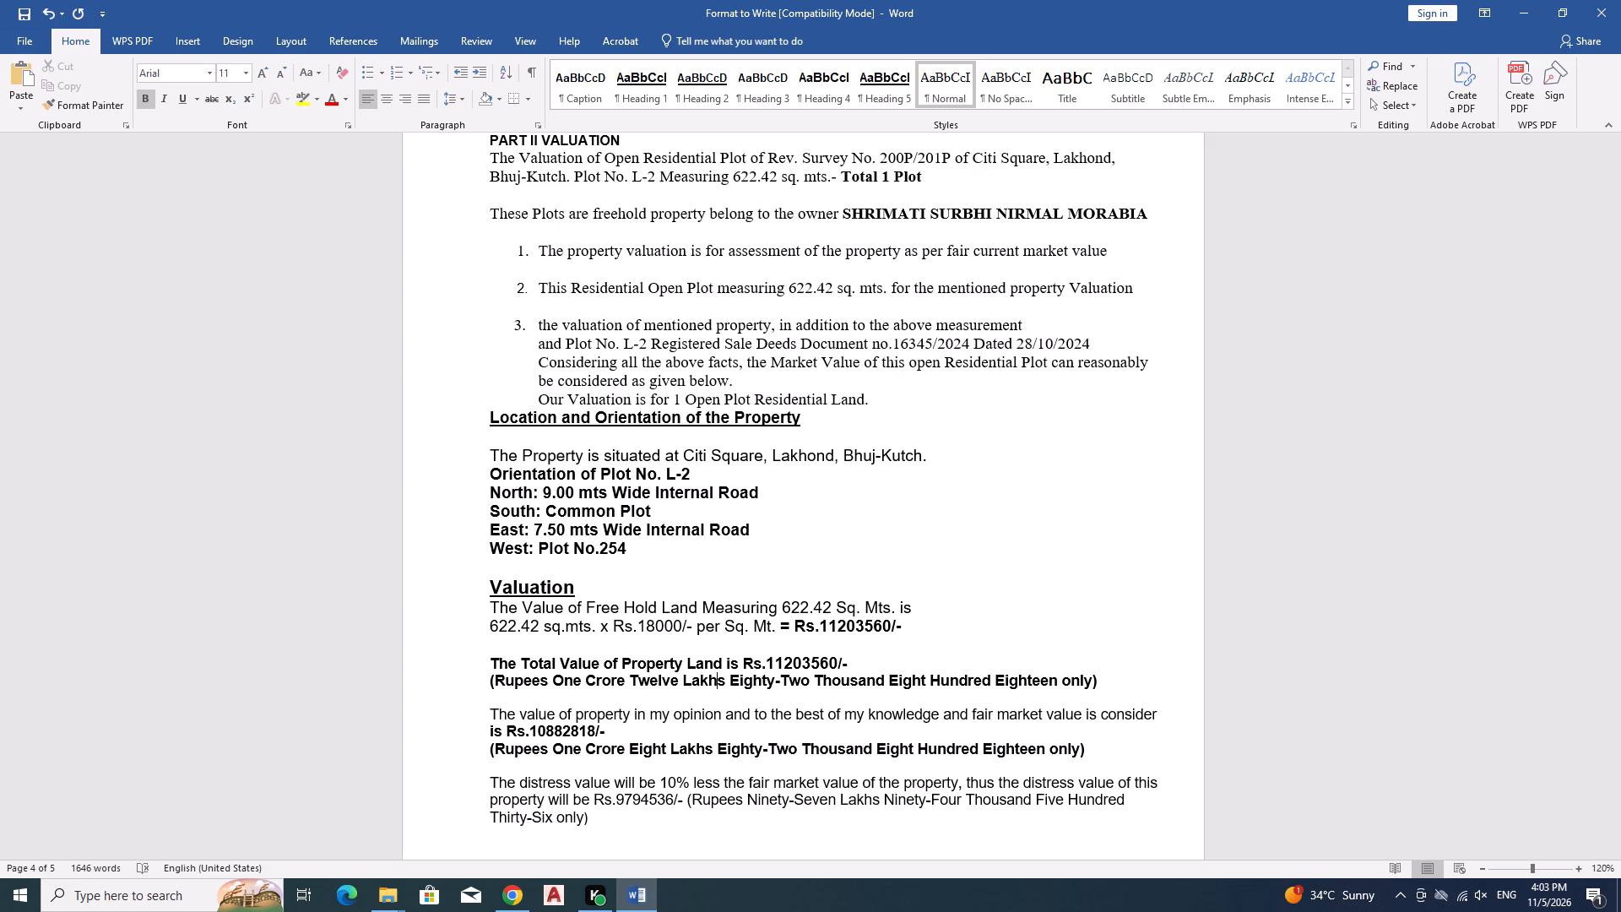
key("Right")
key("Right")
key("Delete")
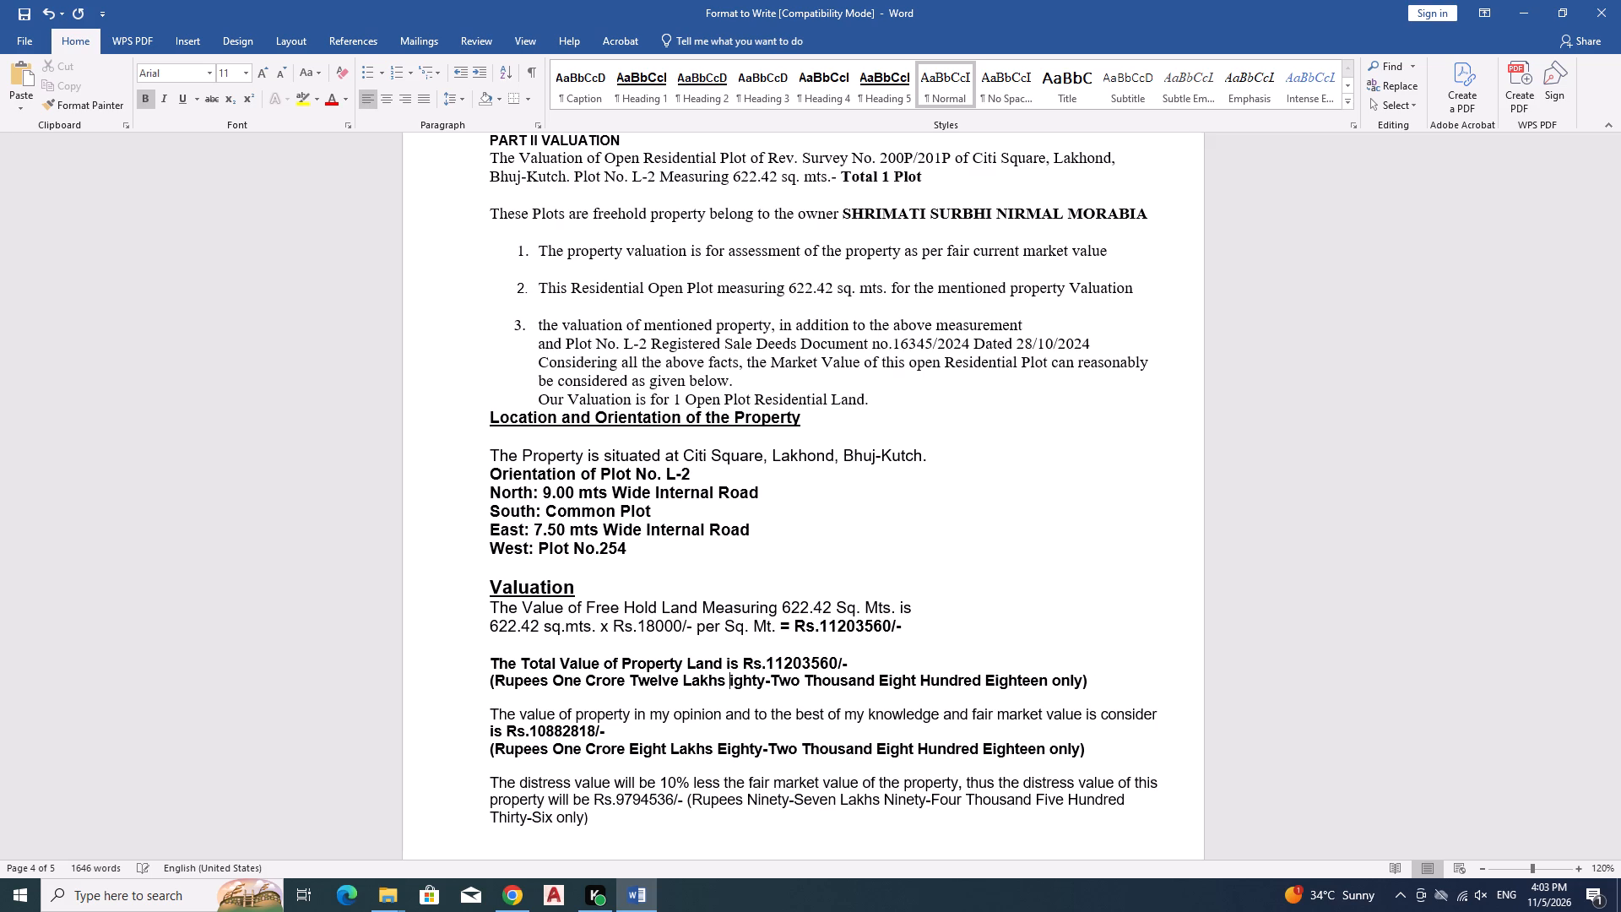
key("Delete")
key("Delete")
key("Delete")
key("Delete")
key("Delete")
key("Delete")
key("Delete")
key("Delete")
key("Delete")
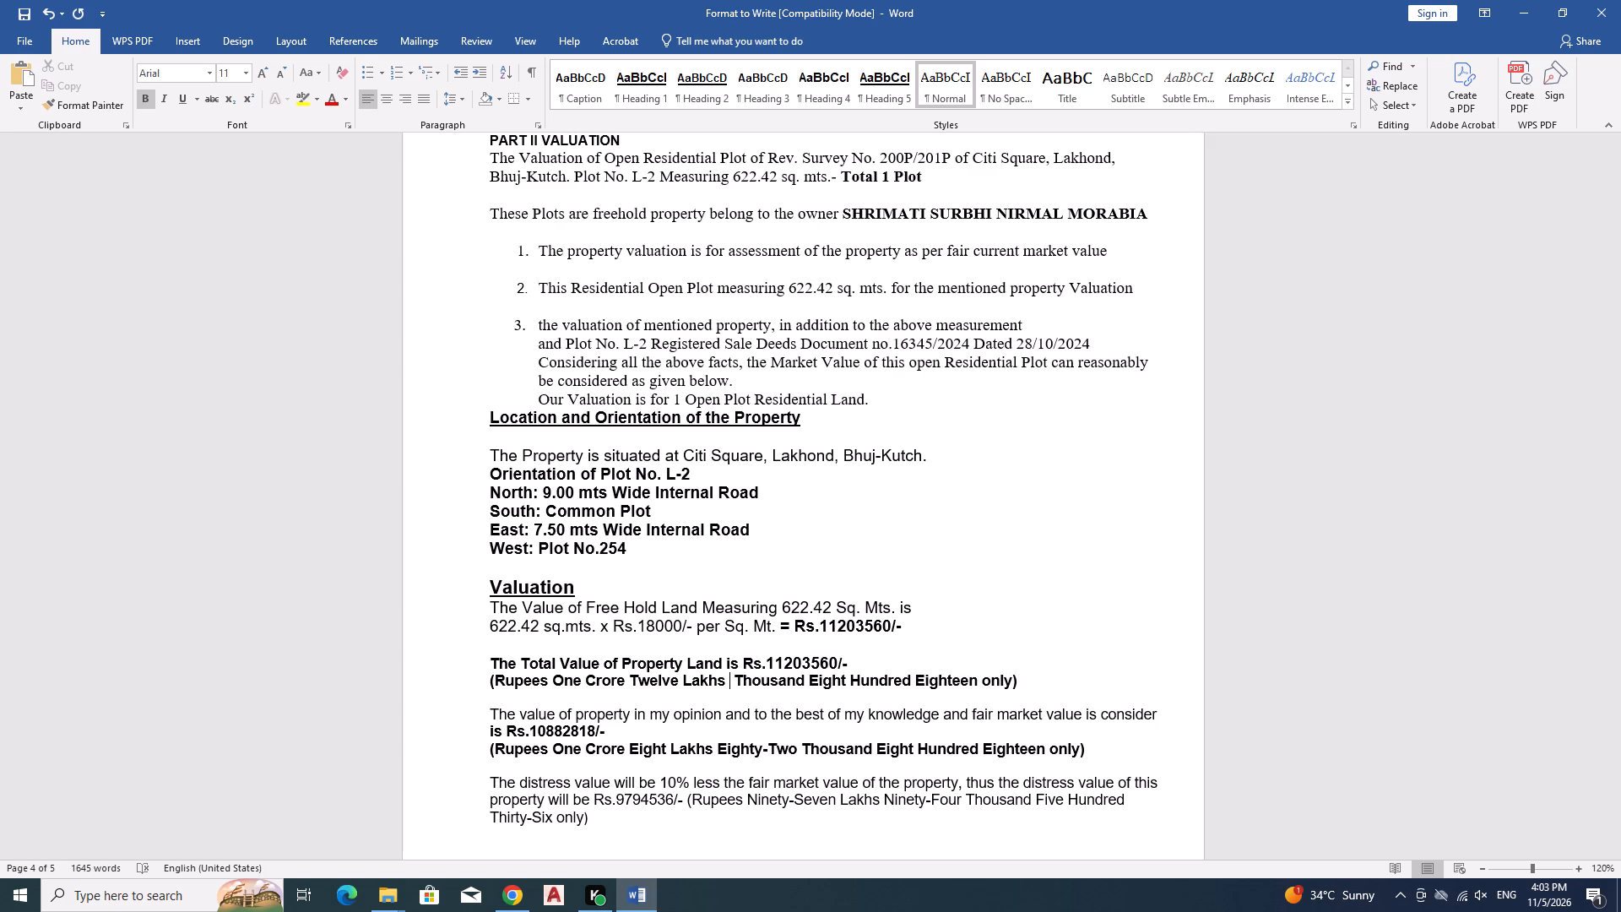
type("Thre")
key("e")
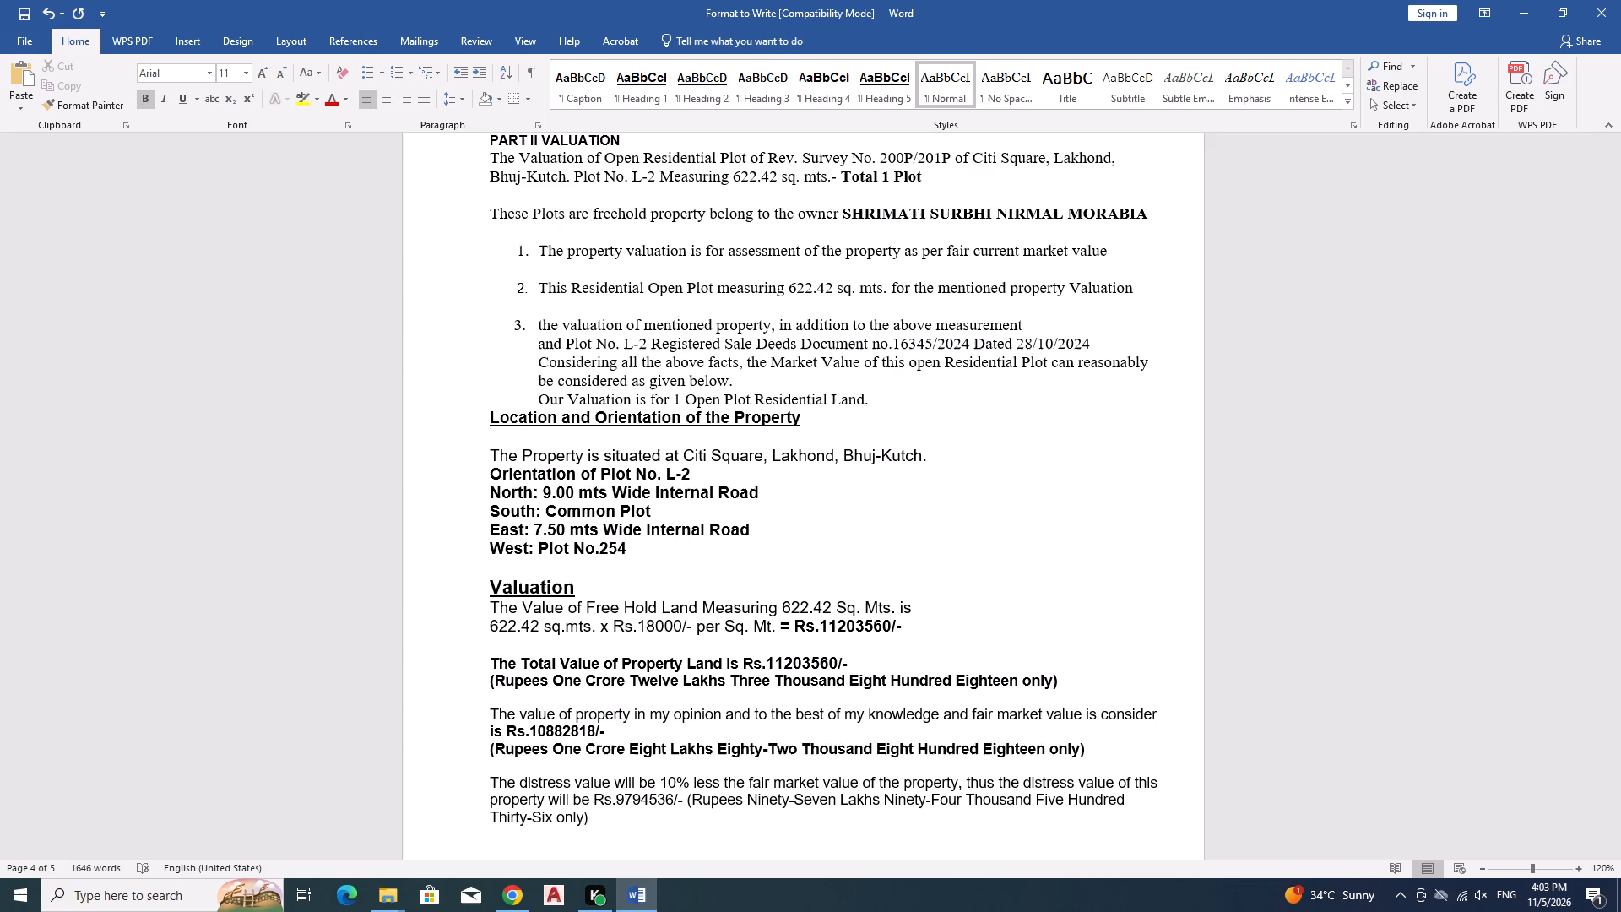
Change the hundreds in the total land value's amount in words to "Five Hundred".
key("Right")
key("Right")
key("Right")
key("Right")
key("Right")
key("Right")
key("Right")
key("Right")
key("Right")
key("Right")
key("Delete")
key("Delete")
key("Delete")
key("Delete")
key("Delete")
type("Five")
Replace the last number word before "only" in the total land value's amount in words with "Sixty".
key("Right")
key("Right")
key("Right")
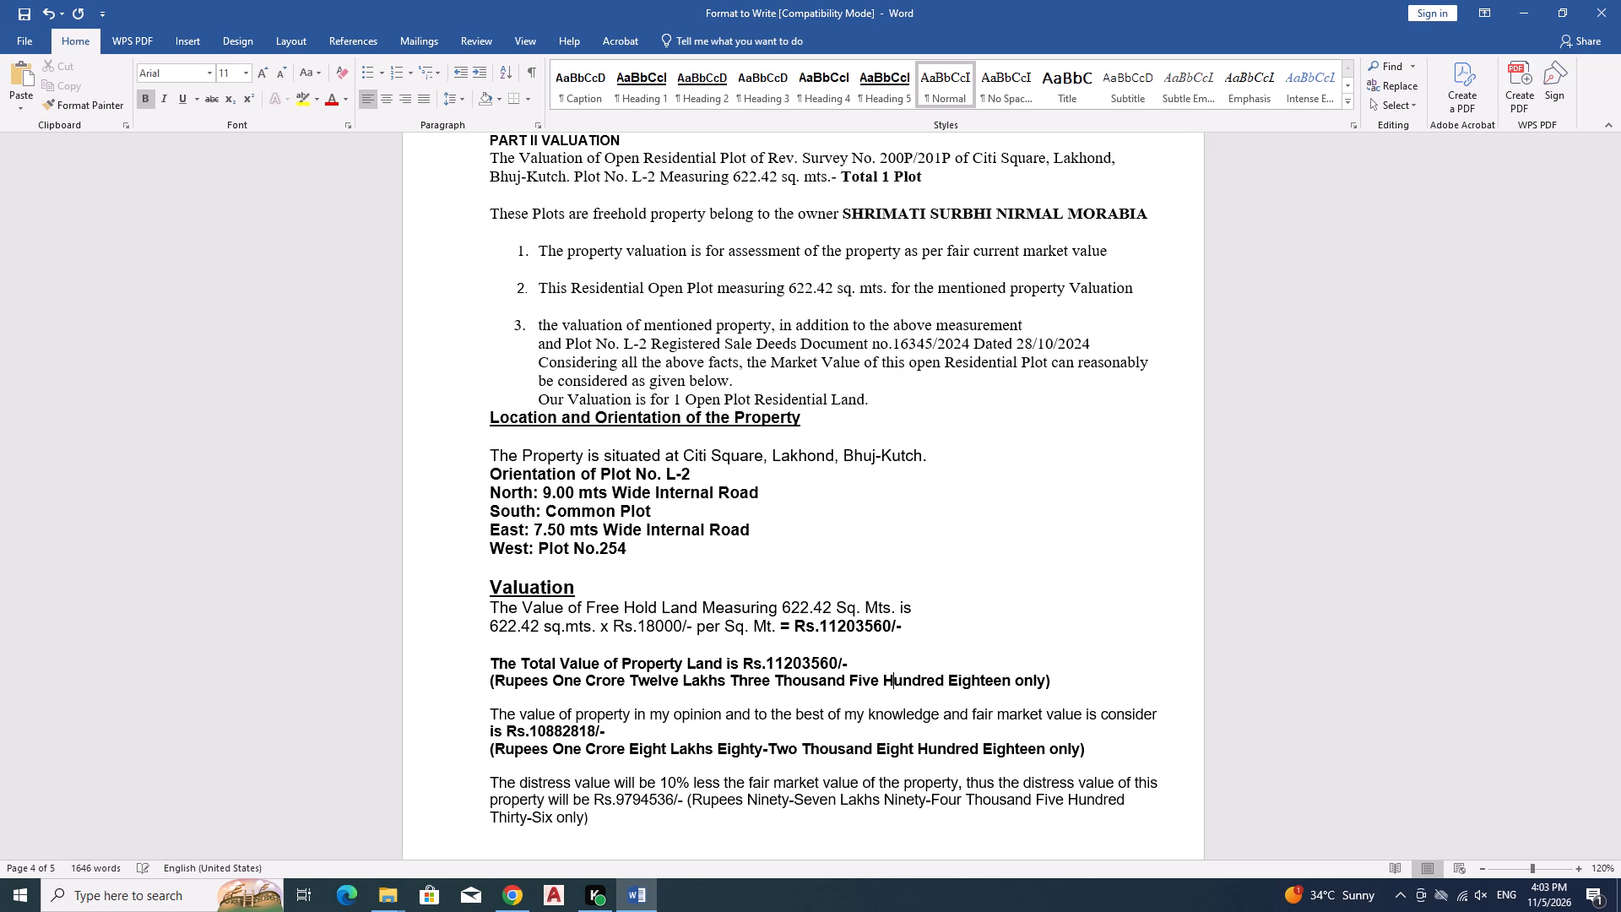
key("Right")
key("Right")
key("Right")
key("Right")
key("Right")
key("Right")
key("Delete")
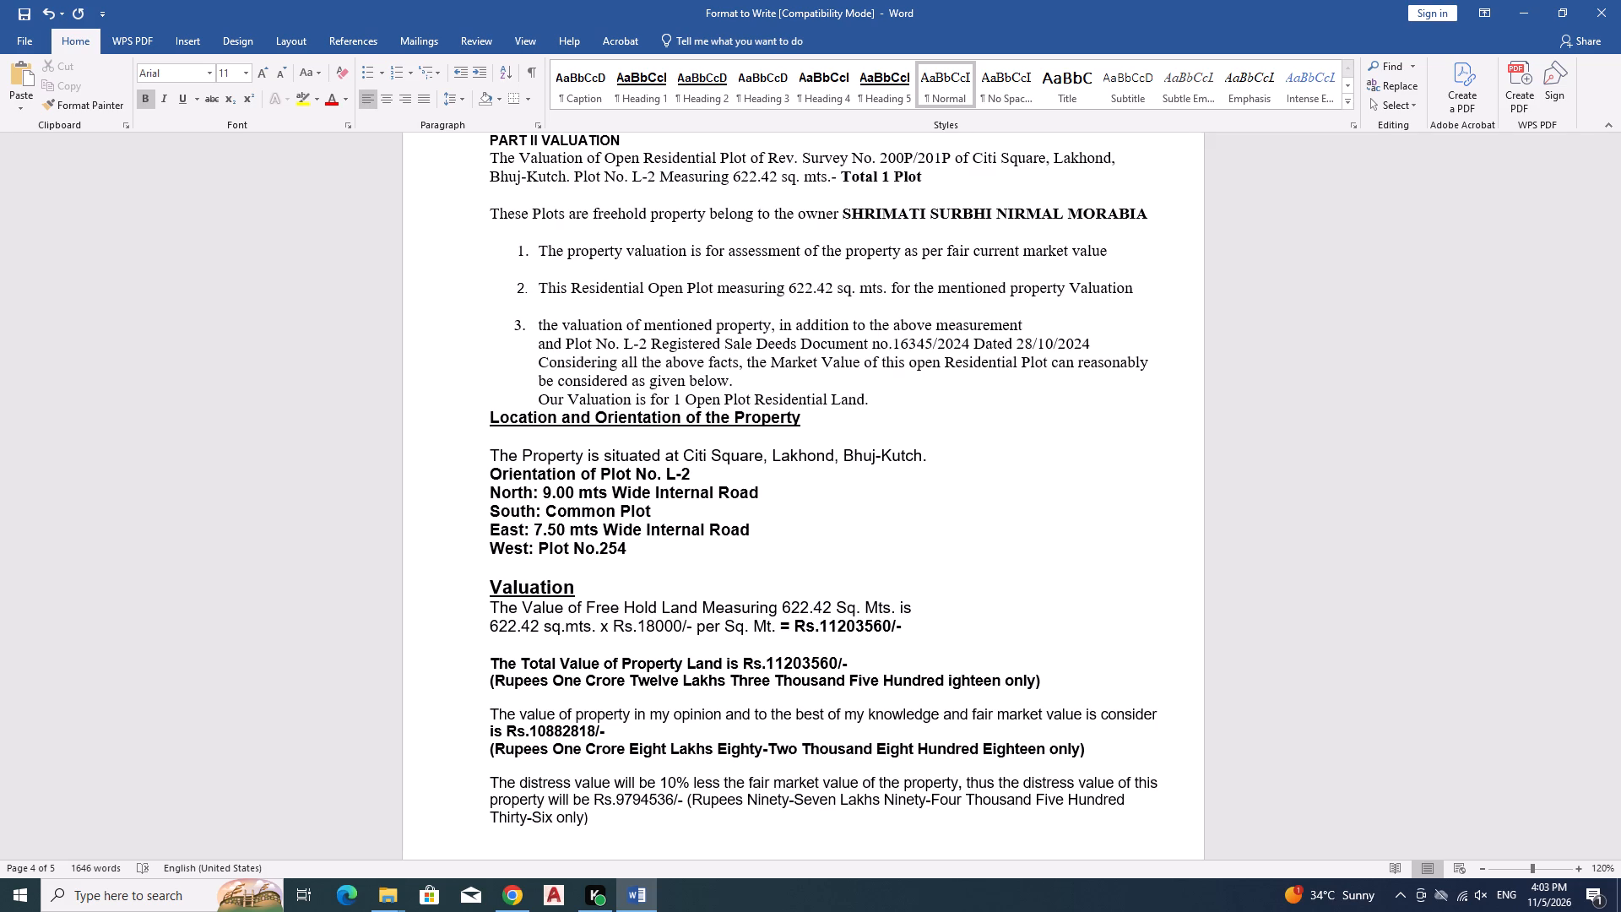
key("Delete")
key("Delete")
key("Delete")
key("Delete")
key("Delete")
key("Delete")
key("Delete")
type("Sixty")
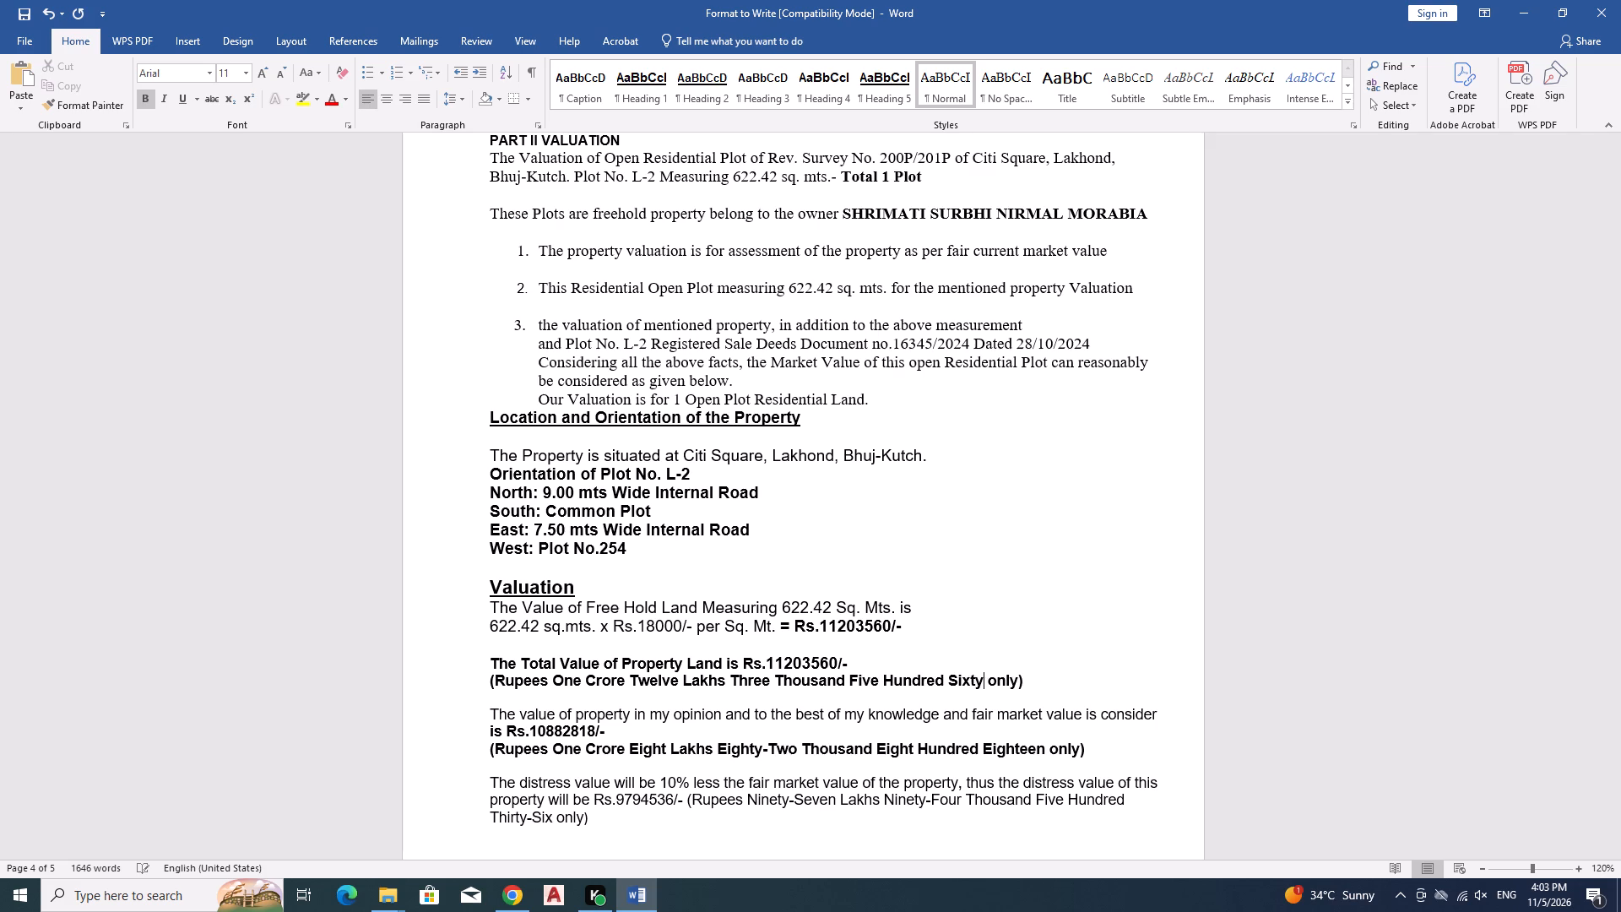
Save the valuation report document.
key("ctrl+s")
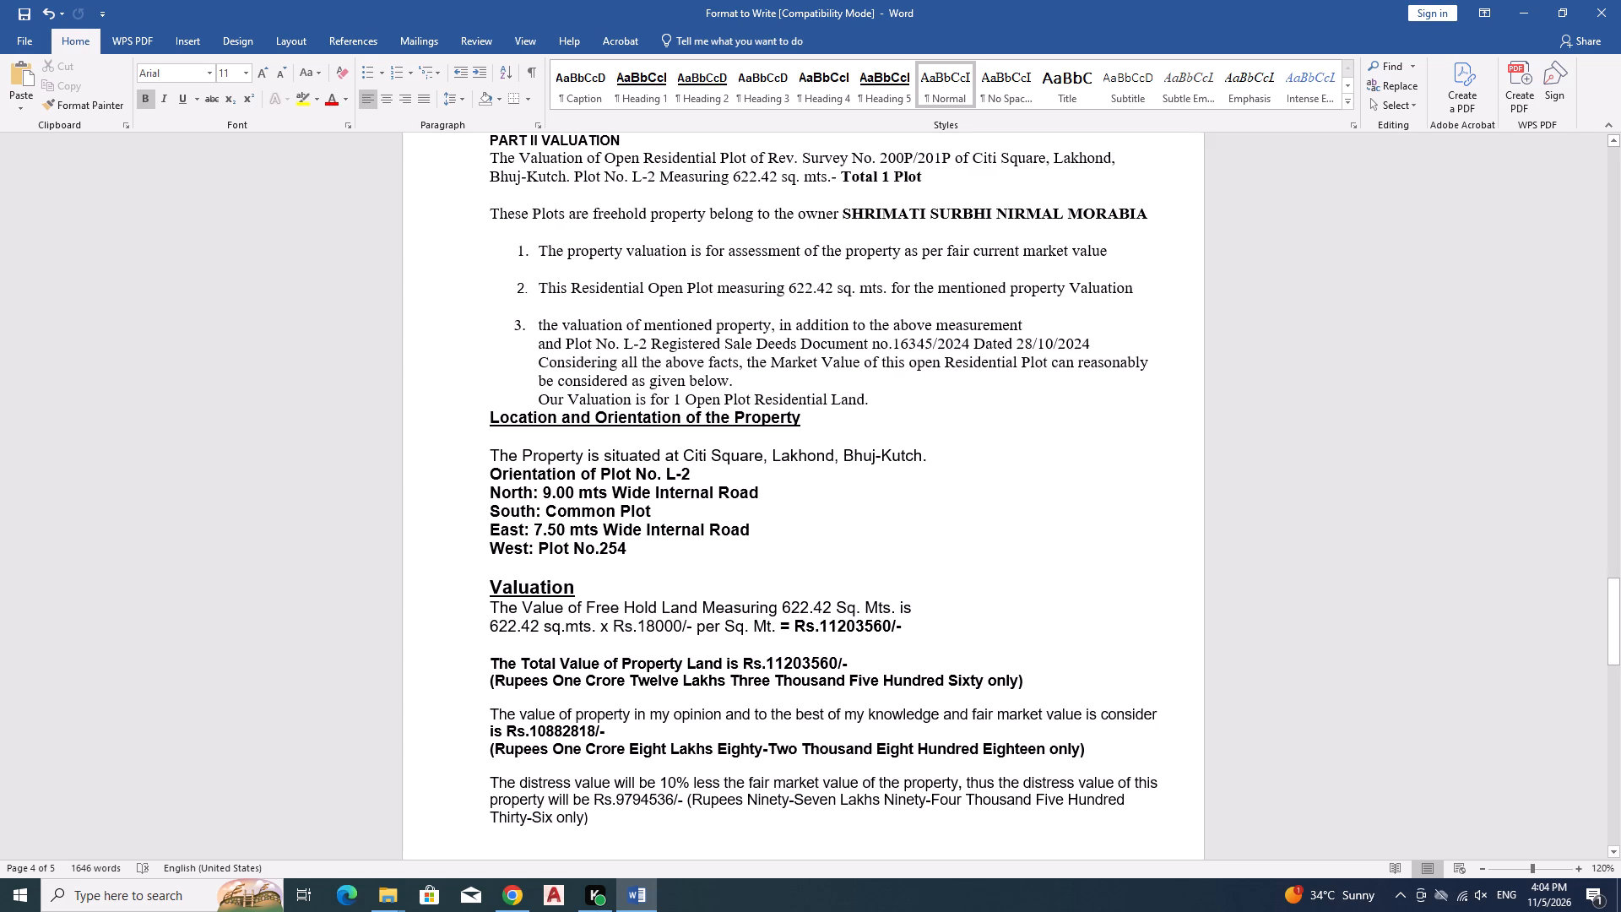
Copy the total land value's figure and amount in words over the fair market value's figure and words in the opinion paragraph.
left_click_drag(745, 660, 1083, 684)
key("ctrl+c")
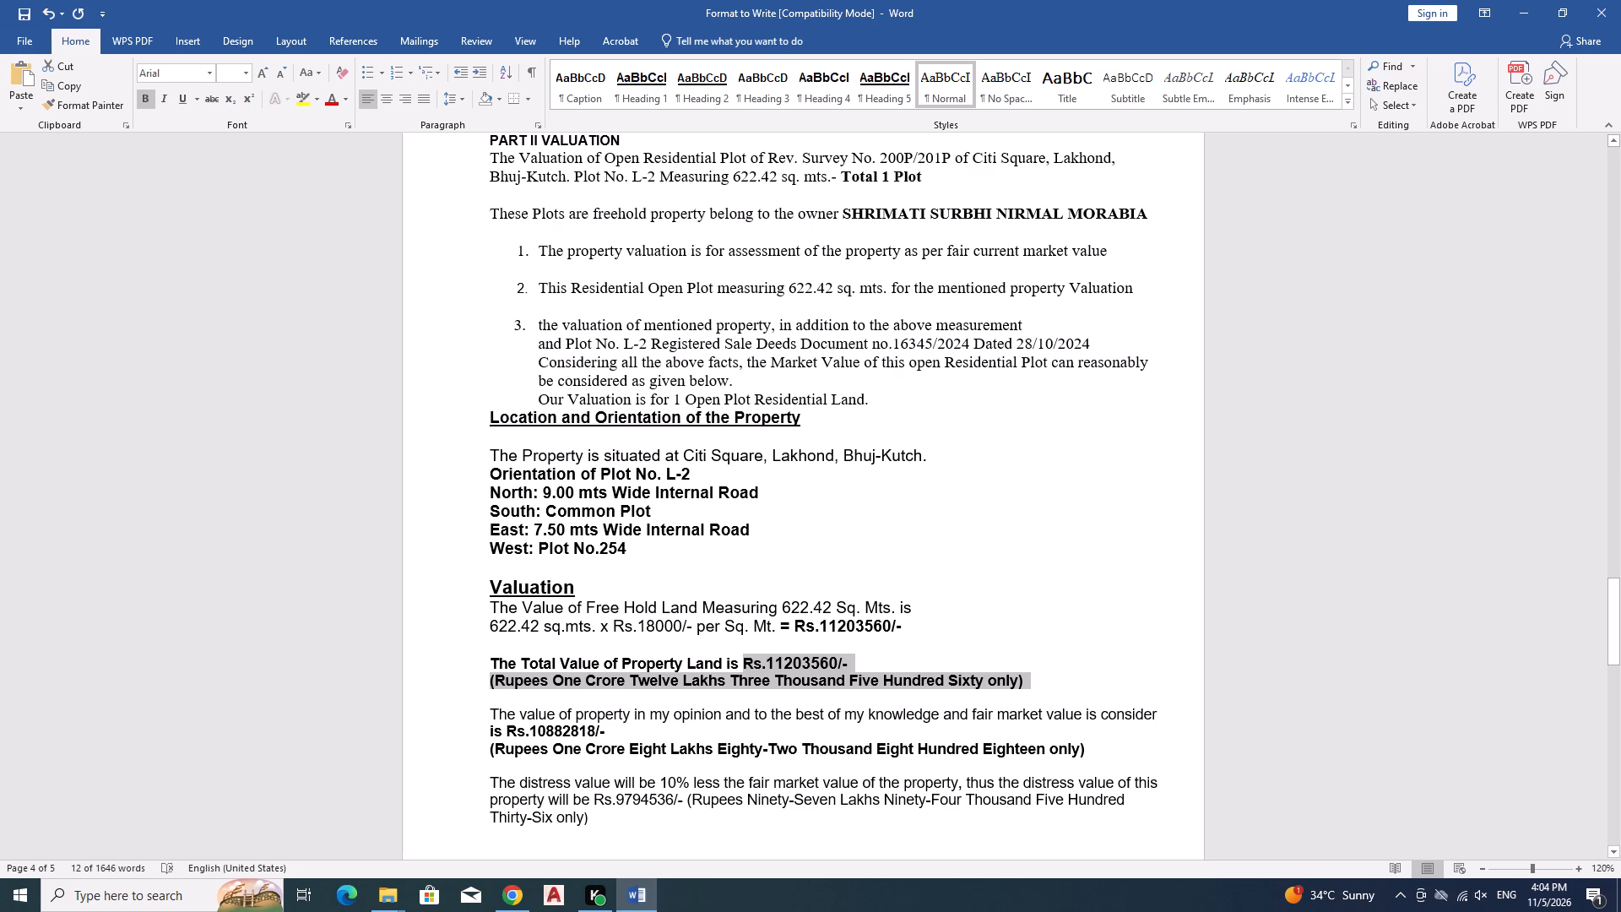
left_click_drag(509, 725, 1098, 741)
key("ctrl+v")
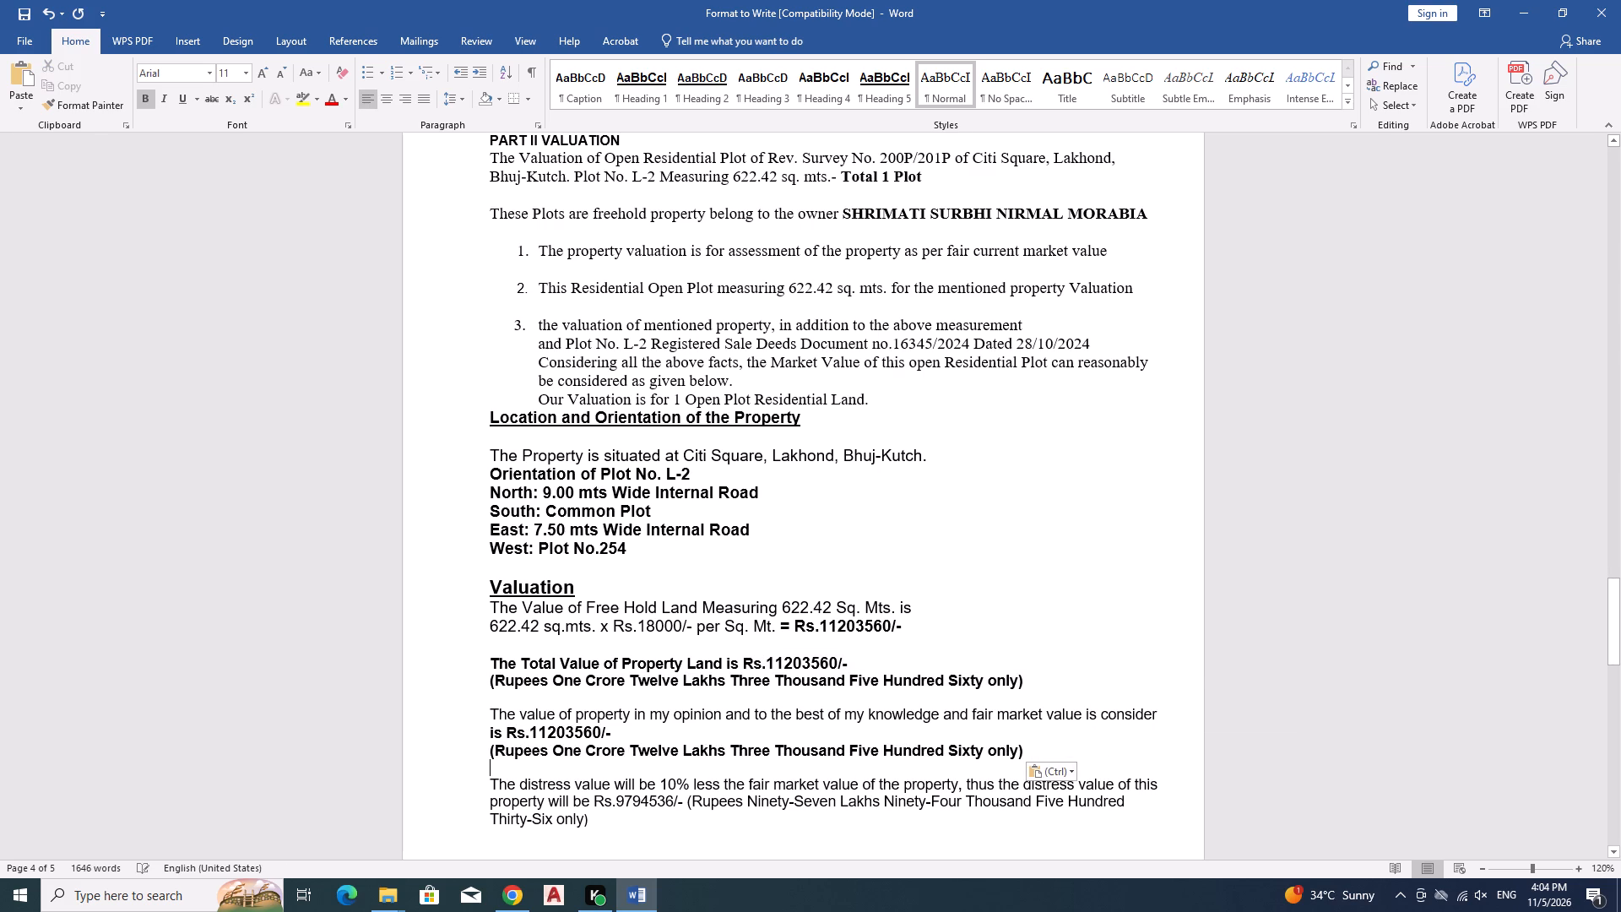
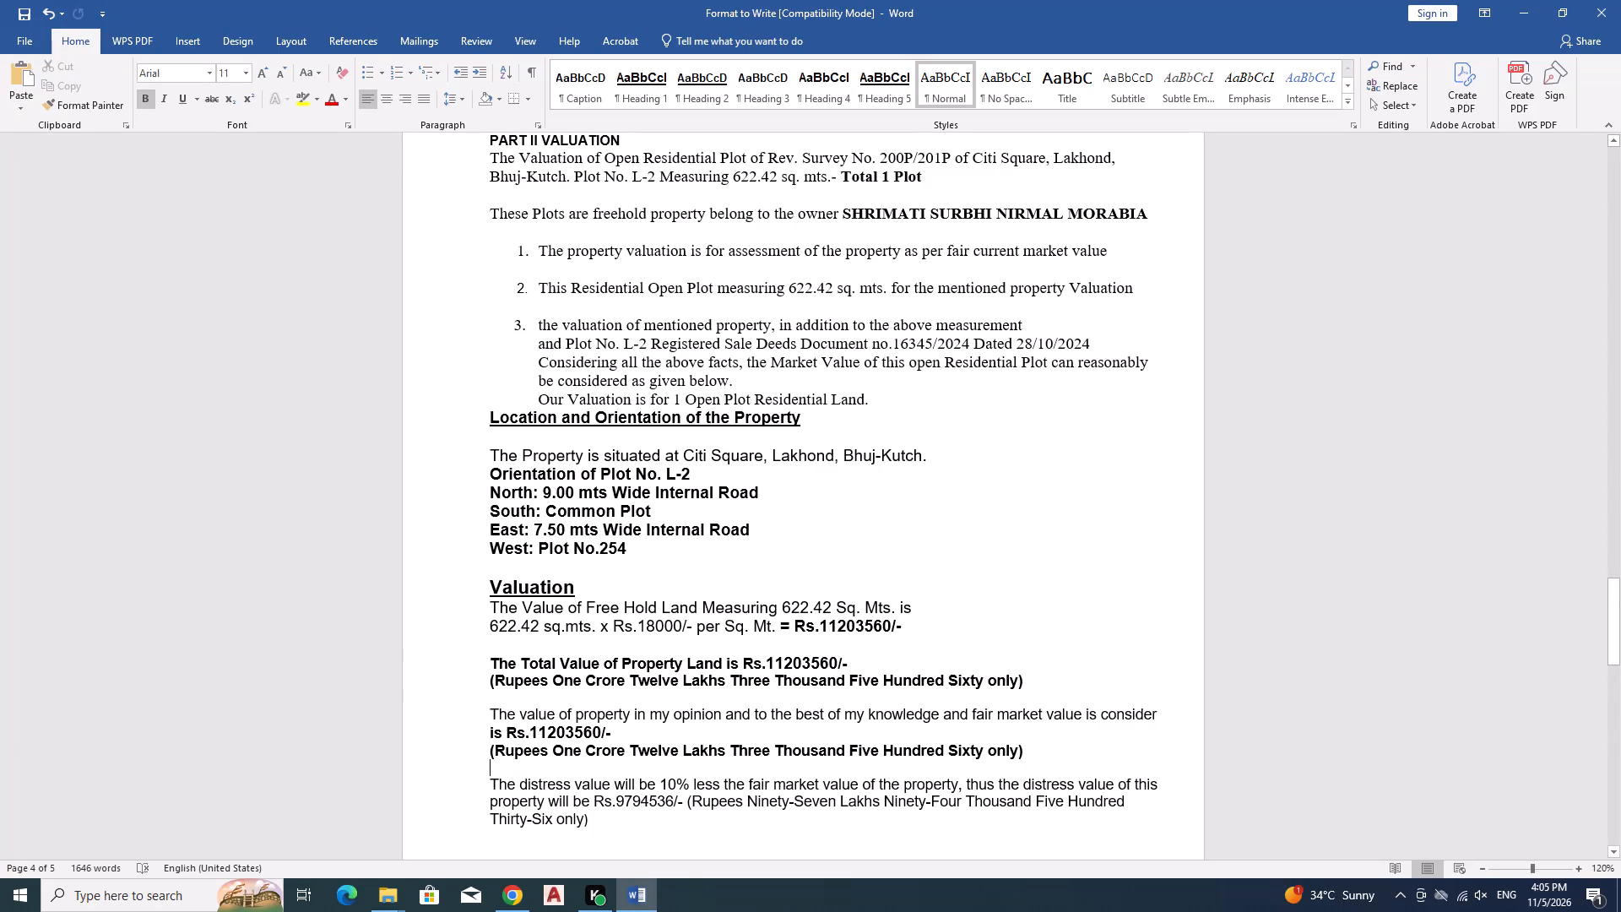
Set the distress value figure in the last valuation paragraph to Rs.10083204.
left_click_drag(616, 795, 671, 806)
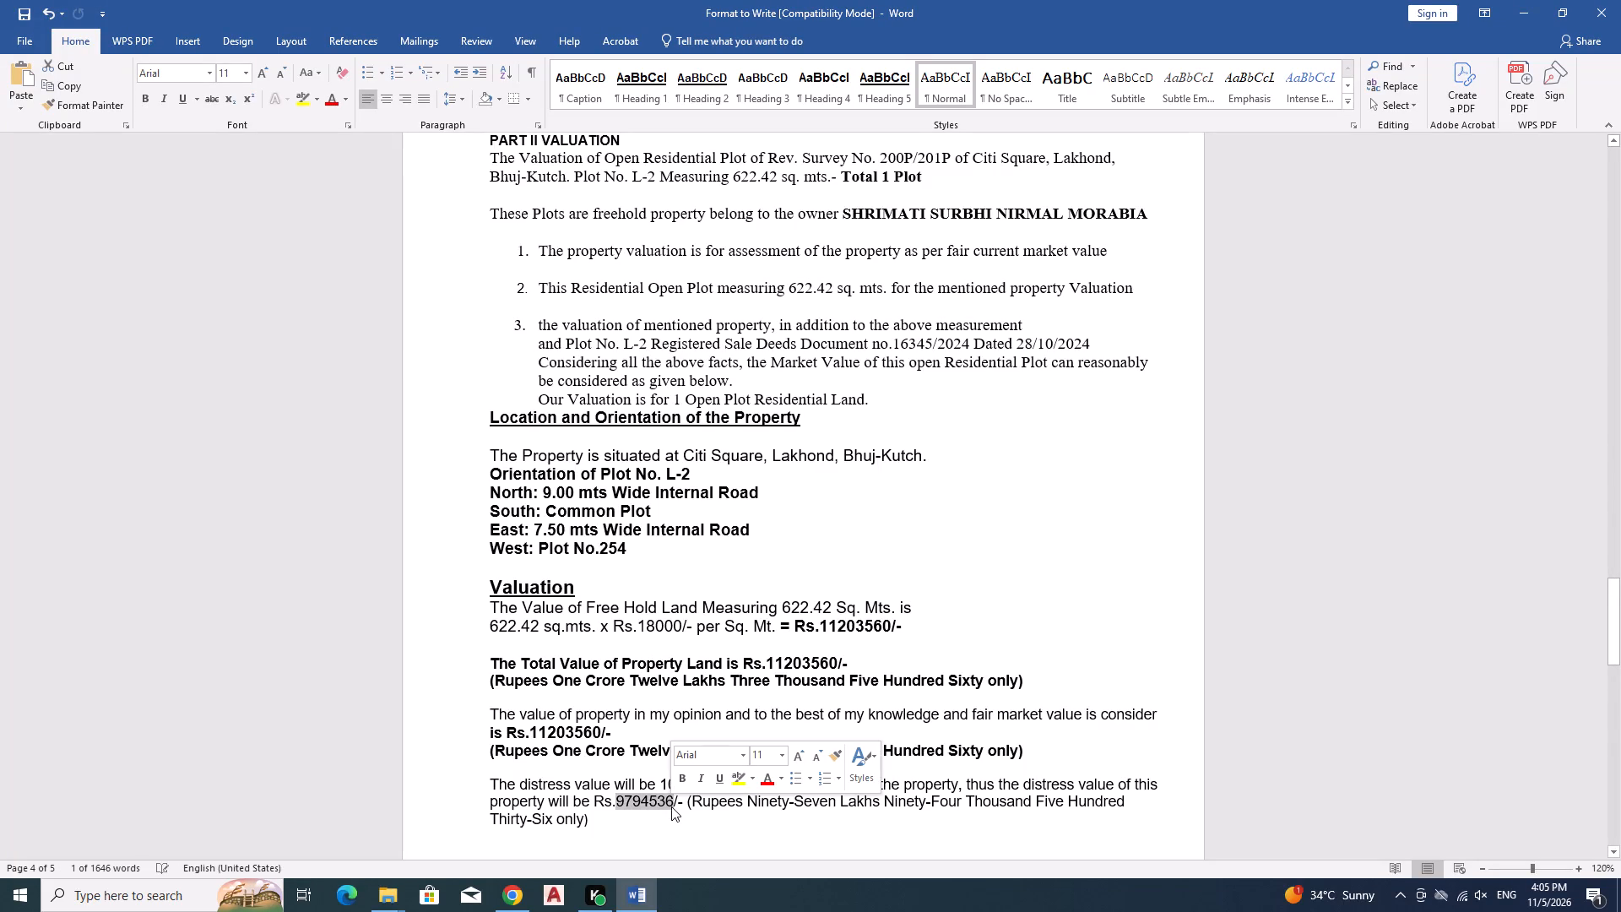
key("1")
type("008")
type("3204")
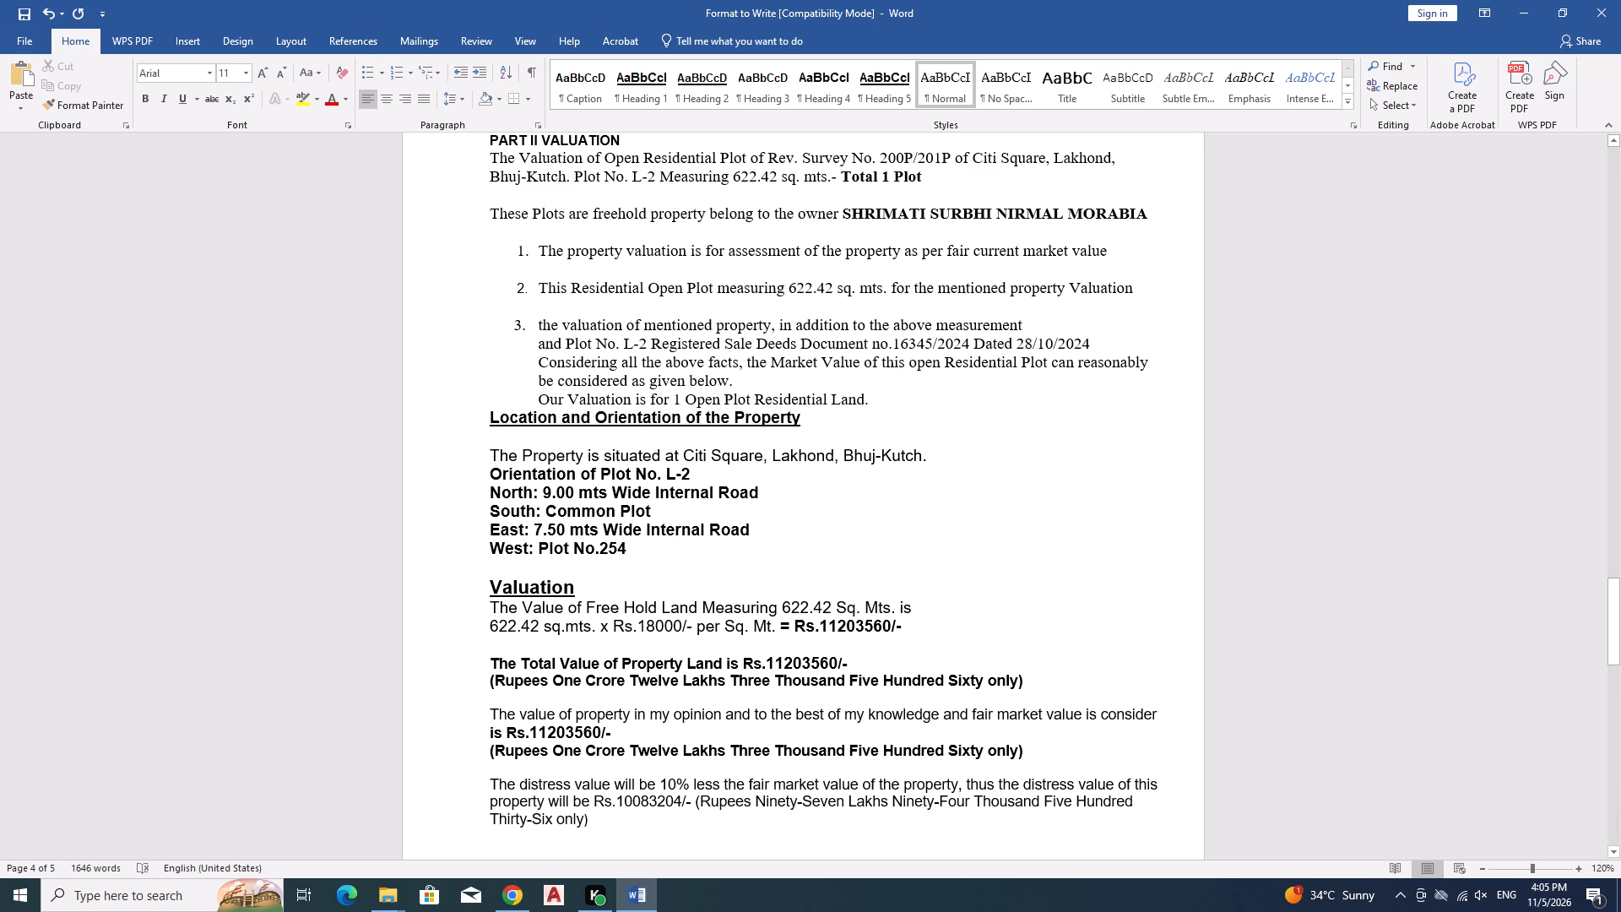
Insert "One Crore" after "Rupees" in the distress value's amount in words.
left_click(762, 801)
key("Left")
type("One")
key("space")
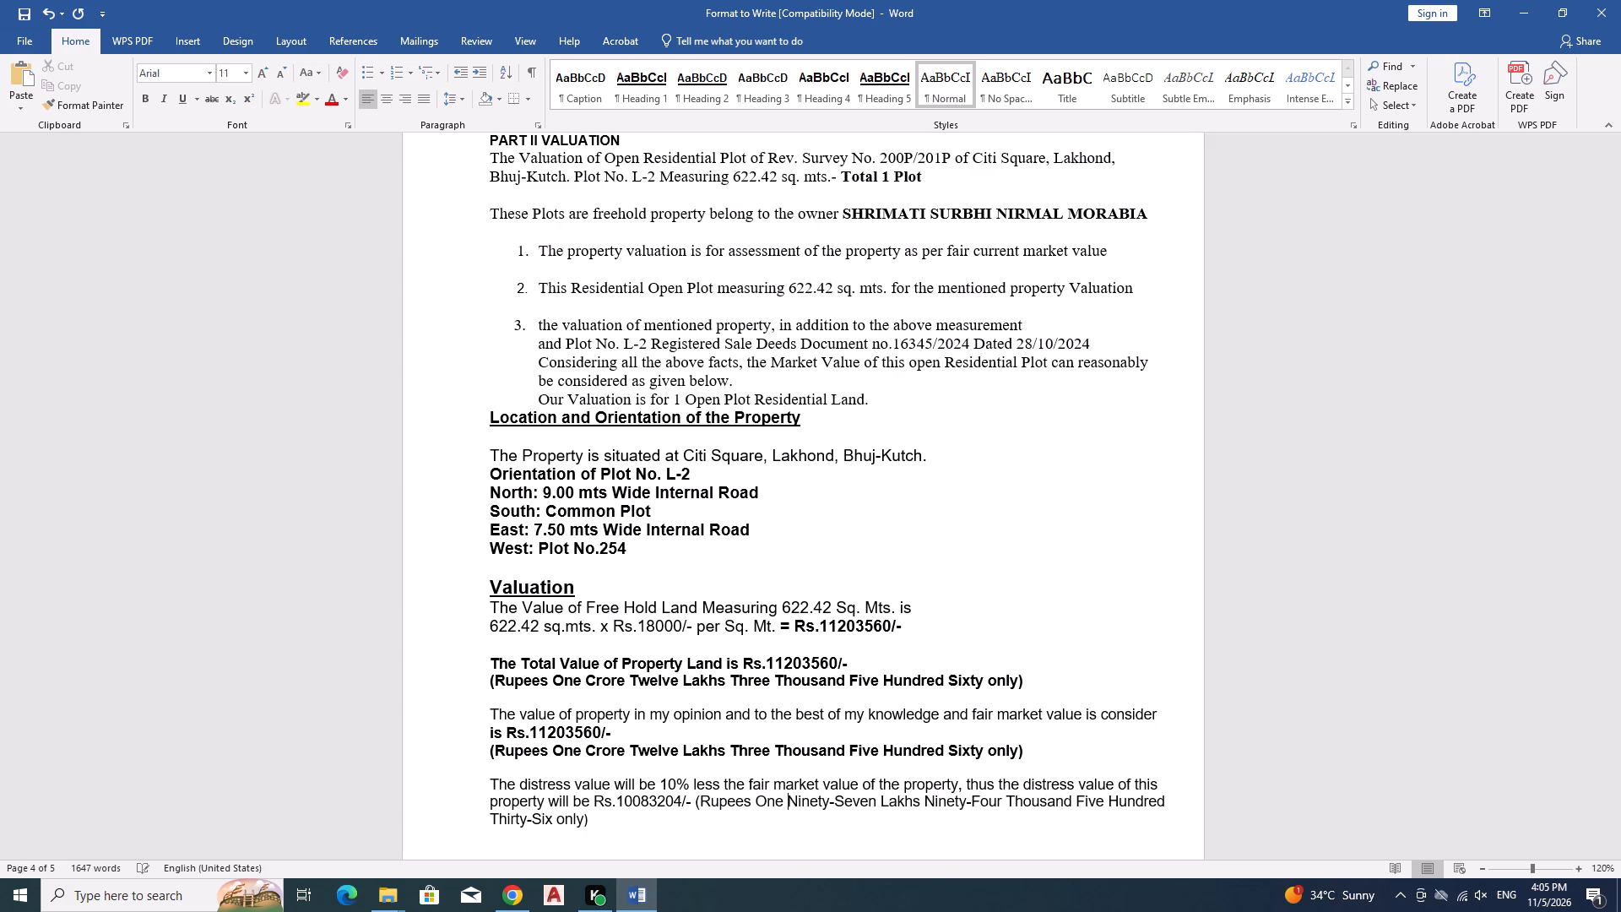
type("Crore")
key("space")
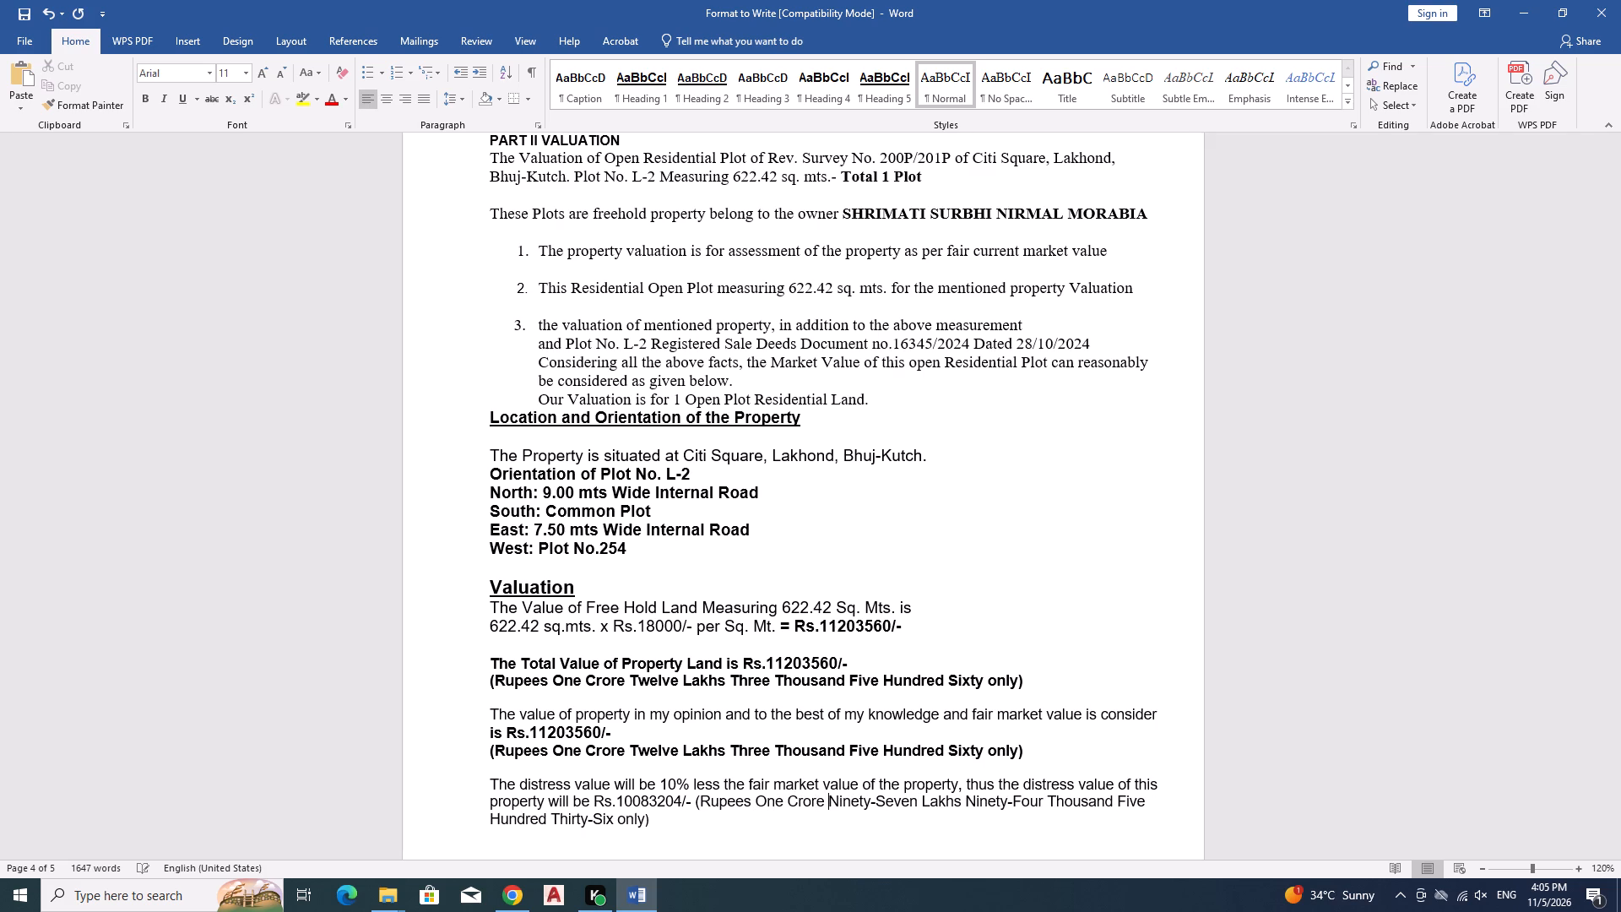
Replace the number word before "Lakhs" in the distress value's amount in words with "Eight".
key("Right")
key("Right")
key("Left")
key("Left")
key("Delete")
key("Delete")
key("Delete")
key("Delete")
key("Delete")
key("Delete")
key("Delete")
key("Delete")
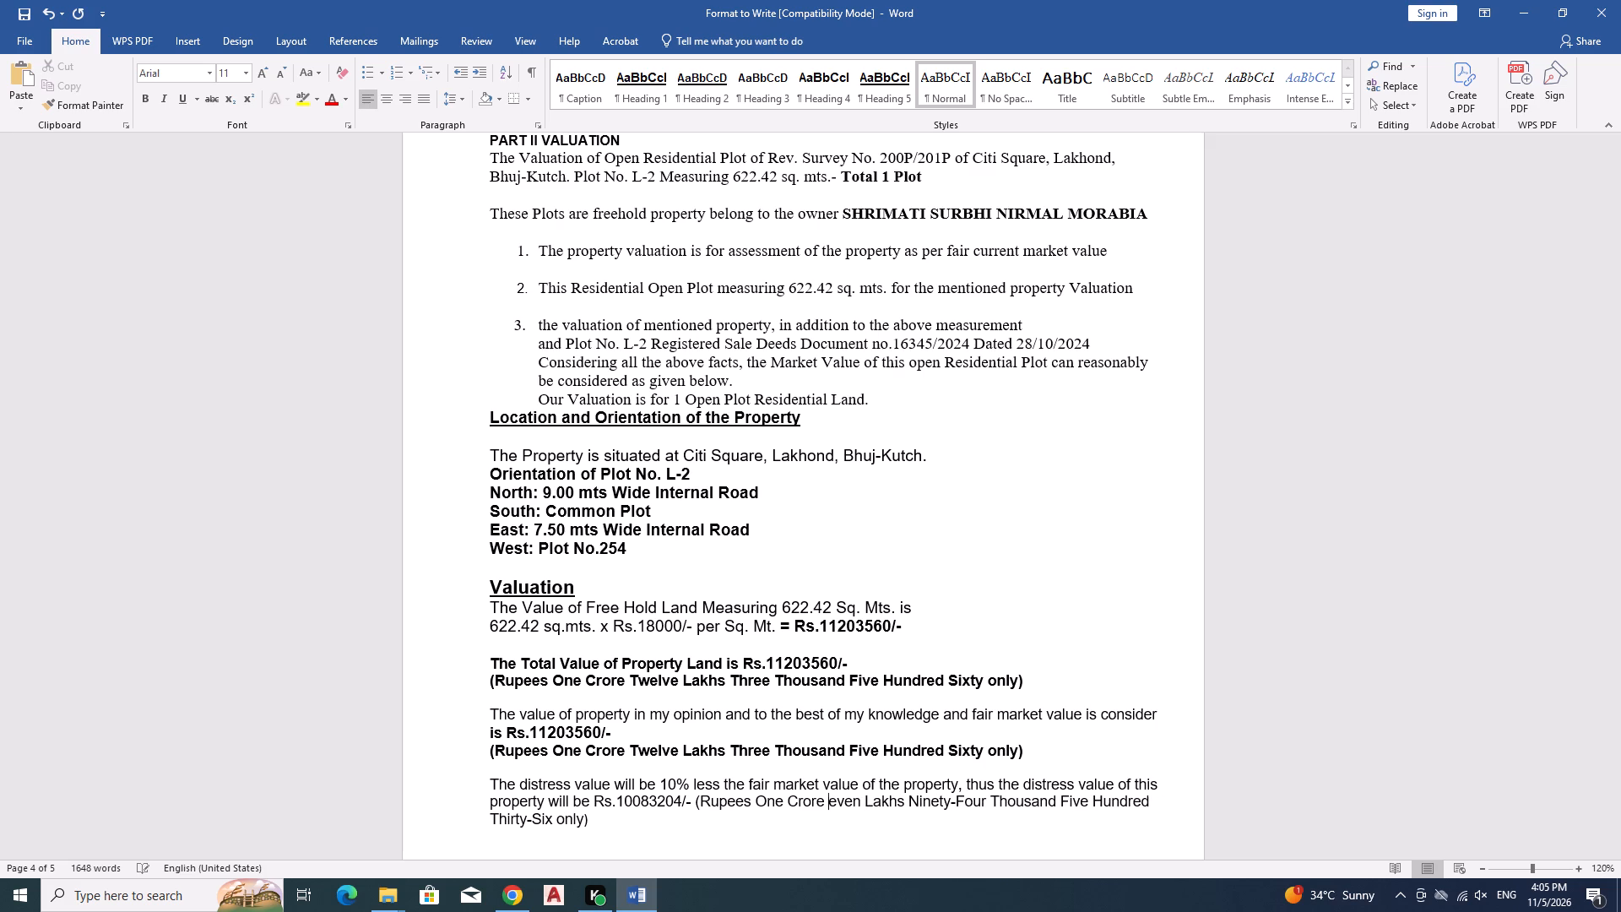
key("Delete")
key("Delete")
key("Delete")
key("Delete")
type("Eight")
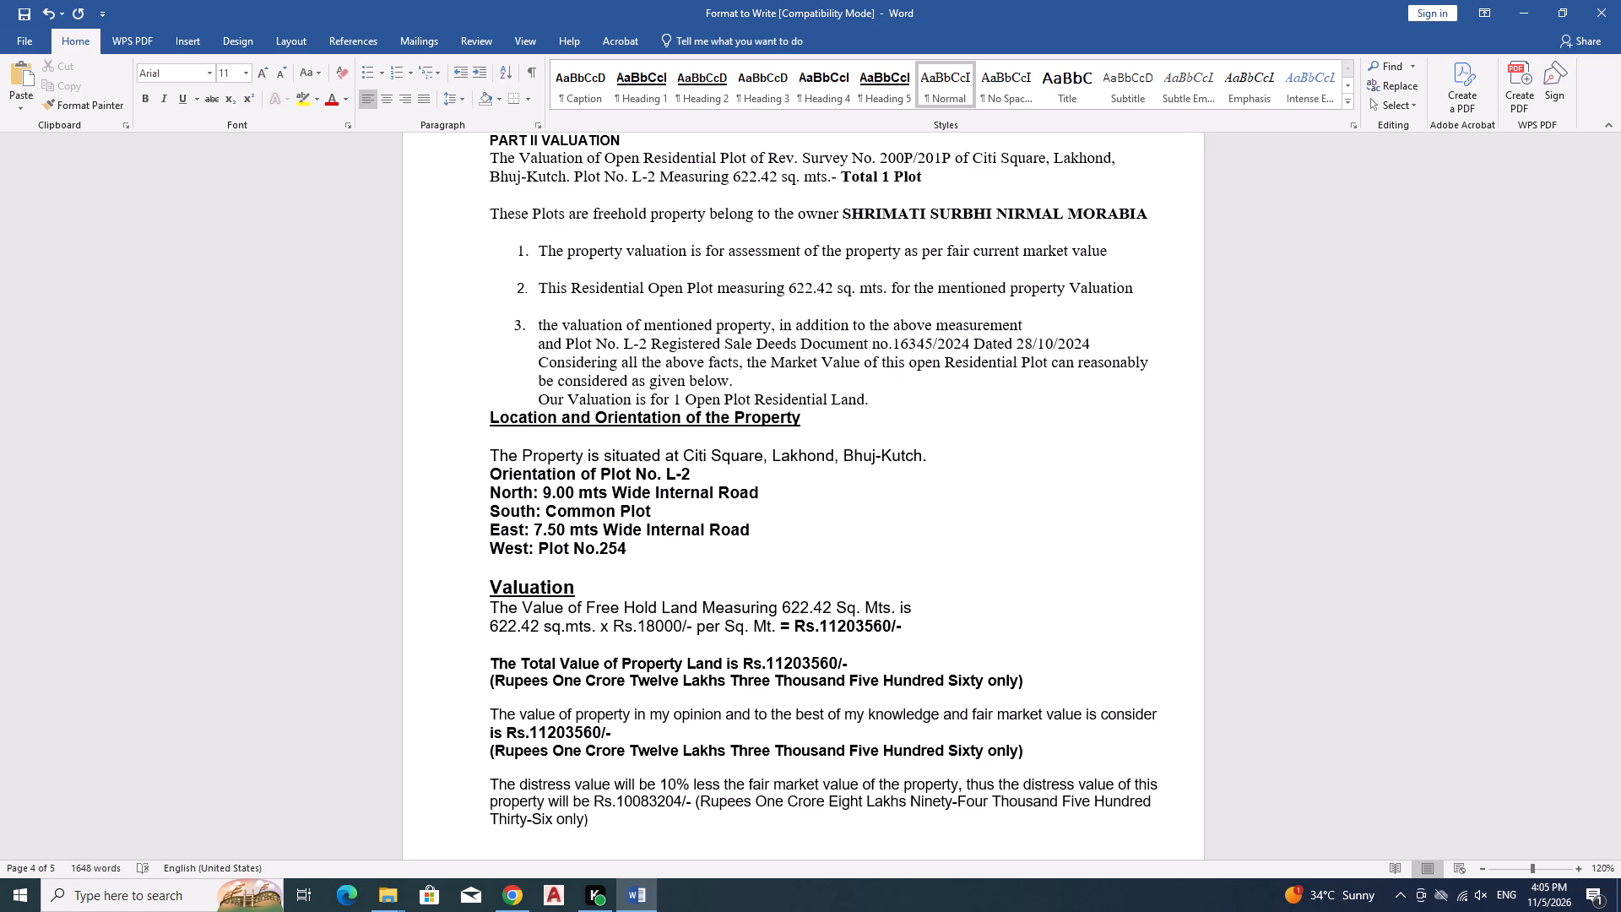
Replace the number word before "Thousand" in the distress value's amount in words with "Three".
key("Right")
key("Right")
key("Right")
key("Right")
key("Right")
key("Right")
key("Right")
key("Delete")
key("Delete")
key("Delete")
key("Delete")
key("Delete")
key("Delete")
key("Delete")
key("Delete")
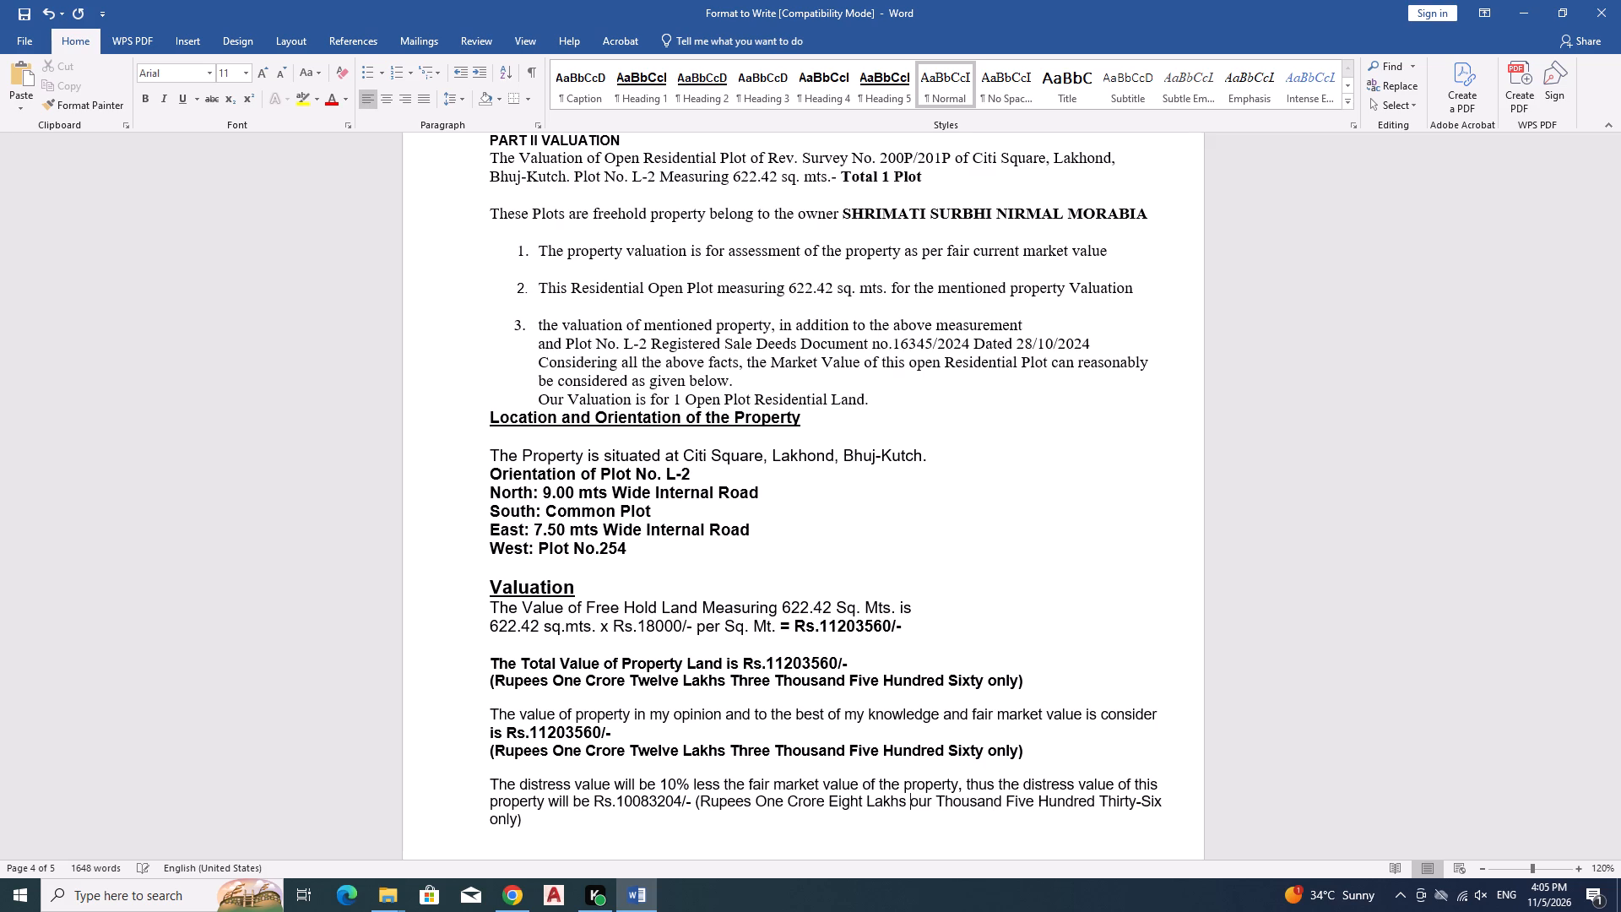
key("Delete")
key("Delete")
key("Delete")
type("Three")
Replace the last number word before "only" in the distress value's amount in words with "Sixty".
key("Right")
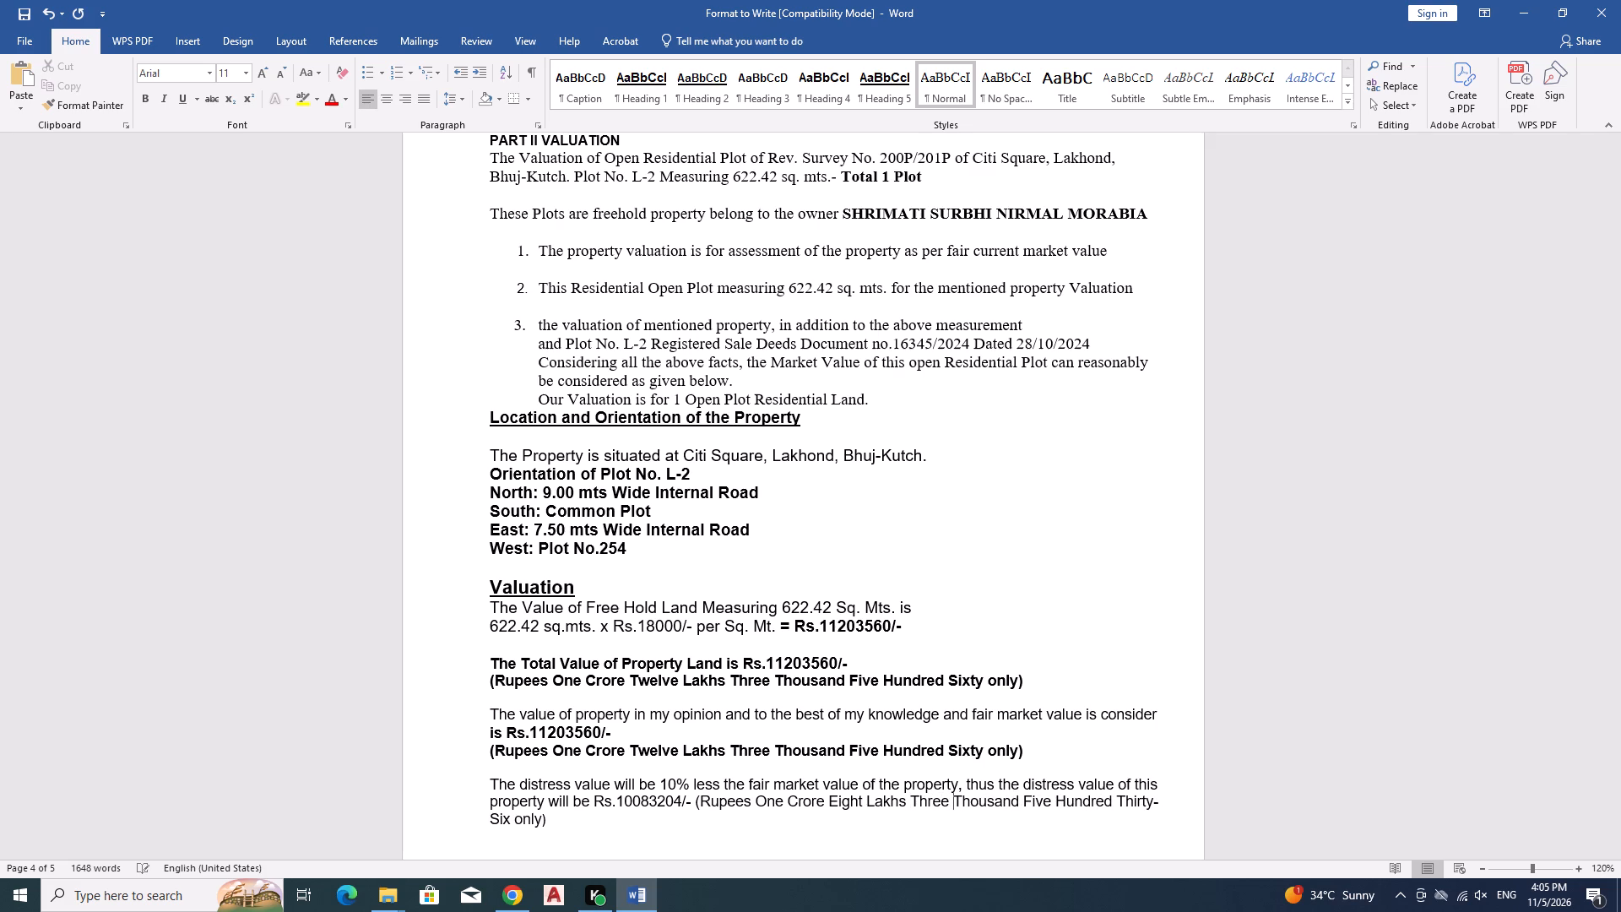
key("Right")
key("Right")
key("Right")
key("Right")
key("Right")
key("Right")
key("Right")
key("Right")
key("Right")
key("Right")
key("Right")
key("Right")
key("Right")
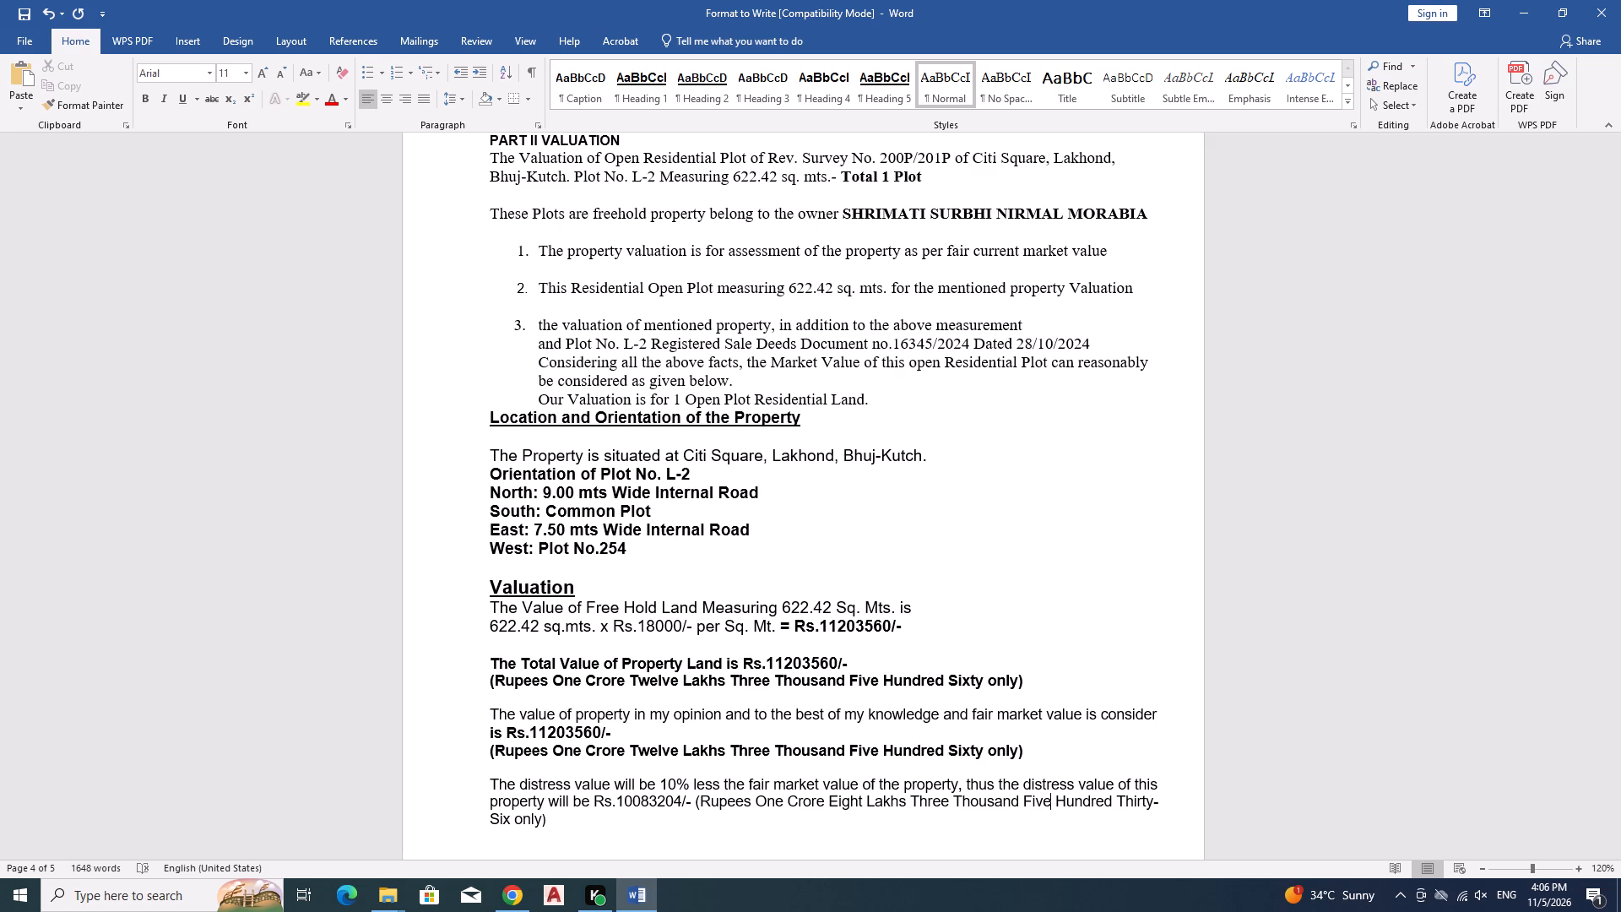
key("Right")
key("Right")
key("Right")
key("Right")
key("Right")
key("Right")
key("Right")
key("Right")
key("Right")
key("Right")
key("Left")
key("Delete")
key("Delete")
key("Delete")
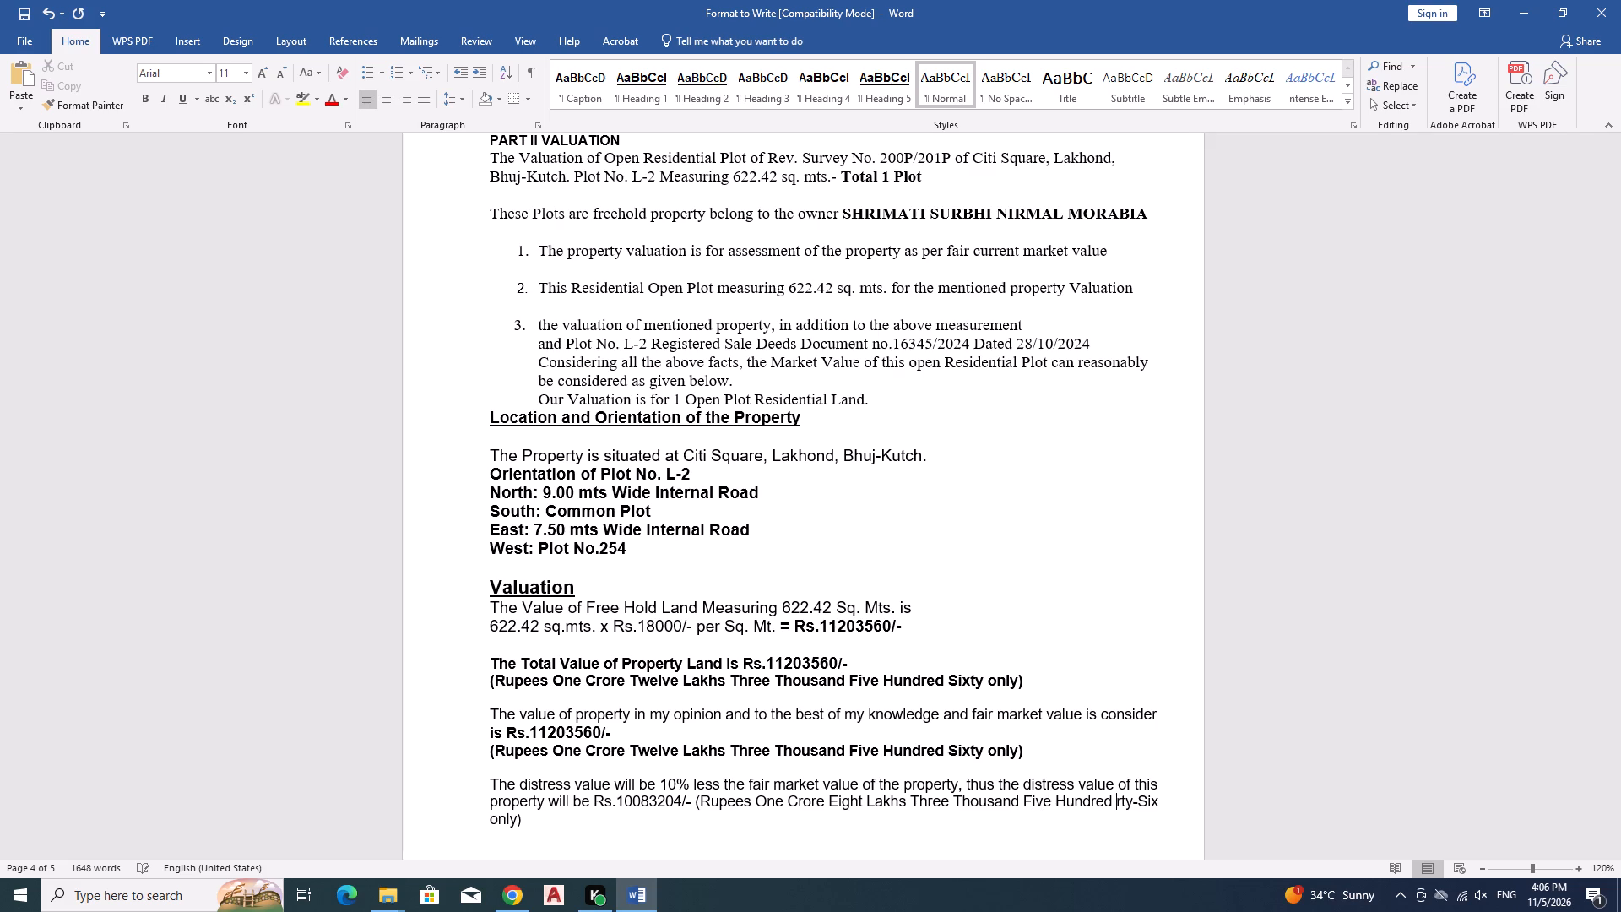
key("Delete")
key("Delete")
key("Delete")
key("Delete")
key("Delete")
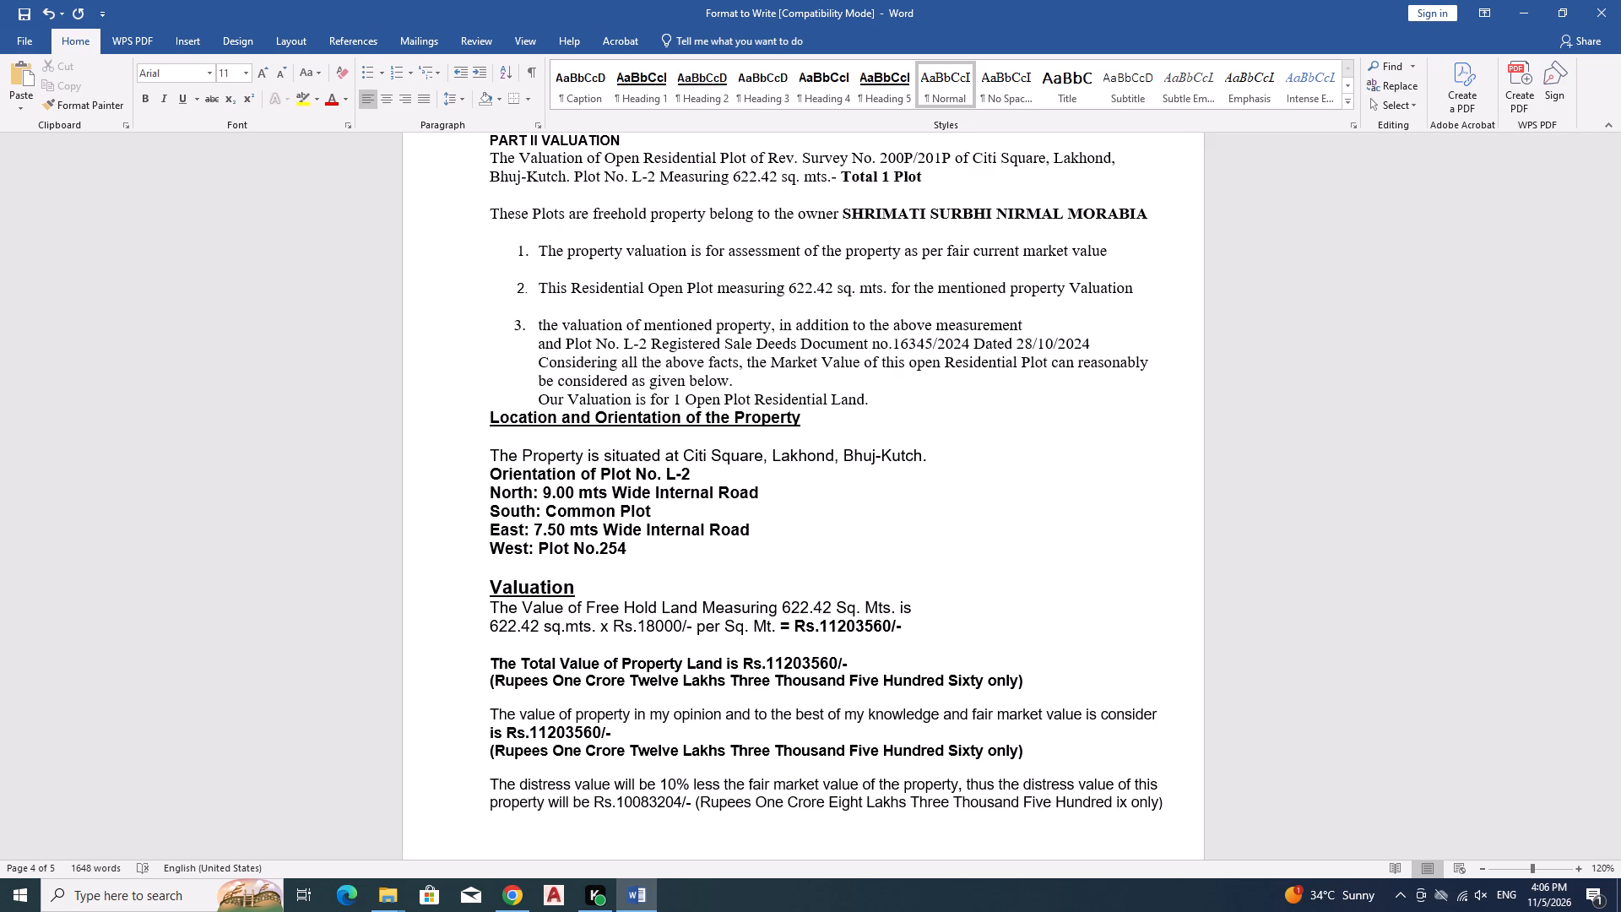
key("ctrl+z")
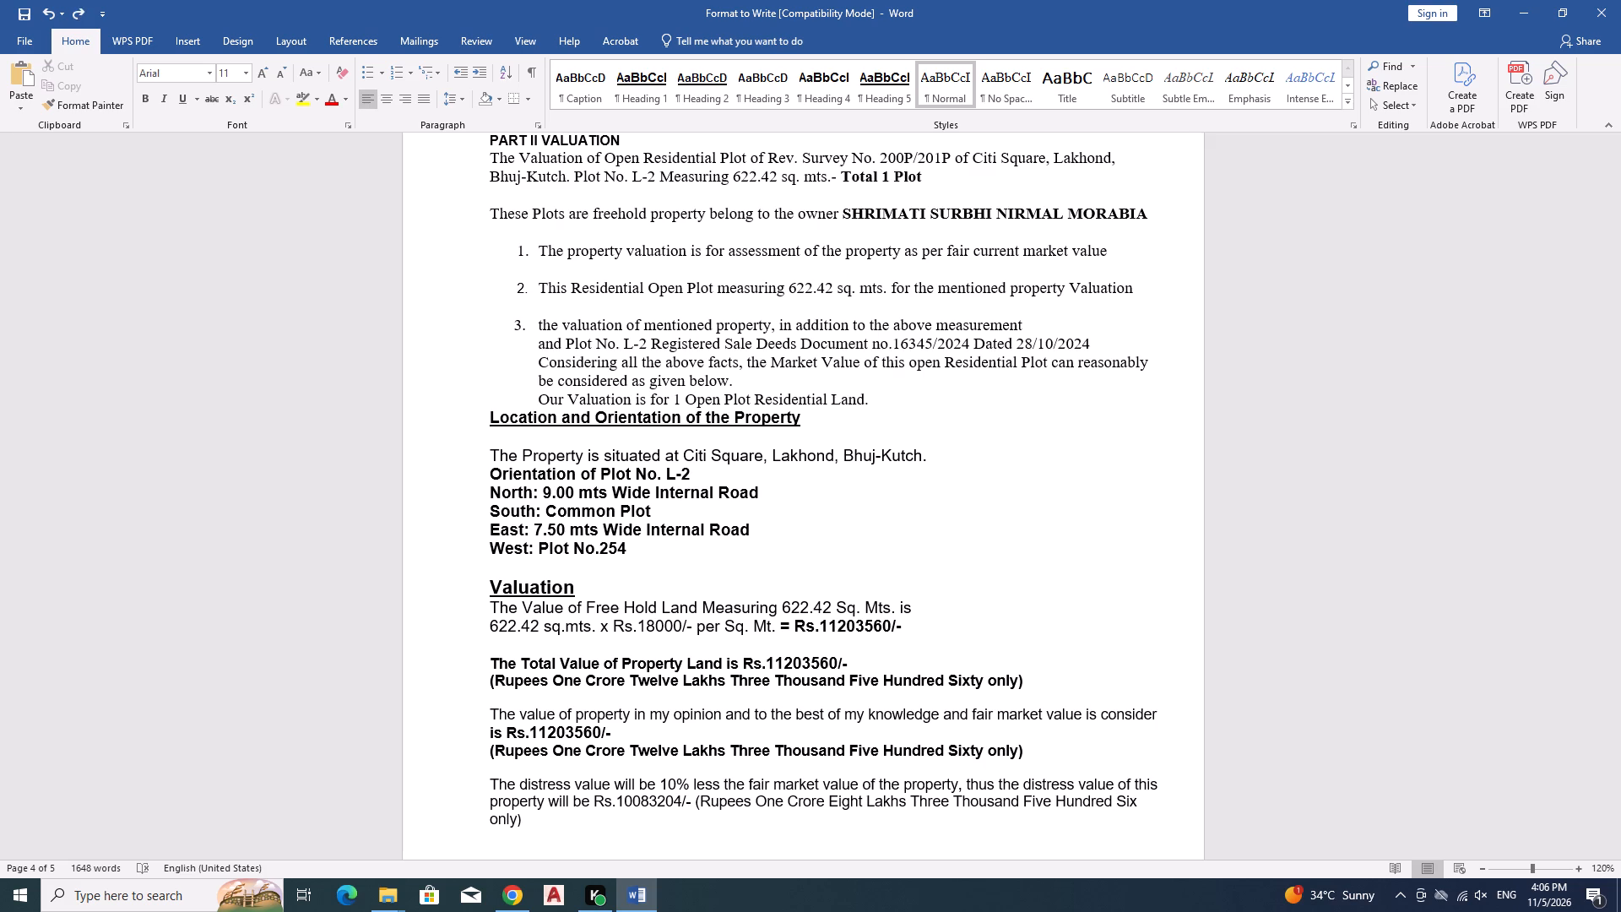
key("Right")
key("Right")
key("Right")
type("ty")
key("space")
Break the distress value's amount in words so that "Sixty" starts on a new line.
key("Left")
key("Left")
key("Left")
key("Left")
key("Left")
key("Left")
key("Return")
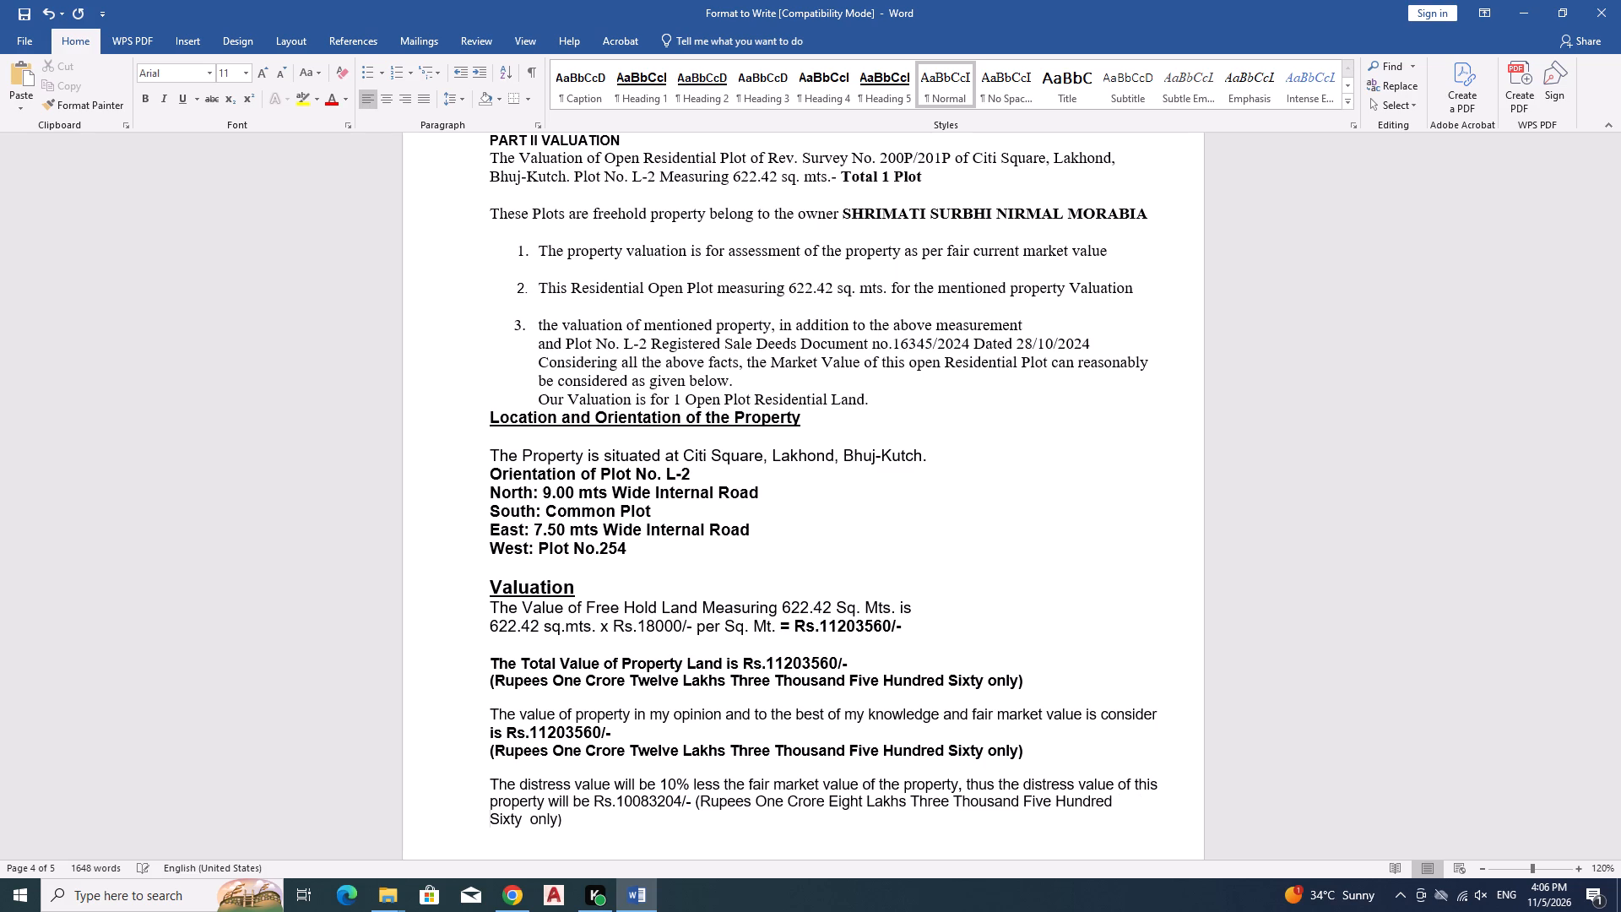
Reduce the gap between "Sixty" and "only" in the distress value's amount in words to a single space.
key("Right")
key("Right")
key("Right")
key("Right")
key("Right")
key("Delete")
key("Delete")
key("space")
Save the valuation report document.
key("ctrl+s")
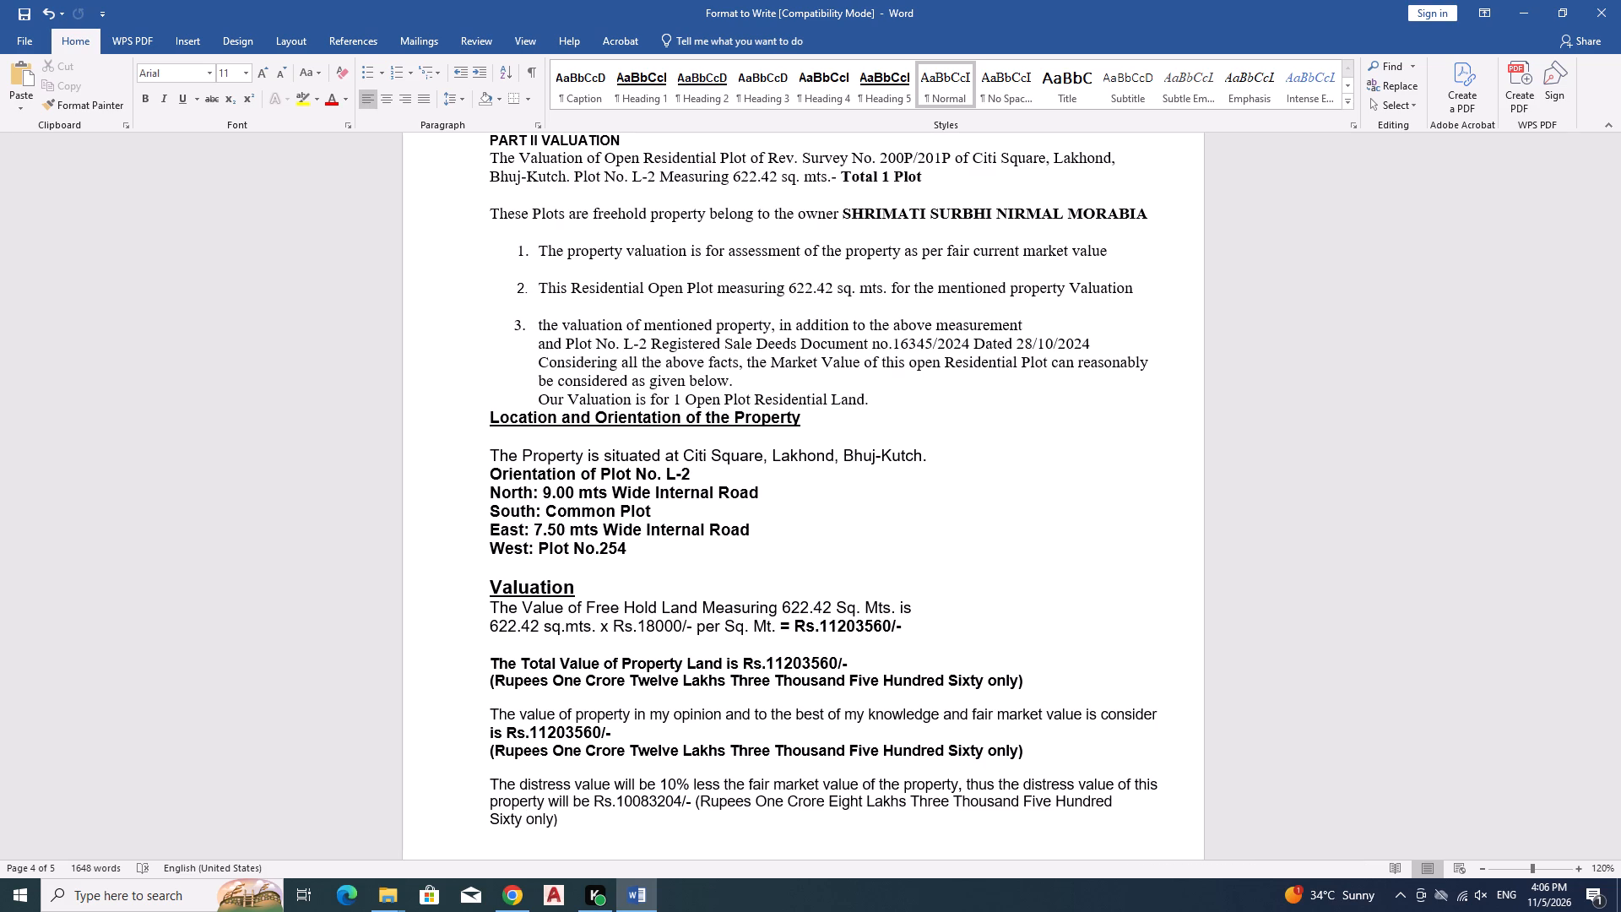
Enlarge the font of the fair market value's amount in words in the opinion paragraph by one size.
scroll(673, 634, "down", 4)
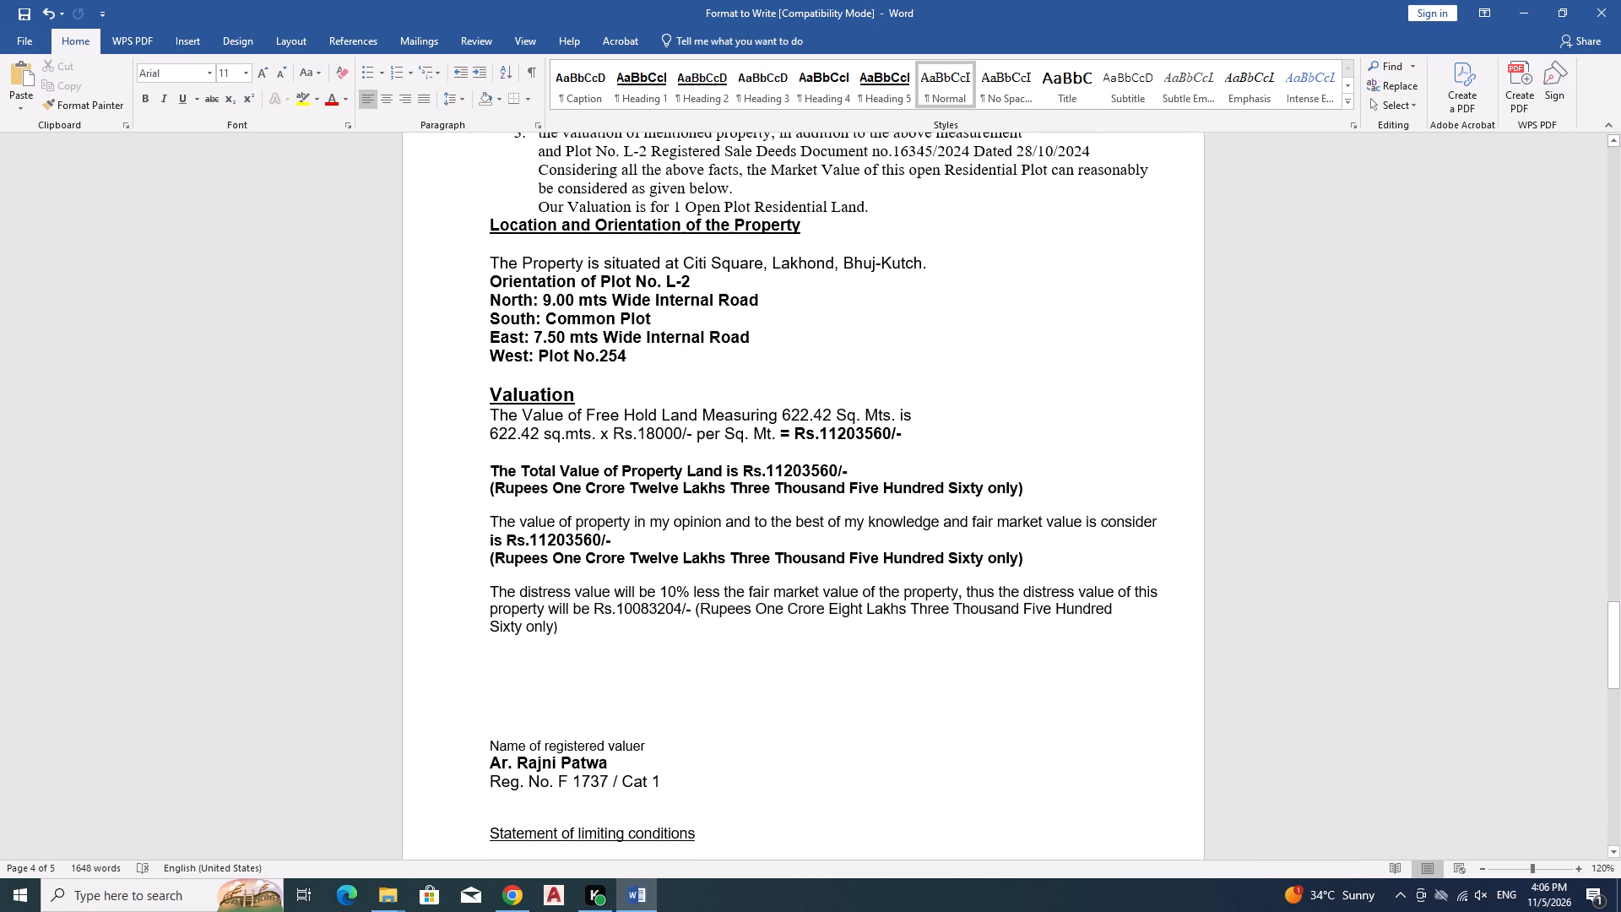
left_click(593, 563)
left_click(583, 540)
left_click_drag(489, 561, 1038, 559)
left_click(1168, 508)
left_click(740, 547)
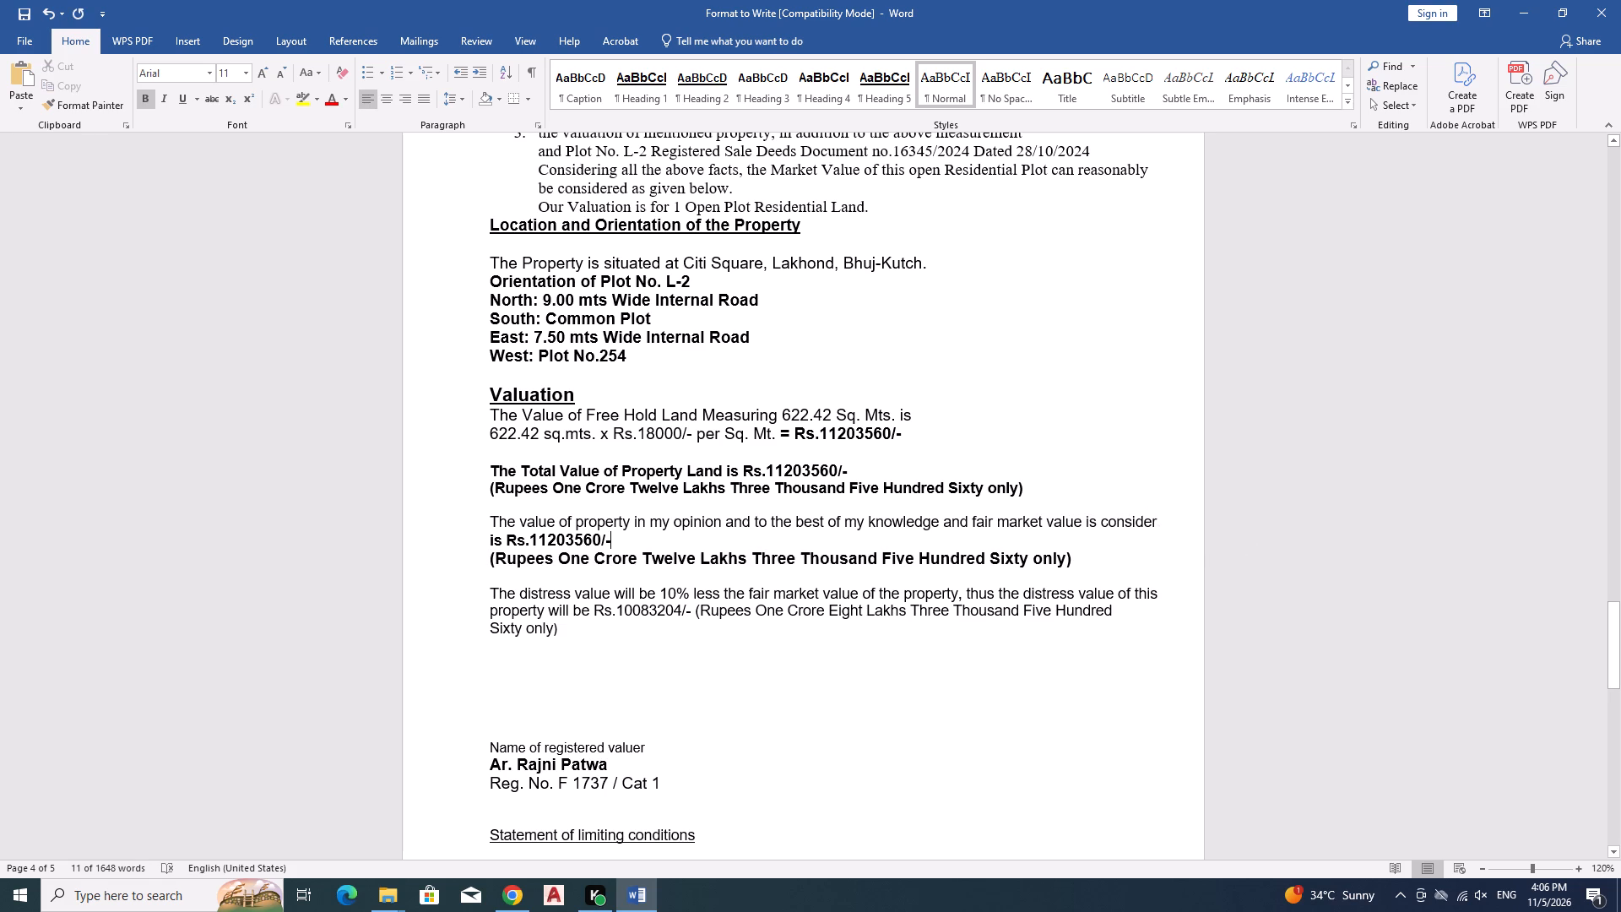
Copy the fair market value's figure and amount in words from the opinion paragraph.
left_click_drag(1080, 562, 518, 545)
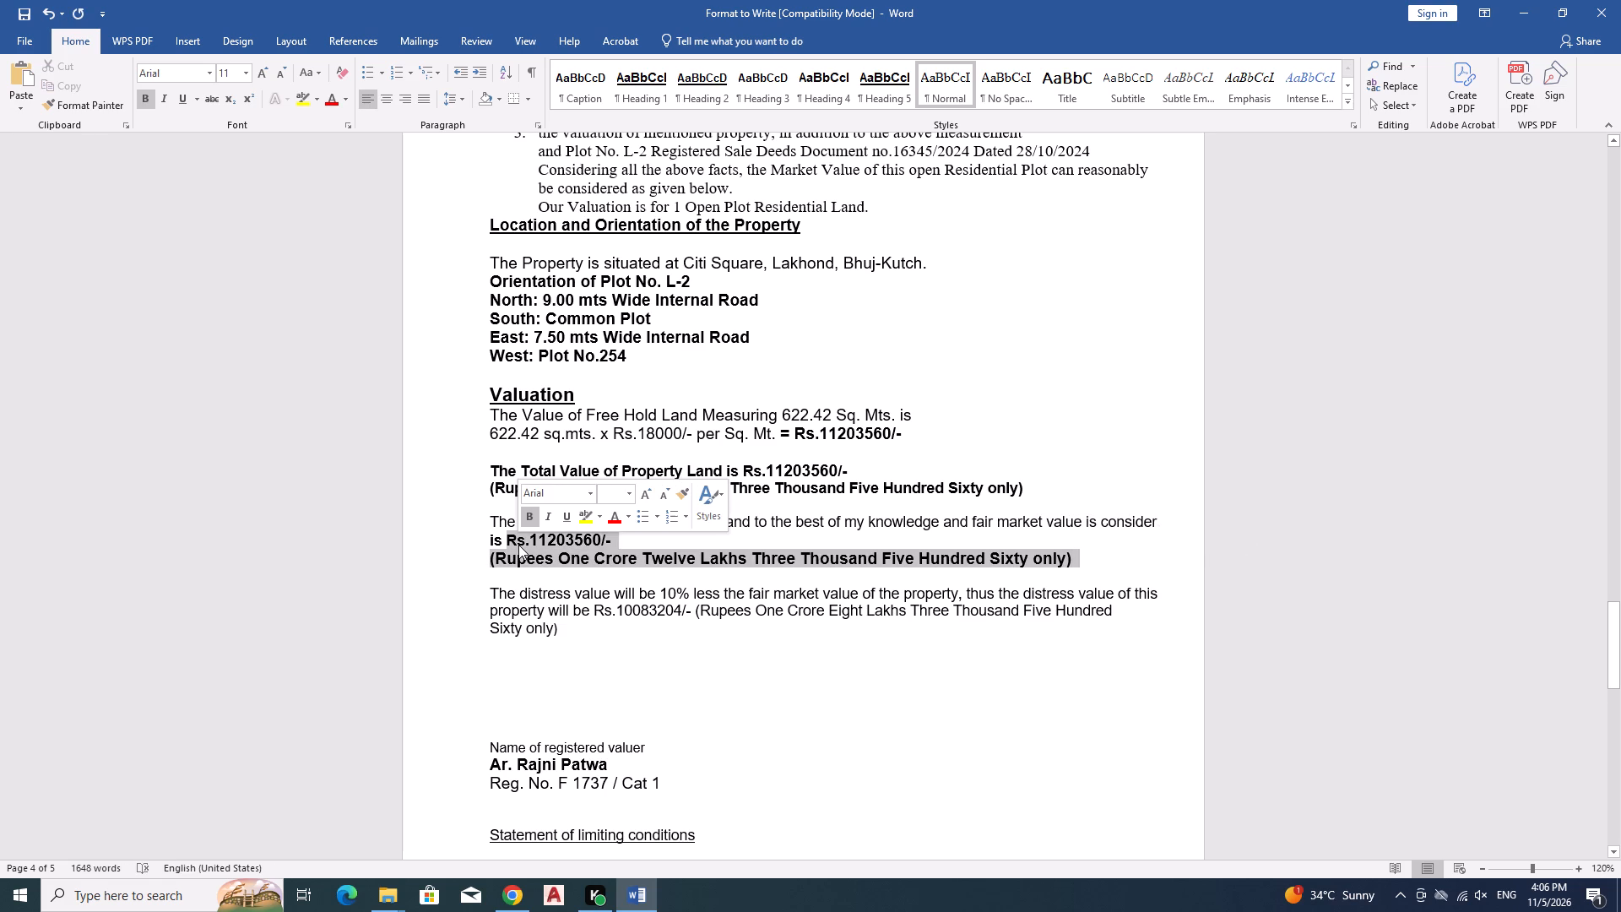
key("ctrl+c")
left_click(609, 640)
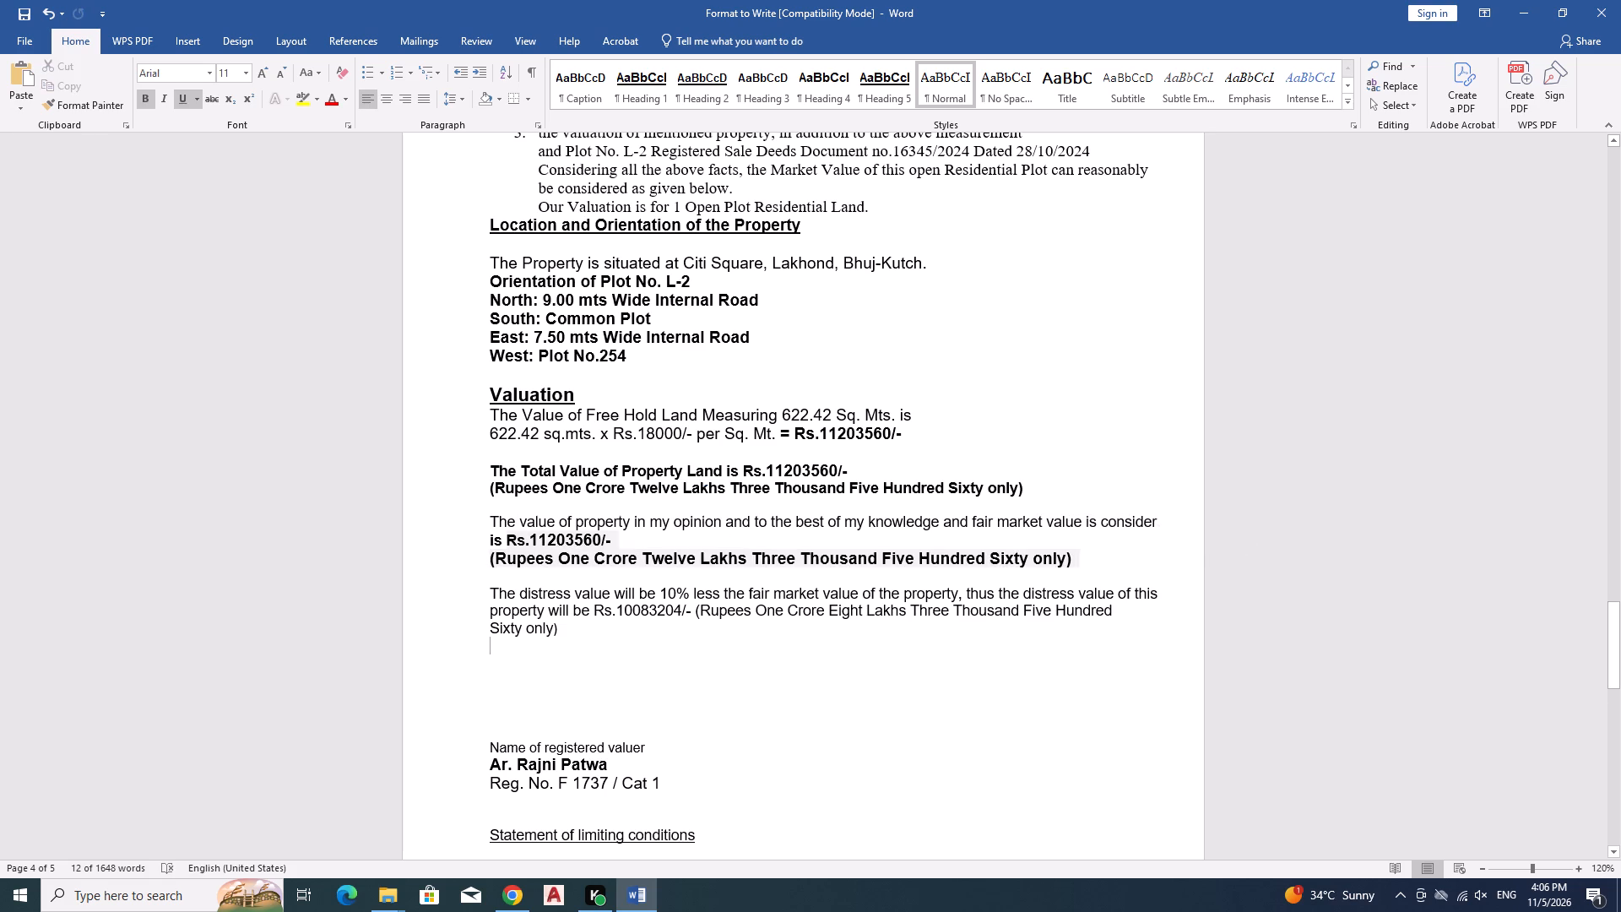
Save the valuation report with the enlarged fair market value wording.
key("ctrl+s")
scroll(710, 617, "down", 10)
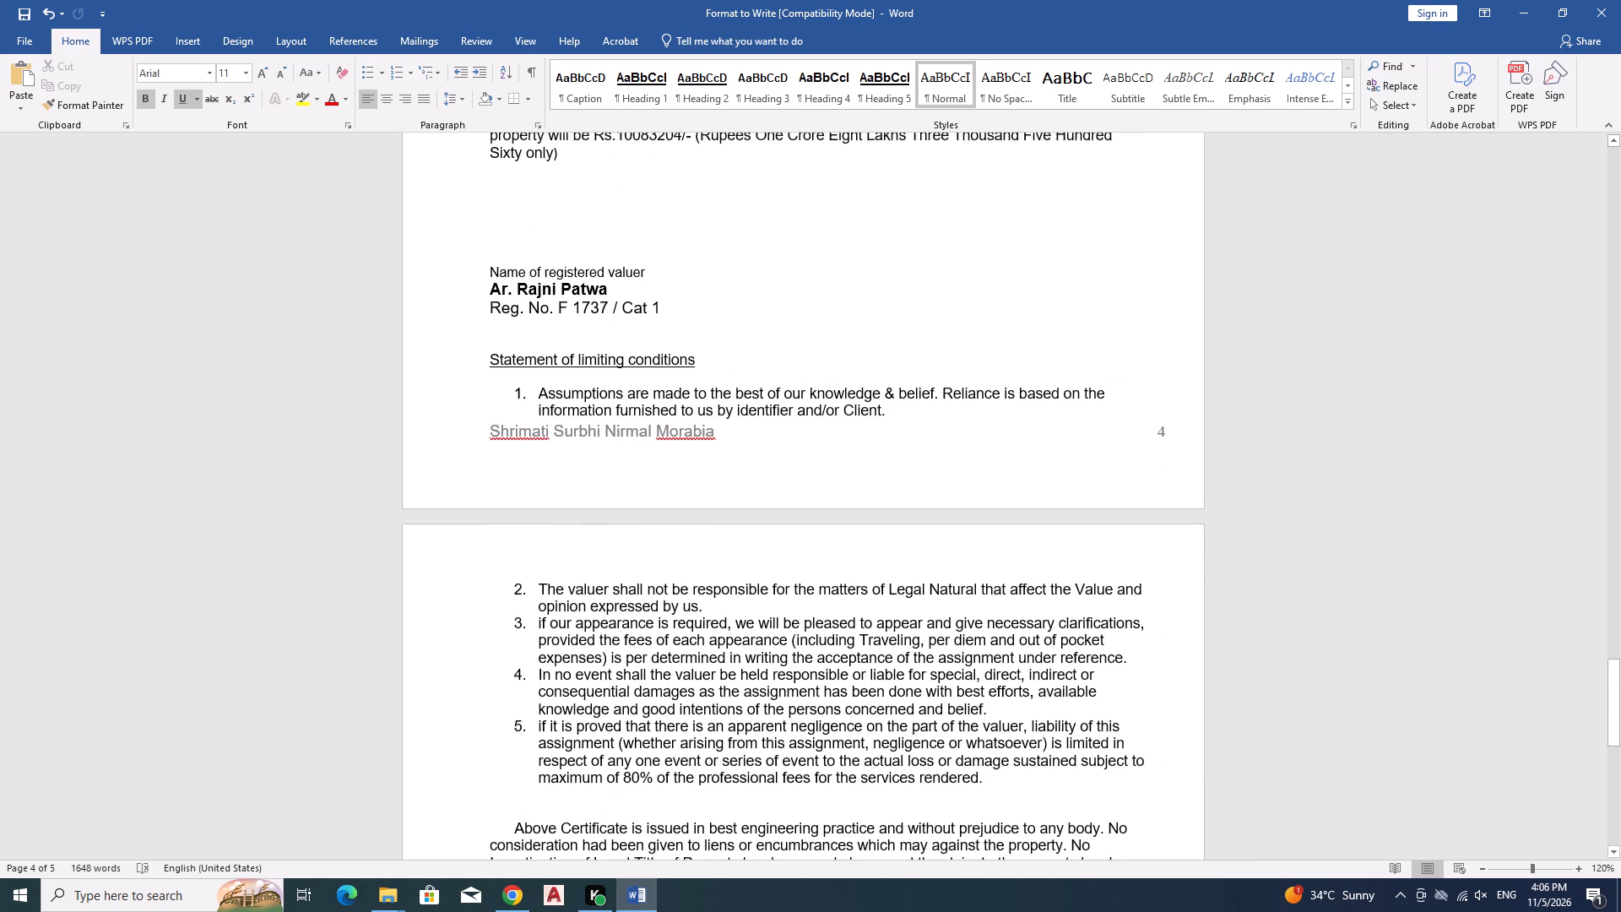
Insert blank lines before the "Statement of limiting conditions" heading so it starts on page 5, and save the report.
left_click(491, 348)
key("Return")
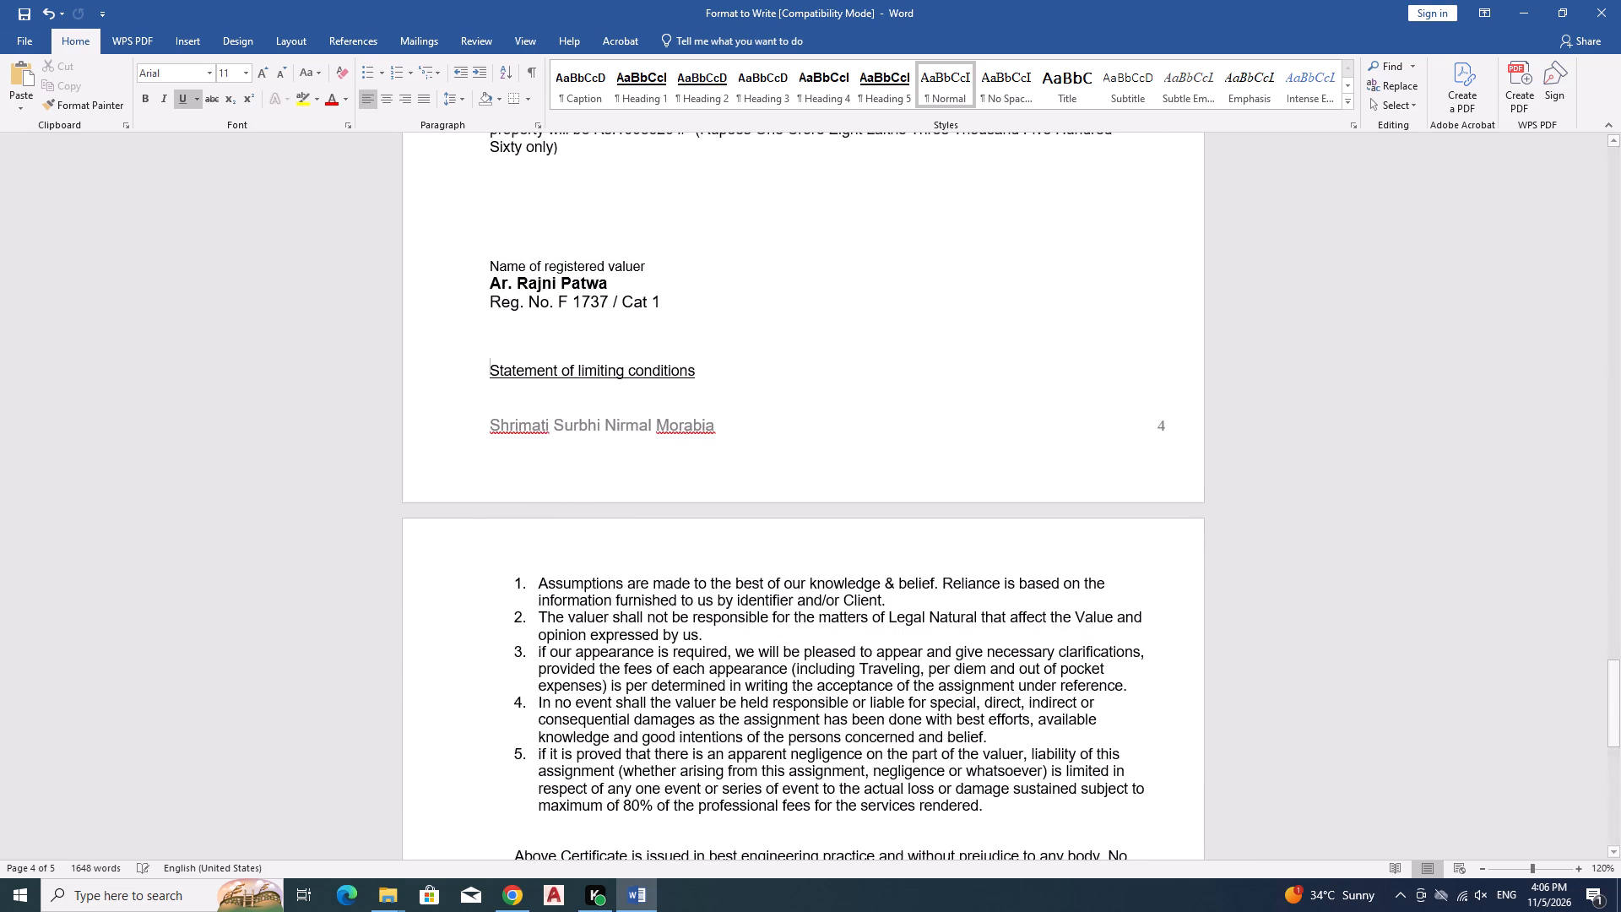
key("Return")
key("Return")
key("Return")
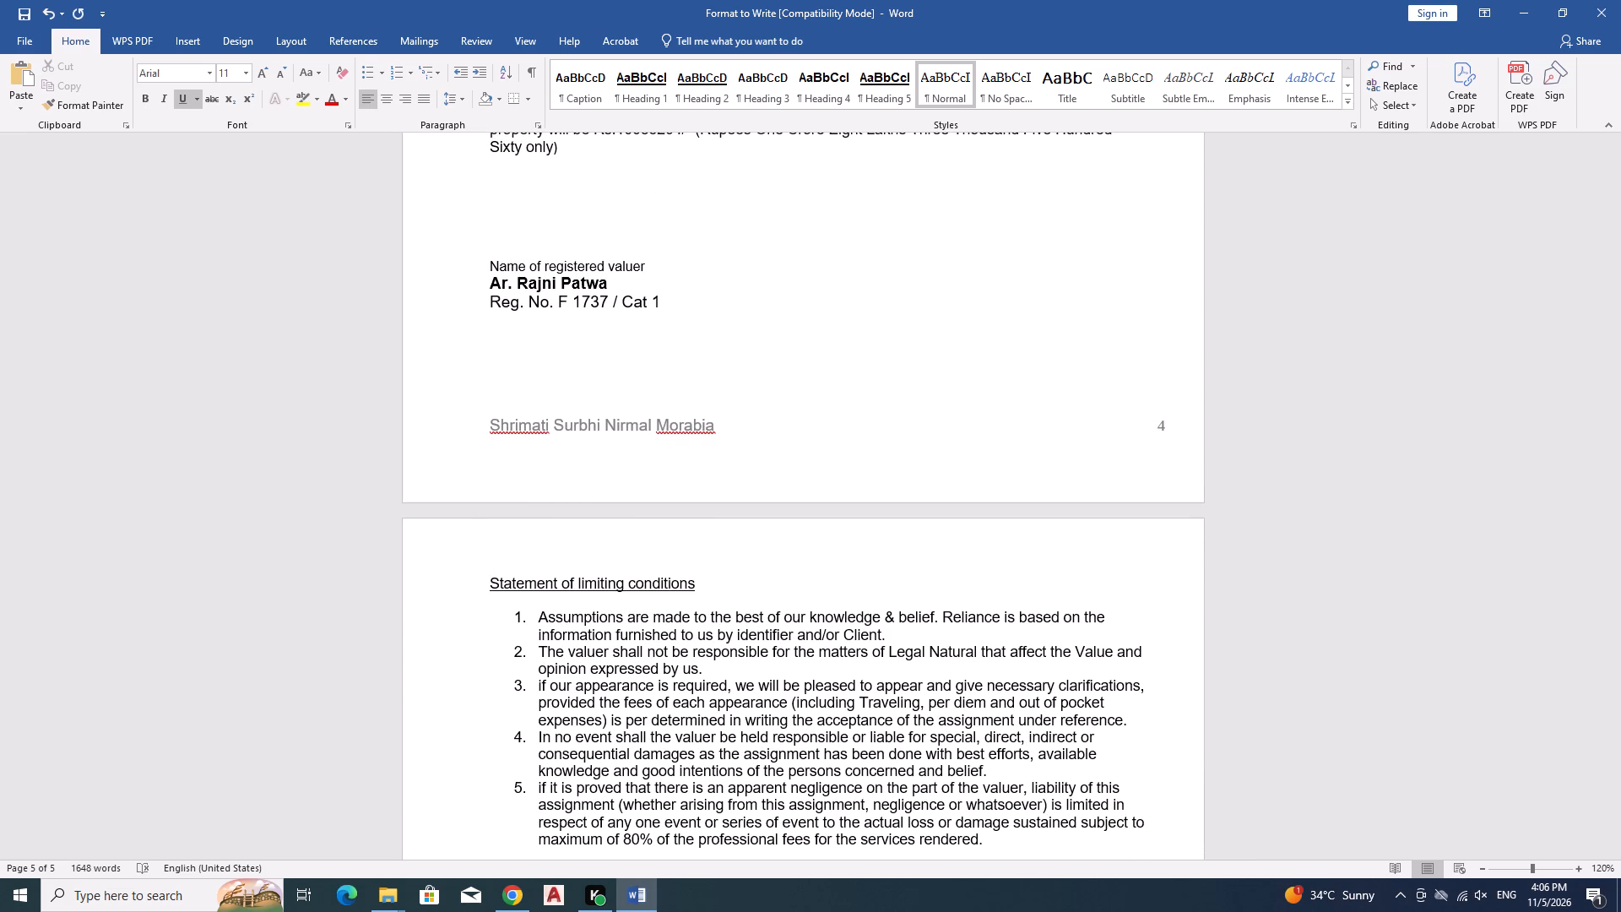
key("ctrl+s")
key("ctrl+s")
Close the other valuation folder's window and open the Front Page document from the Plot L-2 folder.
scroll(613, 483, "down", 6)
scroll(670, 444, "down", 7)
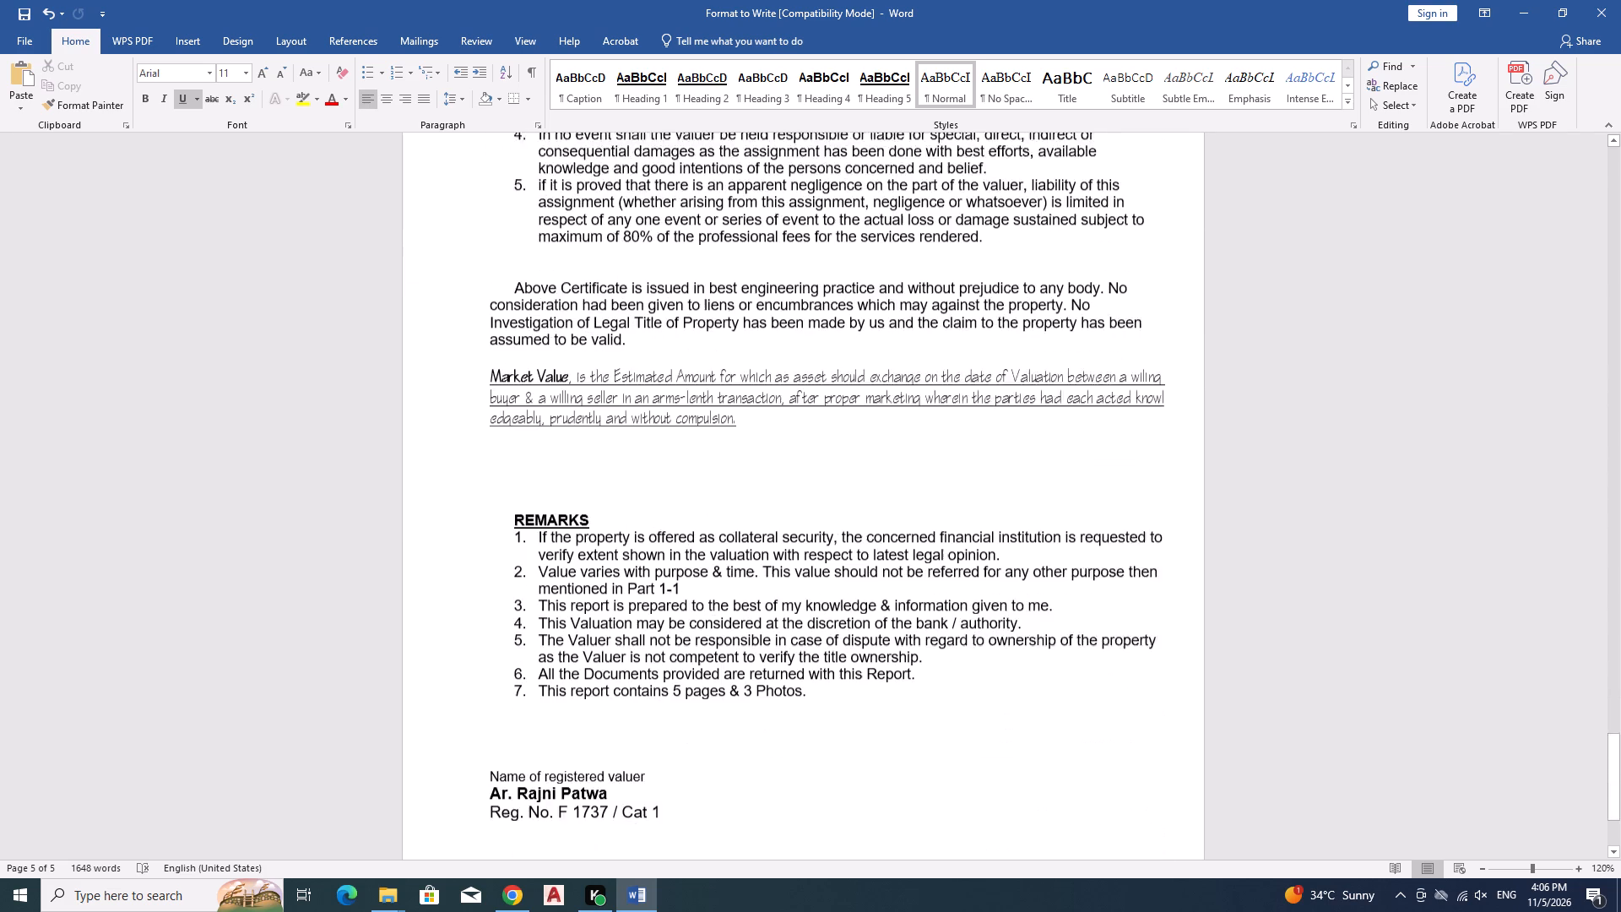
scroll(670, 444, "down", 3)
scroll(677, 545, "down", 7)
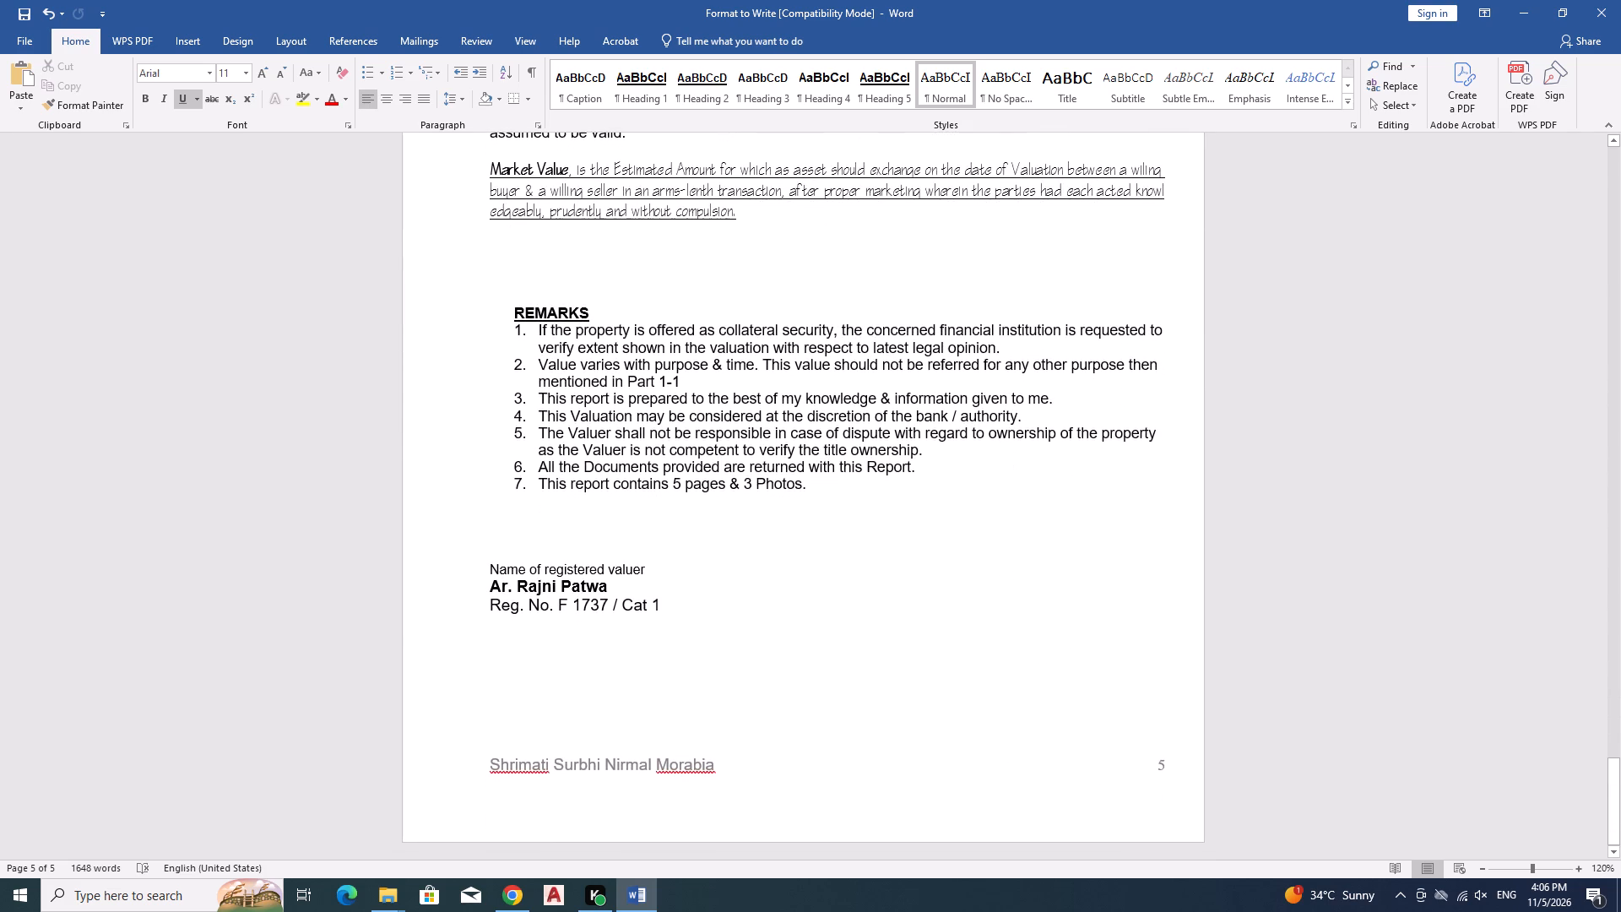
scroll(677, 529, "up", 11)
scroll(686, 523, "up", 15)
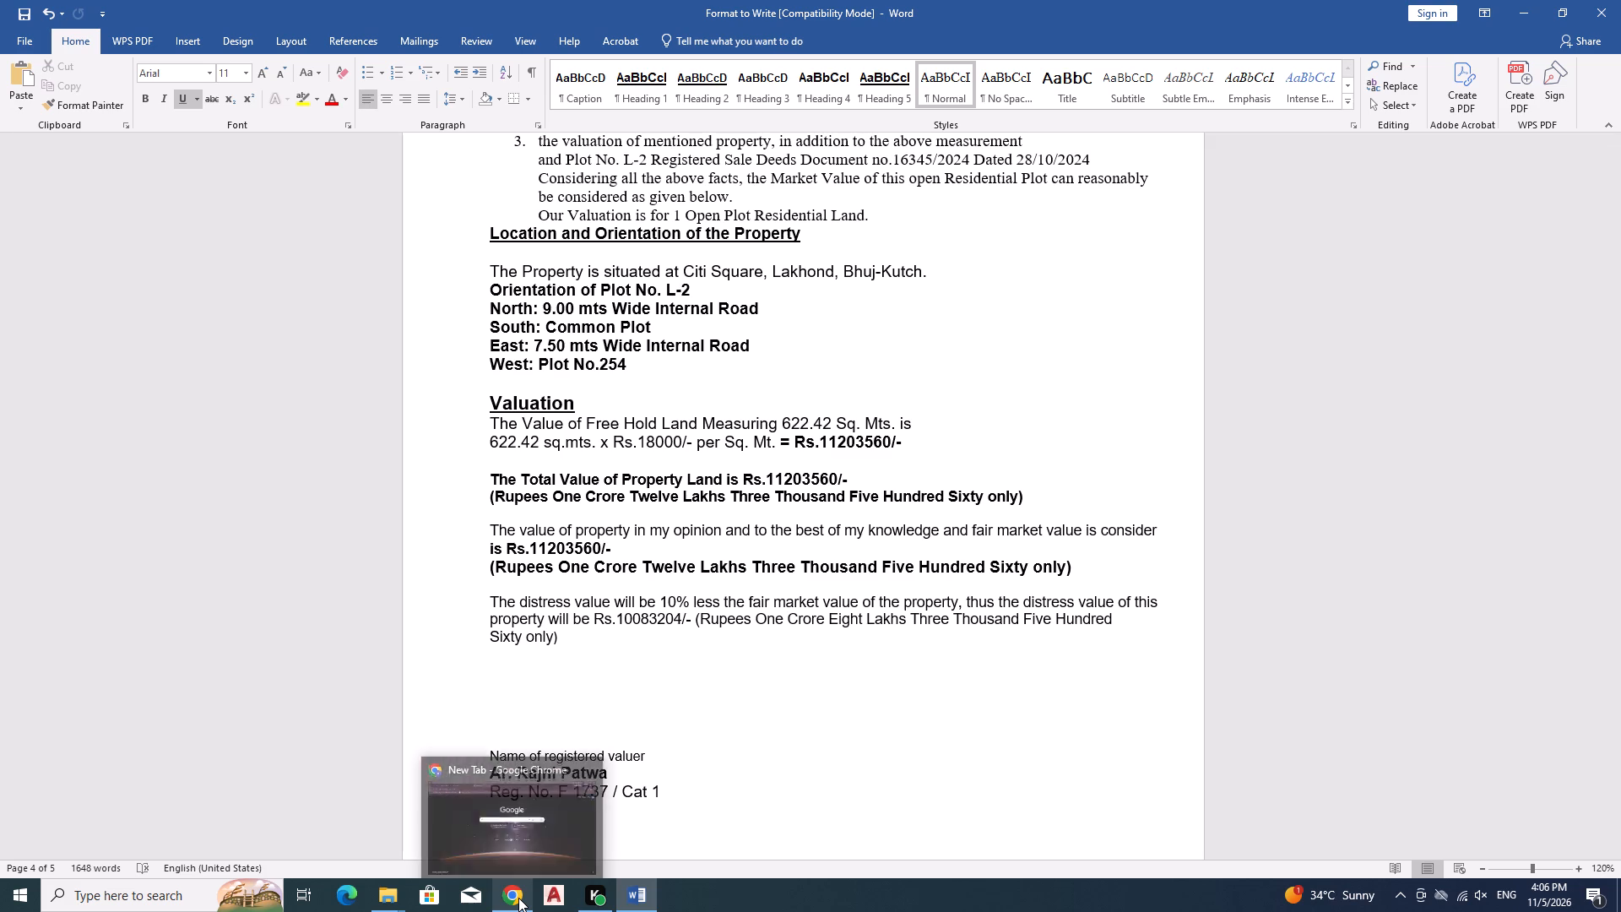
left_click(390, 887)
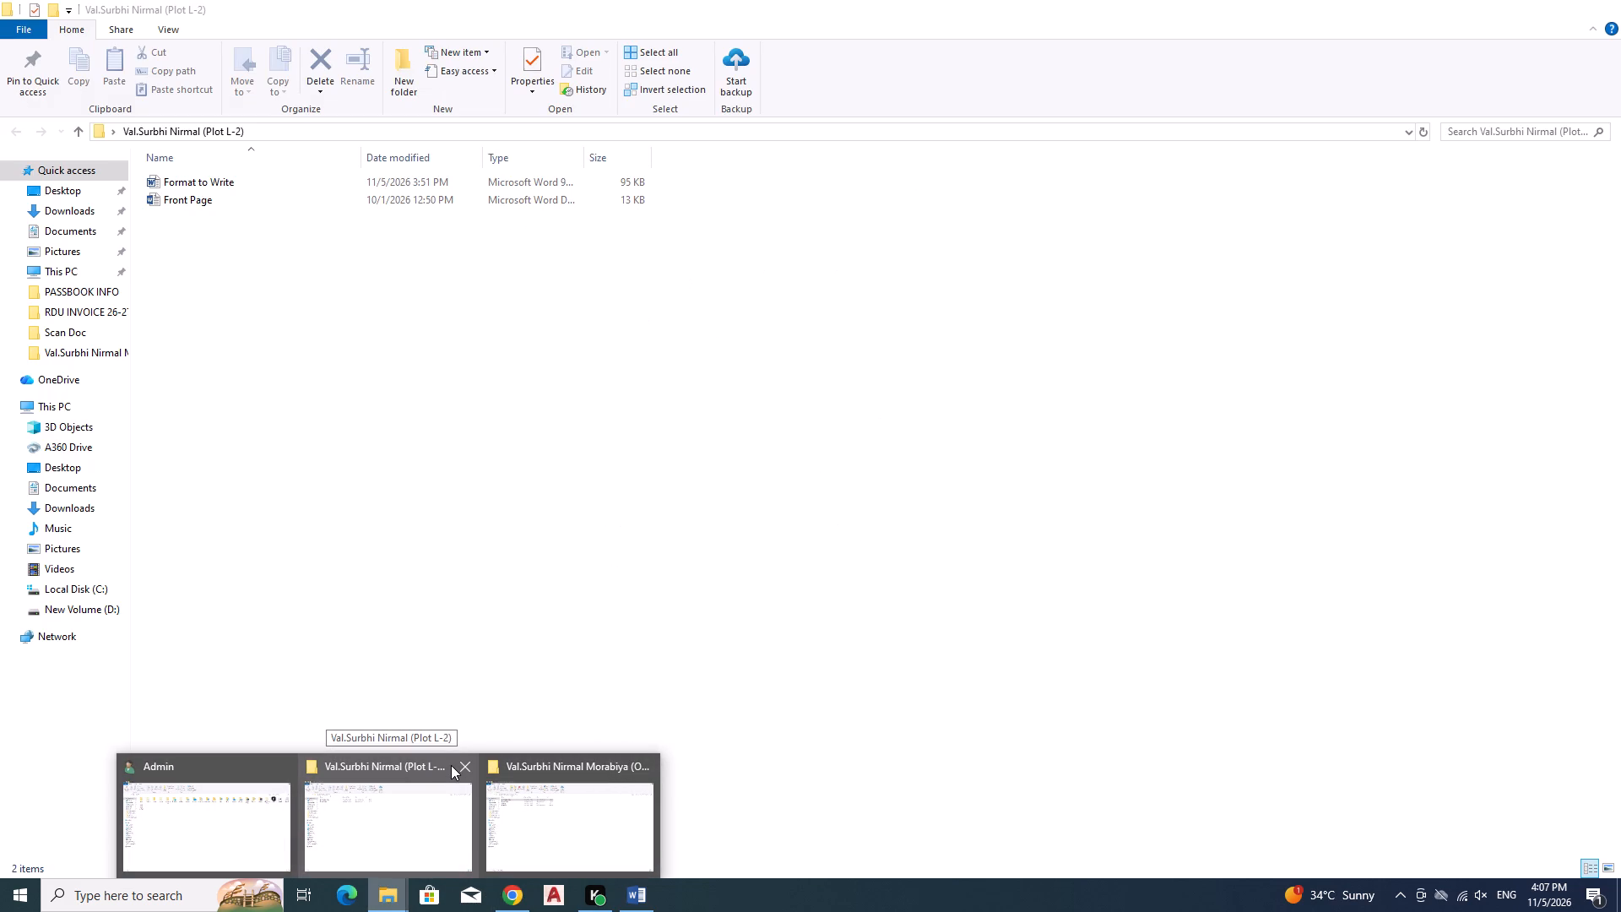
left_click(638, 763)
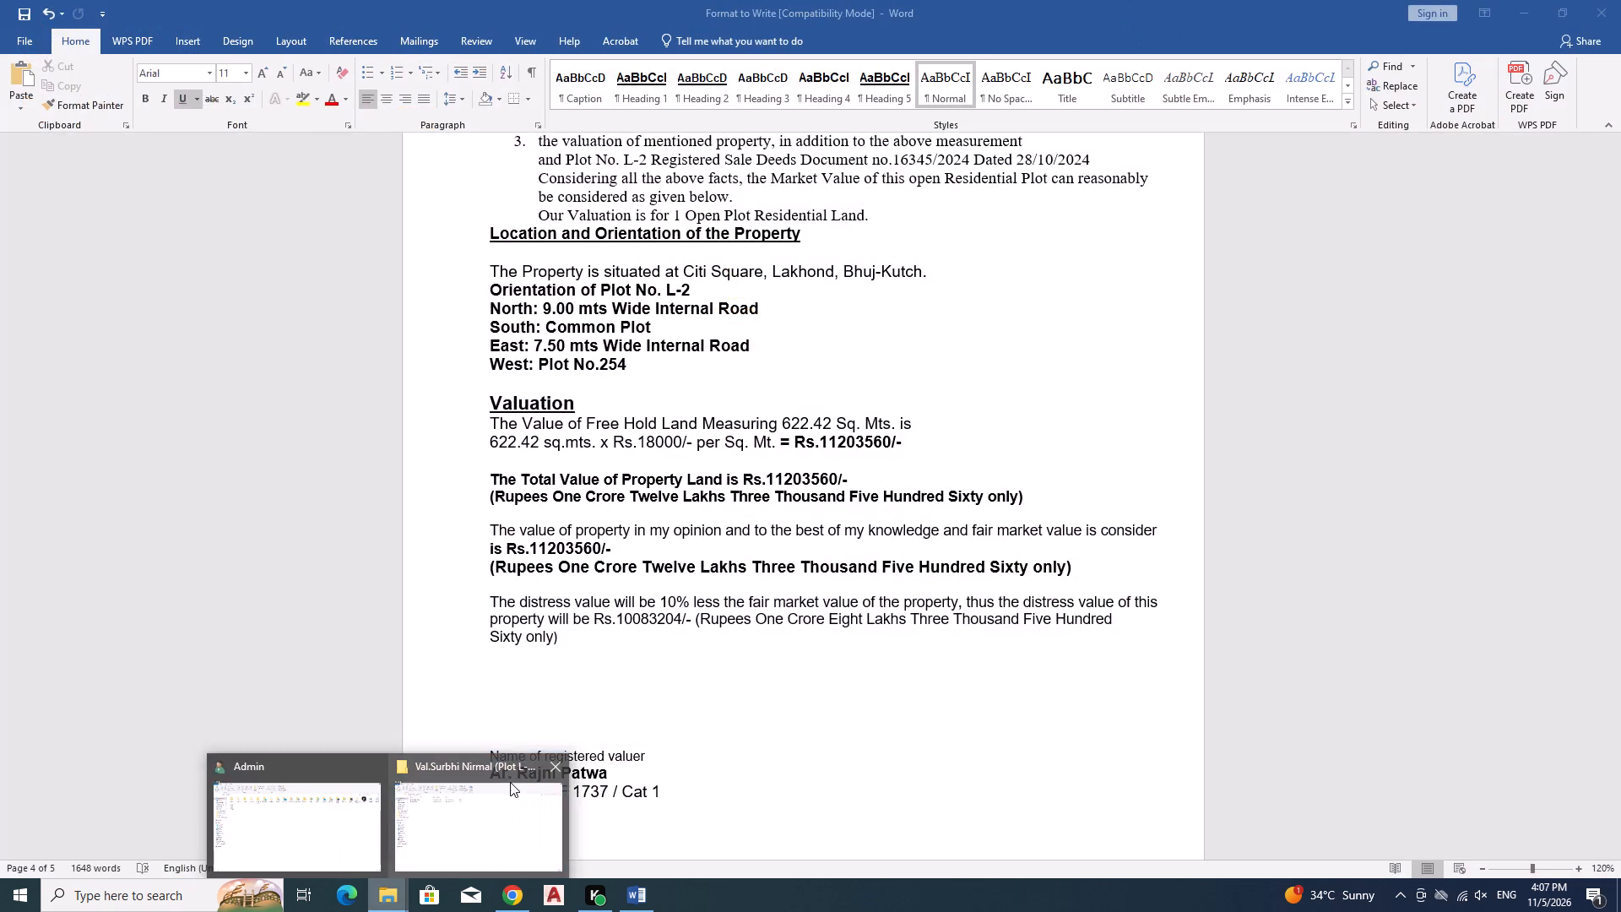
left_click(508, 787)
double_click(228, 204)
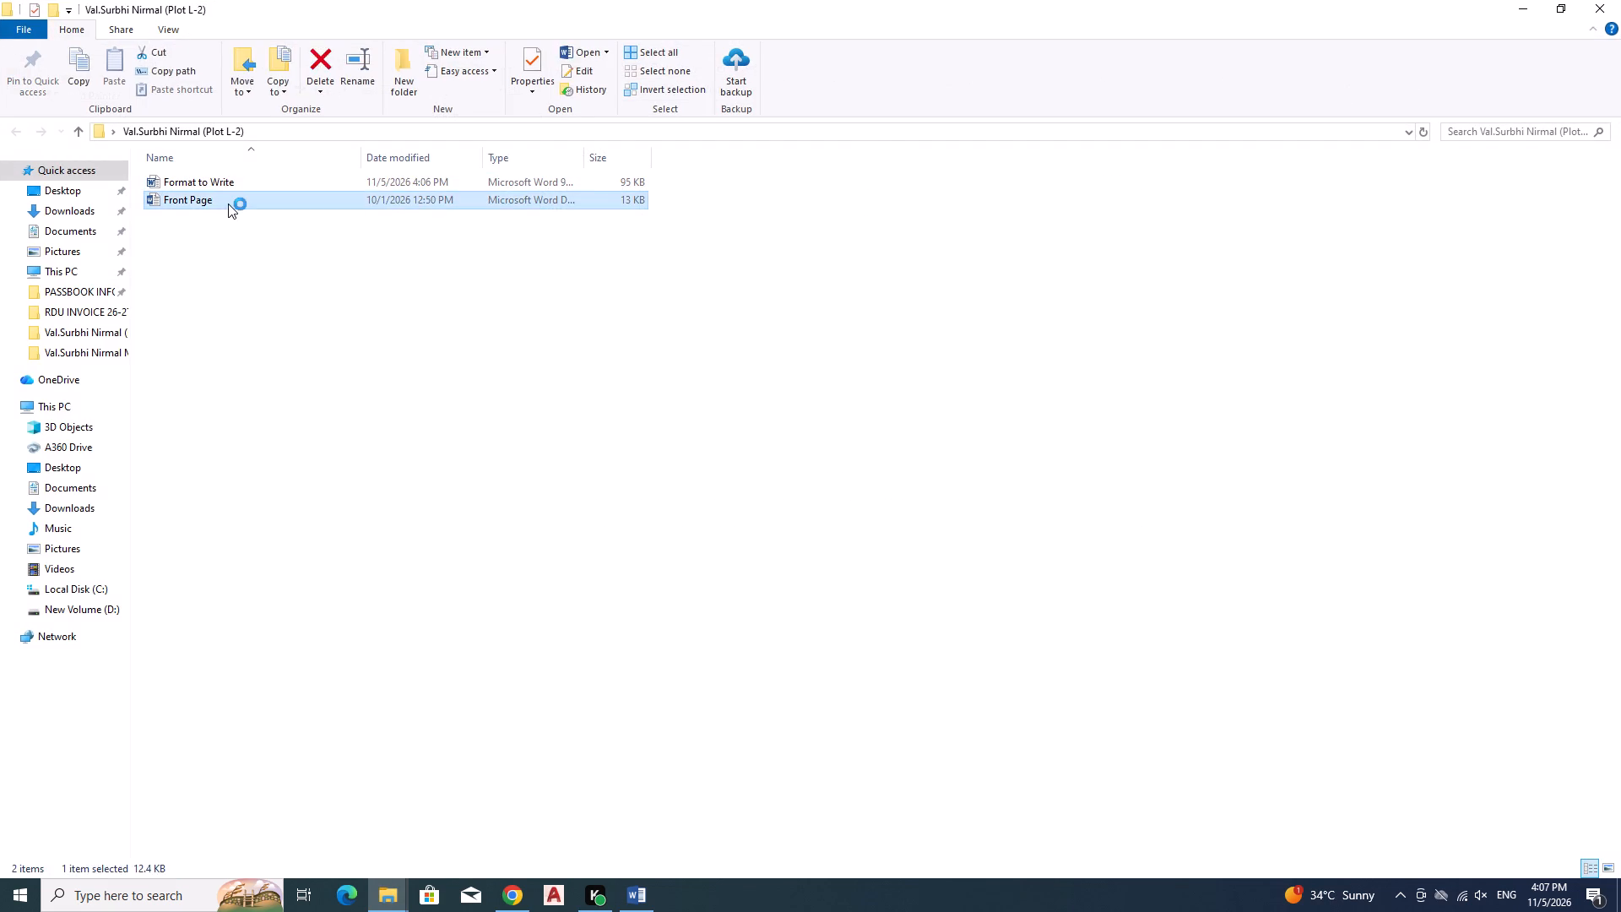
Replace the front page's value and amount in words with the copied Rs.11203560/- figure and wording.
scroll(632, 614, "down", 3)
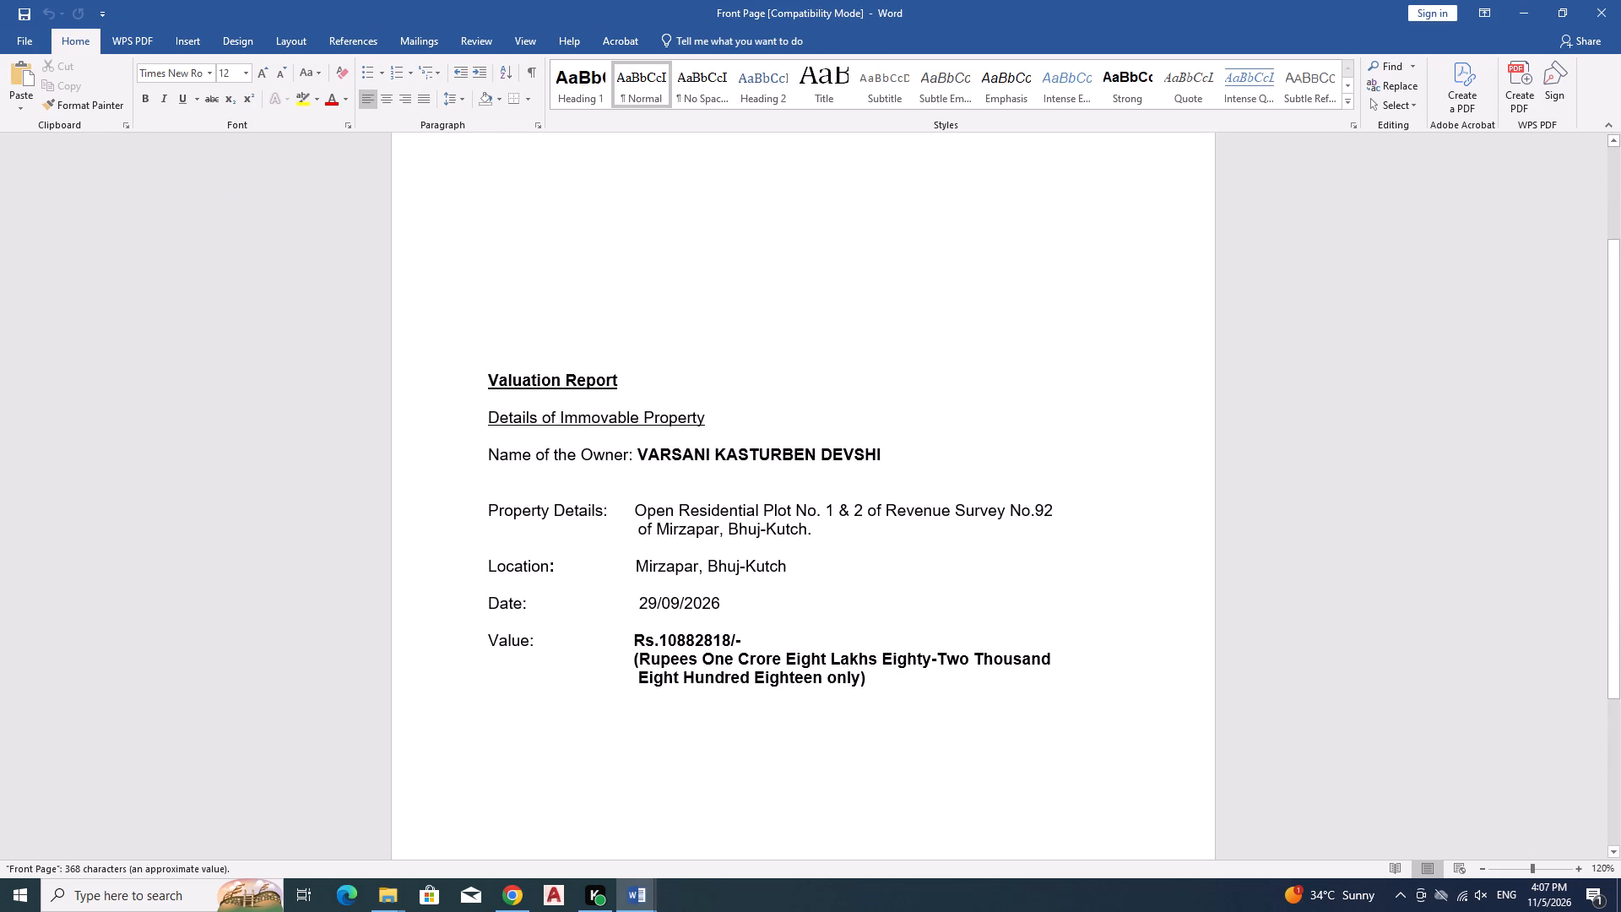
left_click_drag(633, 636, 881, 682)
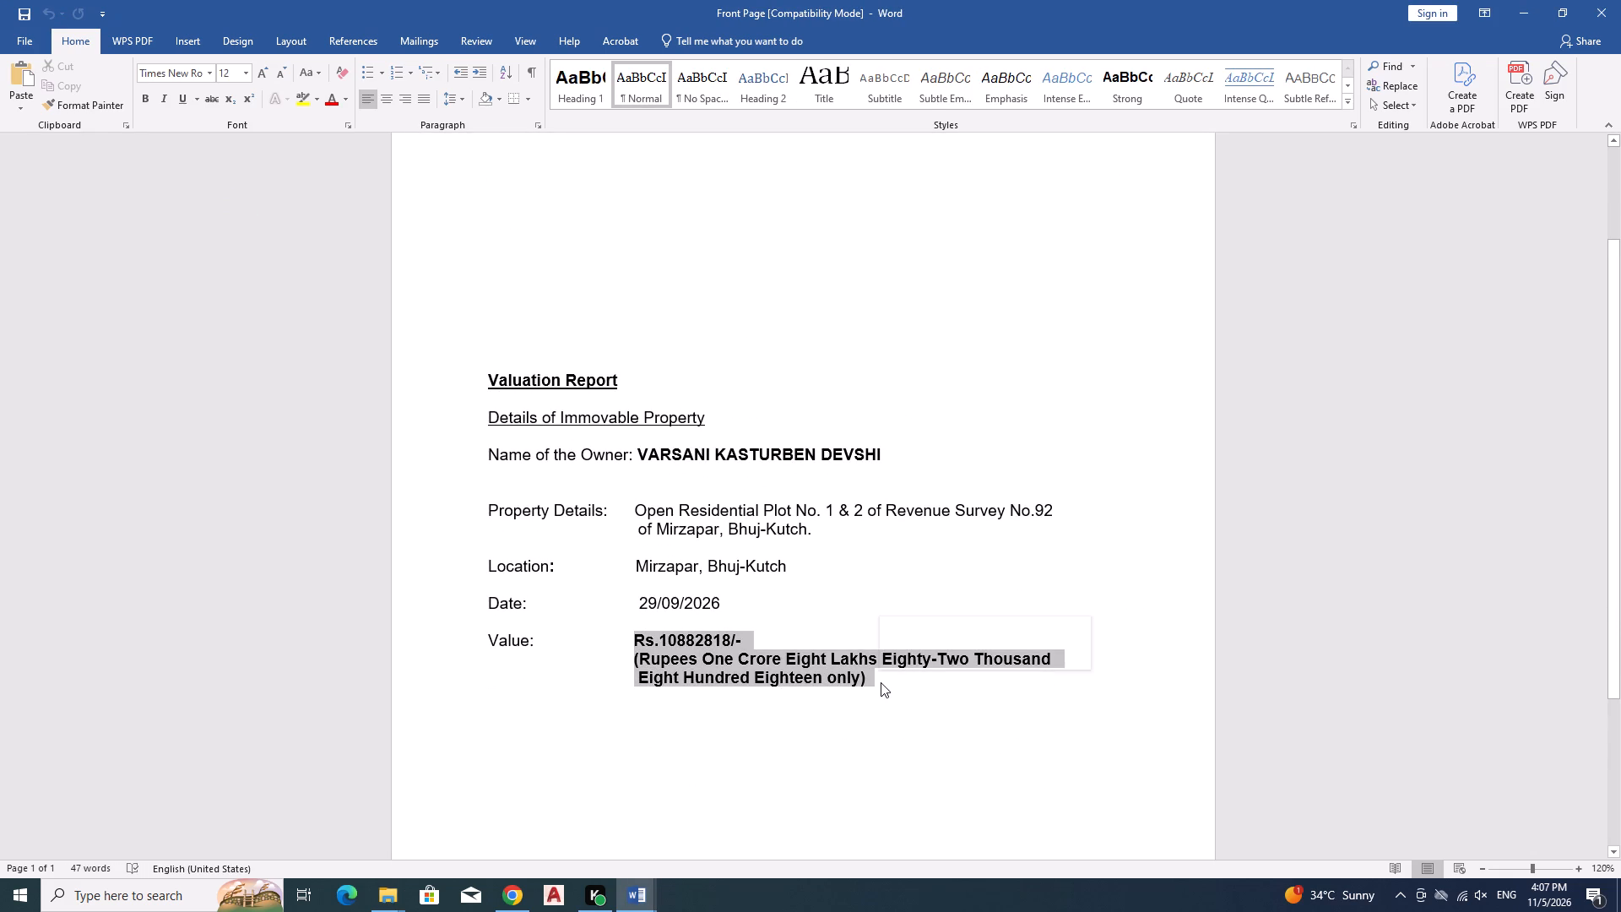
key("ctrl+v")
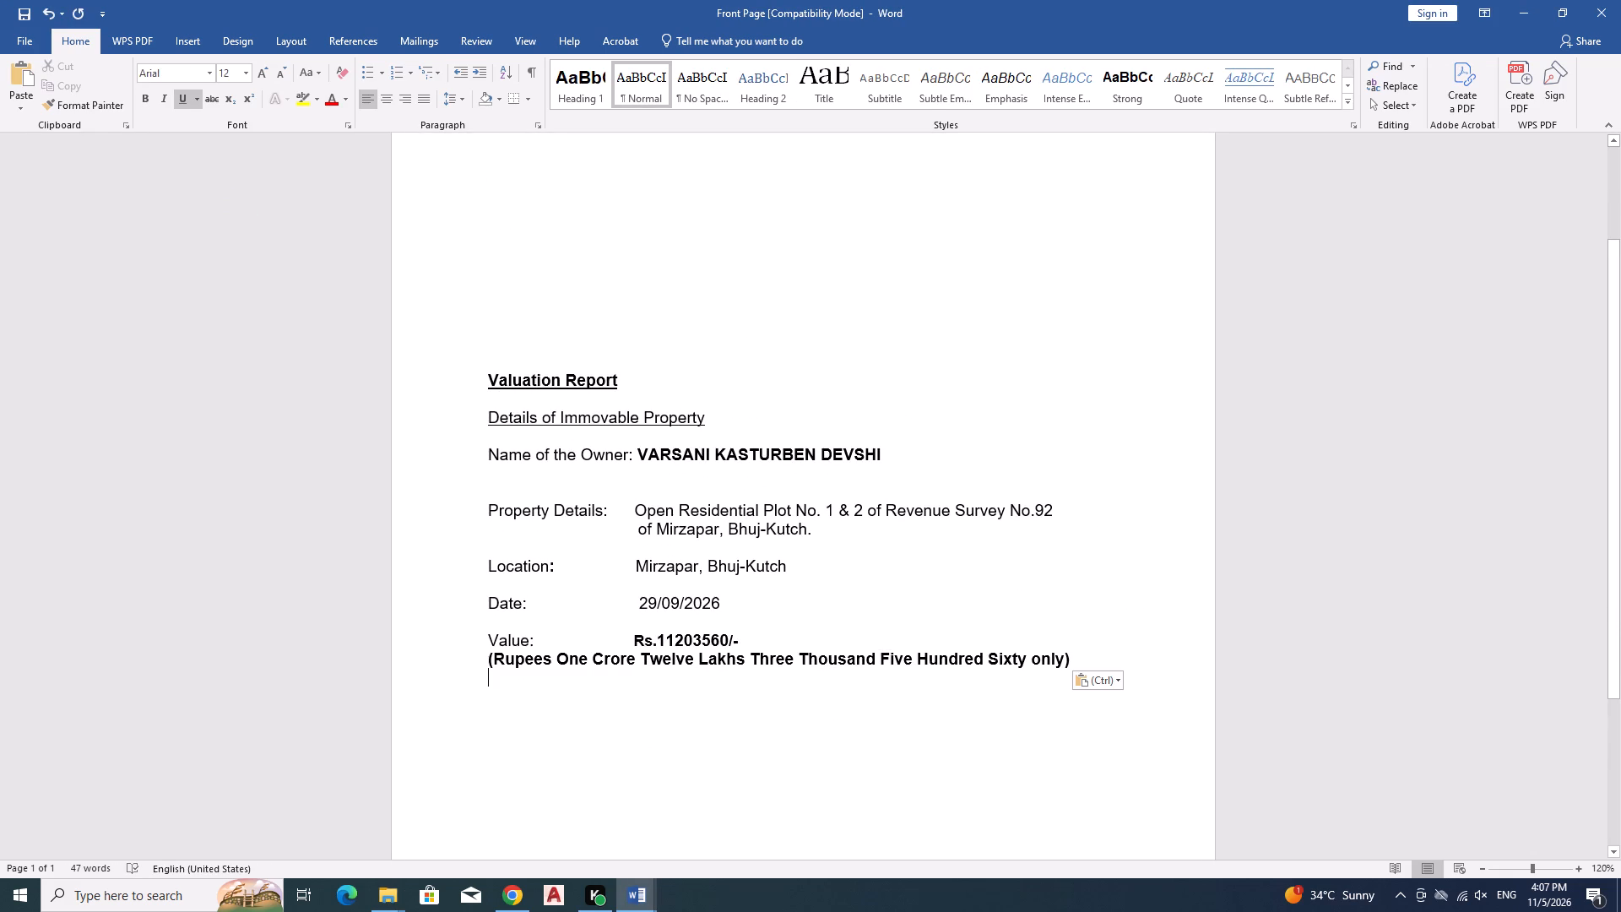
Align the amount in words beneath the value figure, with "Five Hundred Sixty only)" on its own slightly indented line.
left_click(481, 656)
key("Tab")
key("Tab")
key("Tab")
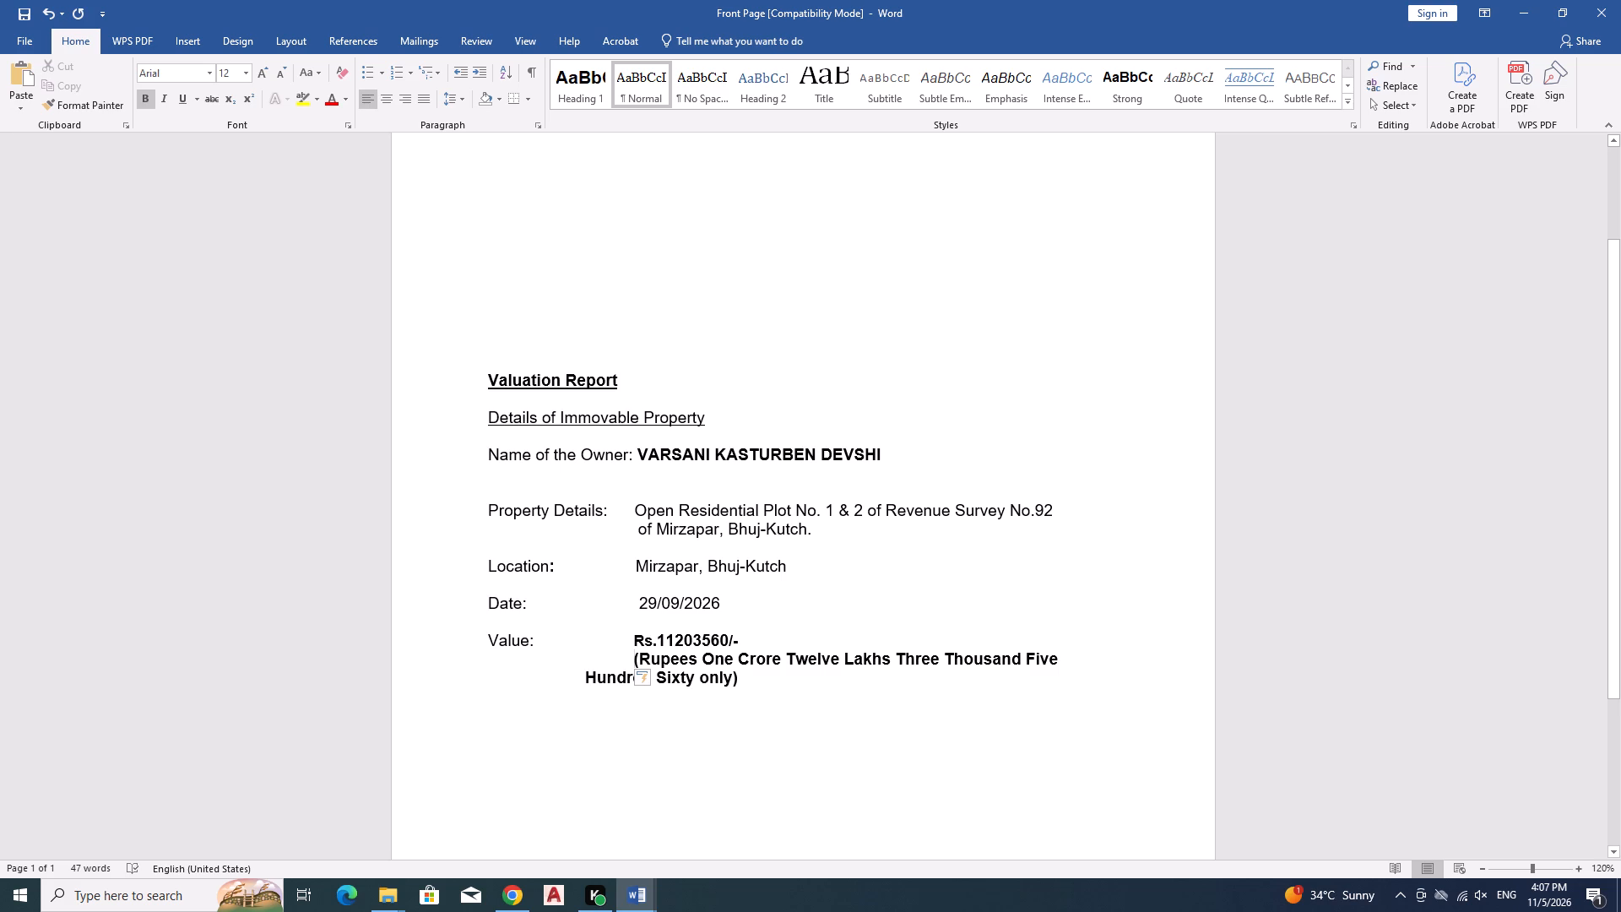
left_click(1026, 659)
key("Return")
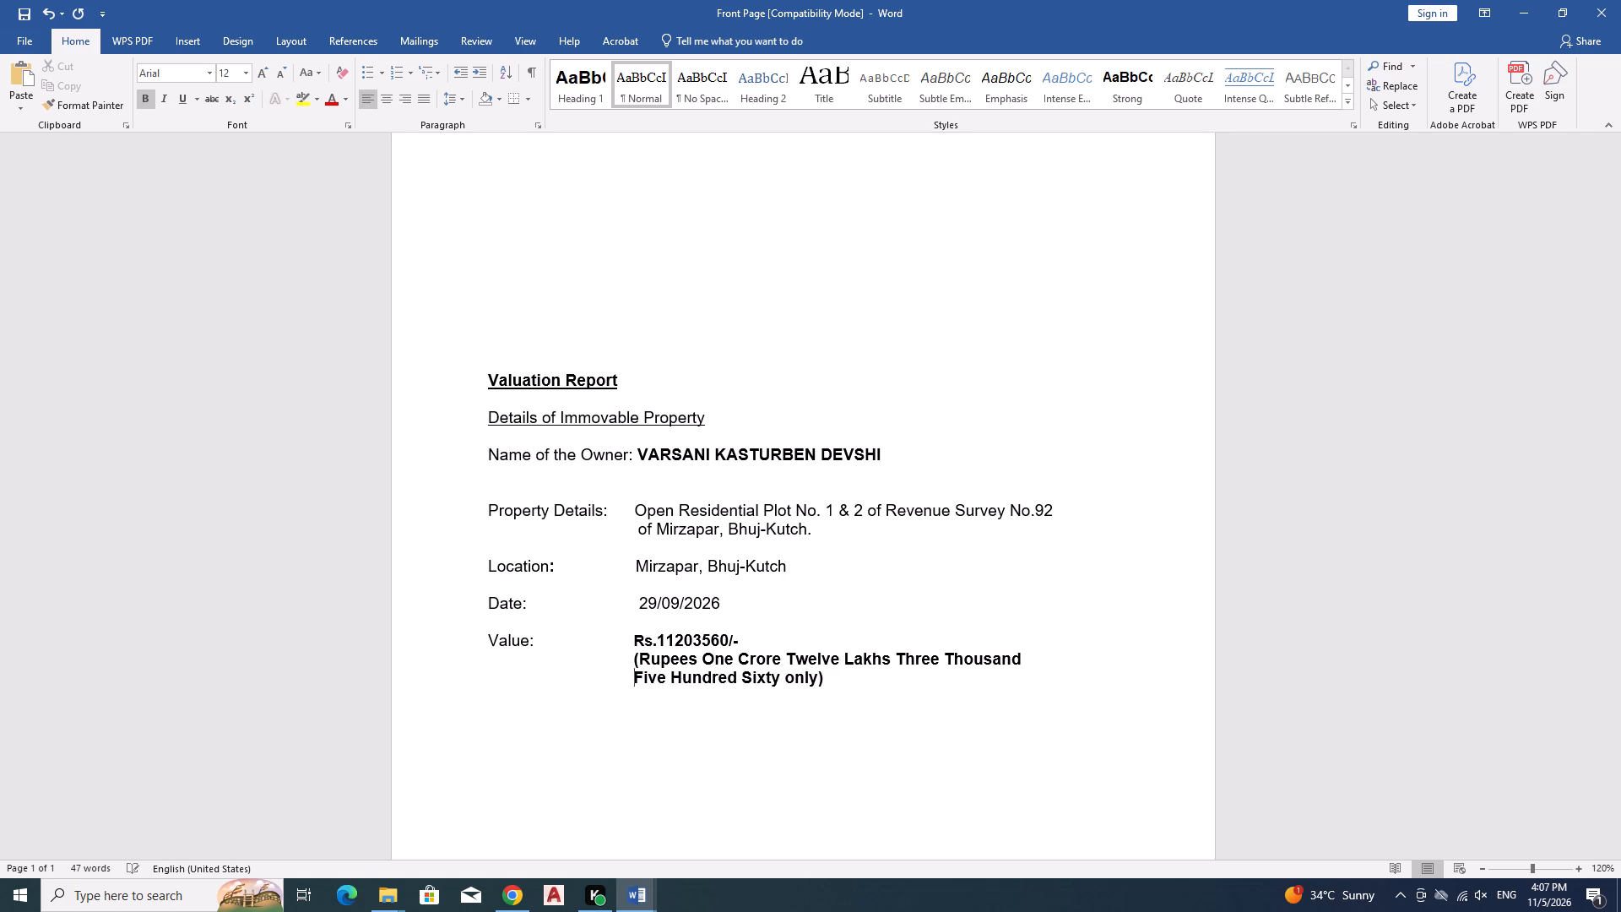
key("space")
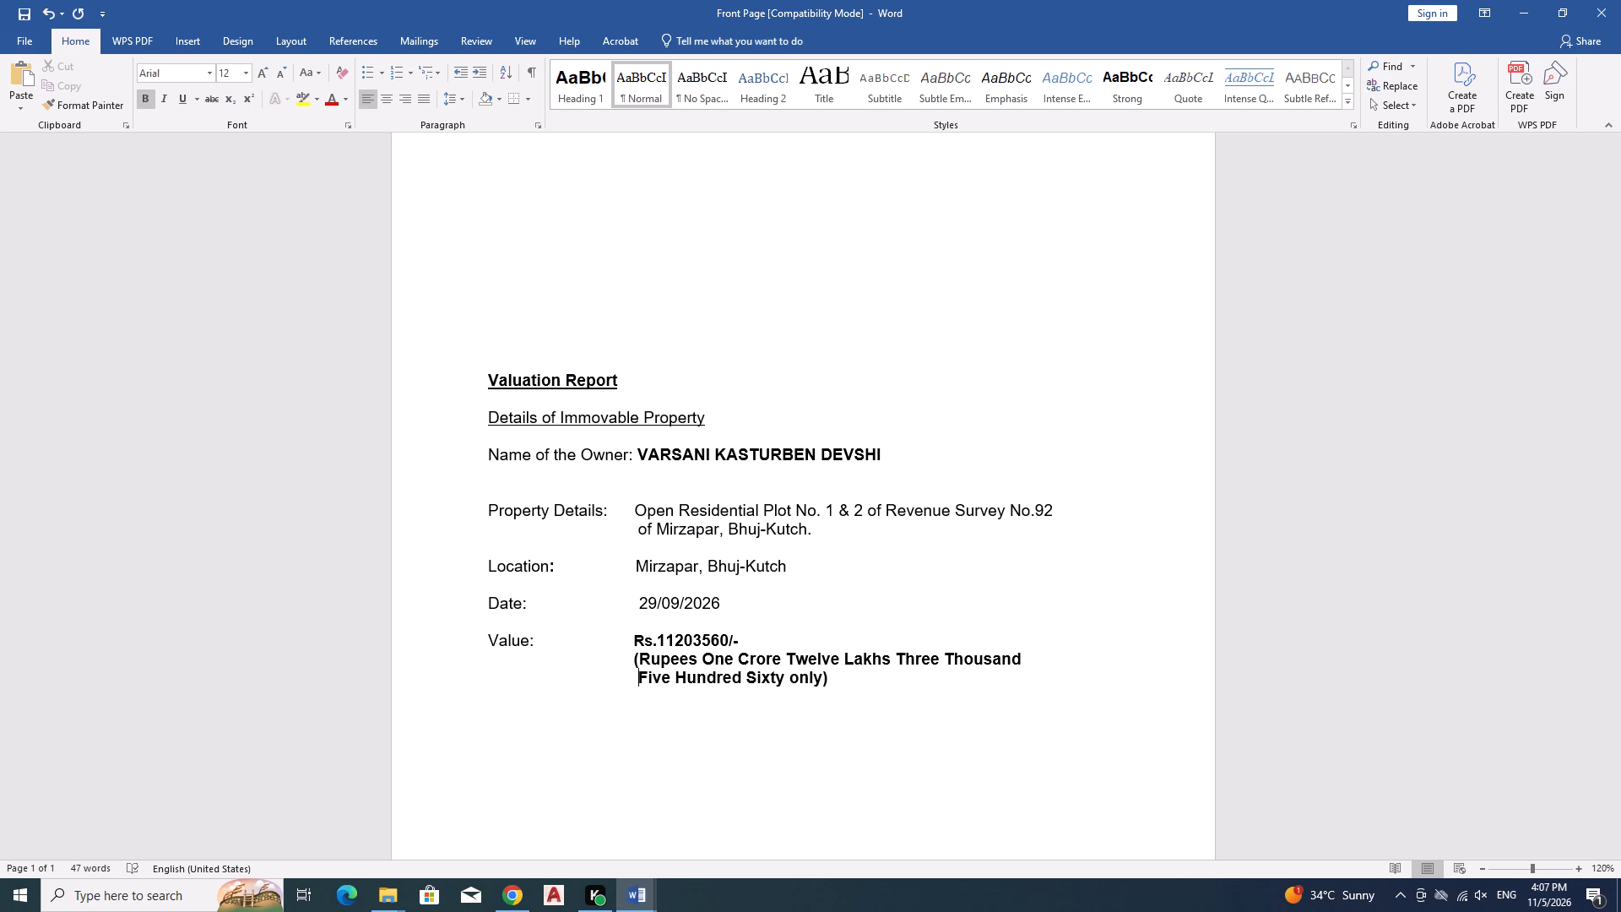
Set the front page's date to 05/11/2026 and save the document.
left_click_drag(637, 599, 673, 602)
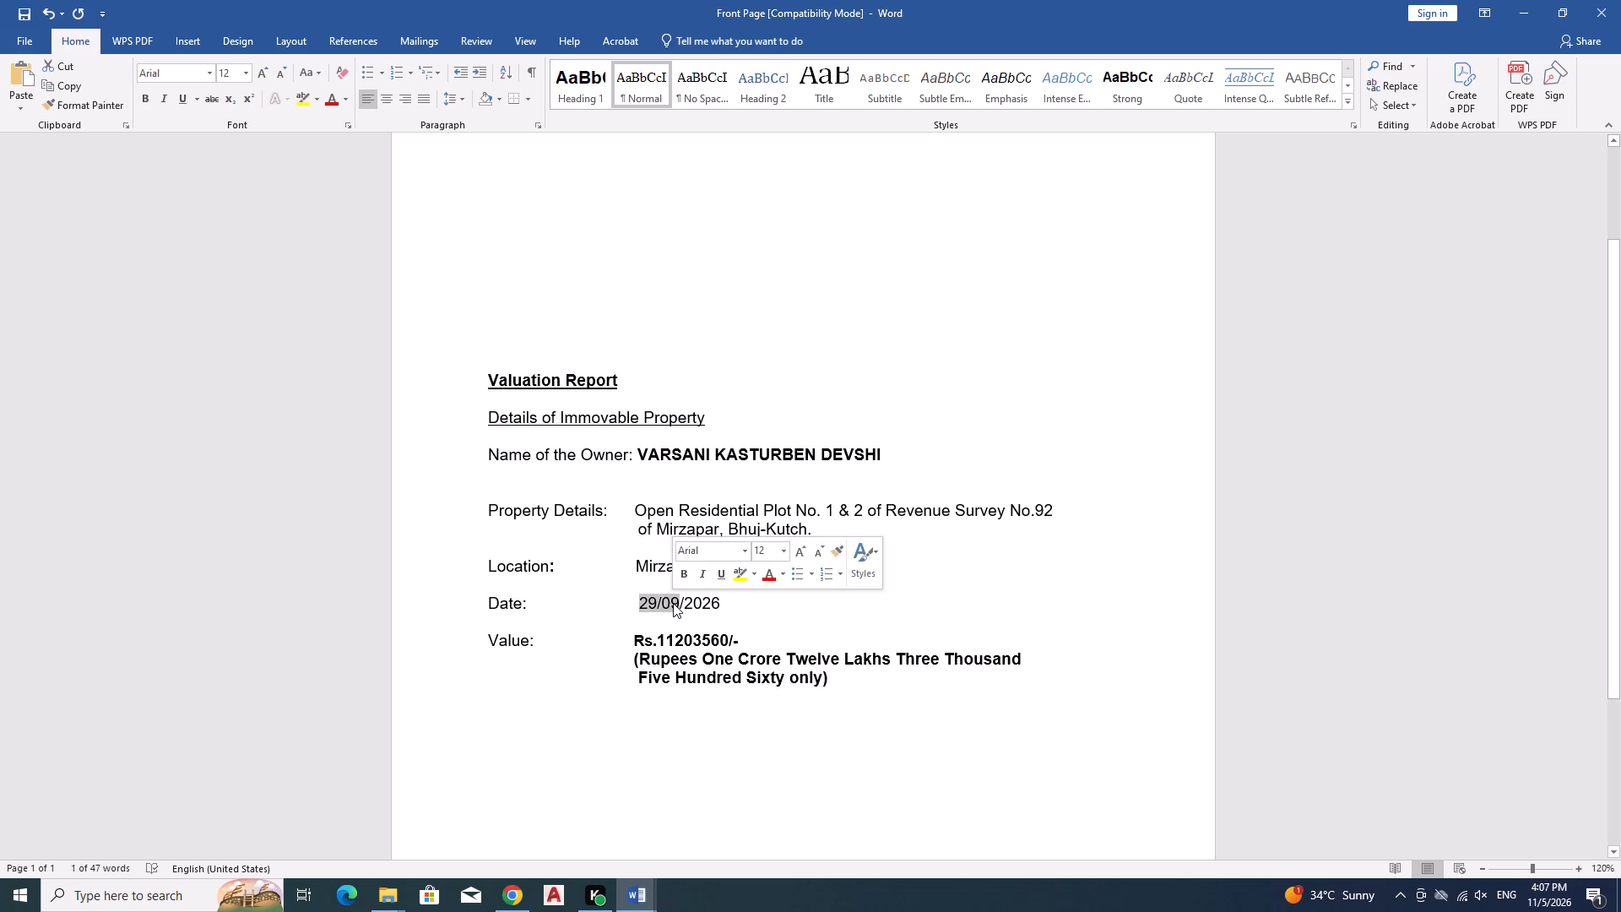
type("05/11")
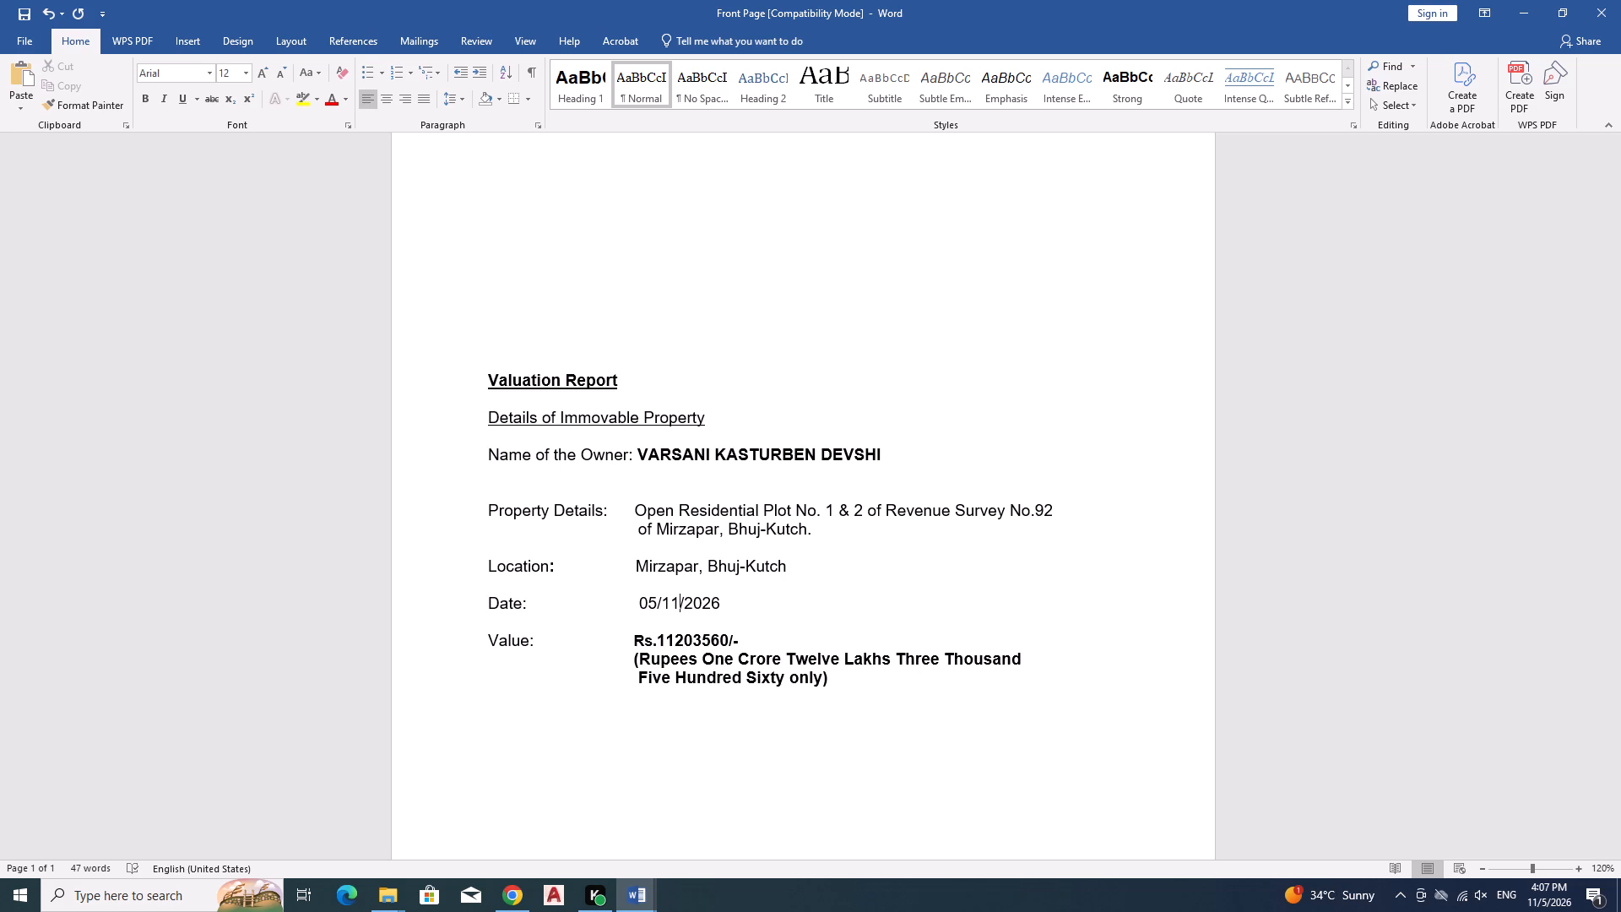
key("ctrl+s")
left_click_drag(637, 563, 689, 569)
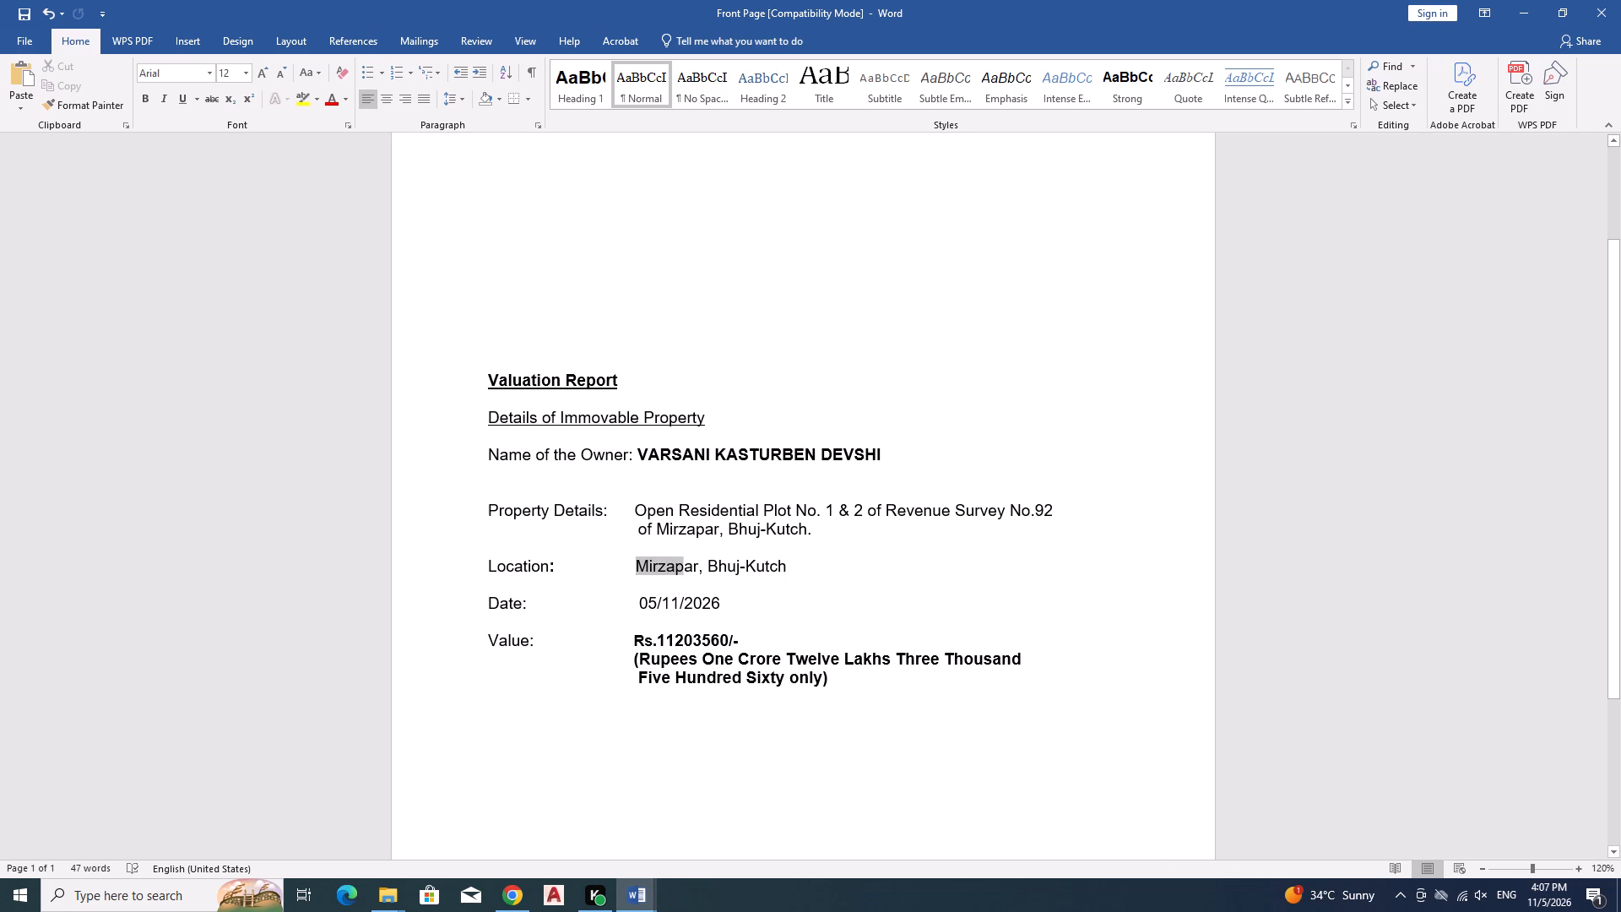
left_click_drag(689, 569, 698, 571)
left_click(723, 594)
Change the plot number in the front page's Property Details to L-2.
left_click(827, 508)
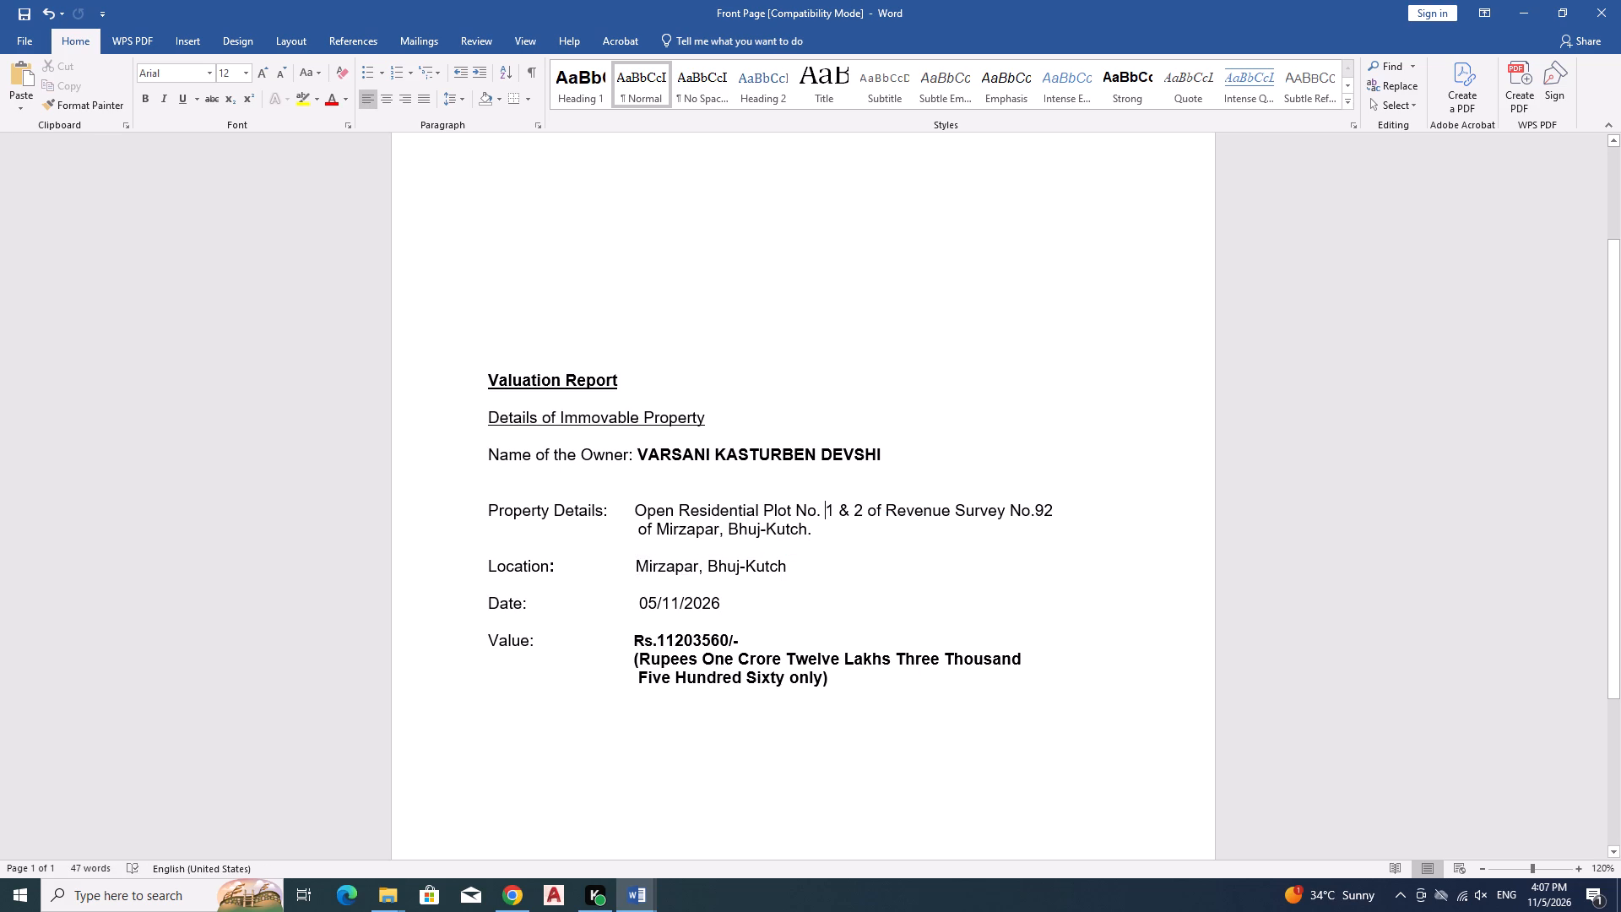
key("Delete")
key("Delete")
key("Delete")
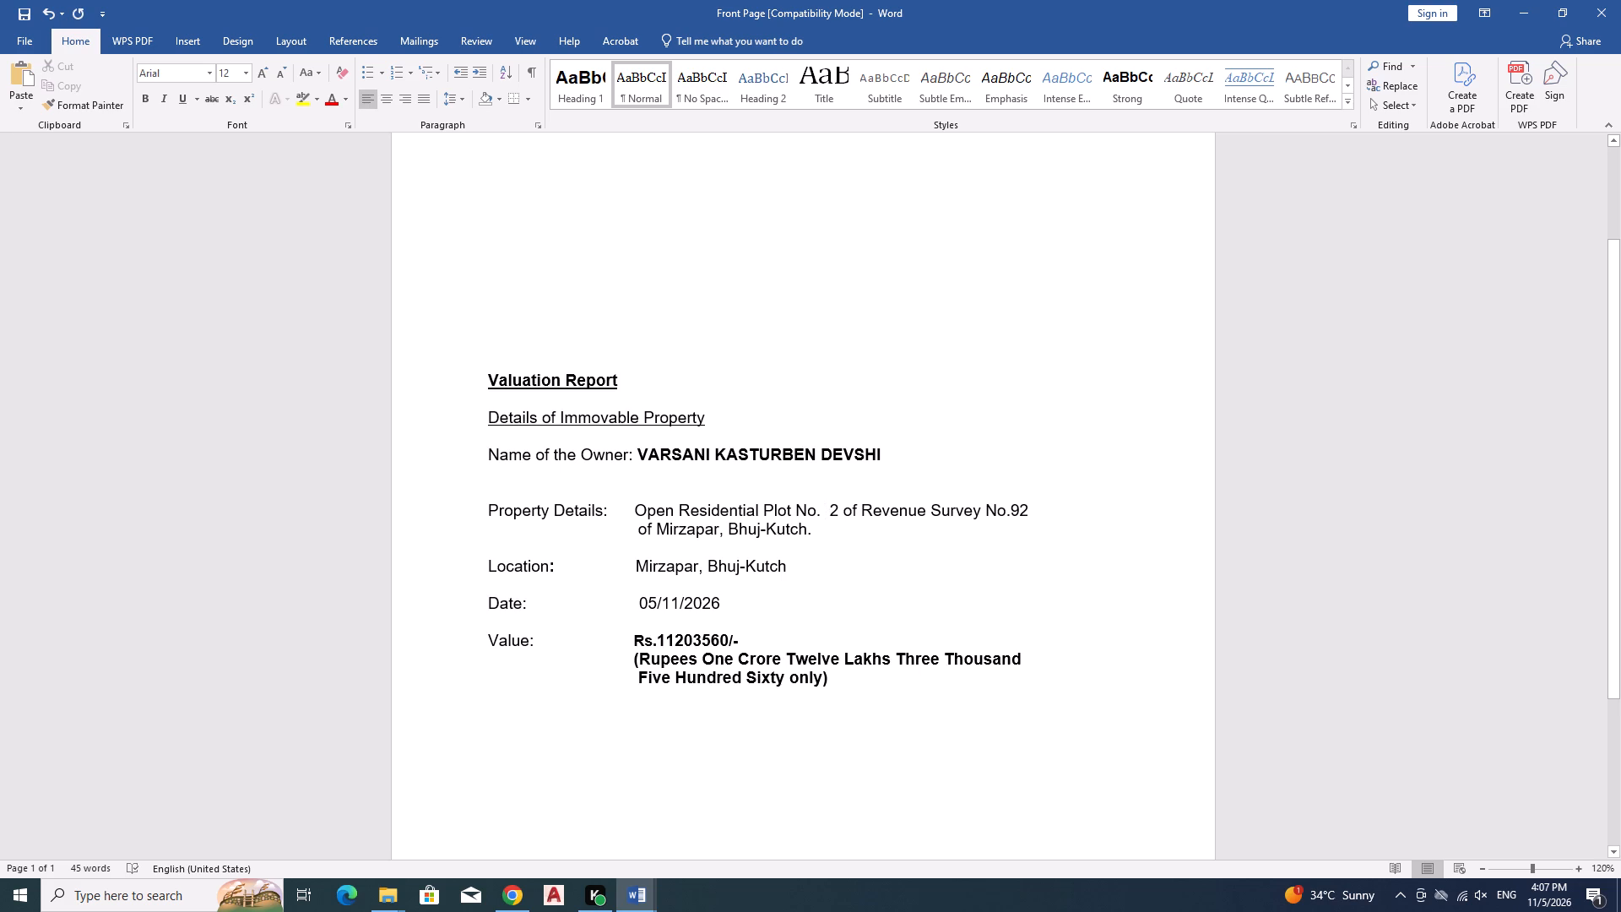
key("Delete")
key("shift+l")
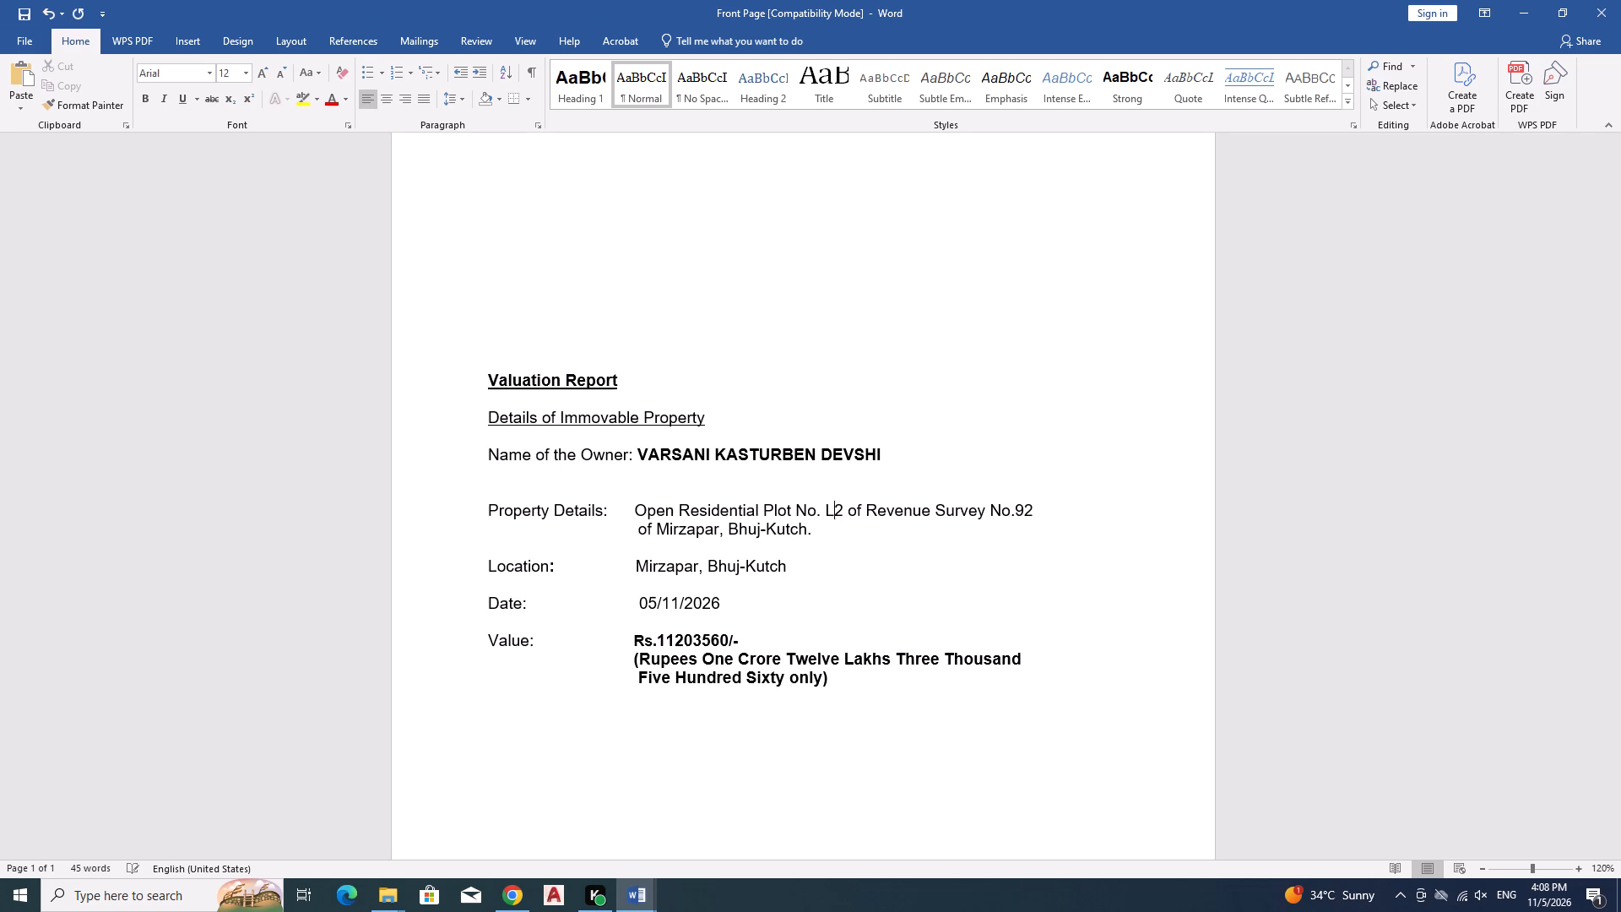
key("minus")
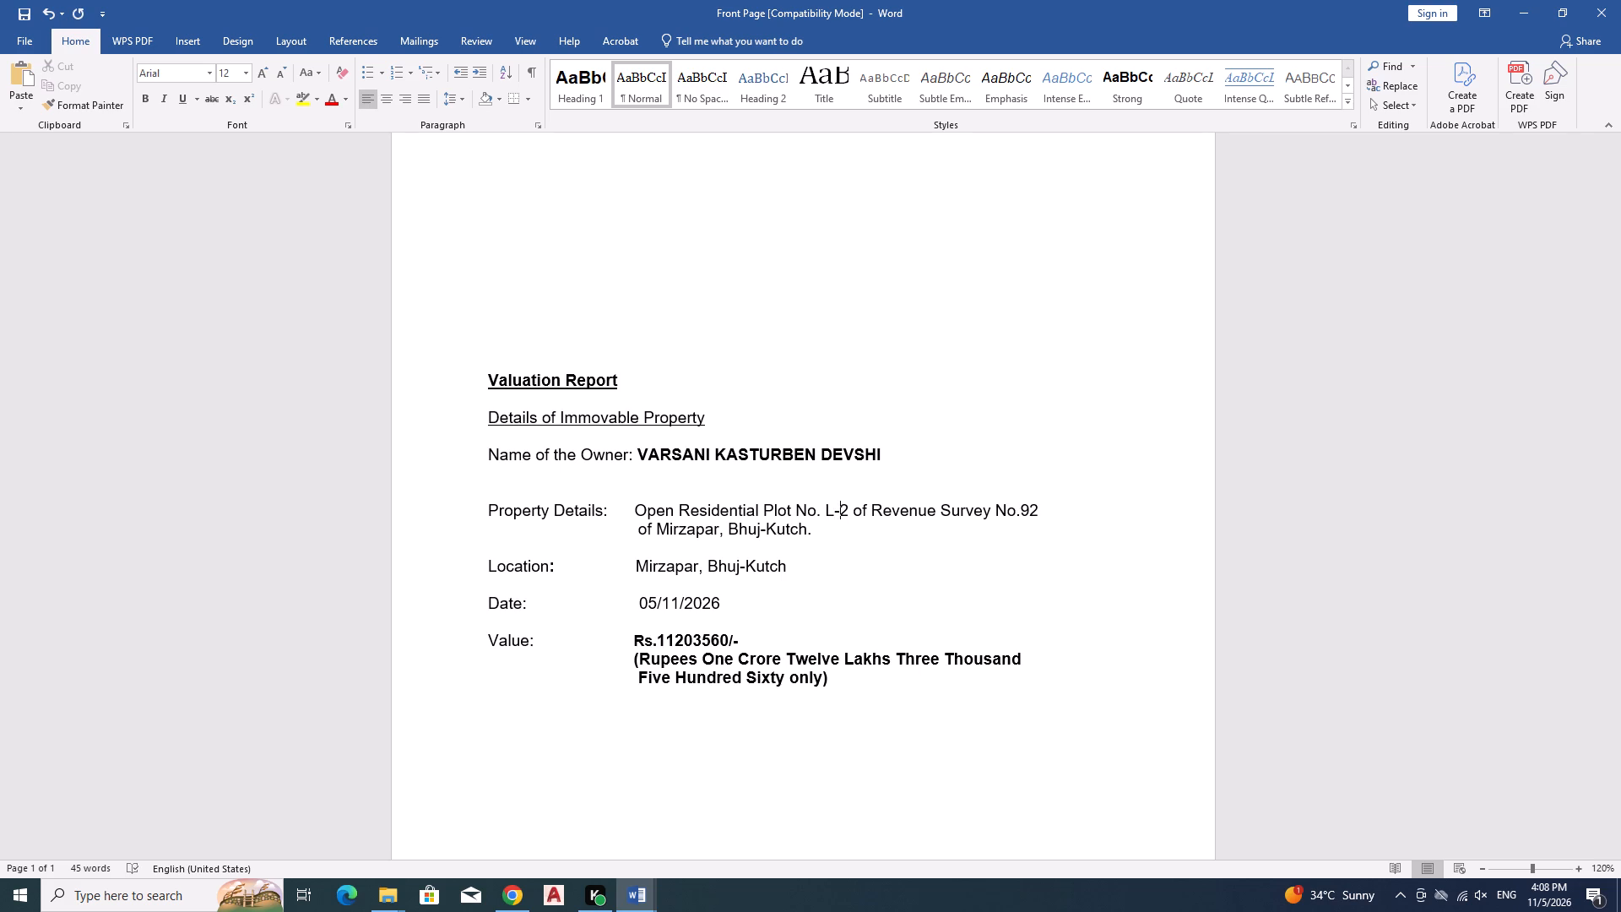
Break the Property Details line before the survey "No." and align the new line under "Open Residential".
key("Right")
key("Right")
key("Right")
key("Right")
key("Right")
key("Right")
key("Right")
key("Right")
key("Right")
key("Right")
key("Right")
key("Right")
key("Right")
key("Right")
key("Right")
key("Right")
key("Right")
key("Right")
key("Right")
key("Right")
key("Right")
key("Left")
key("Left")
key("Right")
key("Return")
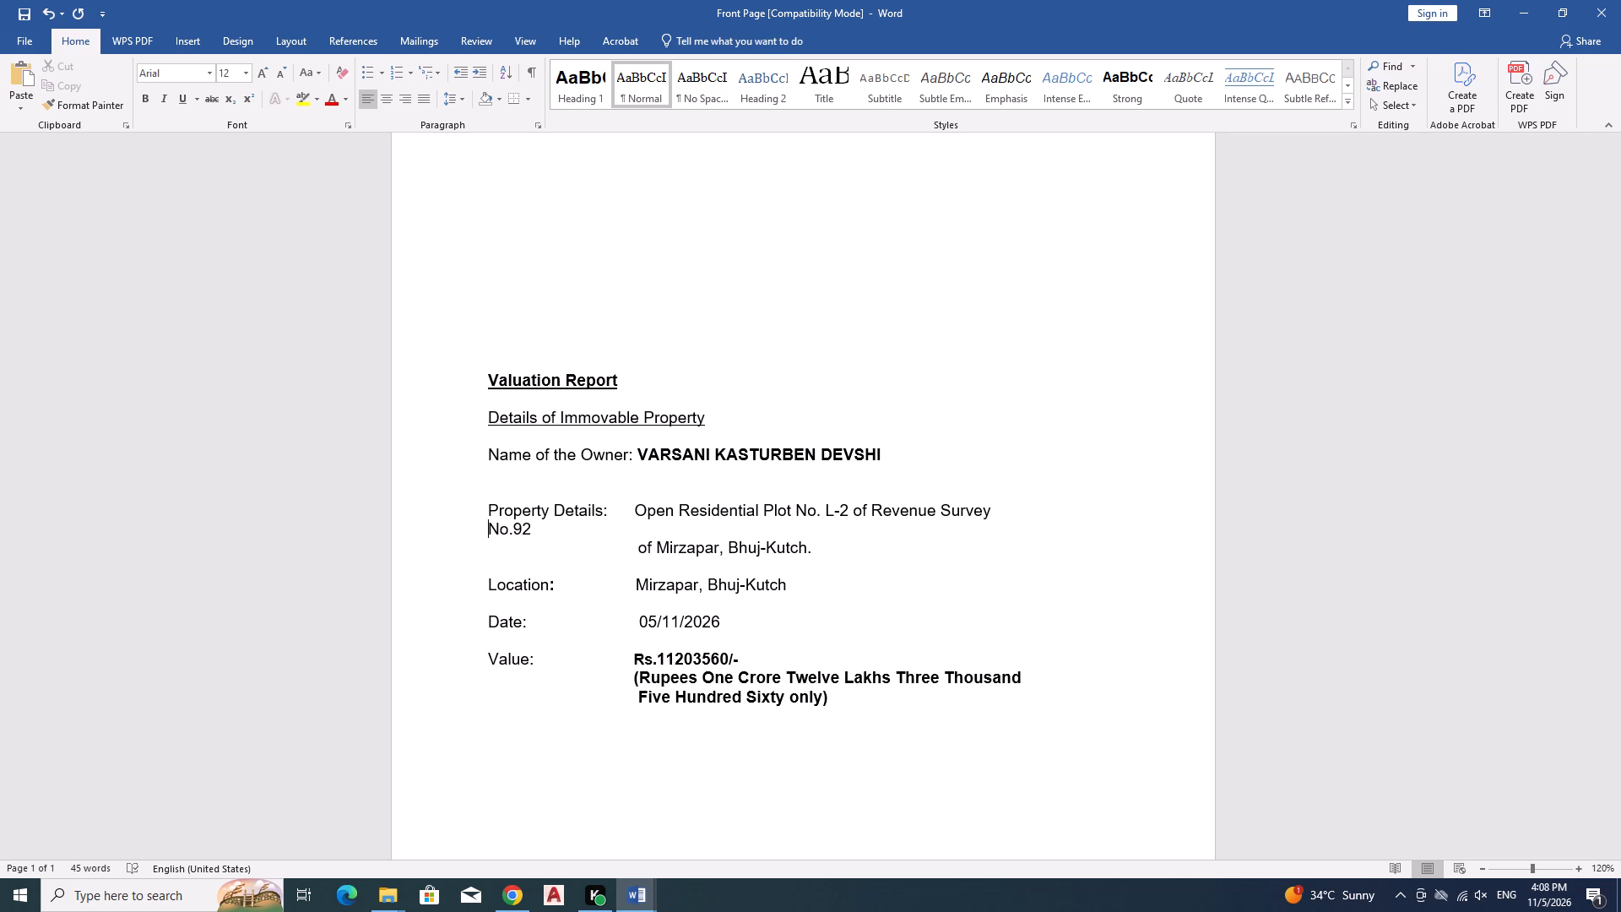
key("Tab")
key("Tab")
key("Tab")
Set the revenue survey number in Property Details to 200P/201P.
key("Right")
key("Right")
key("Right")
key("Delete")
key("Delete")
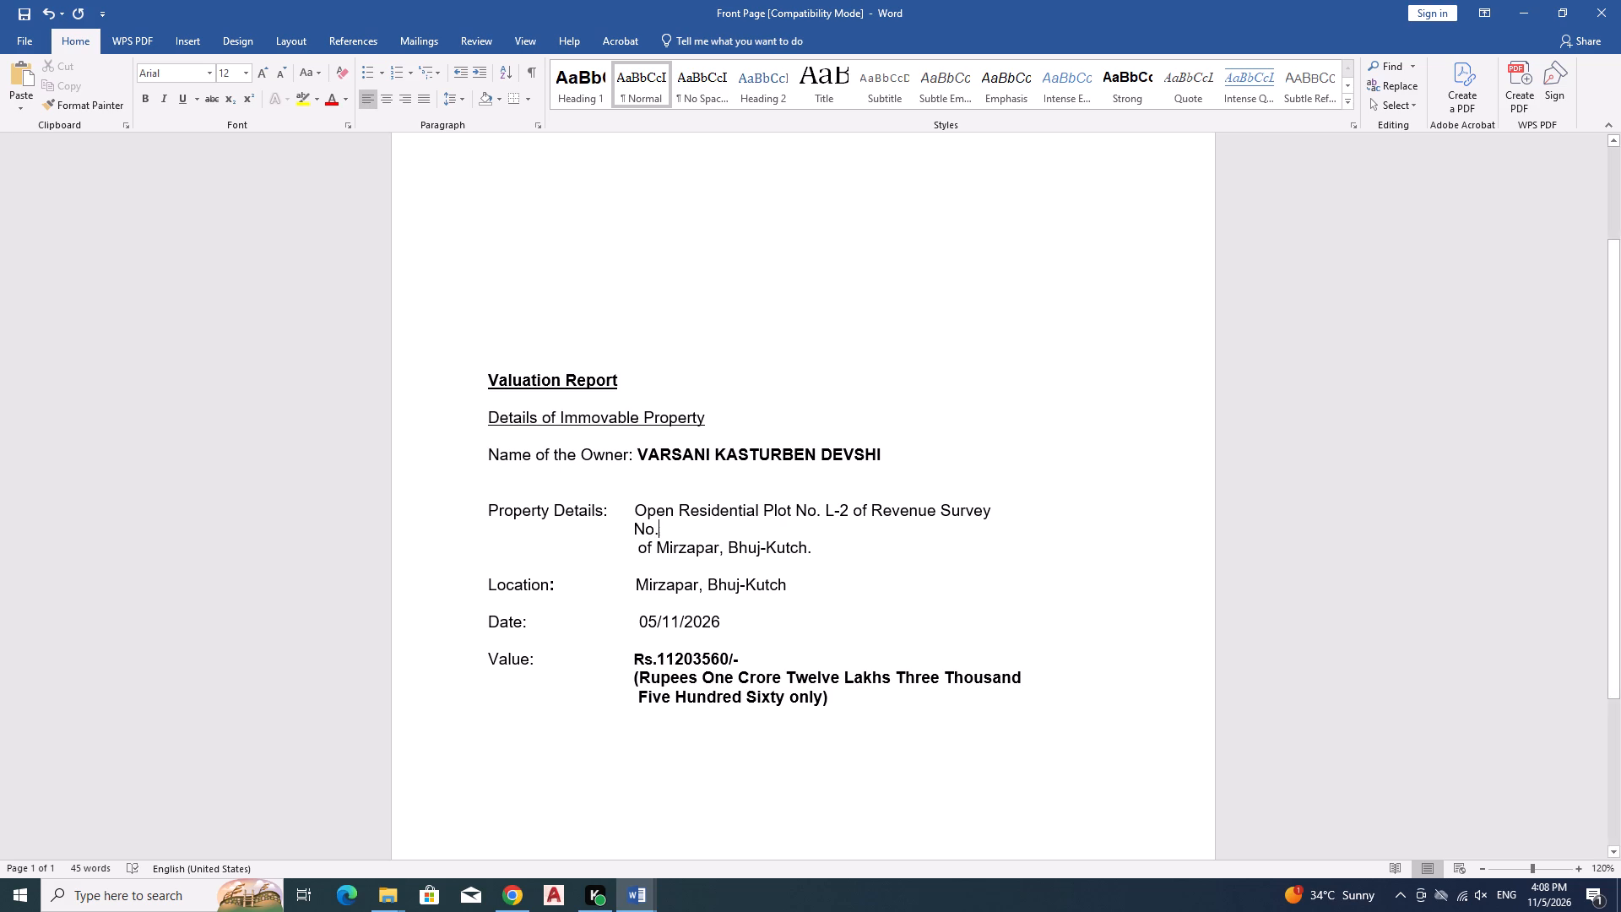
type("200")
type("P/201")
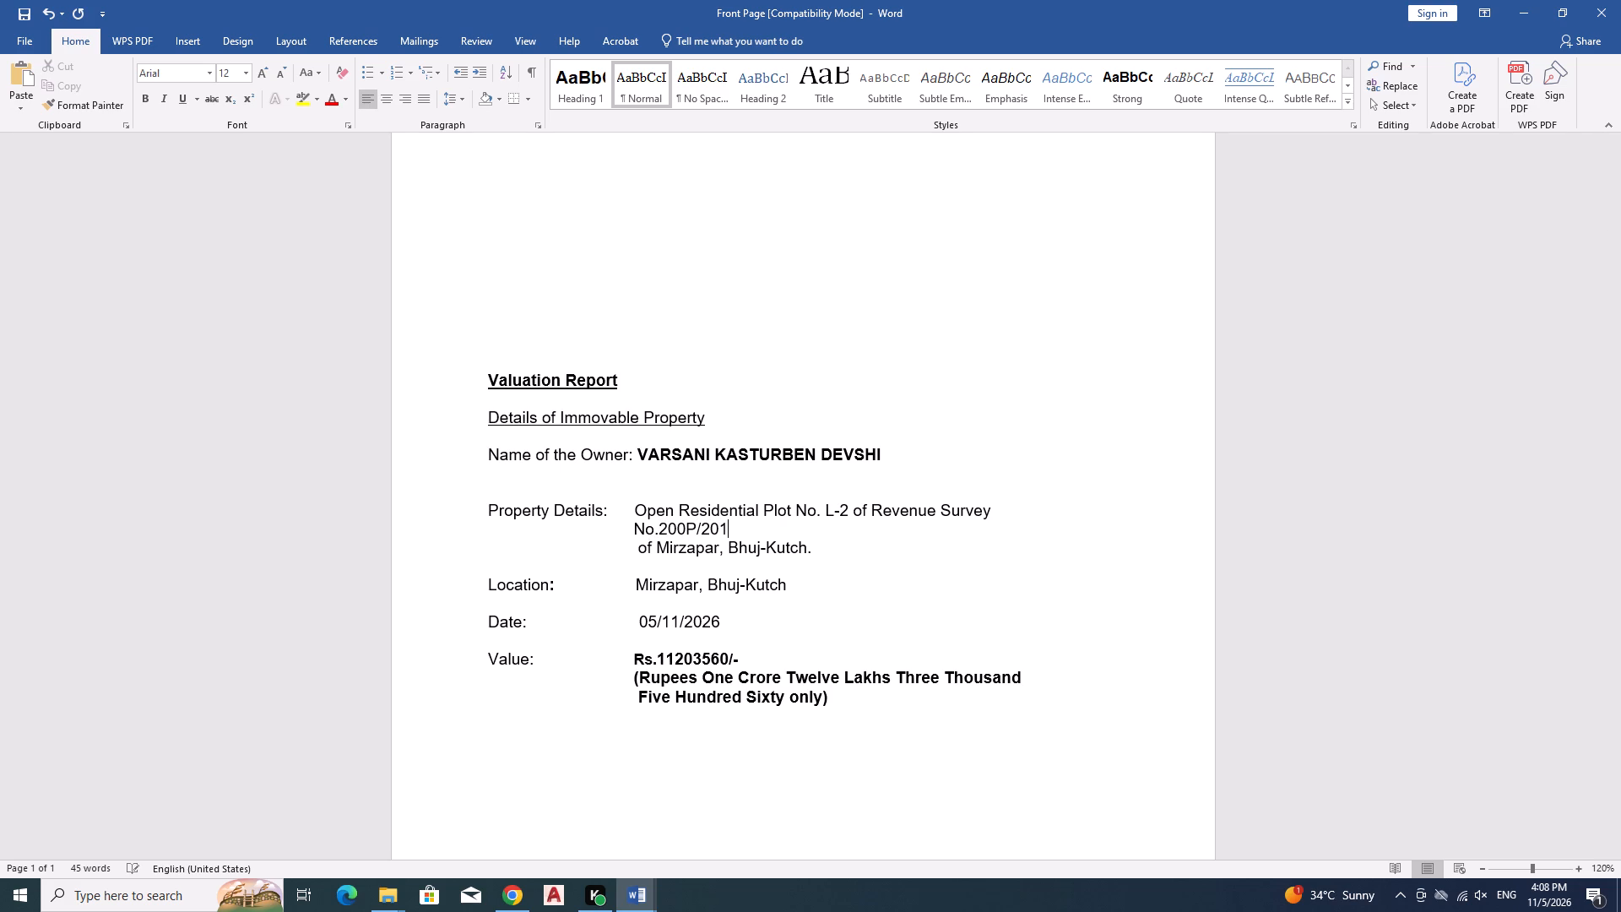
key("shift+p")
Join "of Mirzapar, Bhuj-Kutch." onto the same line as the revenue survey number.
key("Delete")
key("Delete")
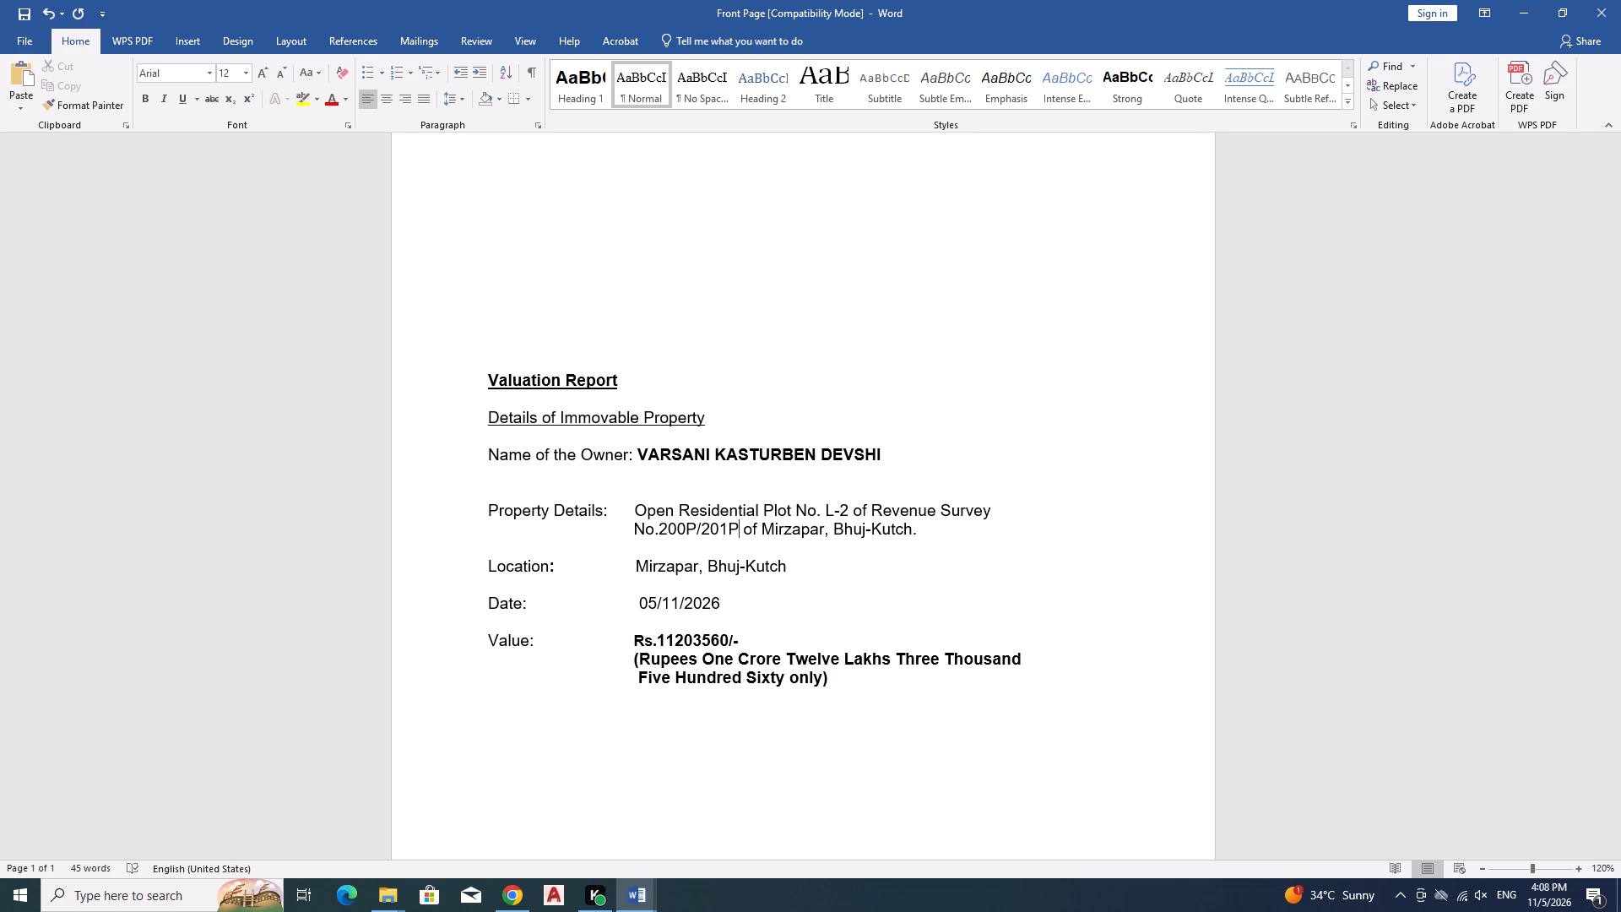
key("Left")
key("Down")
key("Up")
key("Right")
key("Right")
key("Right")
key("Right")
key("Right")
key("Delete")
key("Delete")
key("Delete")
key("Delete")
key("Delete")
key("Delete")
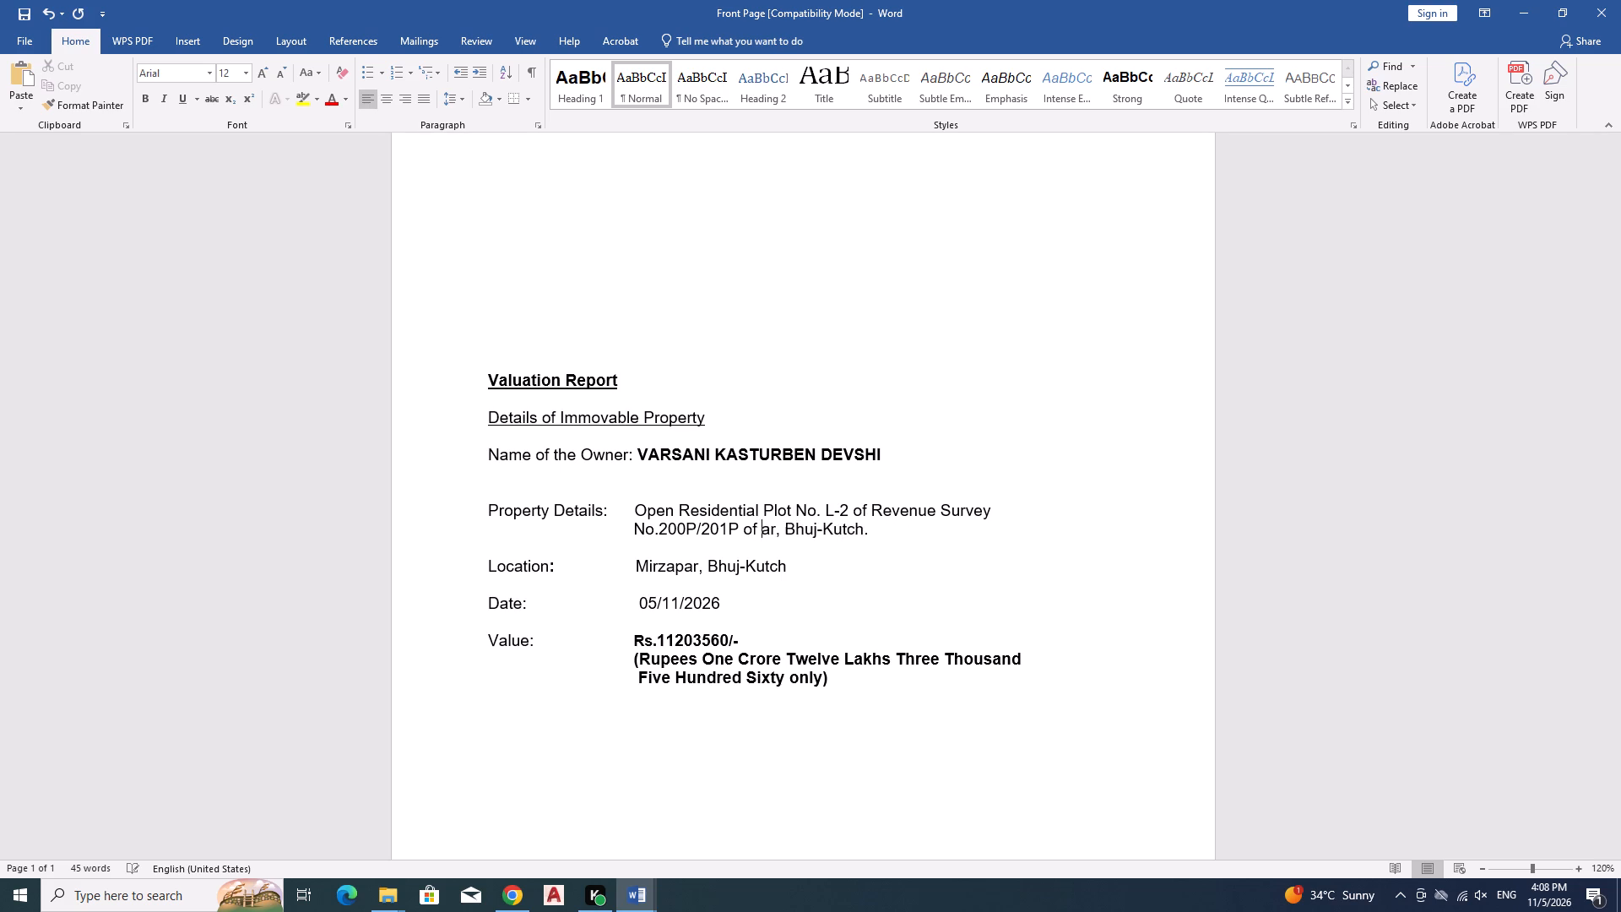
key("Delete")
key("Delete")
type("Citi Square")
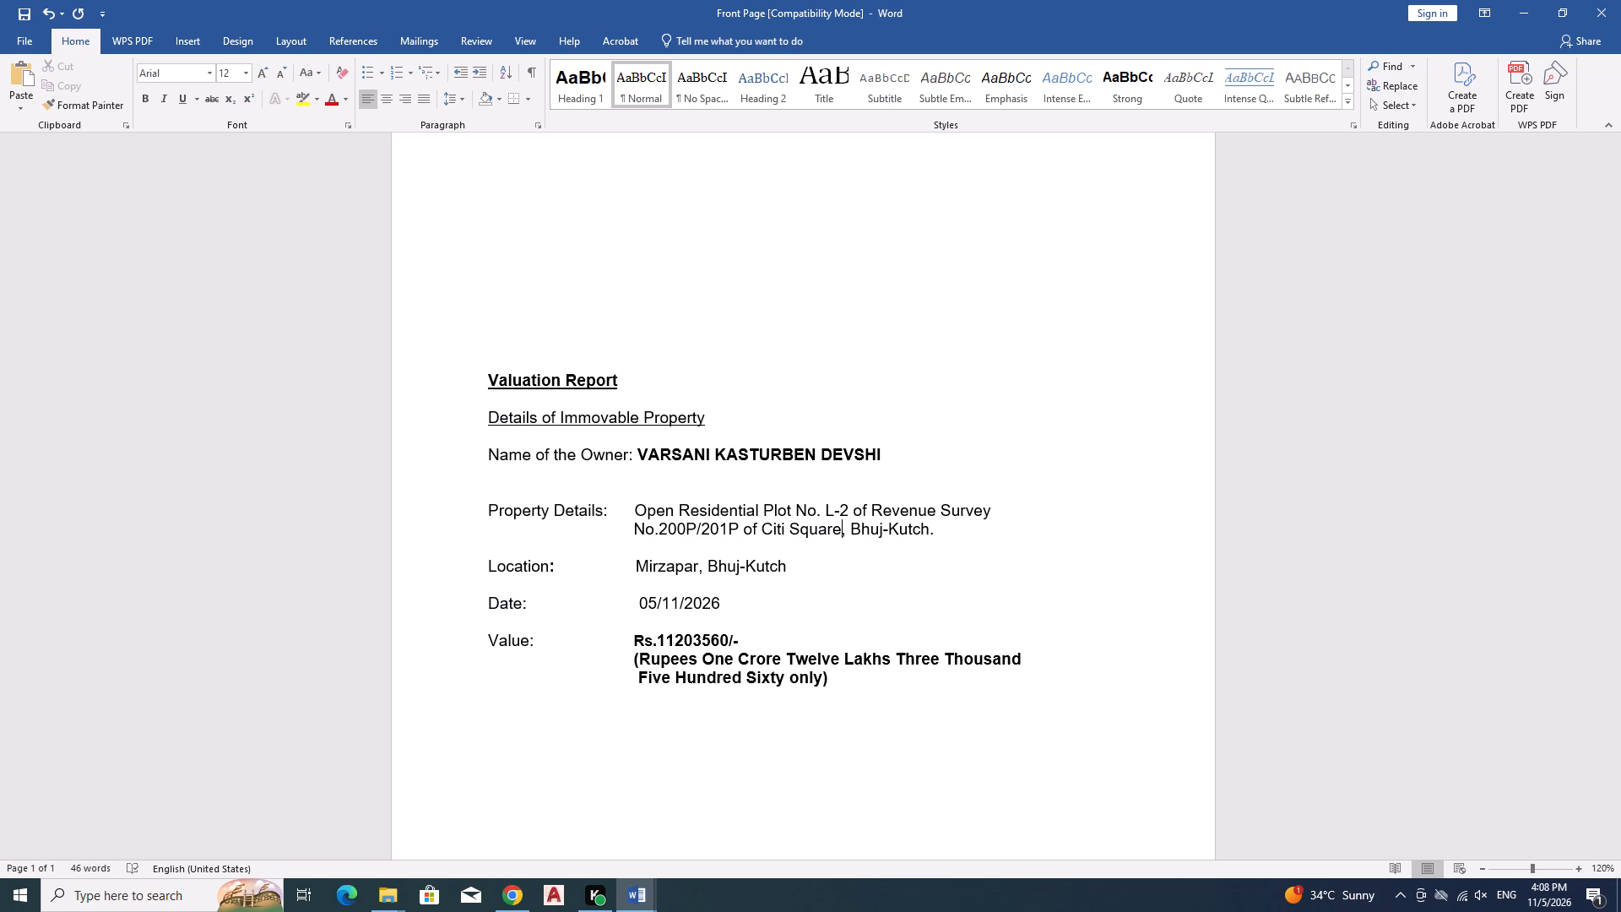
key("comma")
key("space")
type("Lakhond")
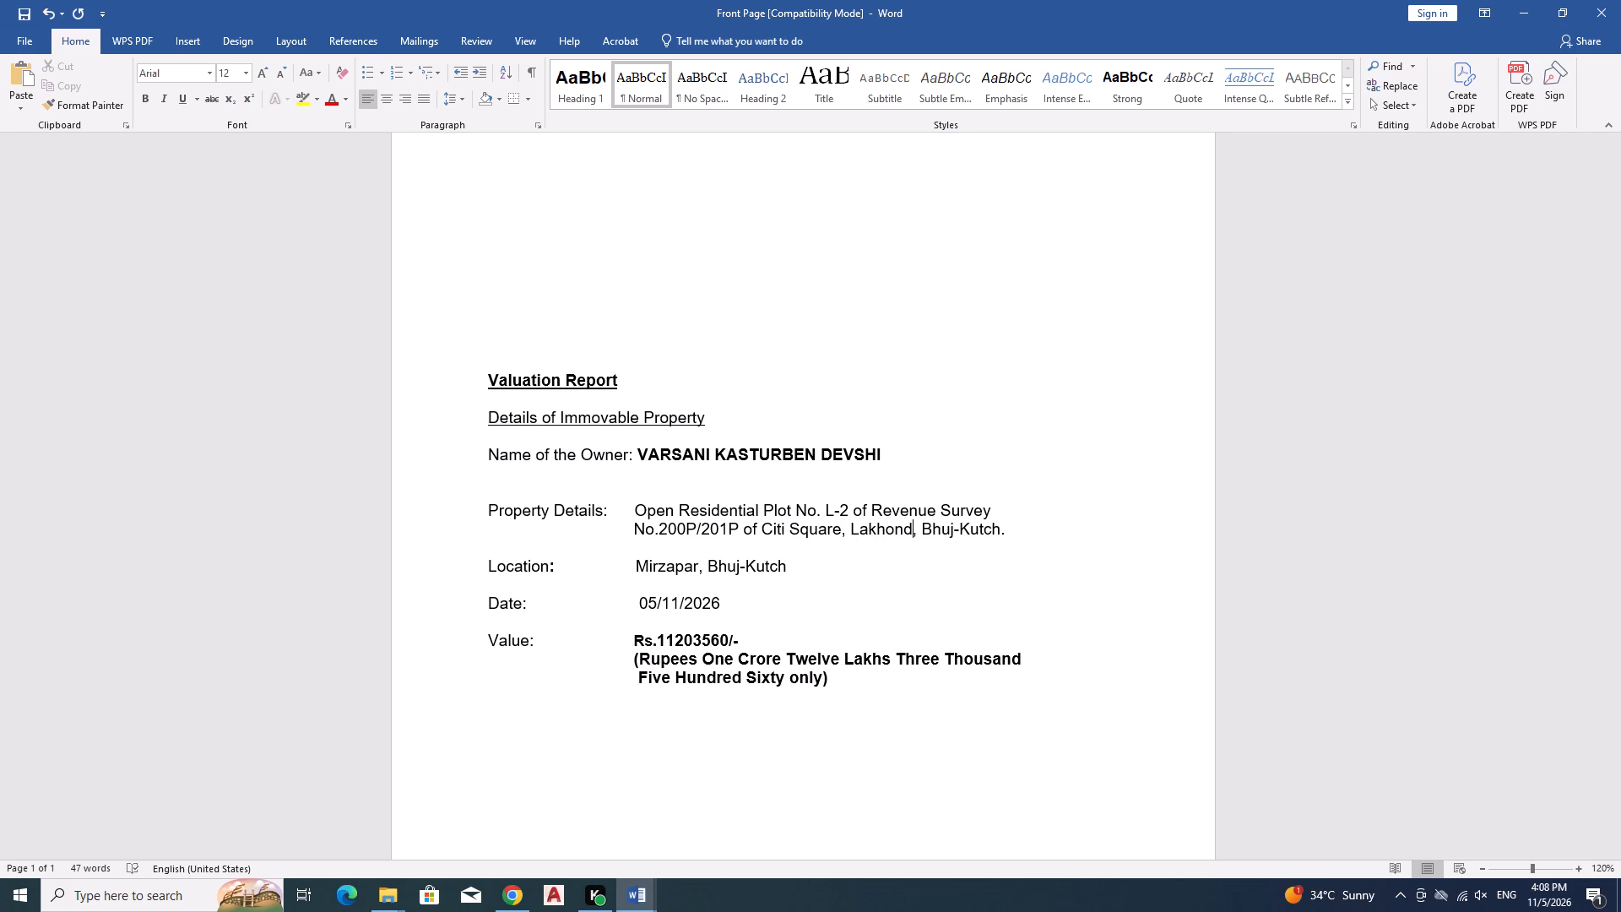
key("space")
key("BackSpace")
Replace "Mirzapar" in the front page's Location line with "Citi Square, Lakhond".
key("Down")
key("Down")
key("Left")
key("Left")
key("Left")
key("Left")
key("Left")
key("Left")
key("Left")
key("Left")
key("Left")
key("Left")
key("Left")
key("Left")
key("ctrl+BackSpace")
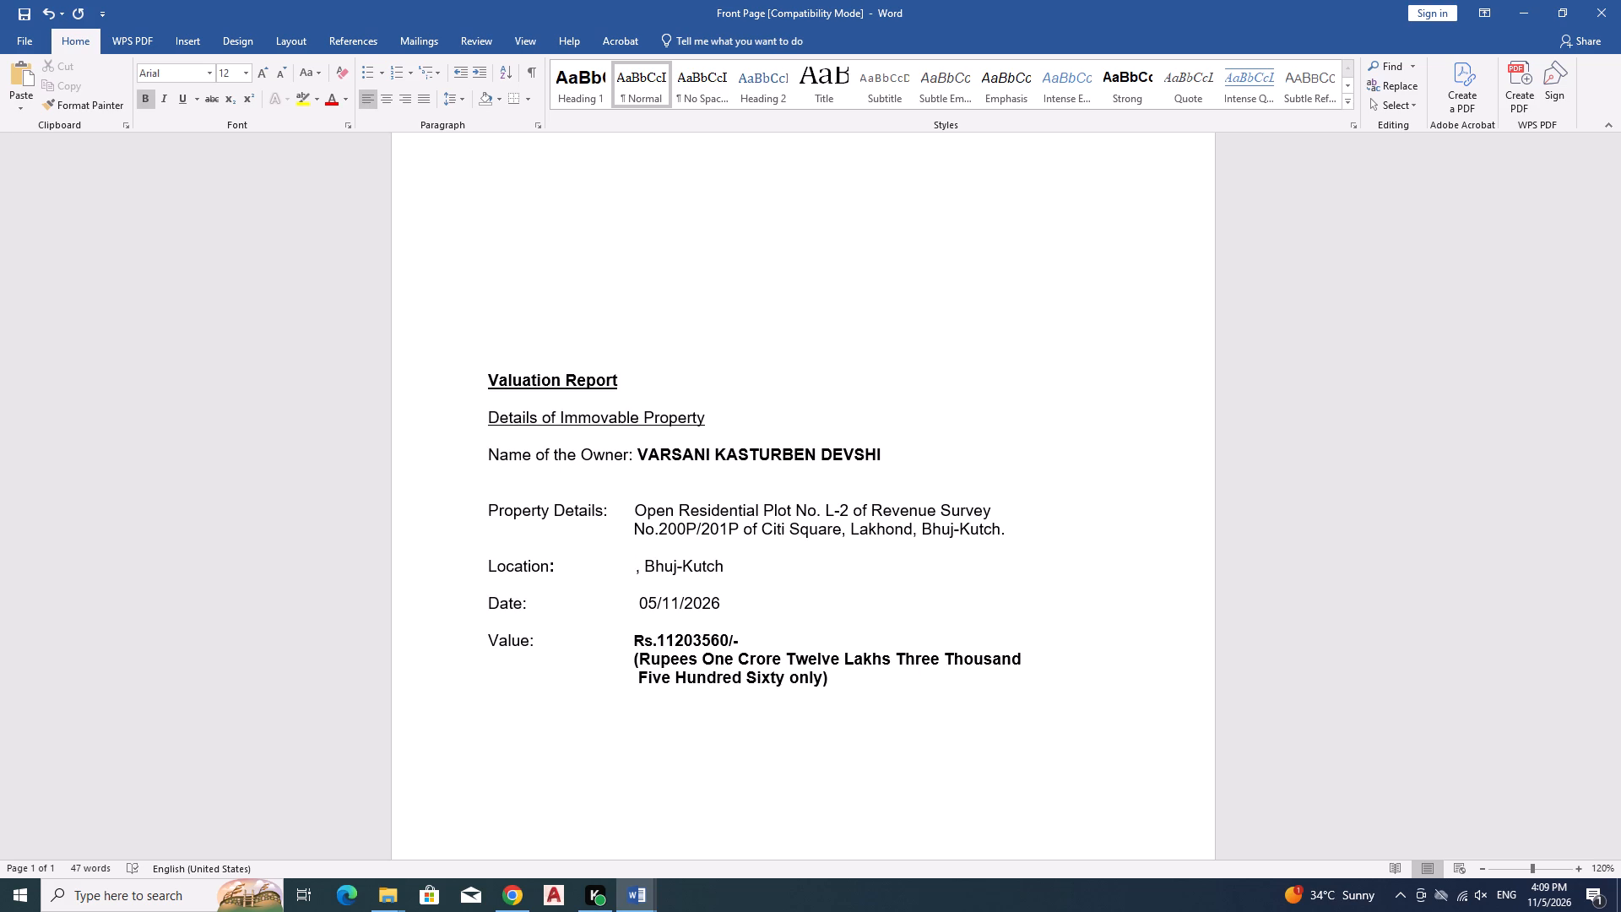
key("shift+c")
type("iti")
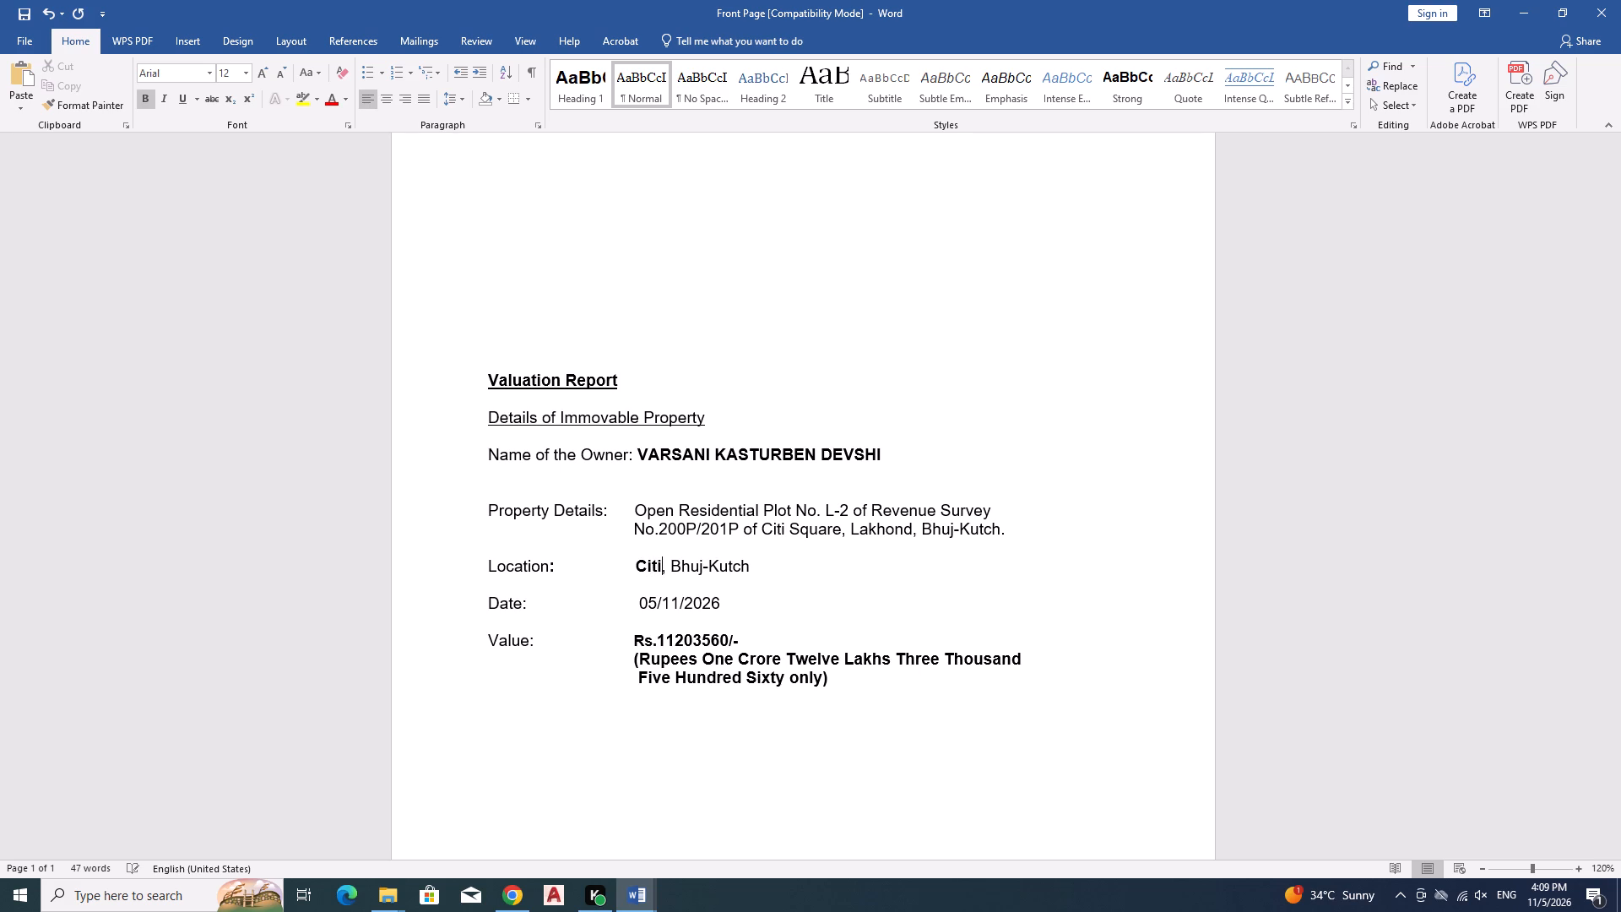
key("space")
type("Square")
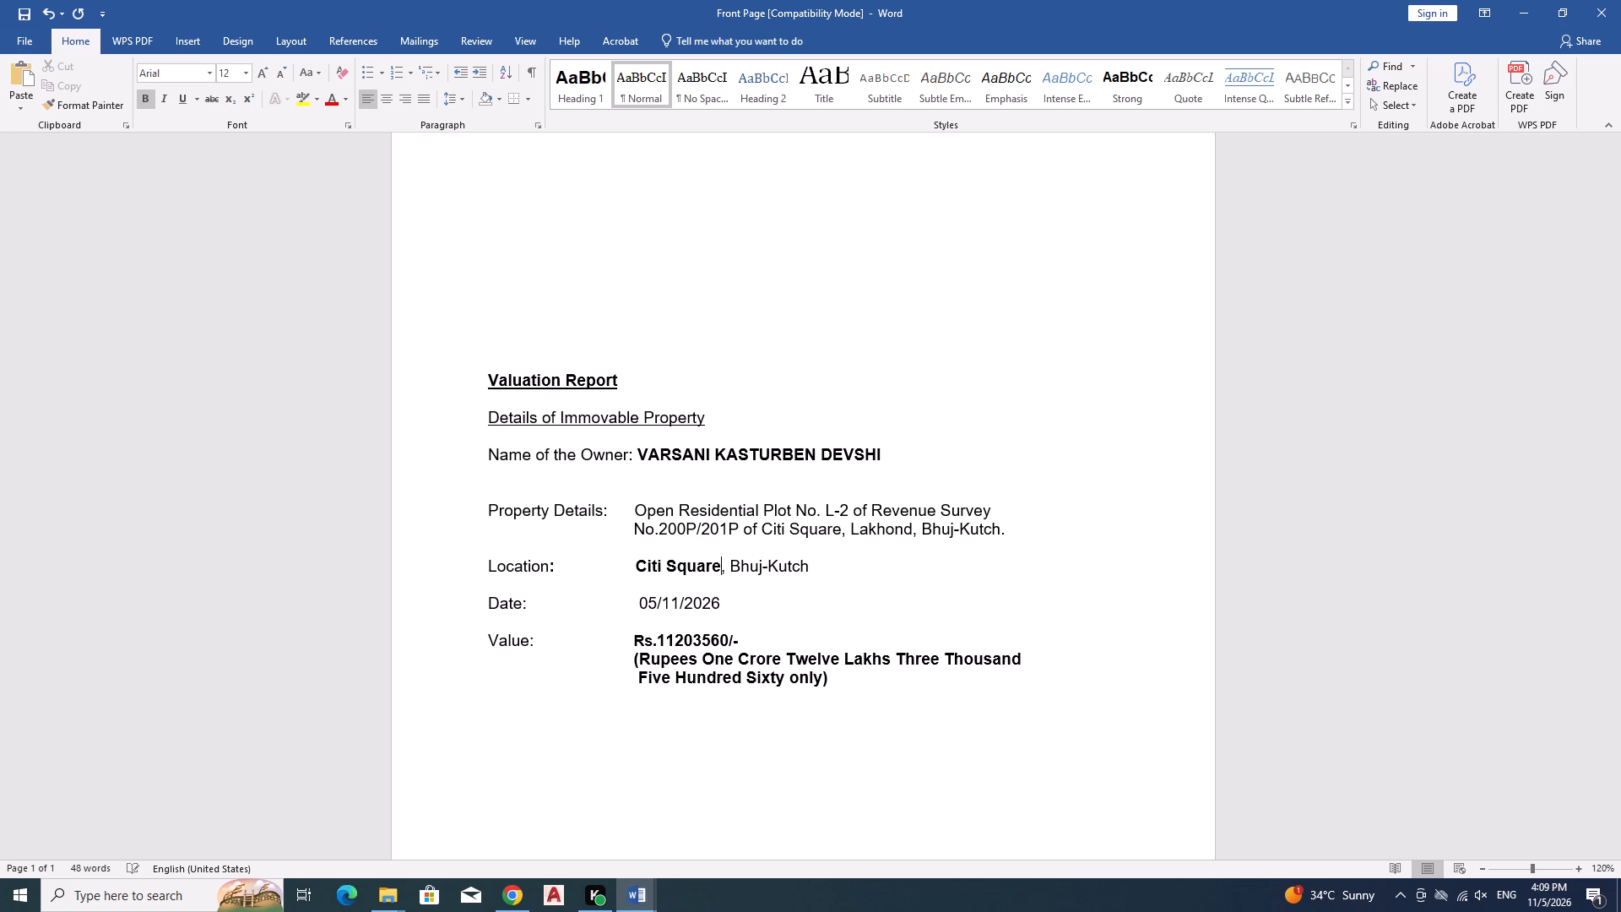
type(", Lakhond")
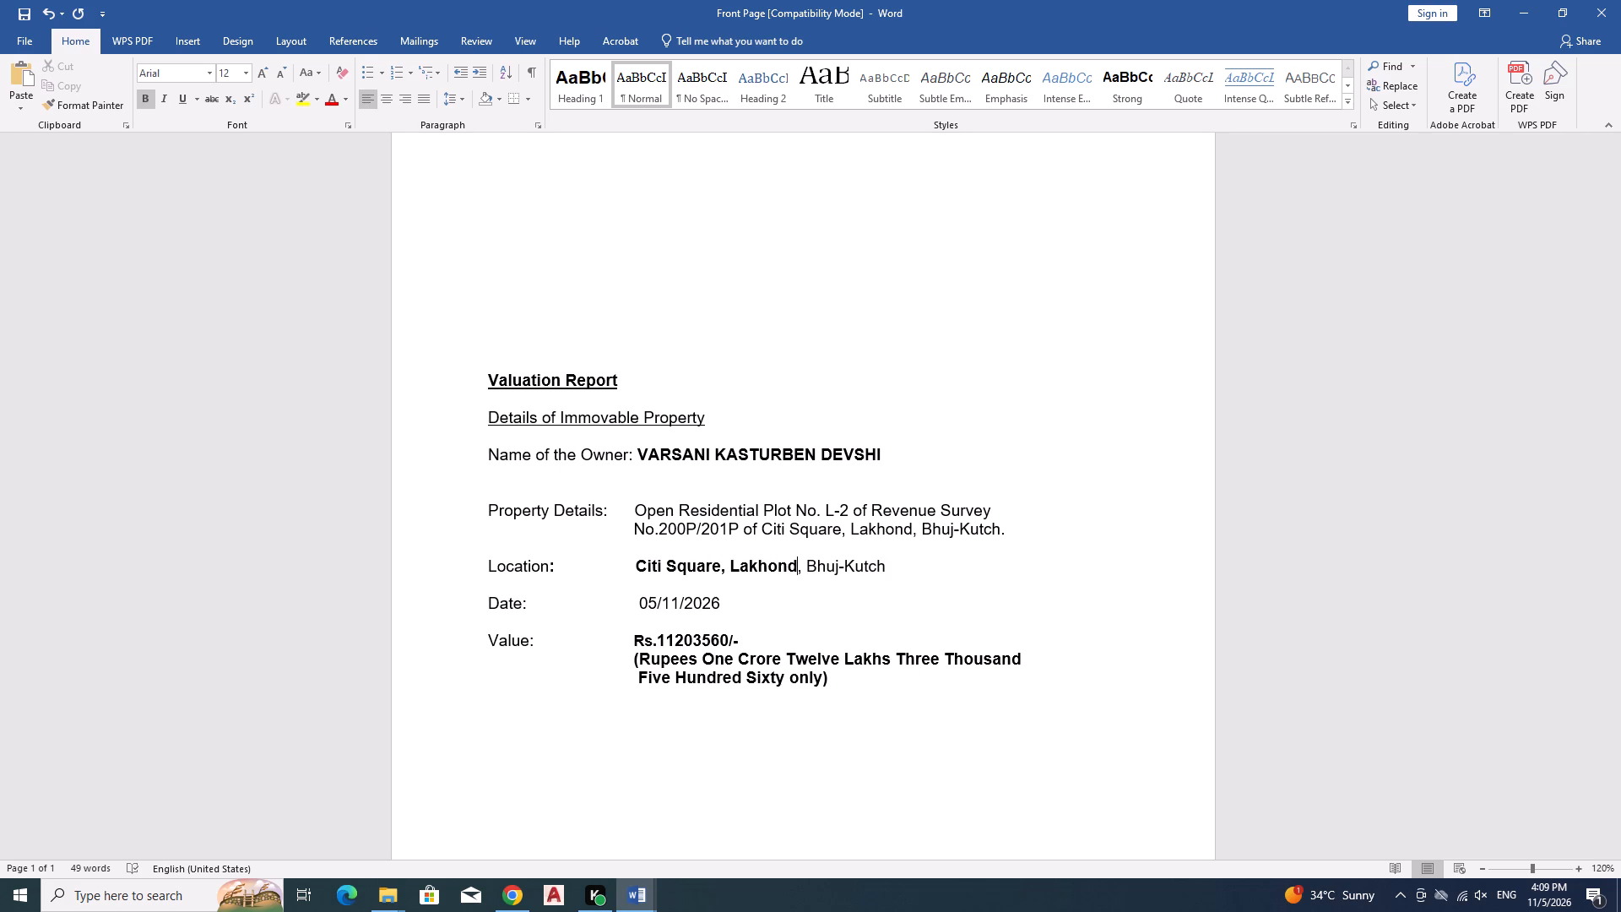
Remove the bold formatting from "Citi Square, Lakhond," in the Location line.
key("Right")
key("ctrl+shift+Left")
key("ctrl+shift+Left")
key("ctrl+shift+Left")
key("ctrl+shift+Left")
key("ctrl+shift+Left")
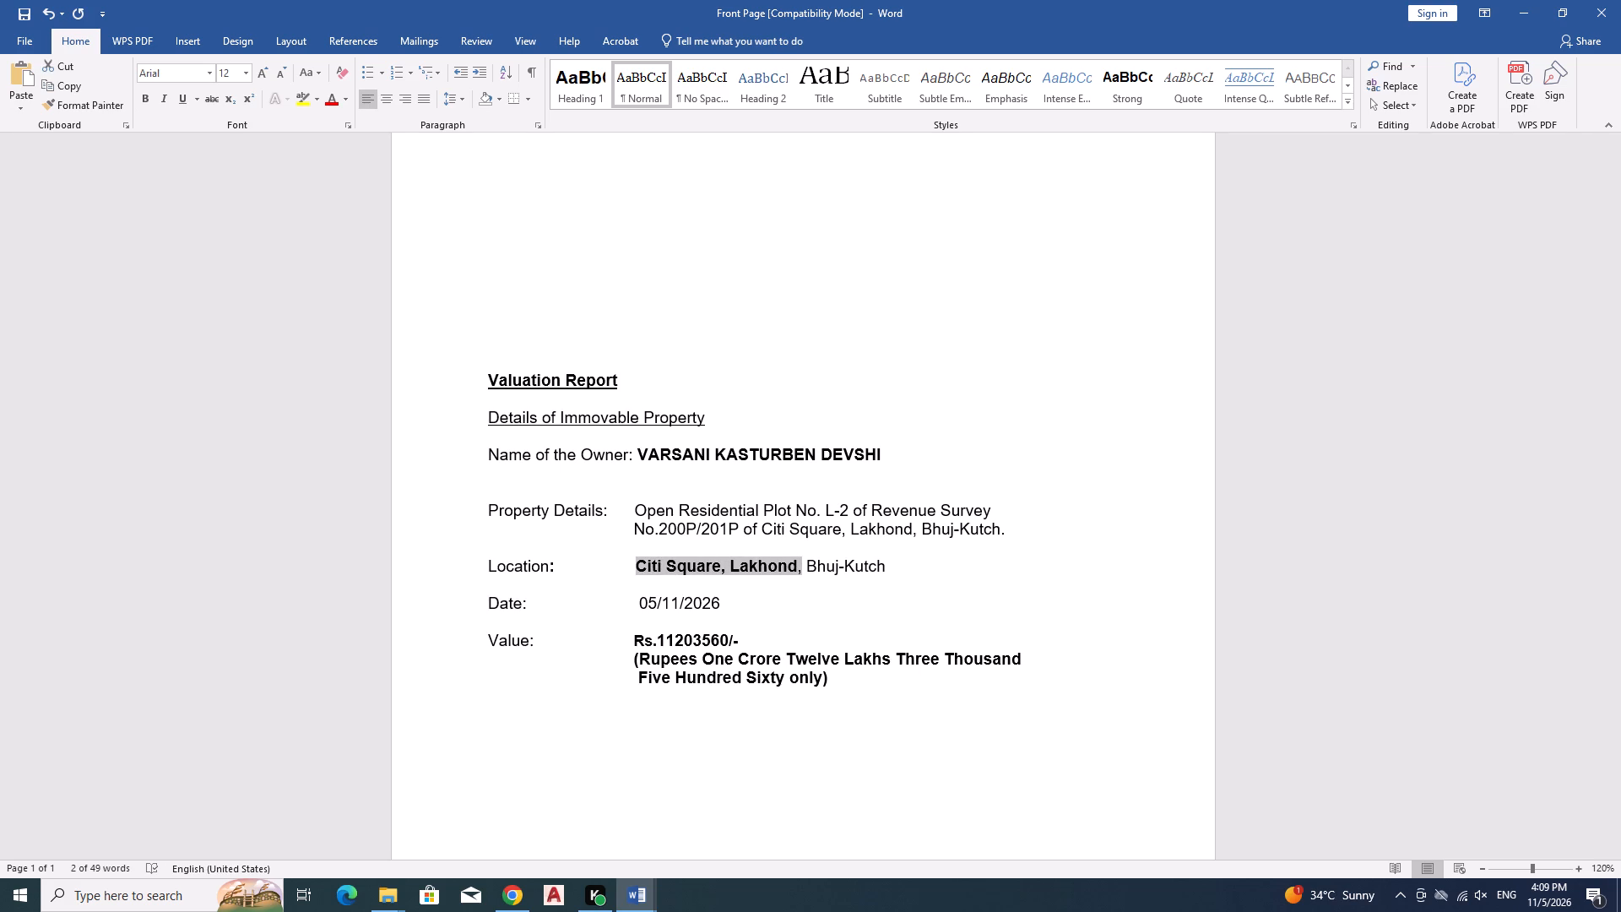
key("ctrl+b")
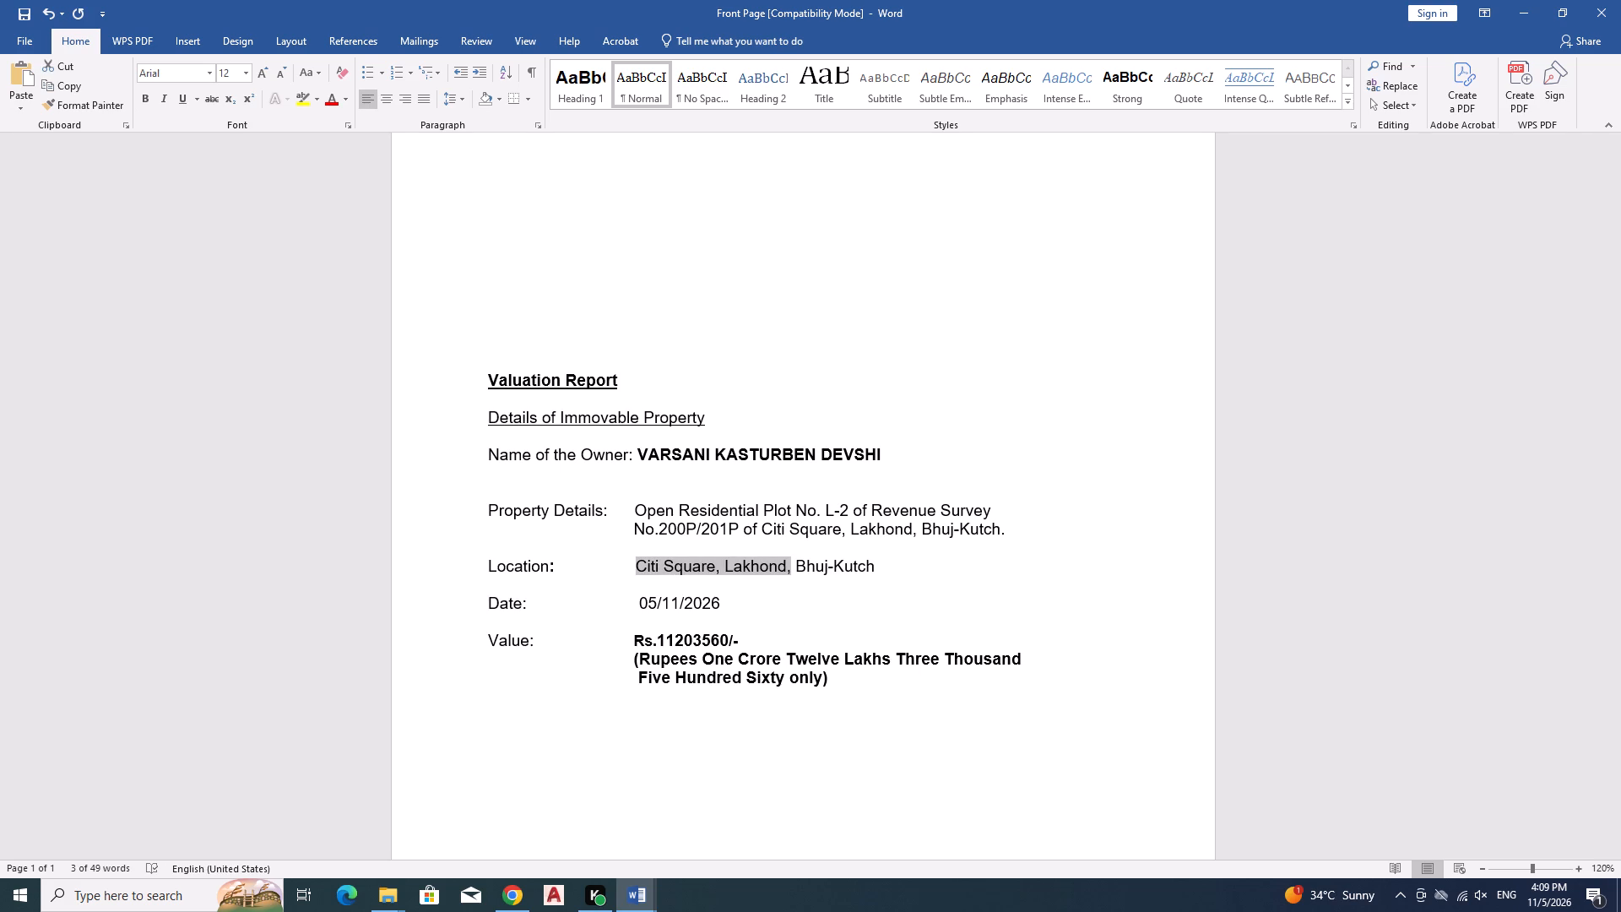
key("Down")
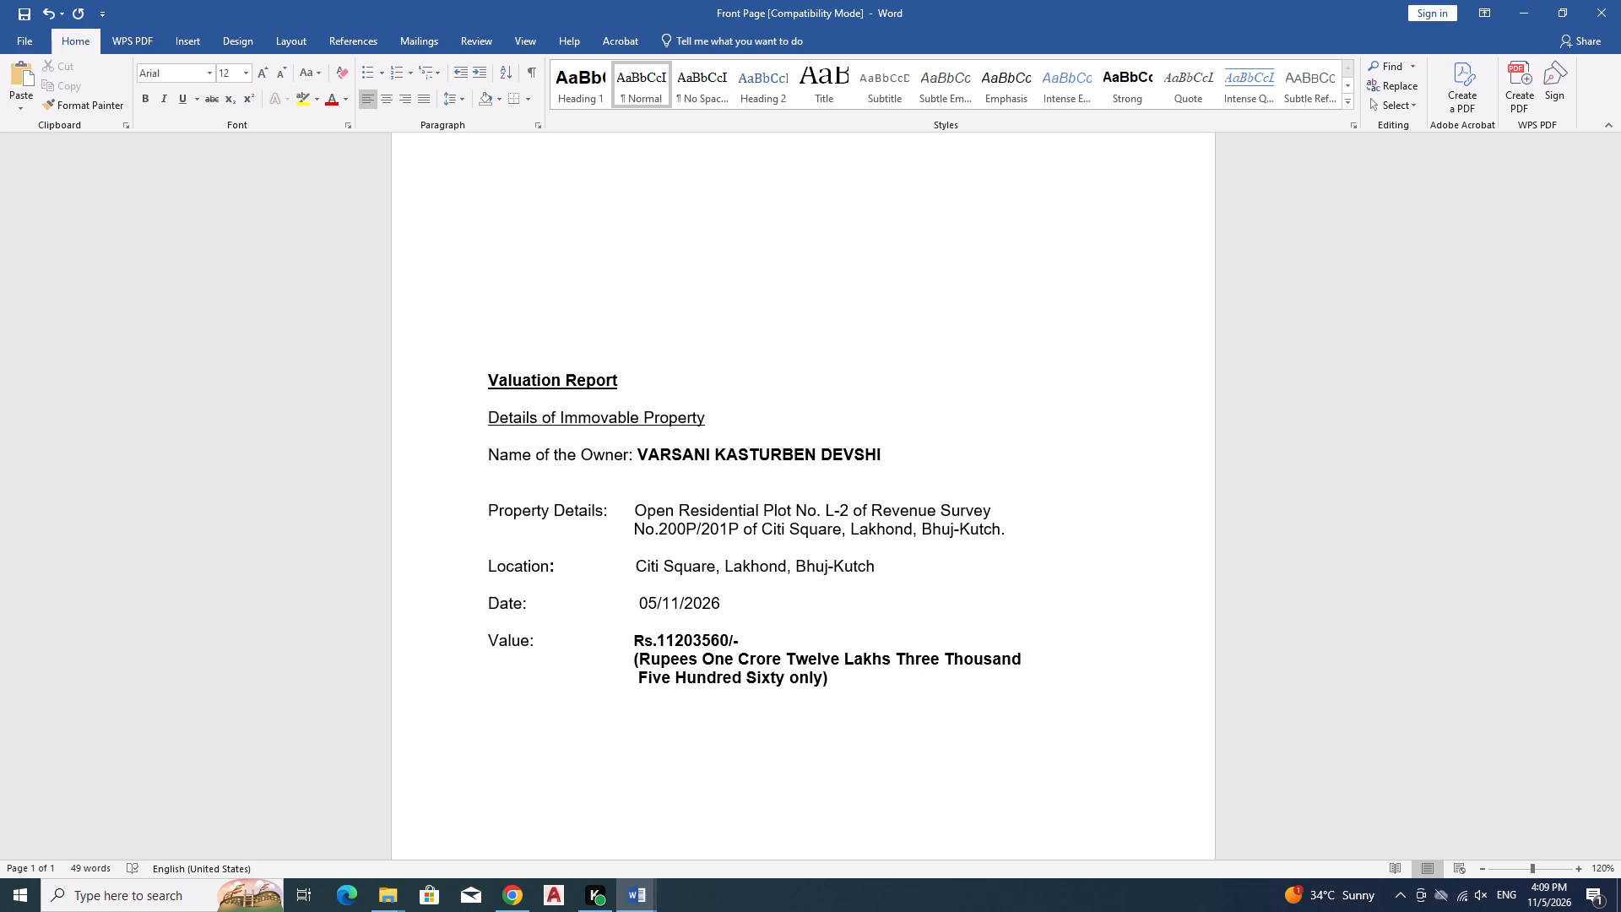
Replace the owner's name on the front page with the Plot L-2 owner's name in capitals, preceded by the title "SHRMATI".
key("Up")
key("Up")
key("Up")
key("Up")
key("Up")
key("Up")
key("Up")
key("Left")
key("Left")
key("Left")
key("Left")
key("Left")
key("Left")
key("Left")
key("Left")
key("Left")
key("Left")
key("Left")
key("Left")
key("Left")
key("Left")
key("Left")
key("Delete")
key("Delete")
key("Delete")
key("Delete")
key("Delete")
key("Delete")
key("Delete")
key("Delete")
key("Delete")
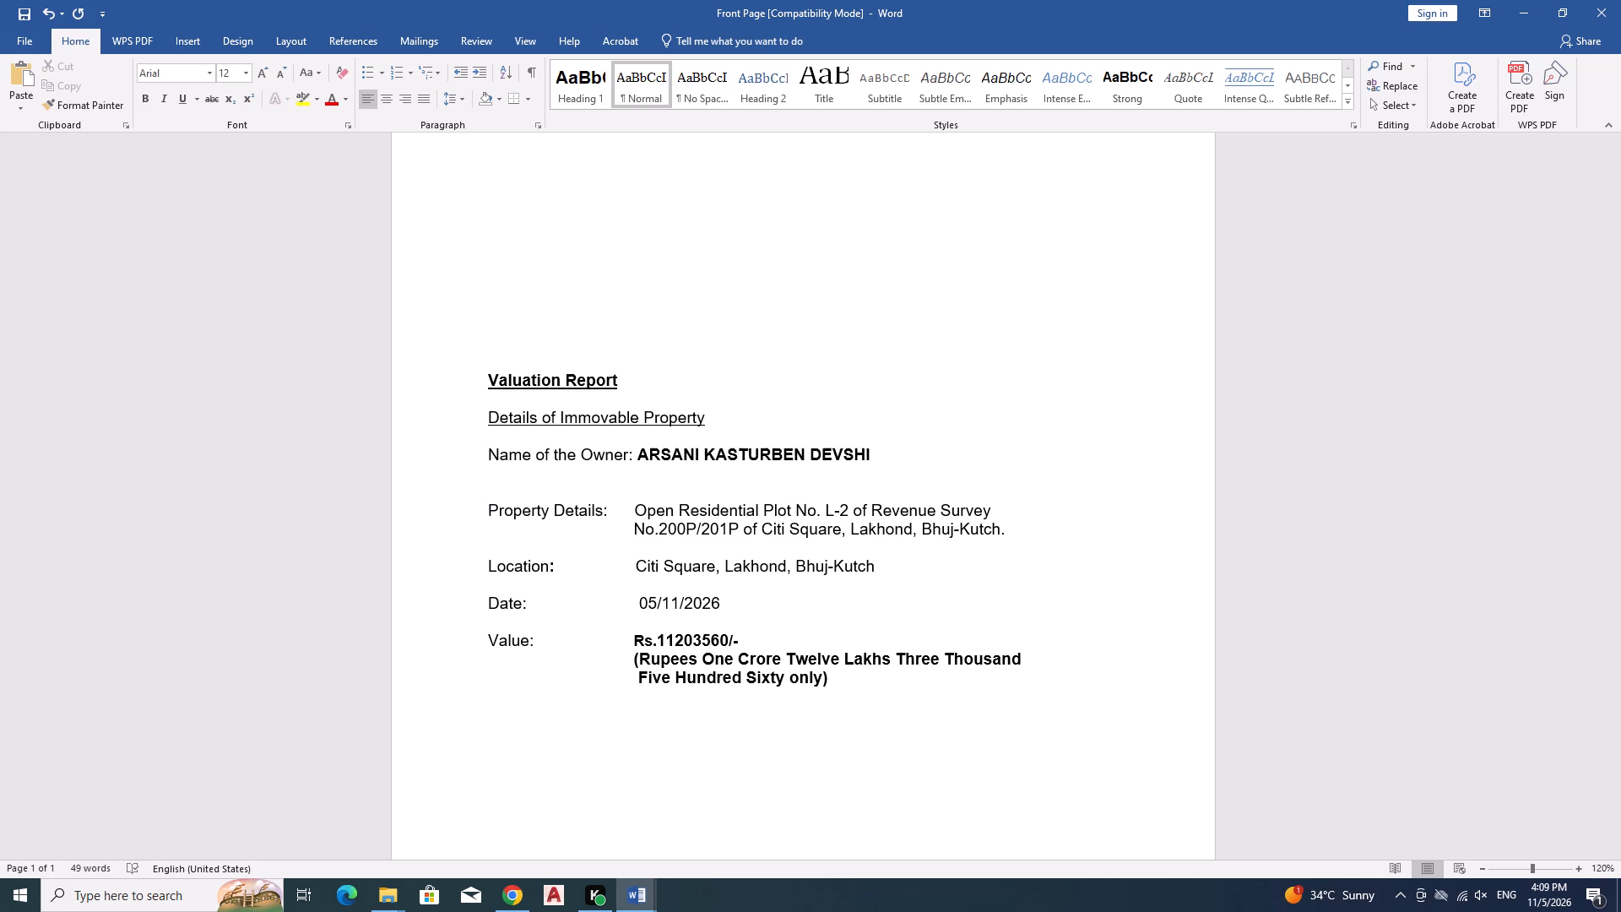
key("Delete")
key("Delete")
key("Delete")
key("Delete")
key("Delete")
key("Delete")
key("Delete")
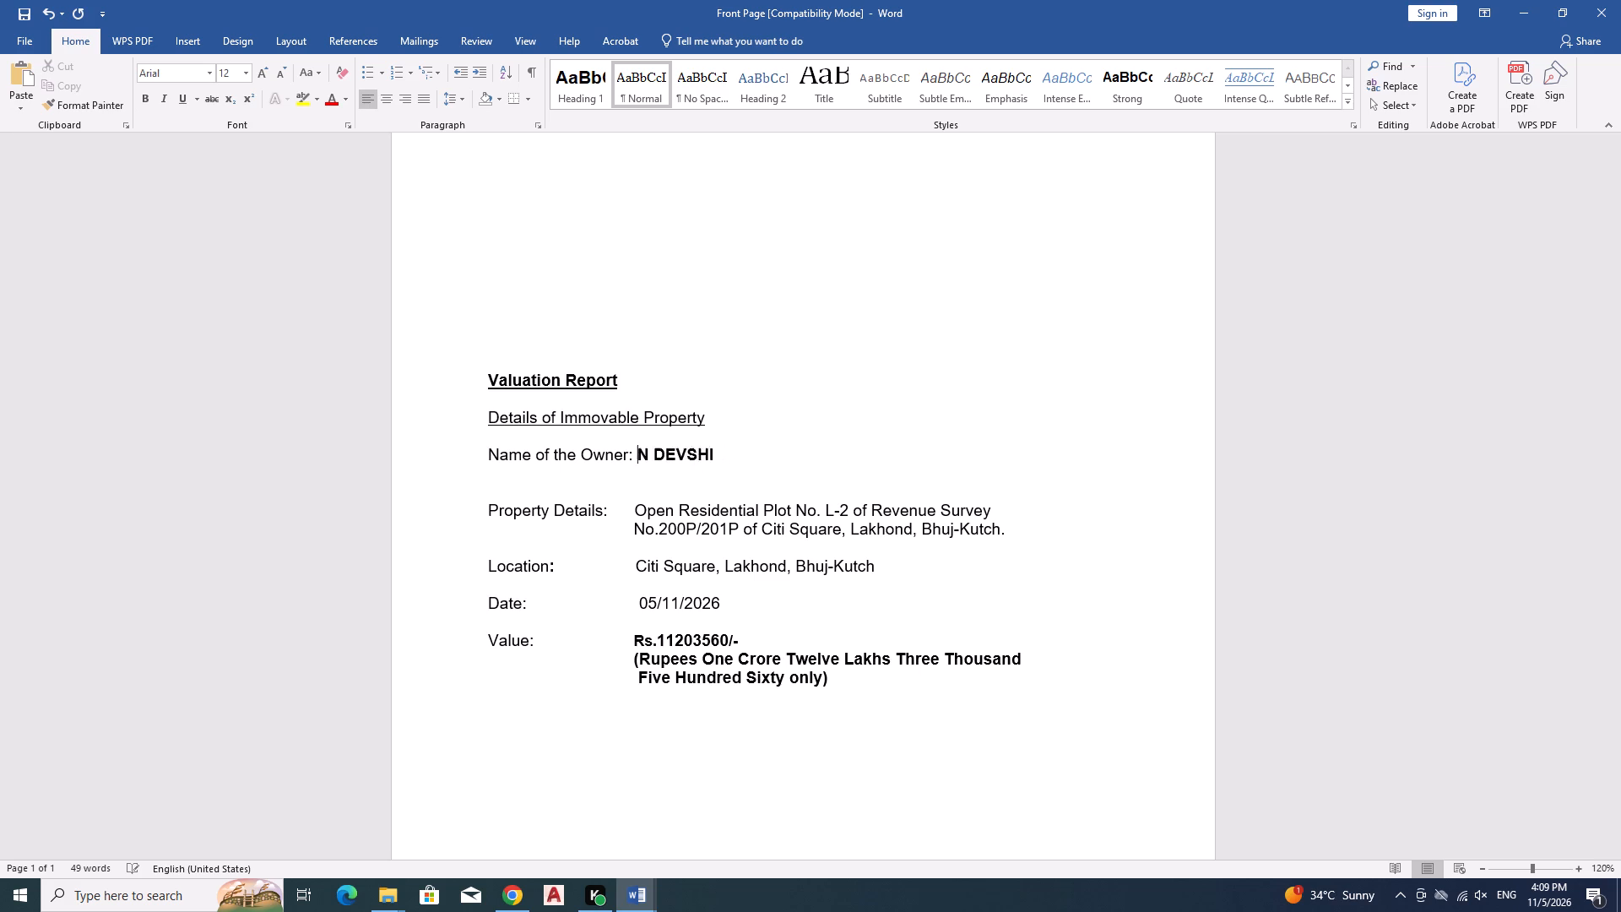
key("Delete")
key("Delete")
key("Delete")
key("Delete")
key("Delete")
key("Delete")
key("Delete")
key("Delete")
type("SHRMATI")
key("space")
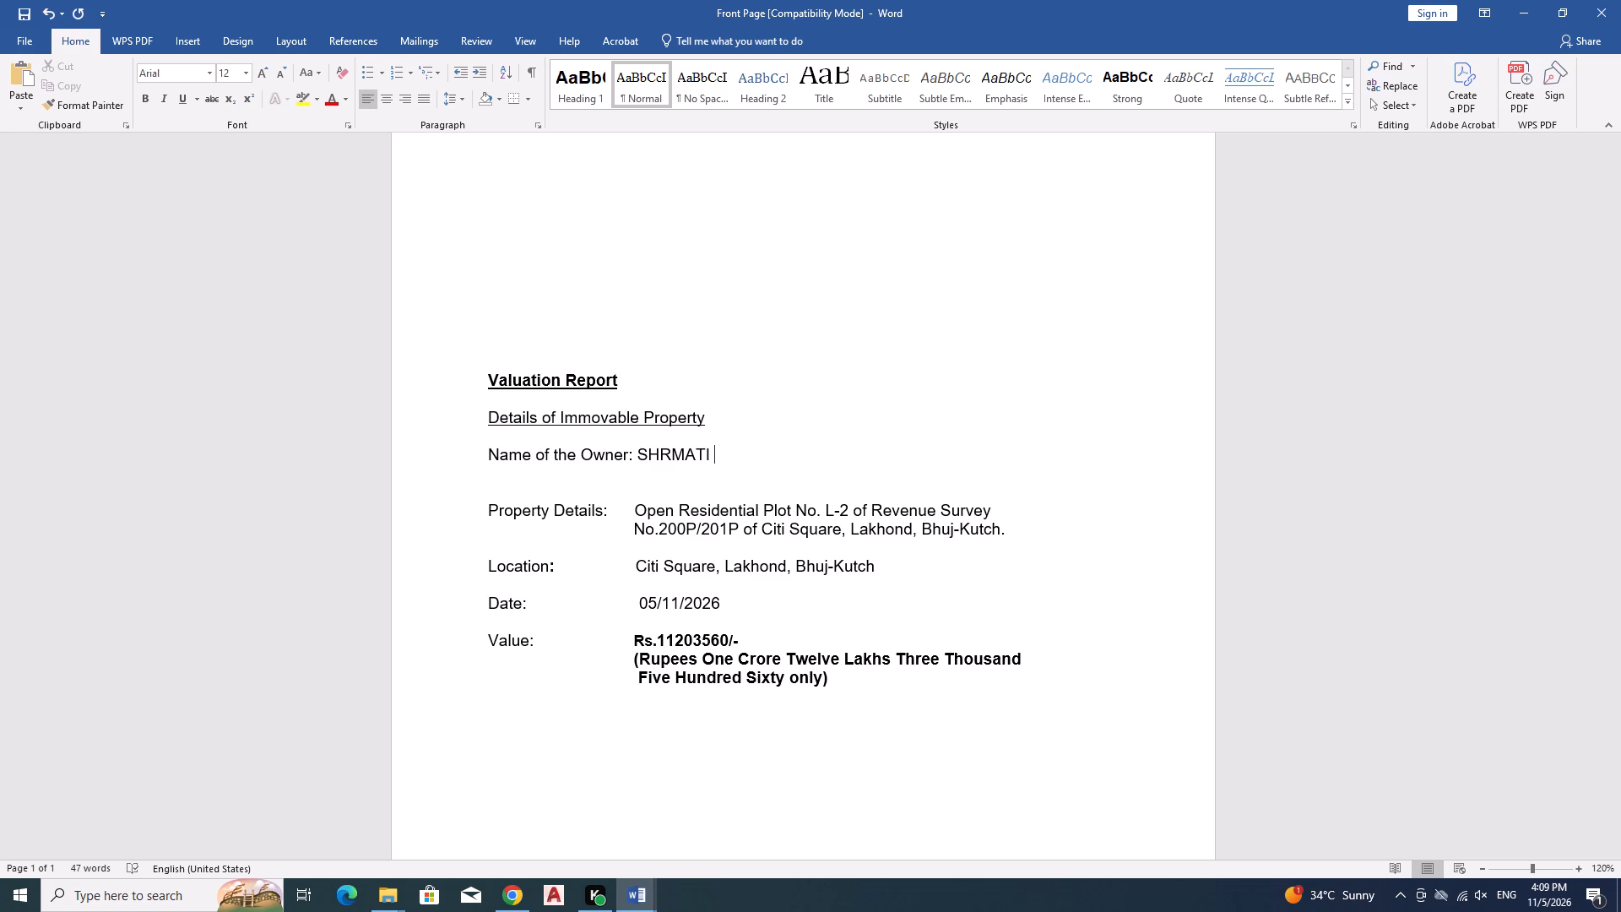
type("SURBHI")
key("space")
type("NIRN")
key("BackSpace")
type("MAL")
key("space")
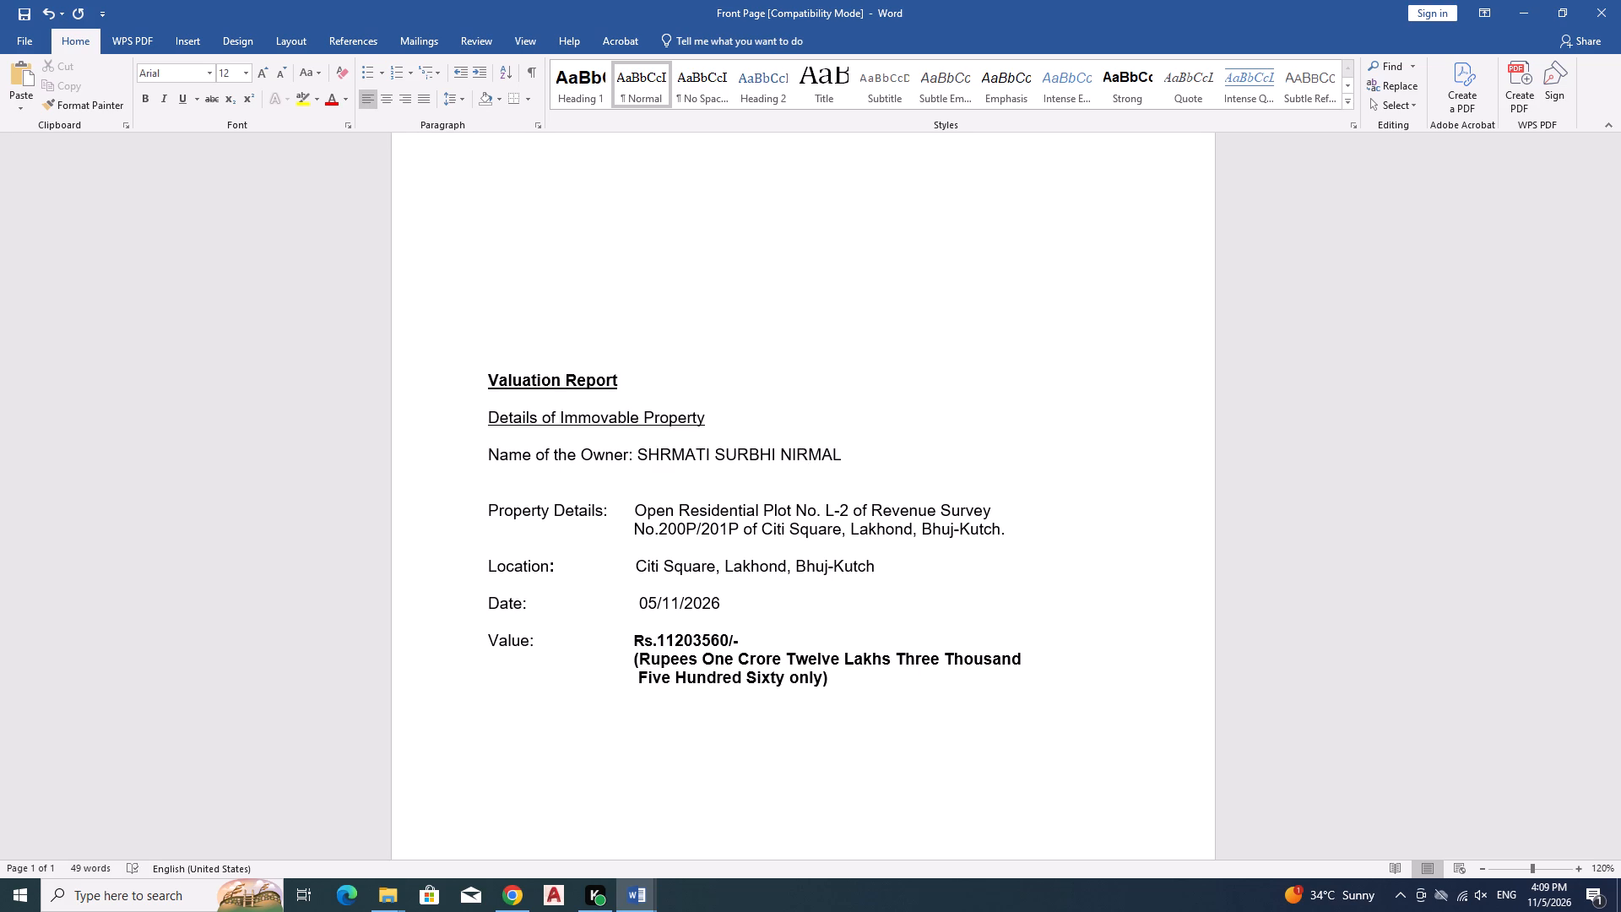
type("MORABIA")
Make the new owner's name, including its title, bold on the front page.
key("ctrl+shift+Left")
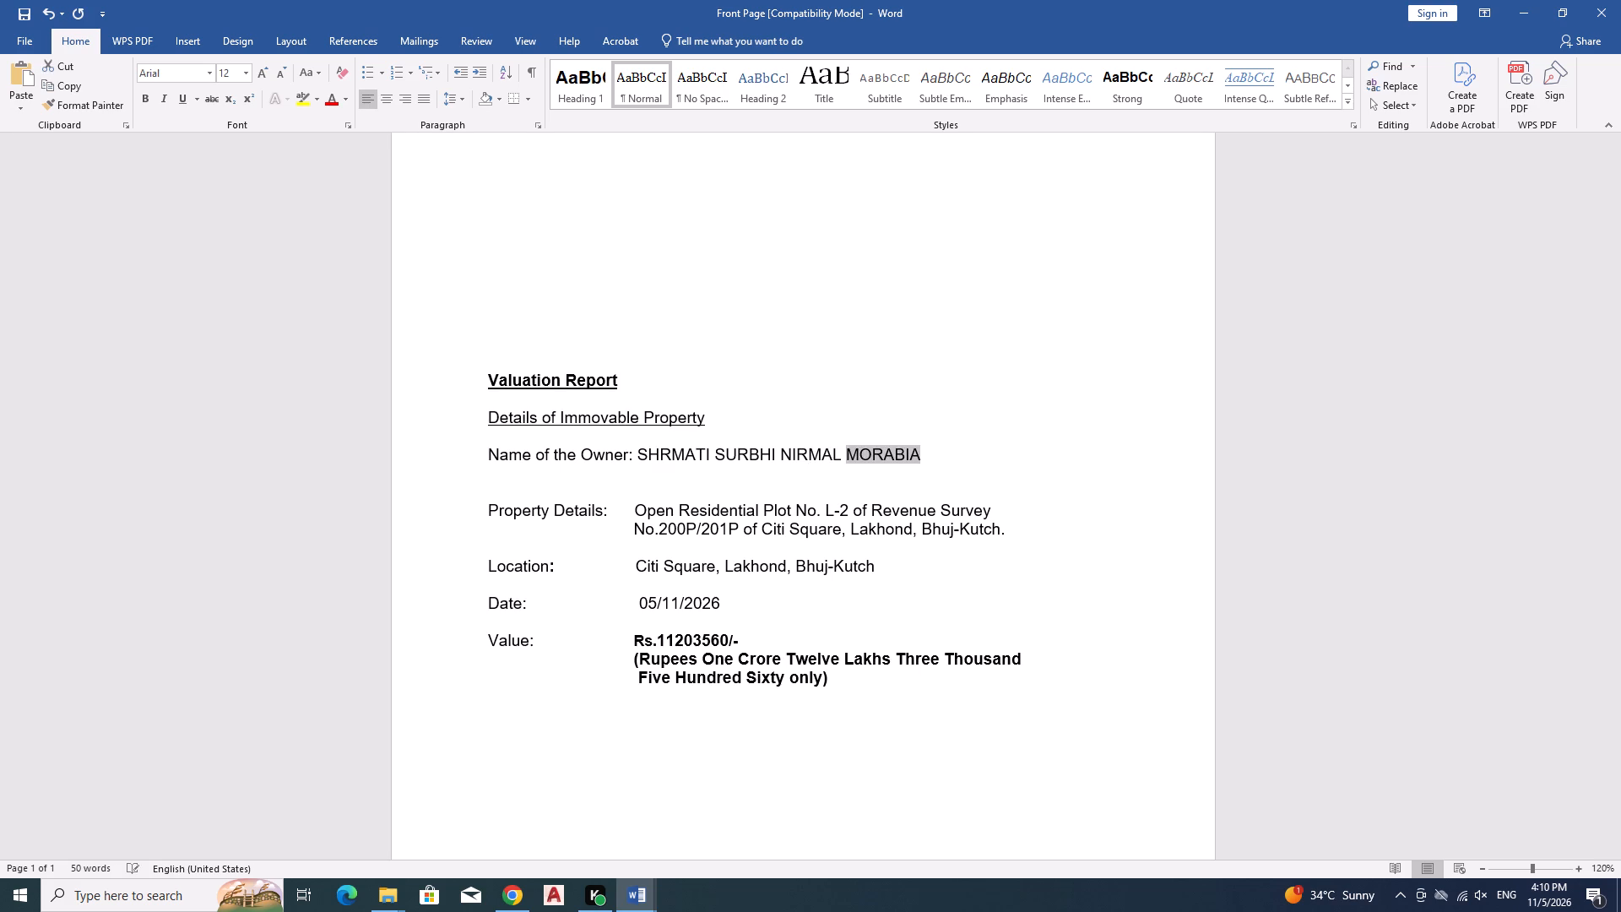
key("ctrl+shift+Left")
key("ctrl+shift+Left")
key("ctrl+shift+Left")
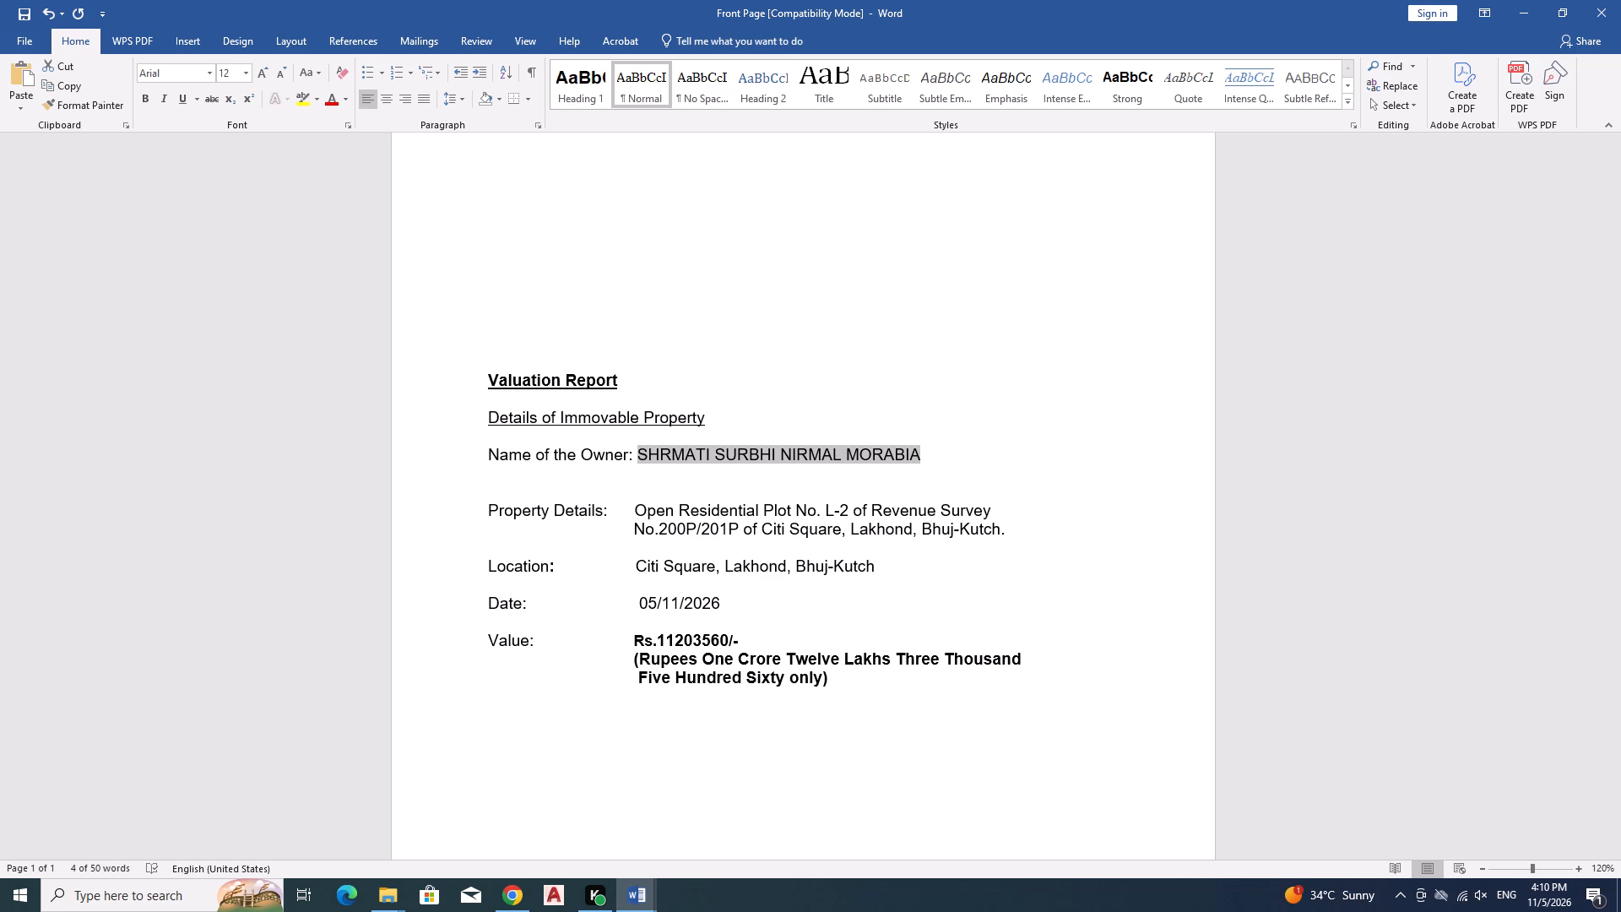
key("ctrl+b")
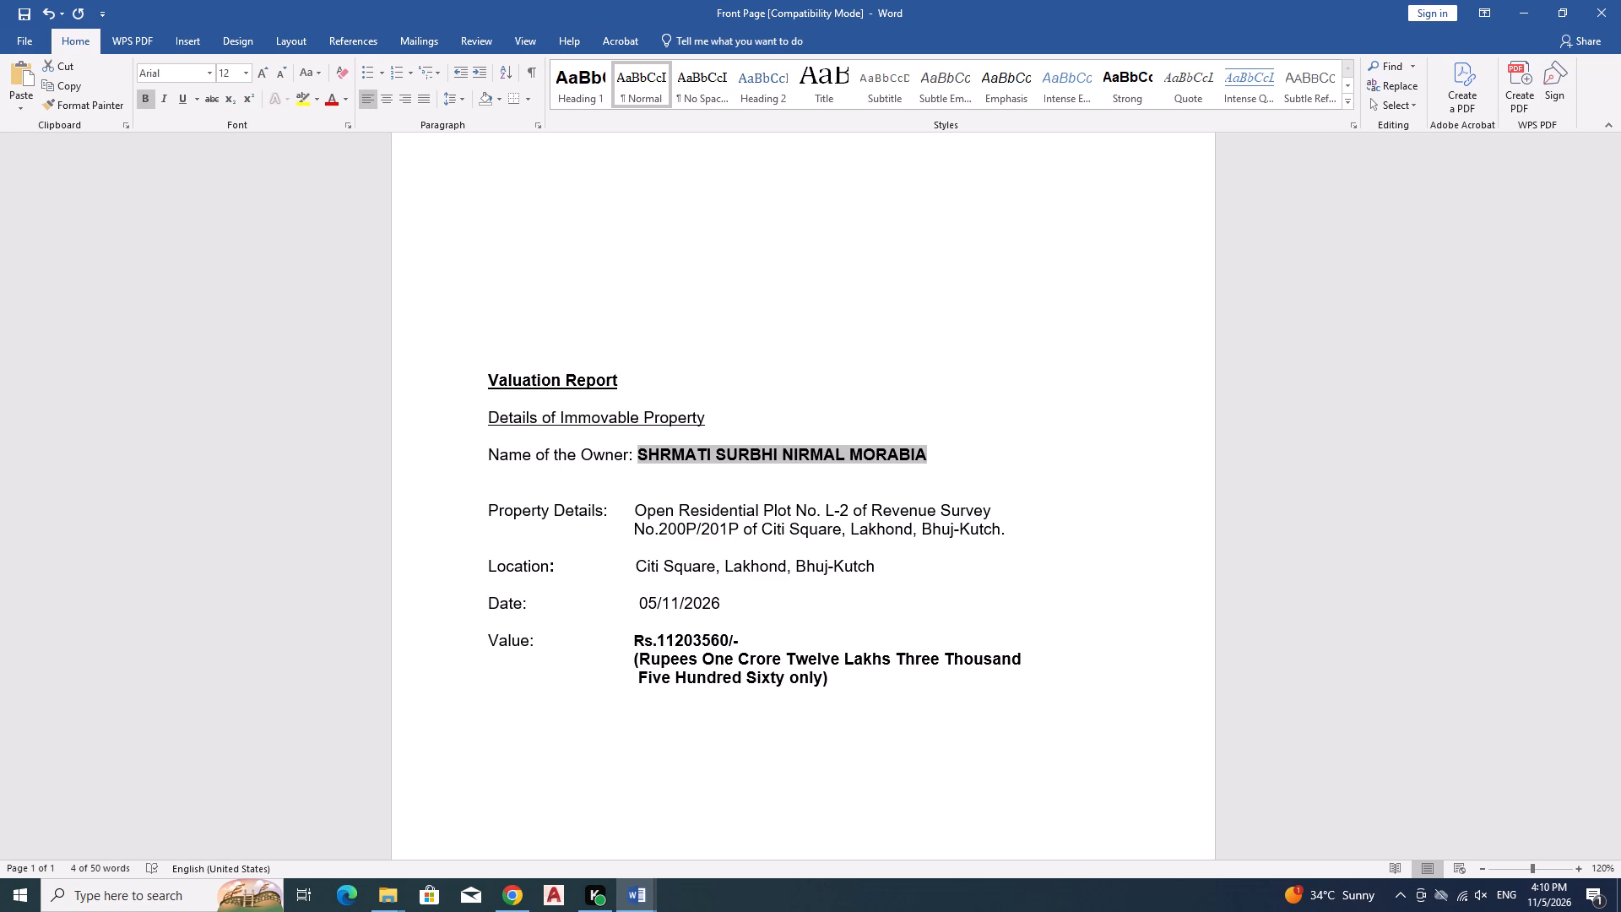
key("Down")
Save the Front Page document and close it to return to the Format to Write report.
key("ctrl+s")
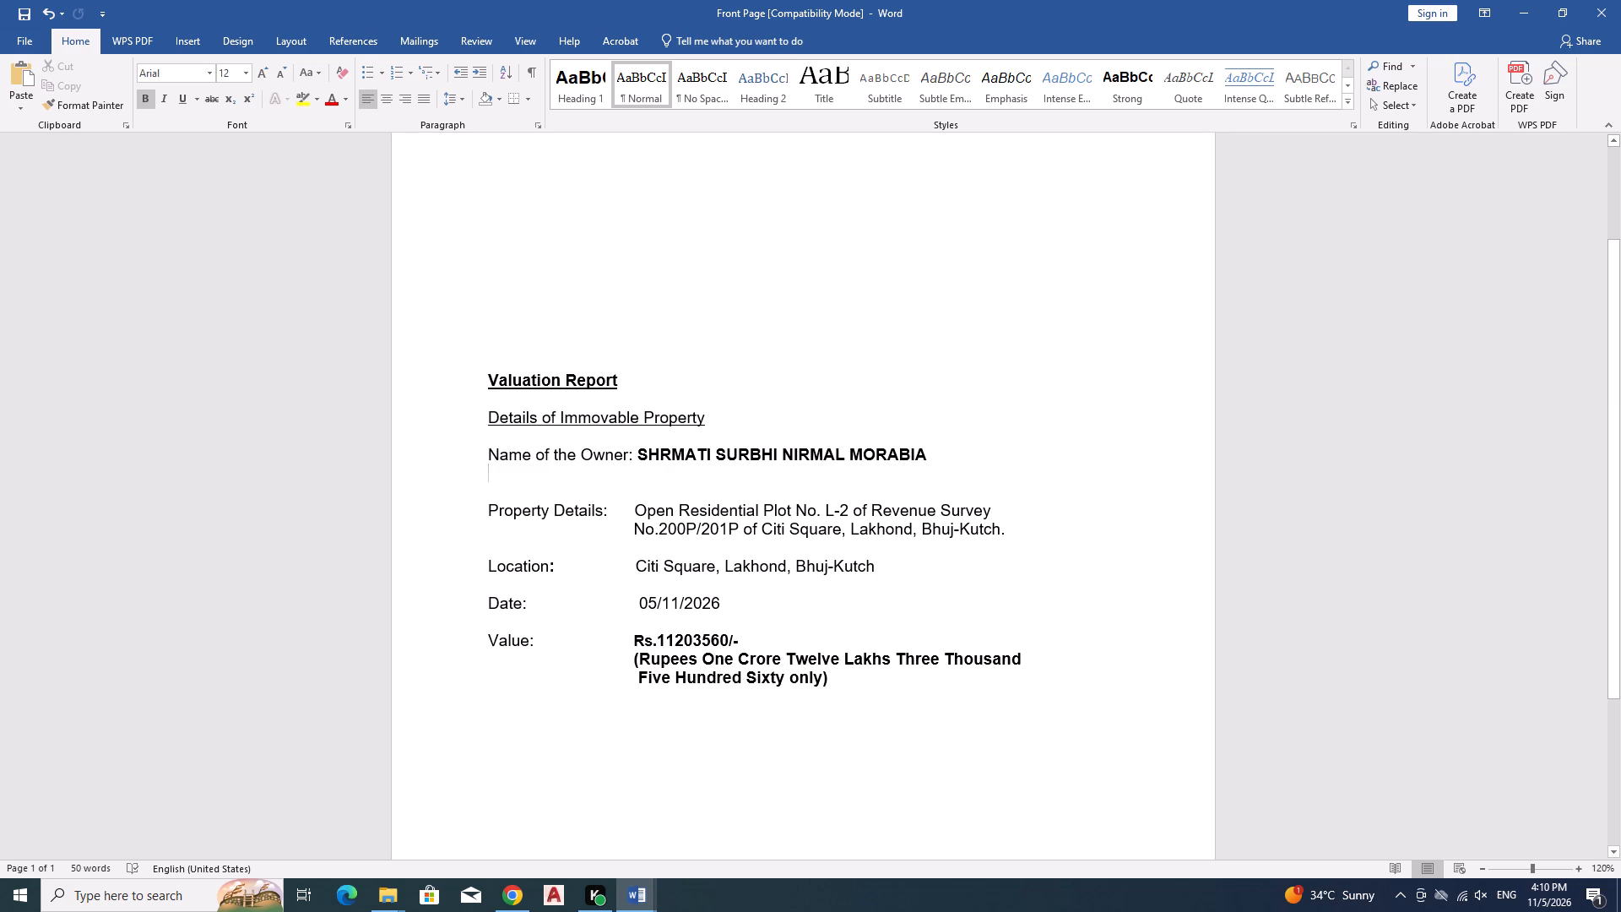
scroll(749, 493, "down", 2)
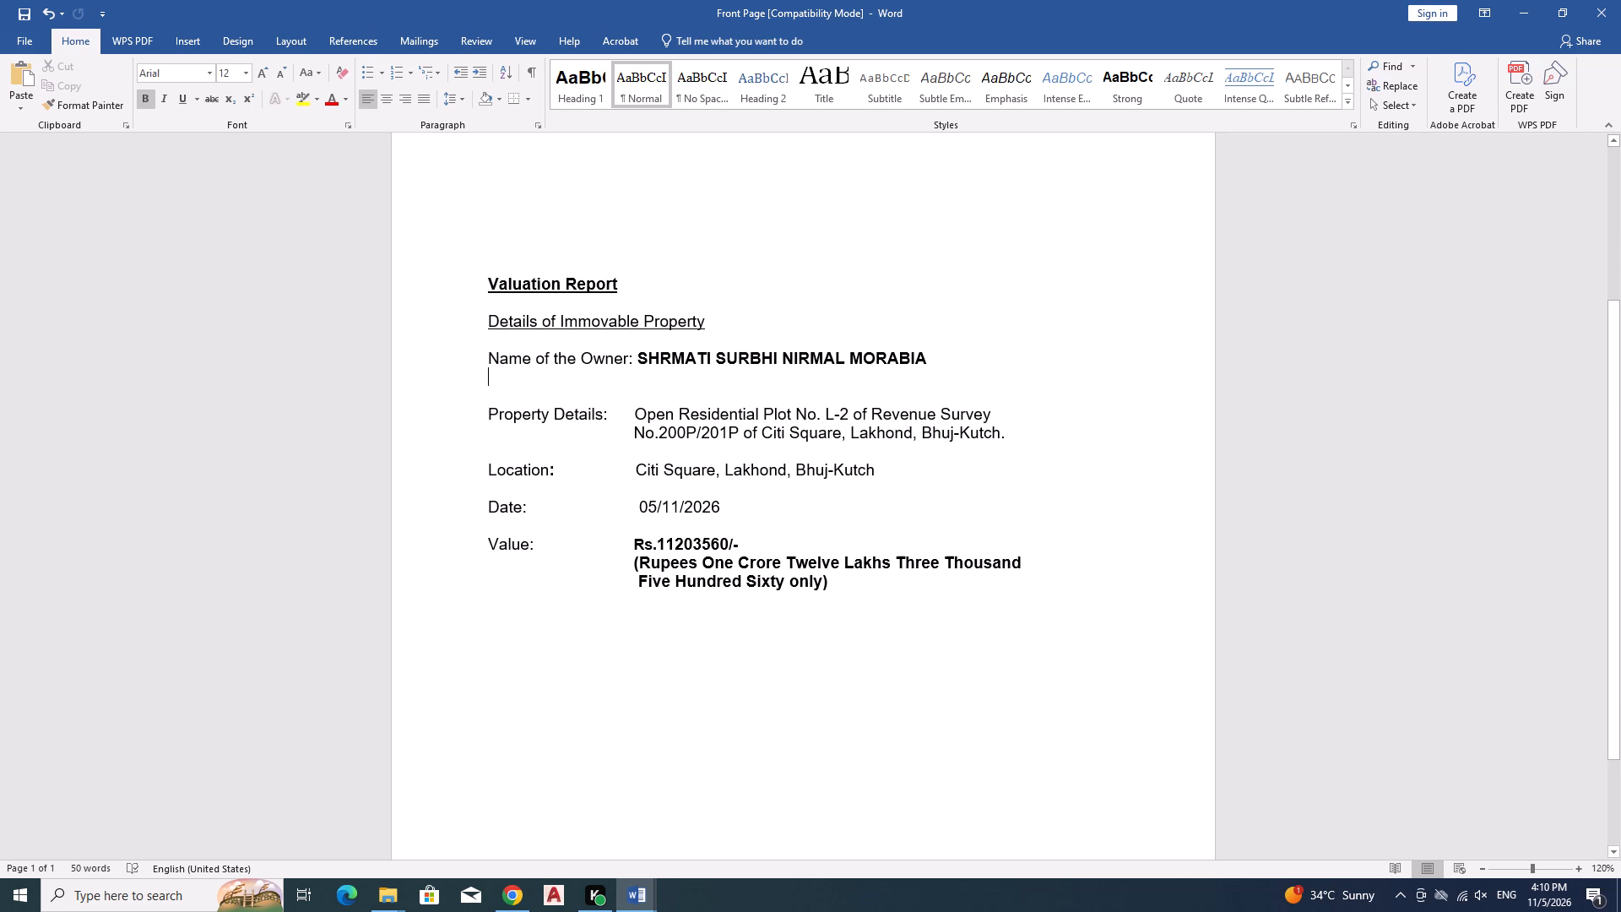
scroll(749, 493, "down", 1)
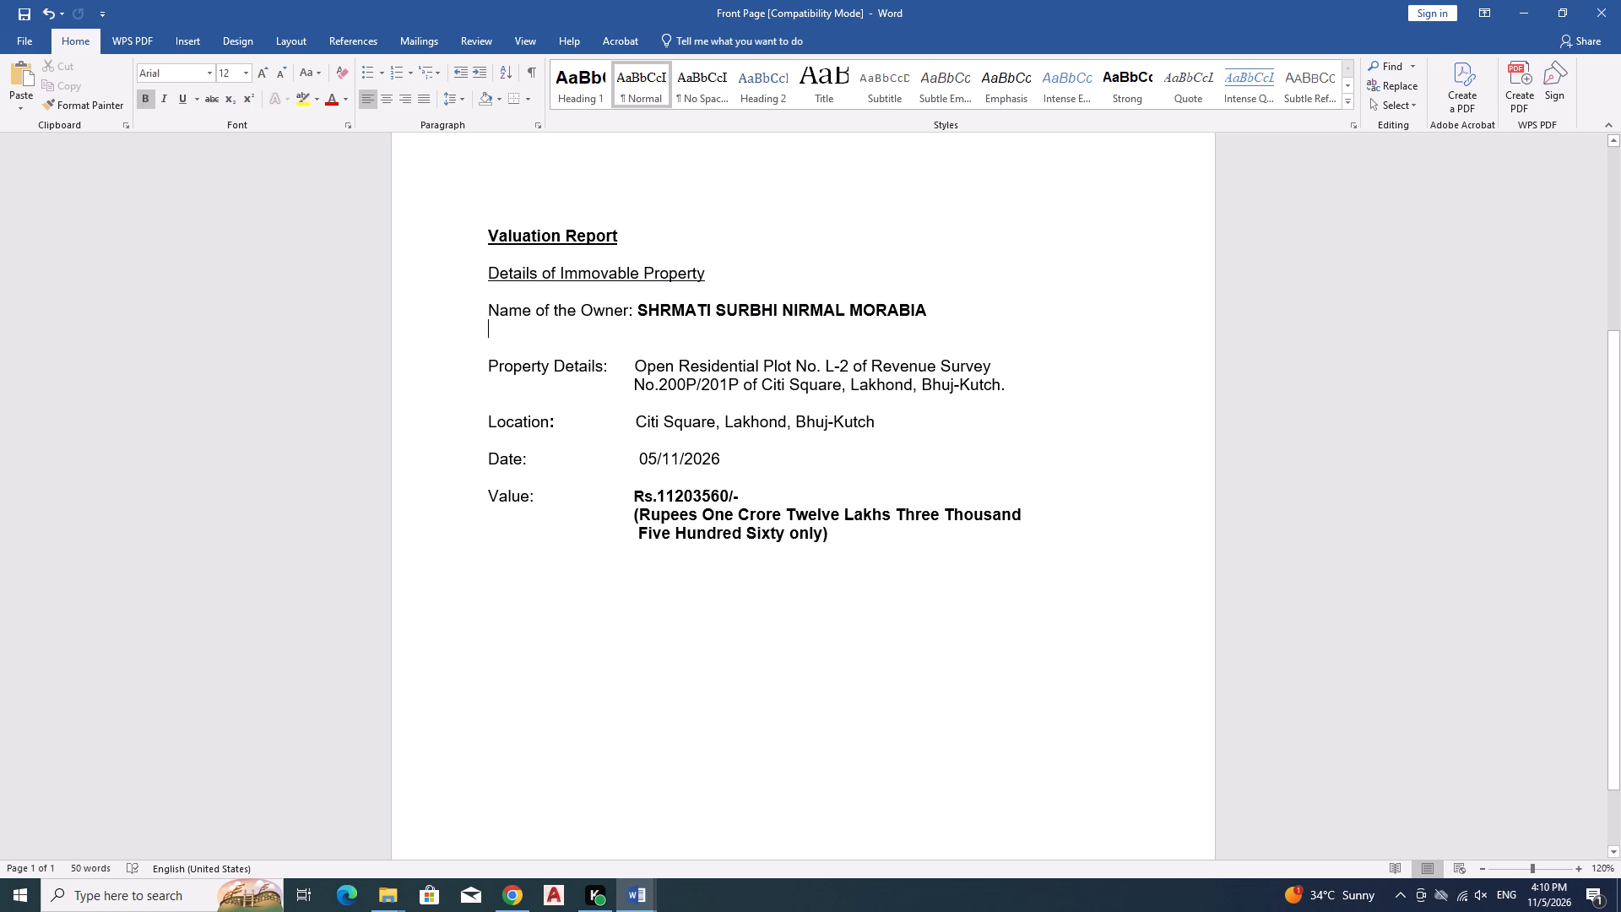
key("ctrl+s")
left_click(1620, 0)
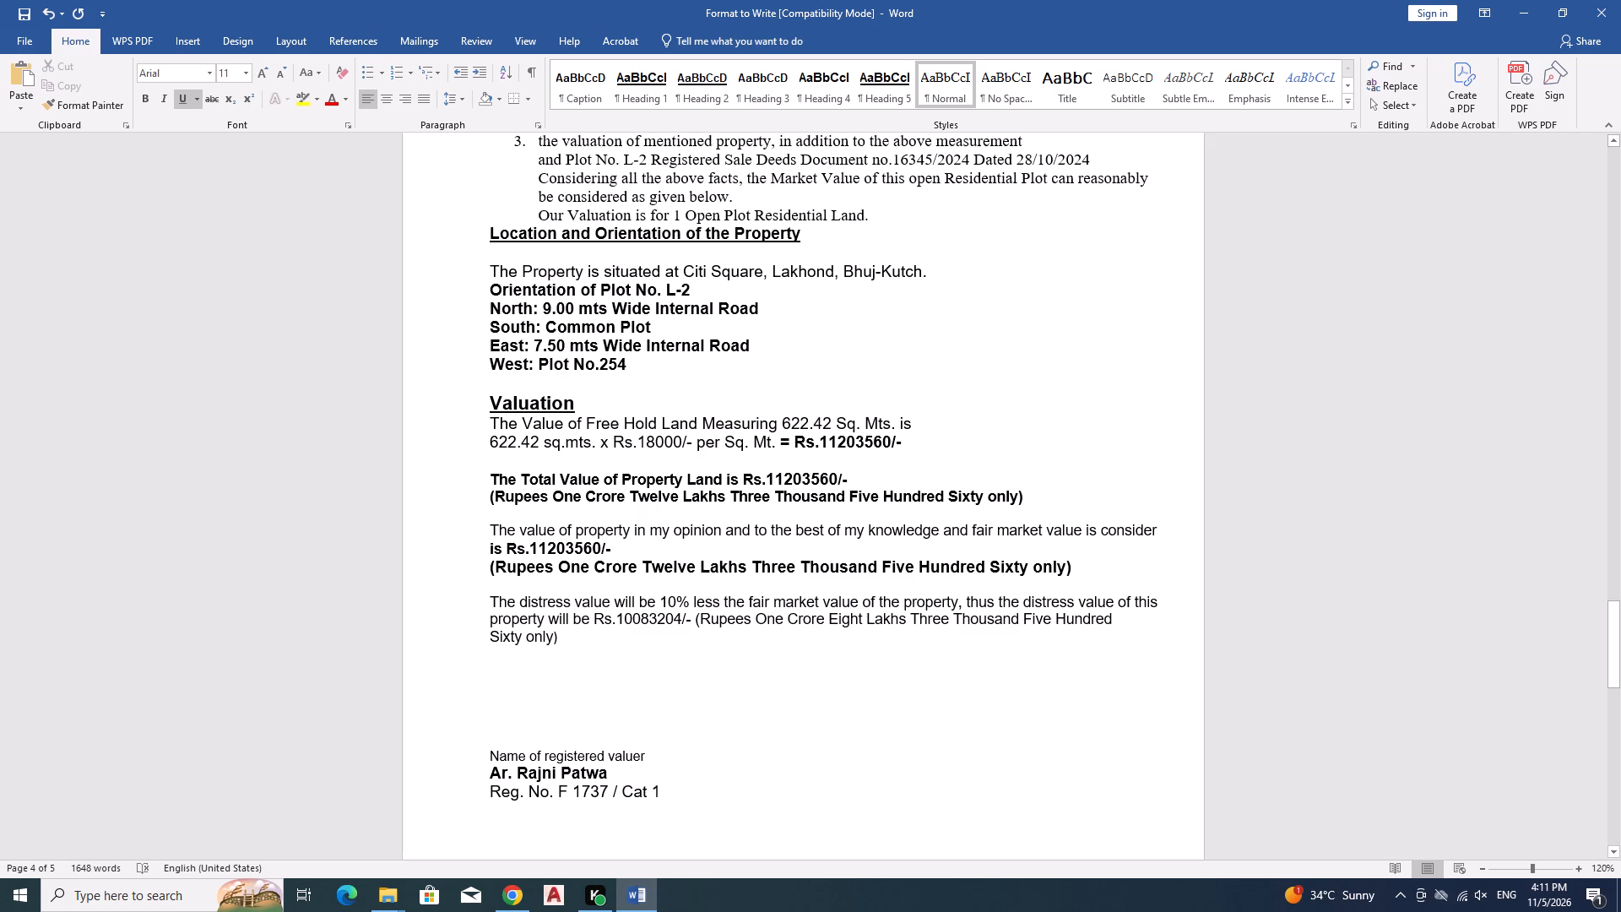
Review the report's Part II valuation, limiting conditions and closing remarks through the last page.
scroll(666, 396, "up", 4)
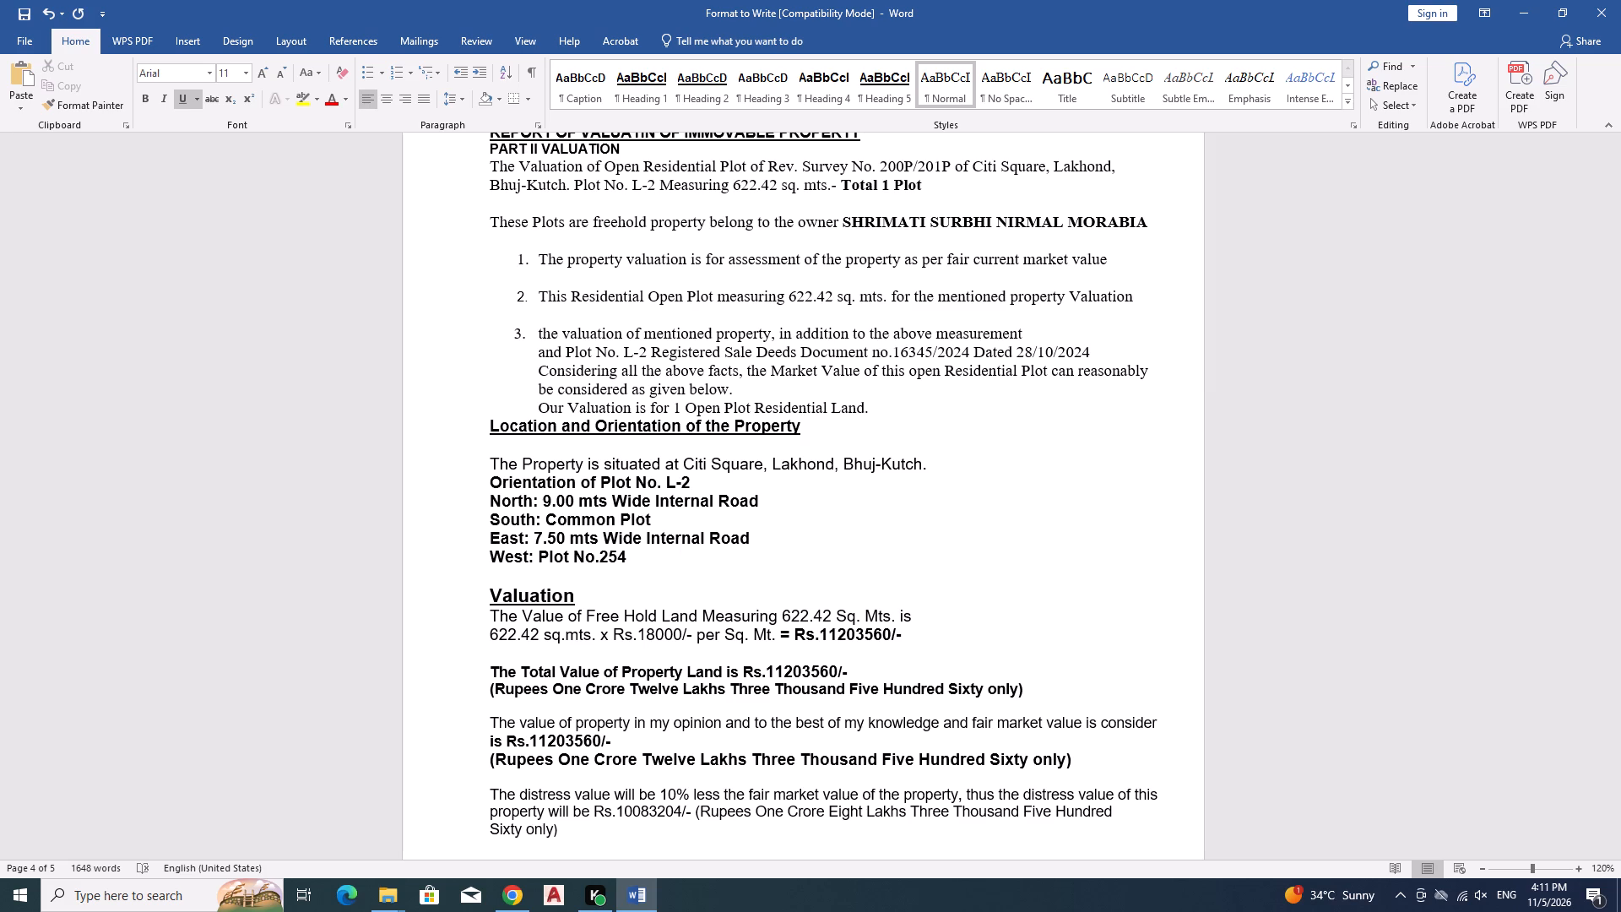
scroll(644, 389, "down", 20)
scroll(644, 389, "down", 8)
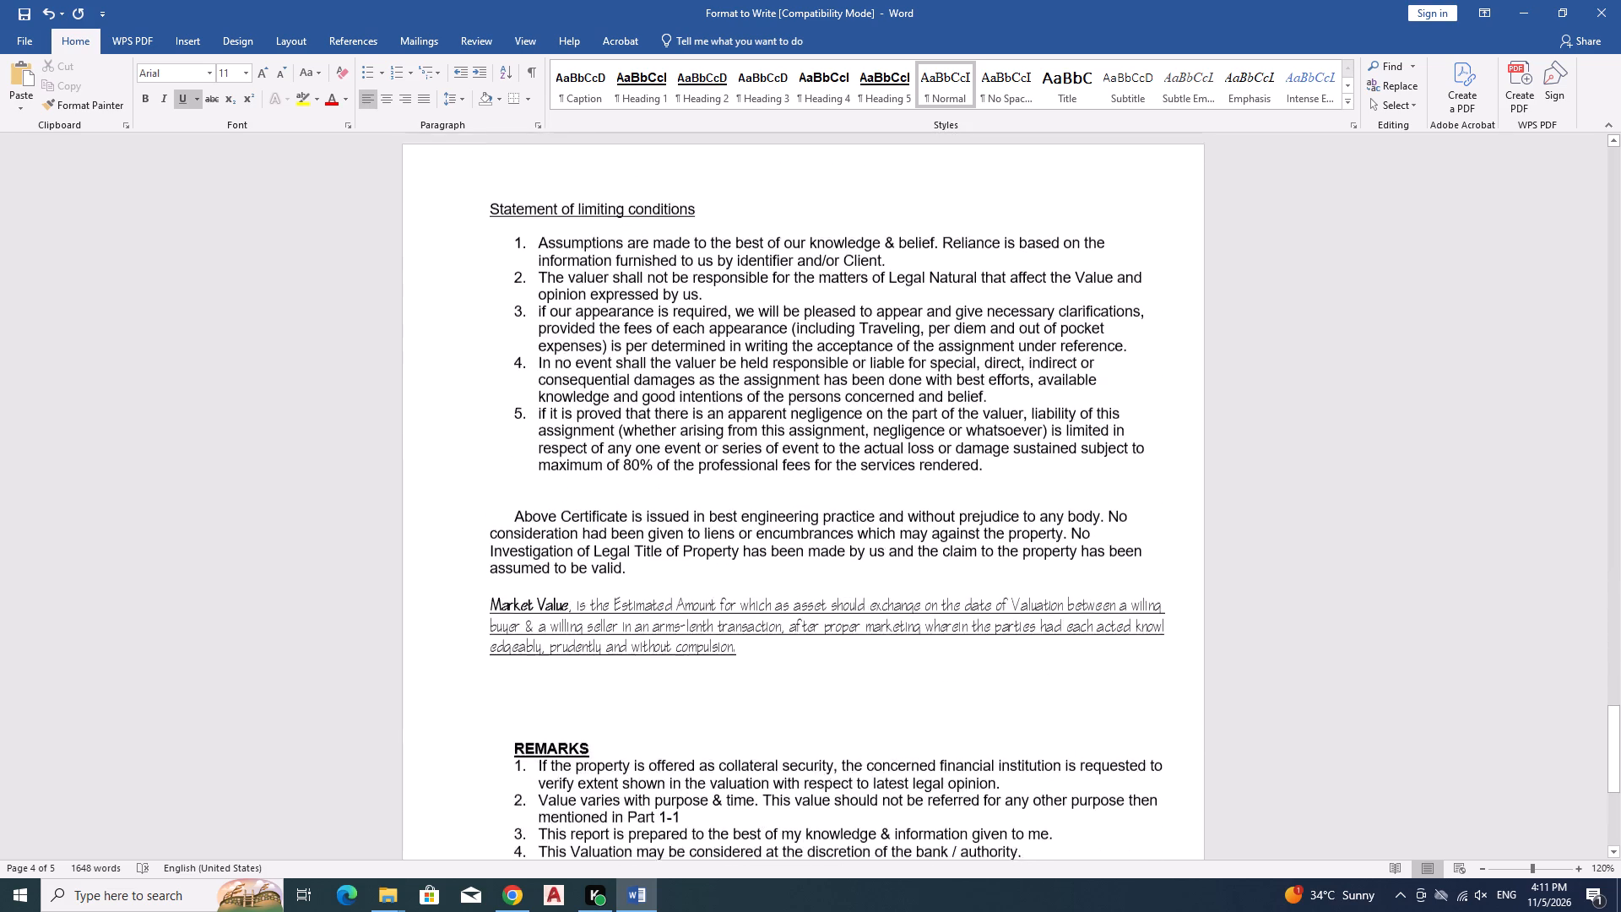
scroll(615, 528, "down", 8)
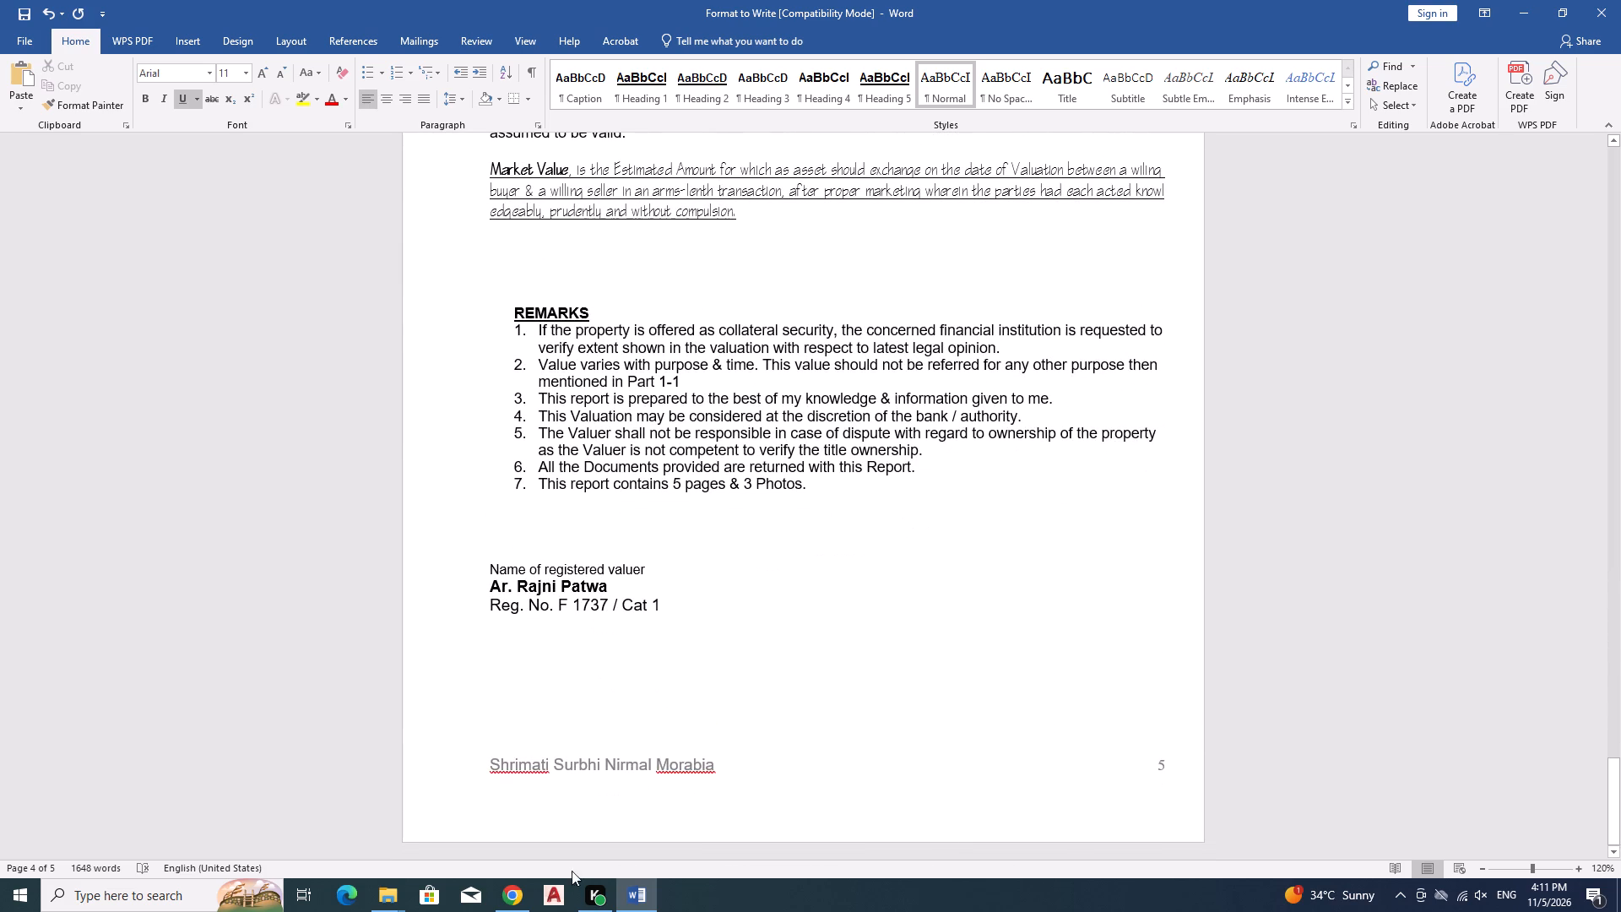